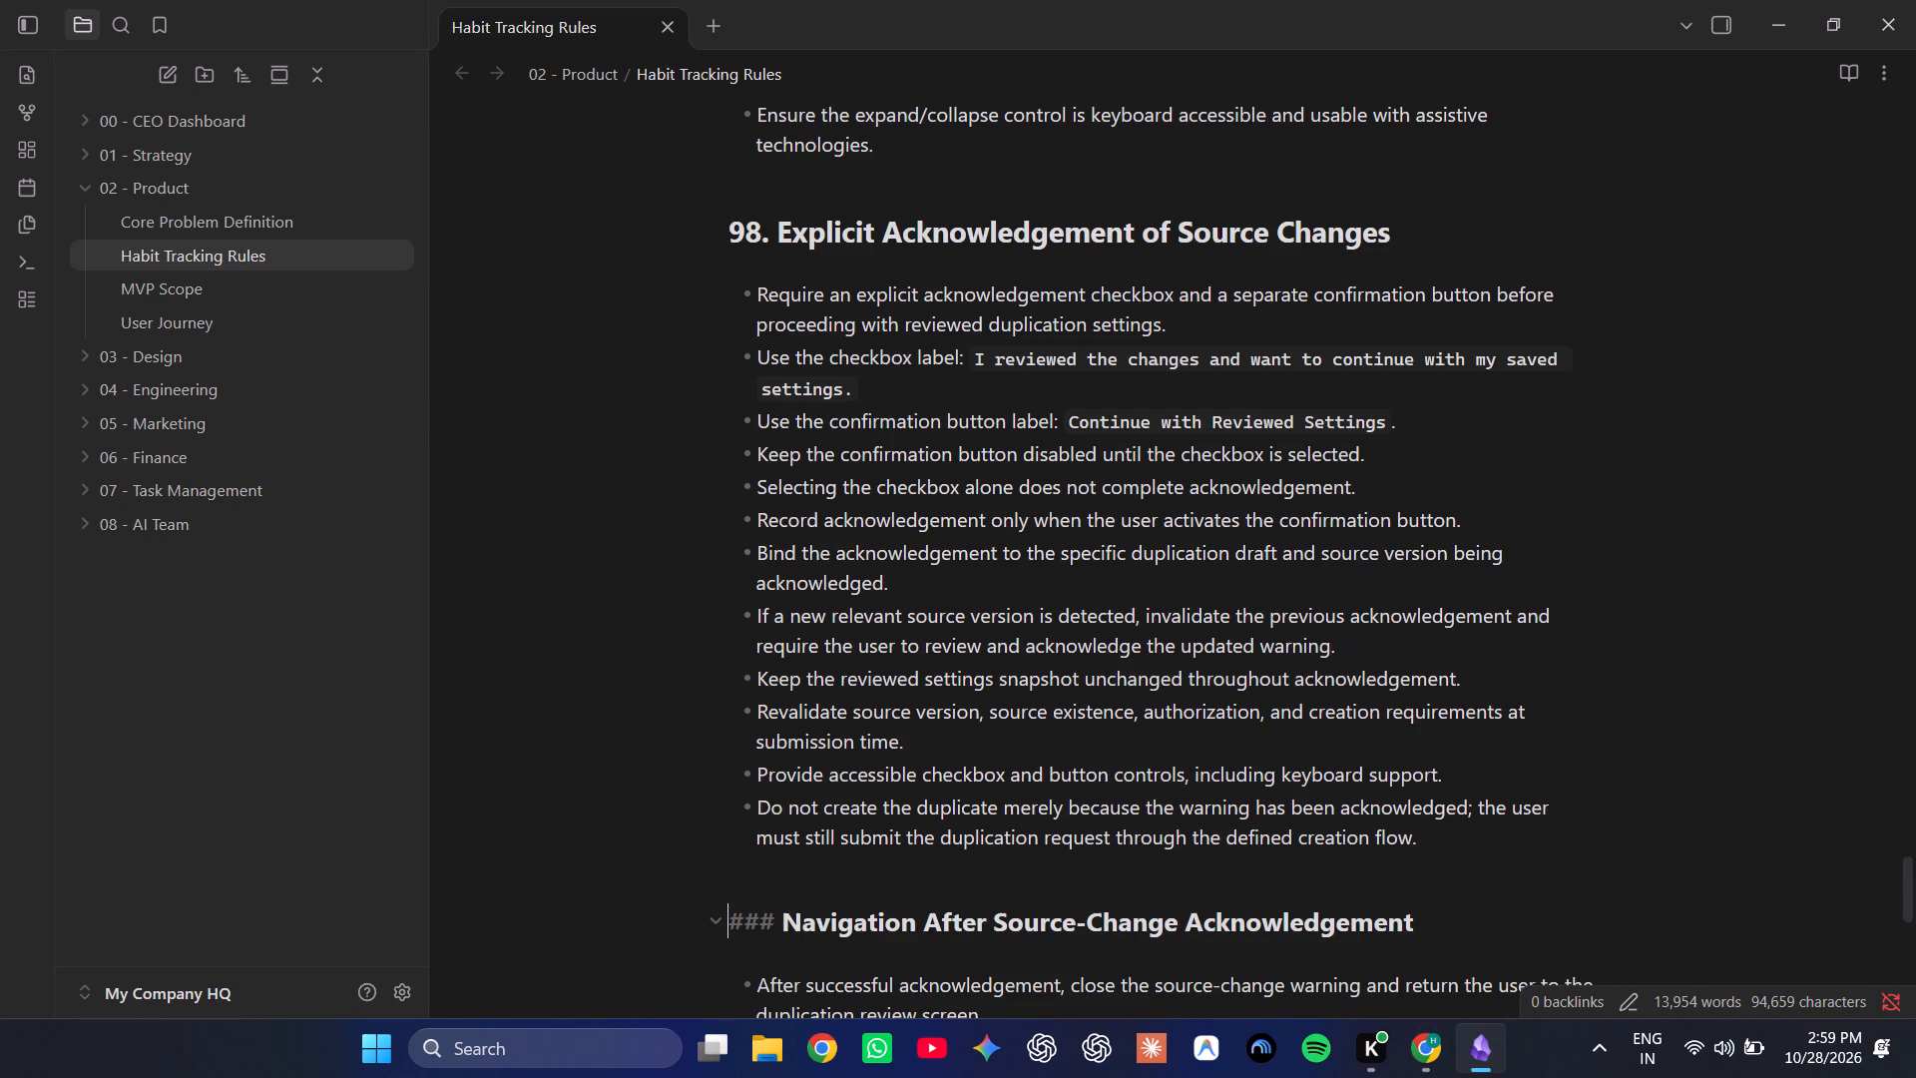
key("Right")
key("Right")
key("Right")
key("BackSpace")
key("space")
type("99.")
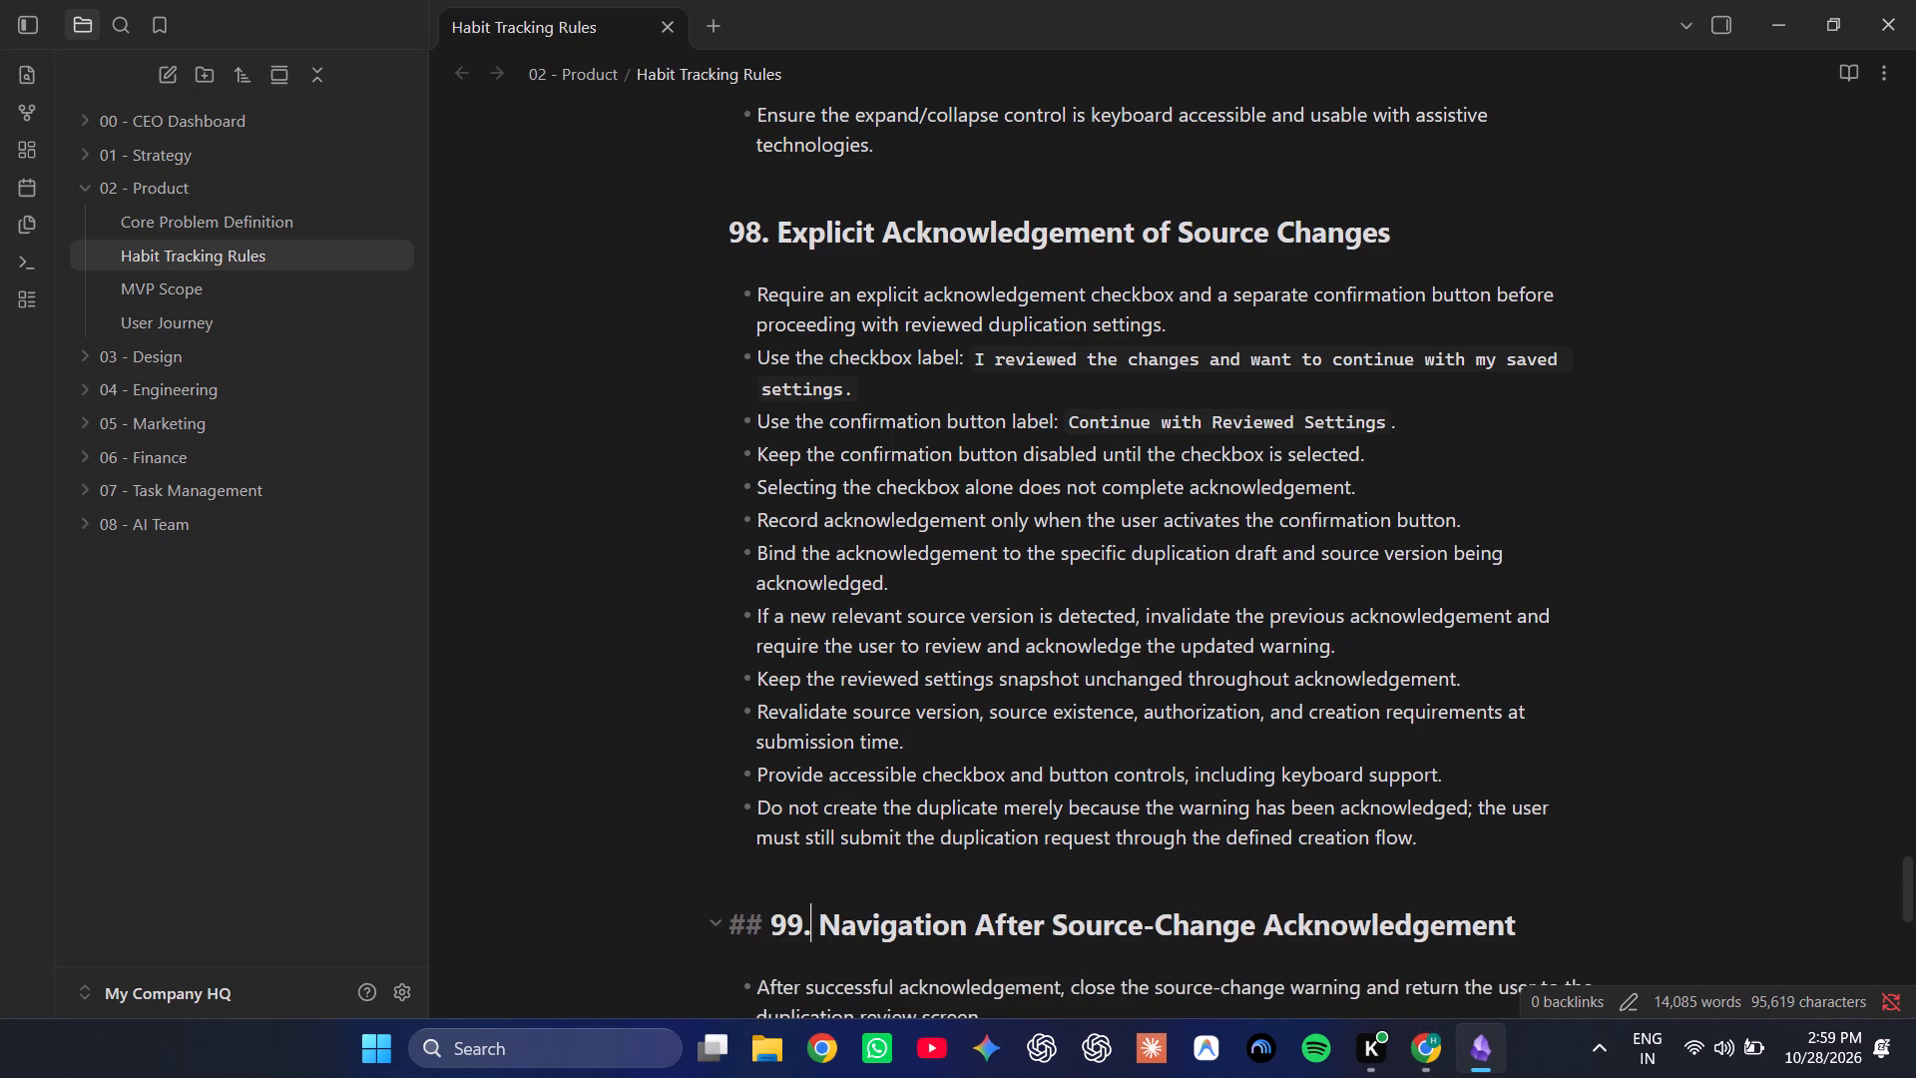
Remove the blank lines between section 99's first five bullets, through "Before accepting creation".
scroll(1061, 539, "down", 3)
scroll(984, 638, "down", 1)
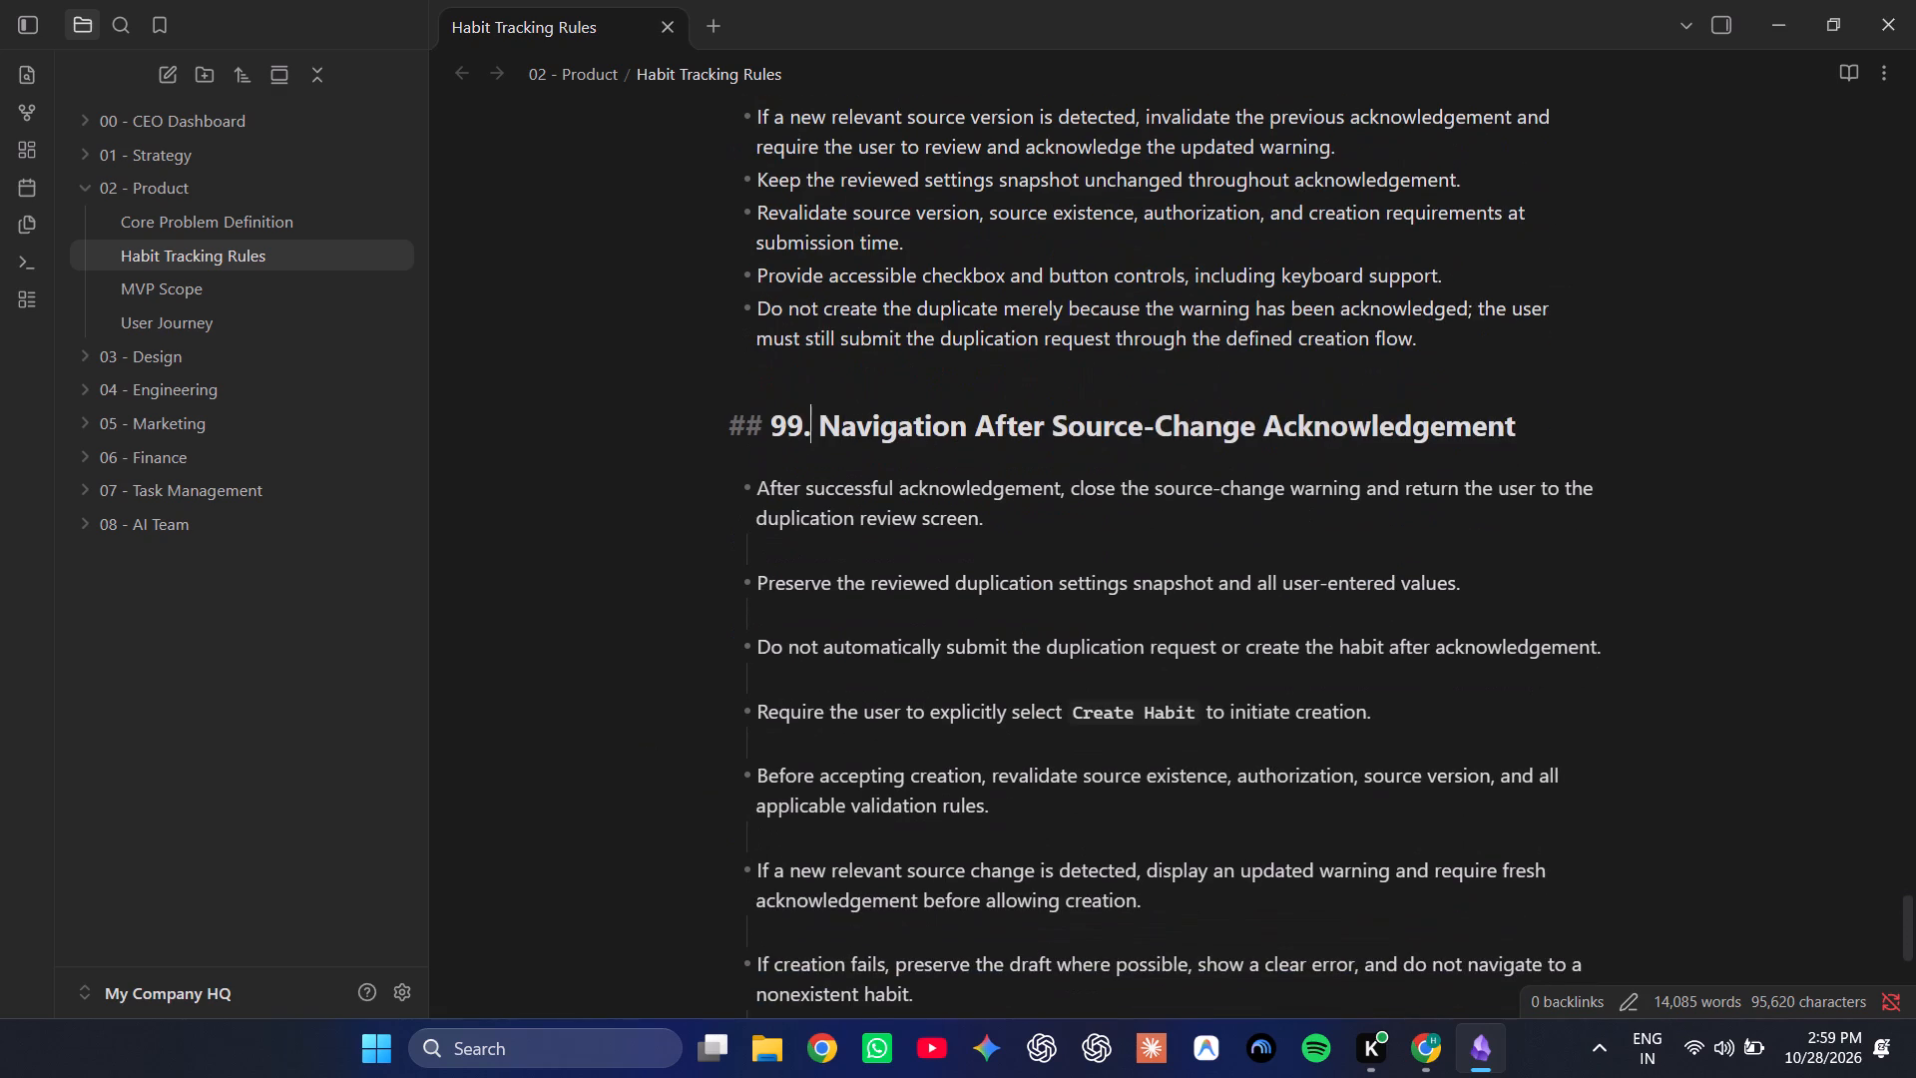
left_click(793, 552)
key("BackSpace")
key("BackSpace")
left_click(791, 584)
key("BackSpace")
key("BackSpace")
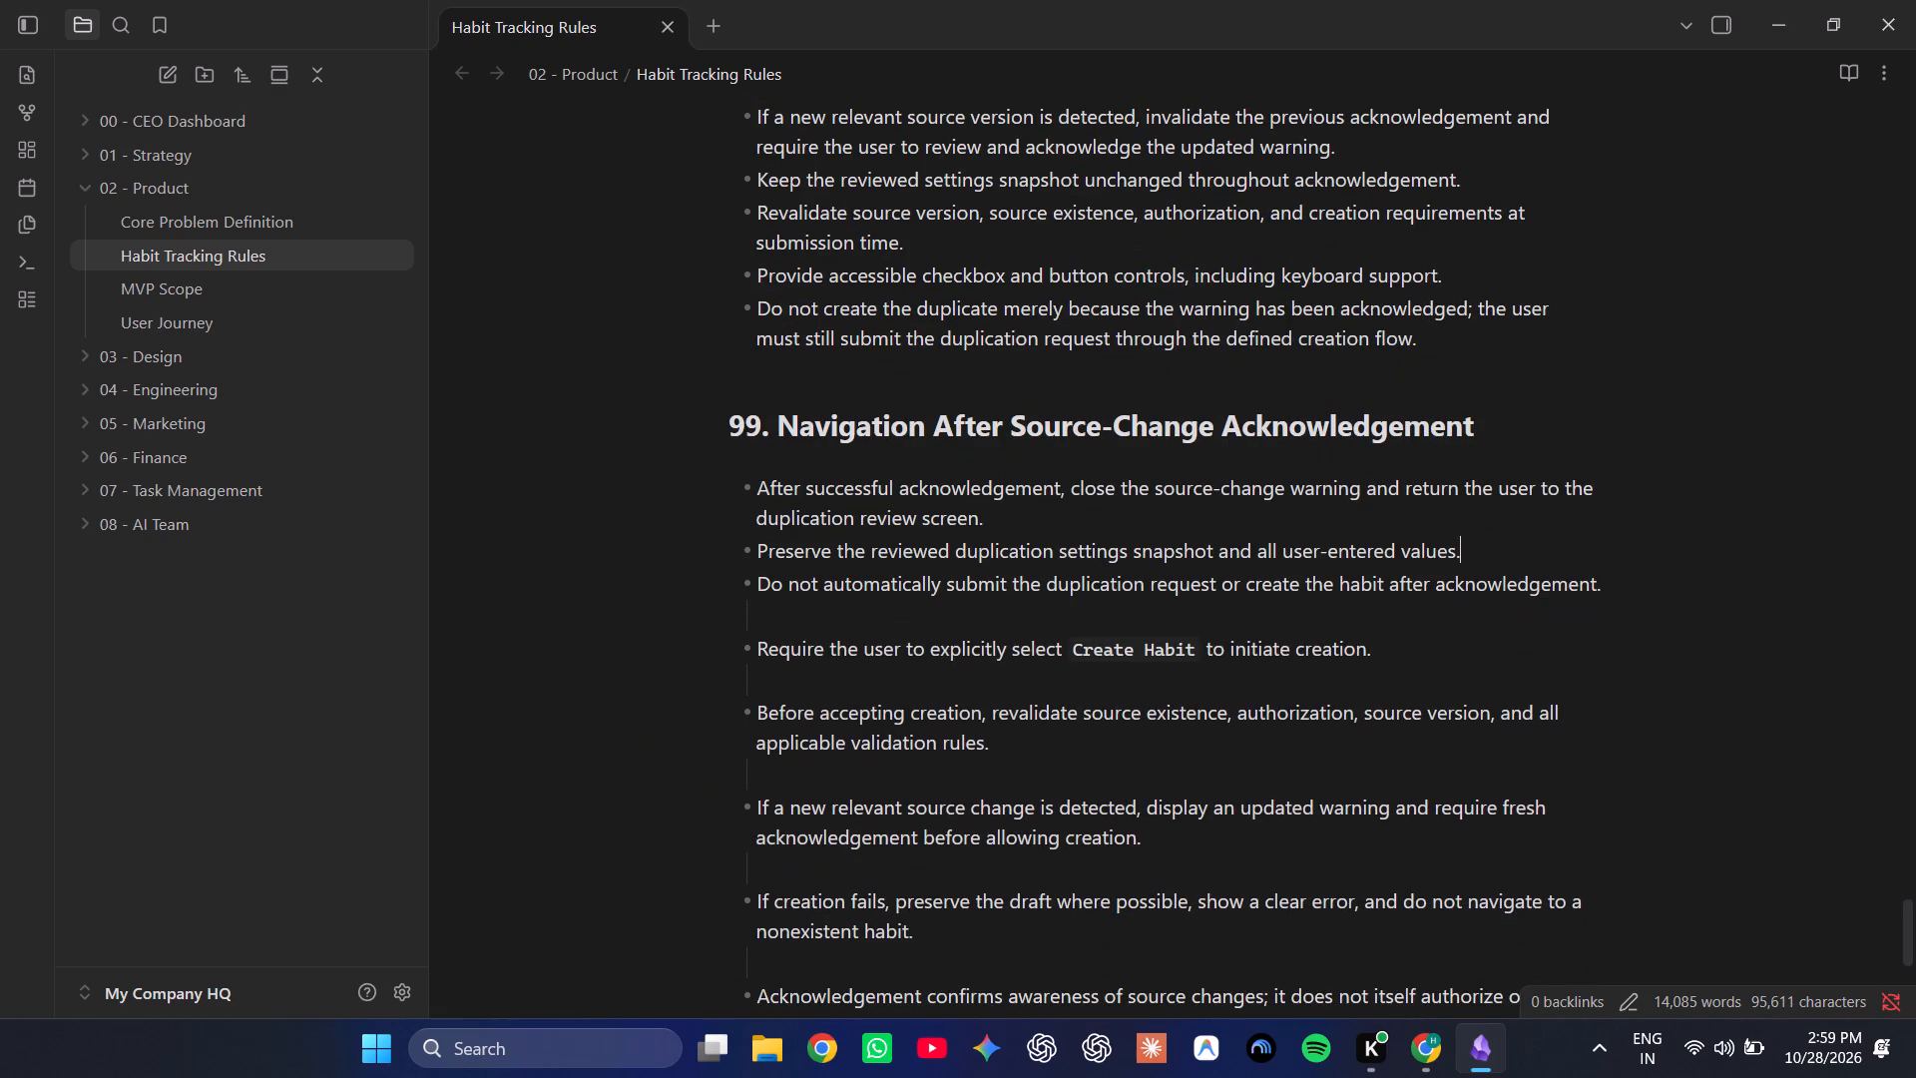
left_click(767, 625)
key("BackSpace")
key("BackSpace")
left_click(771, 653)
key("BackSpace")
key("BackSpace")
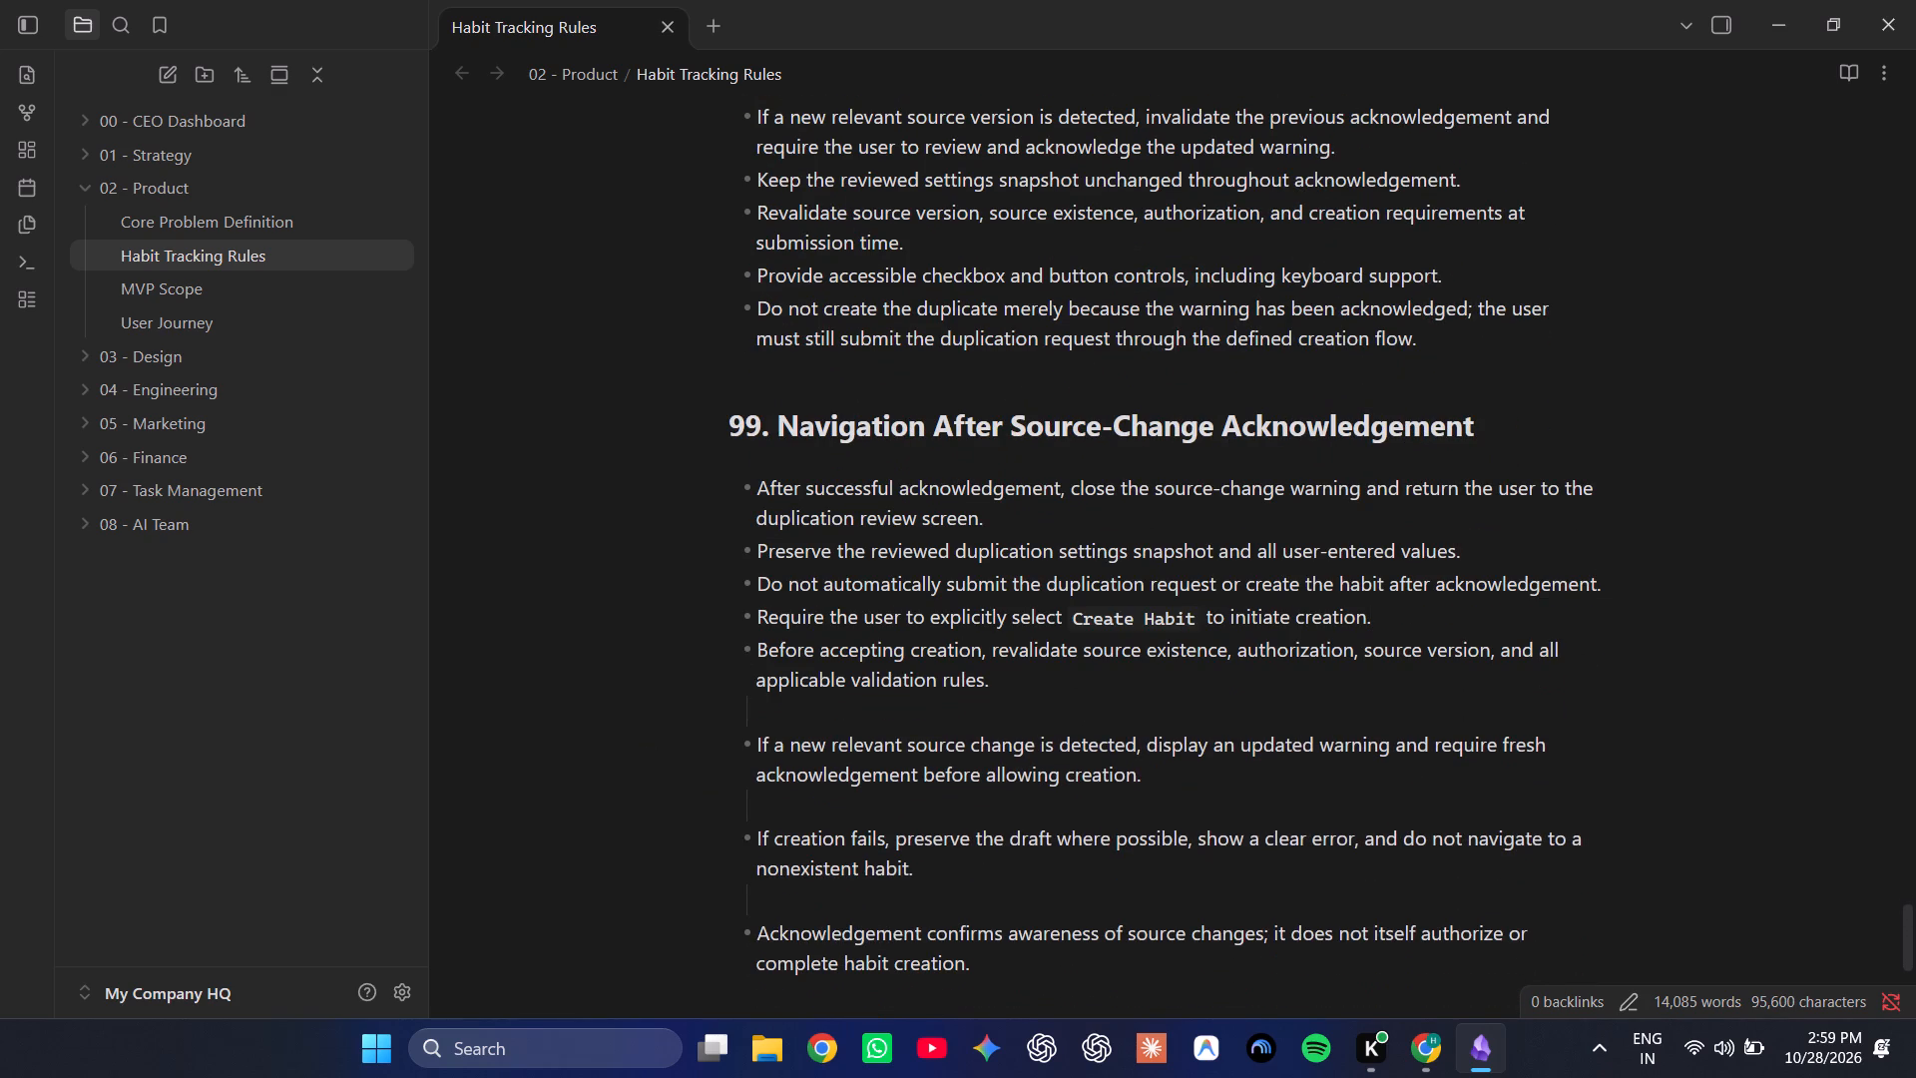
Remove the blank lines between section 99's bullets from "Before accepting creation" through the final "Acknowledgement confirms awareness" bullet.
left_click(772, 705)
key("BackSpace")
key("BackSpace")
left_click(773, 776)
key("BackSpace")
key("BackSpace")
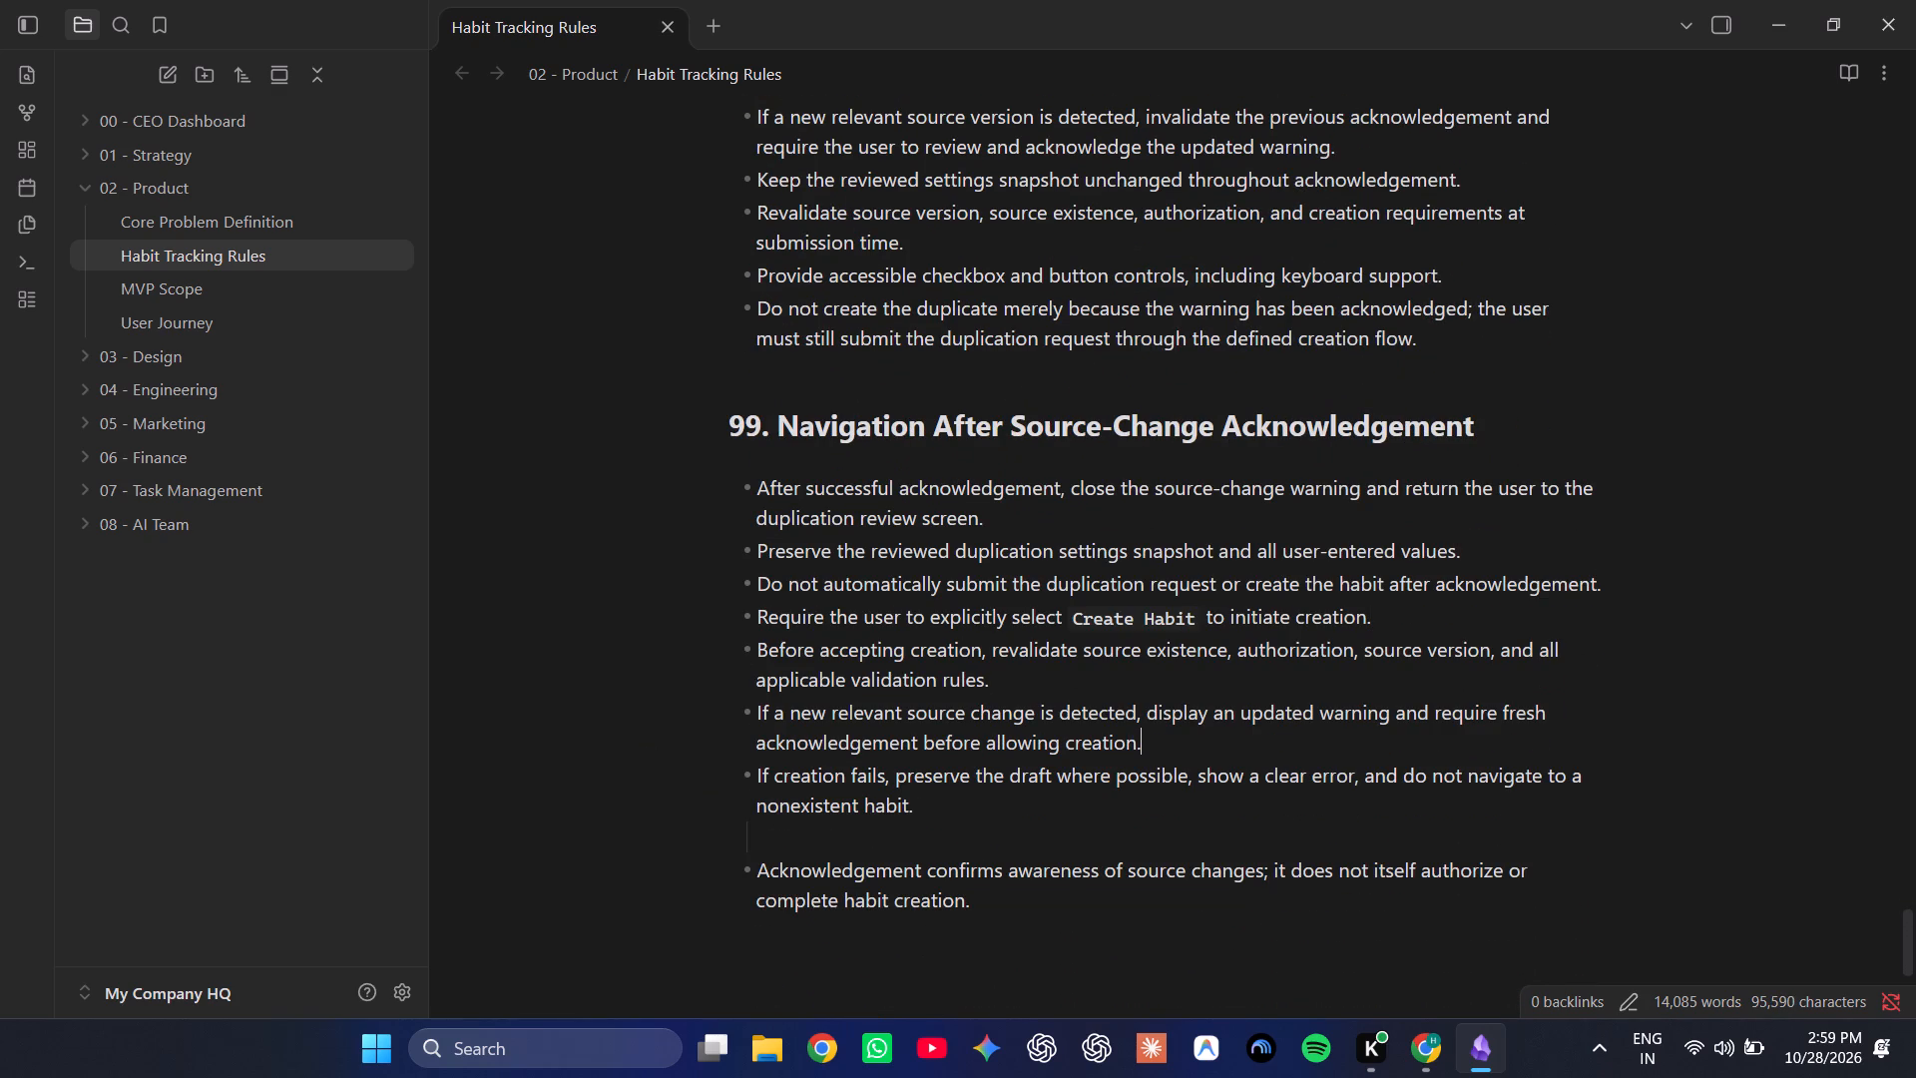
left_click(763, 842)
key("BackSpace")
key("BackSpace")
Start a new blank paragraph outside the bullet list after section 99's final "Acknowledgement confirms awareness" bullet.
left_click(988, 879)
key("Return")
key("Return")
key("Return")
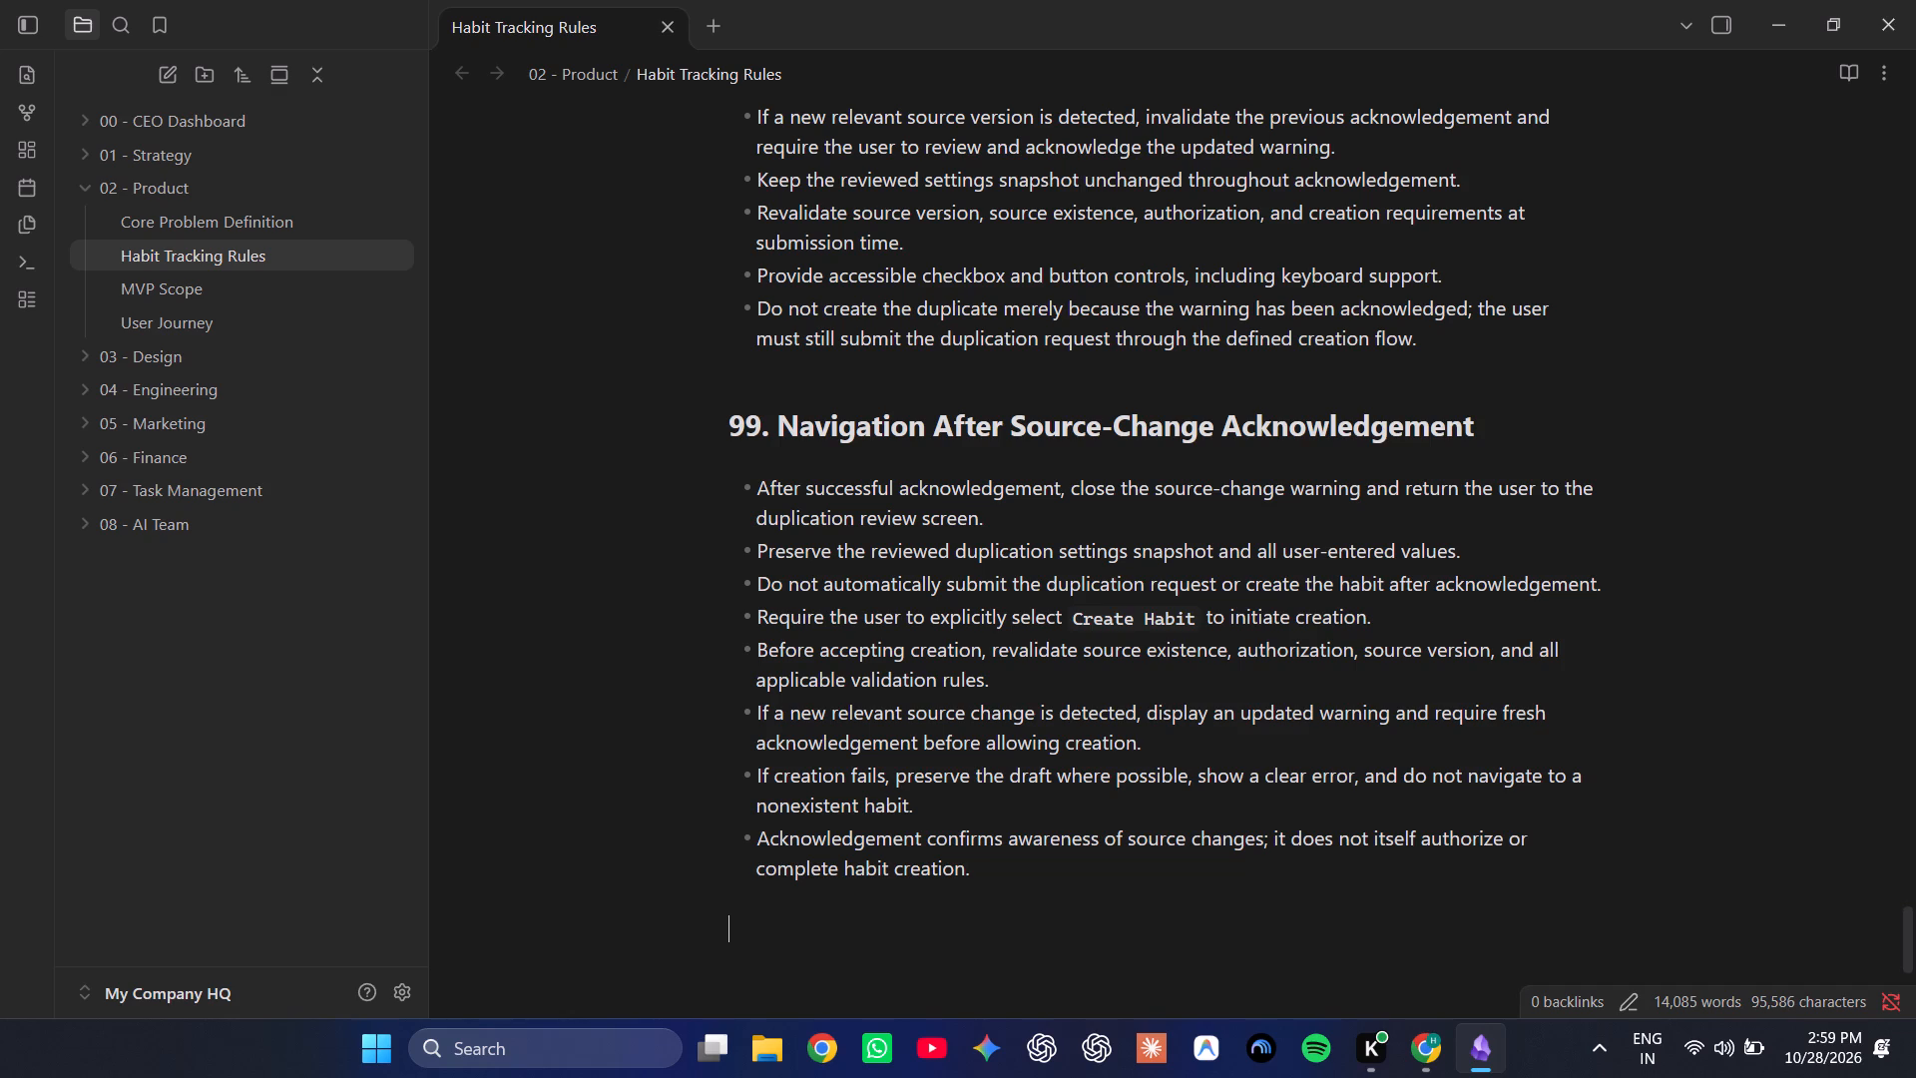
Return to the ChatGPT chat and confirm Option A, keep acknowledgement valid for that source version, for Step 122.
left_click(1413, 1045)
scroll(1226, 726, "down", 2)
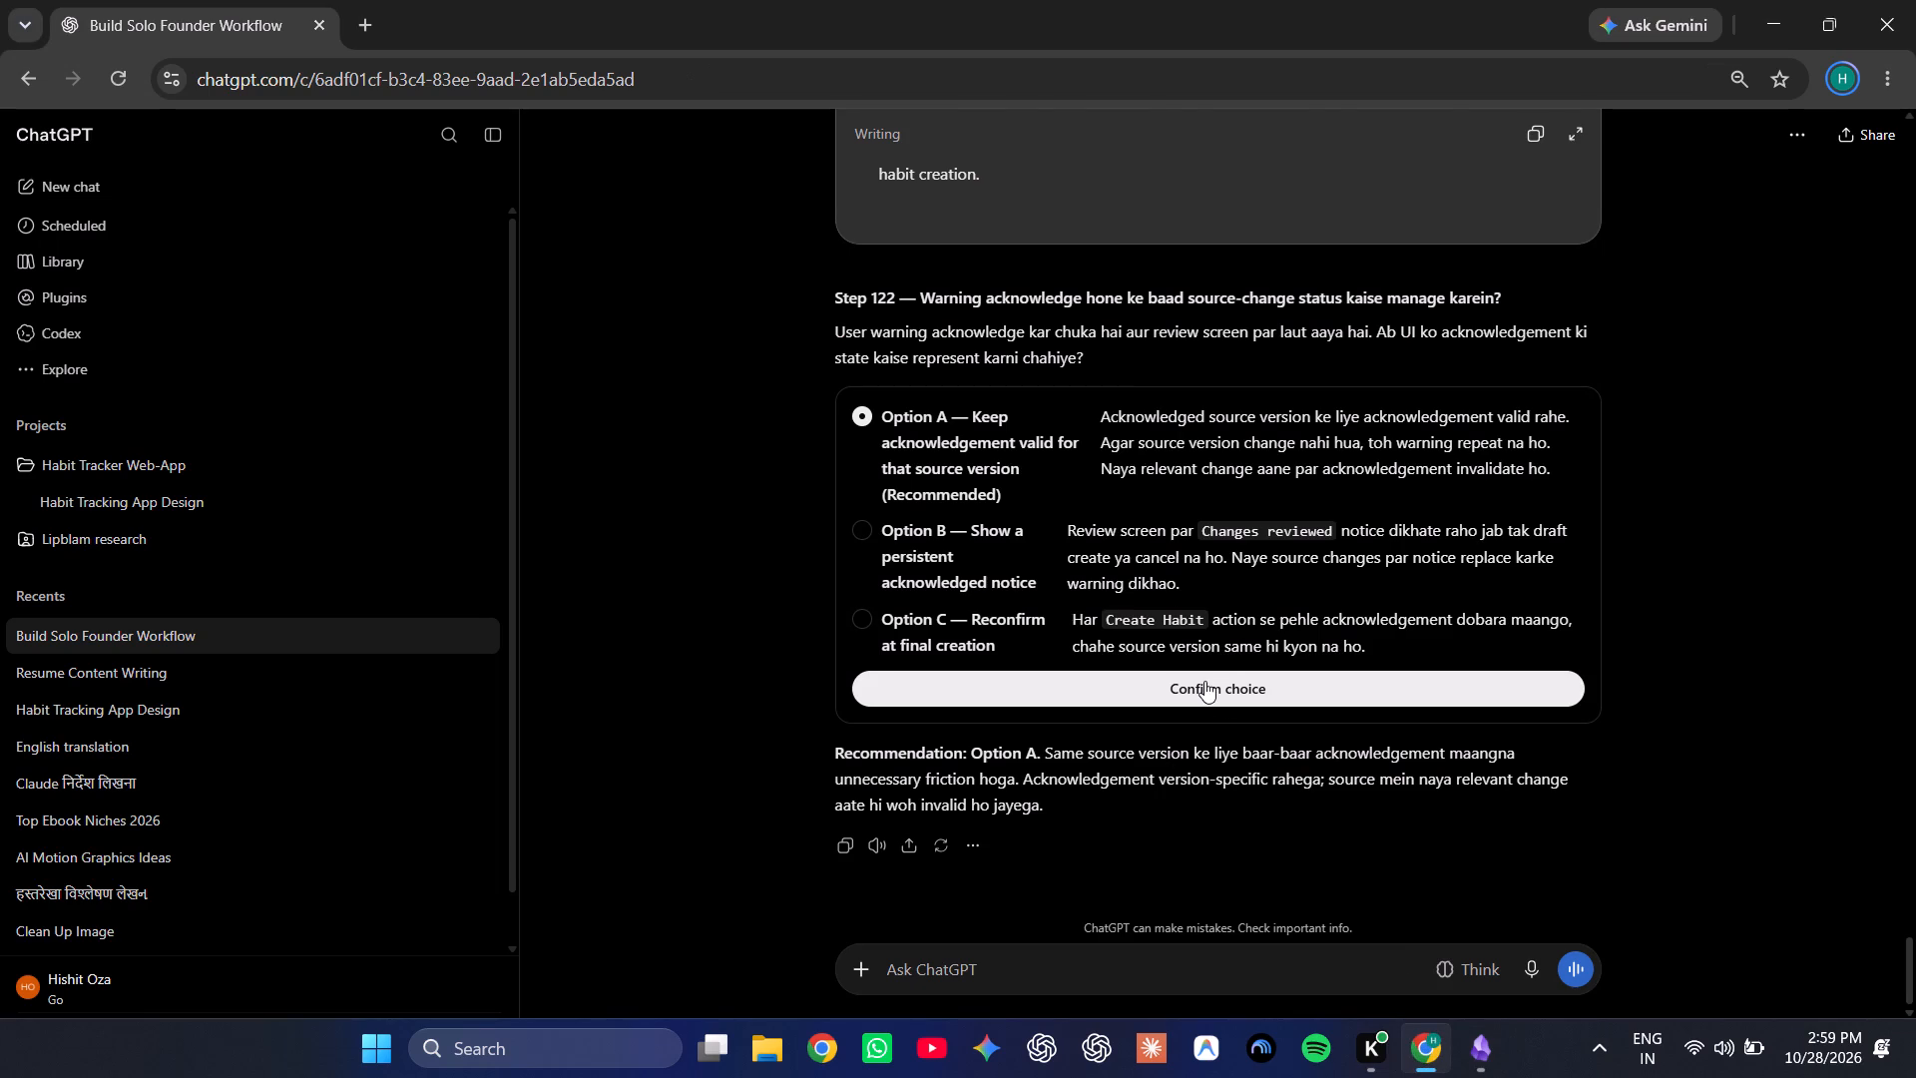
left_click(1204, 680)
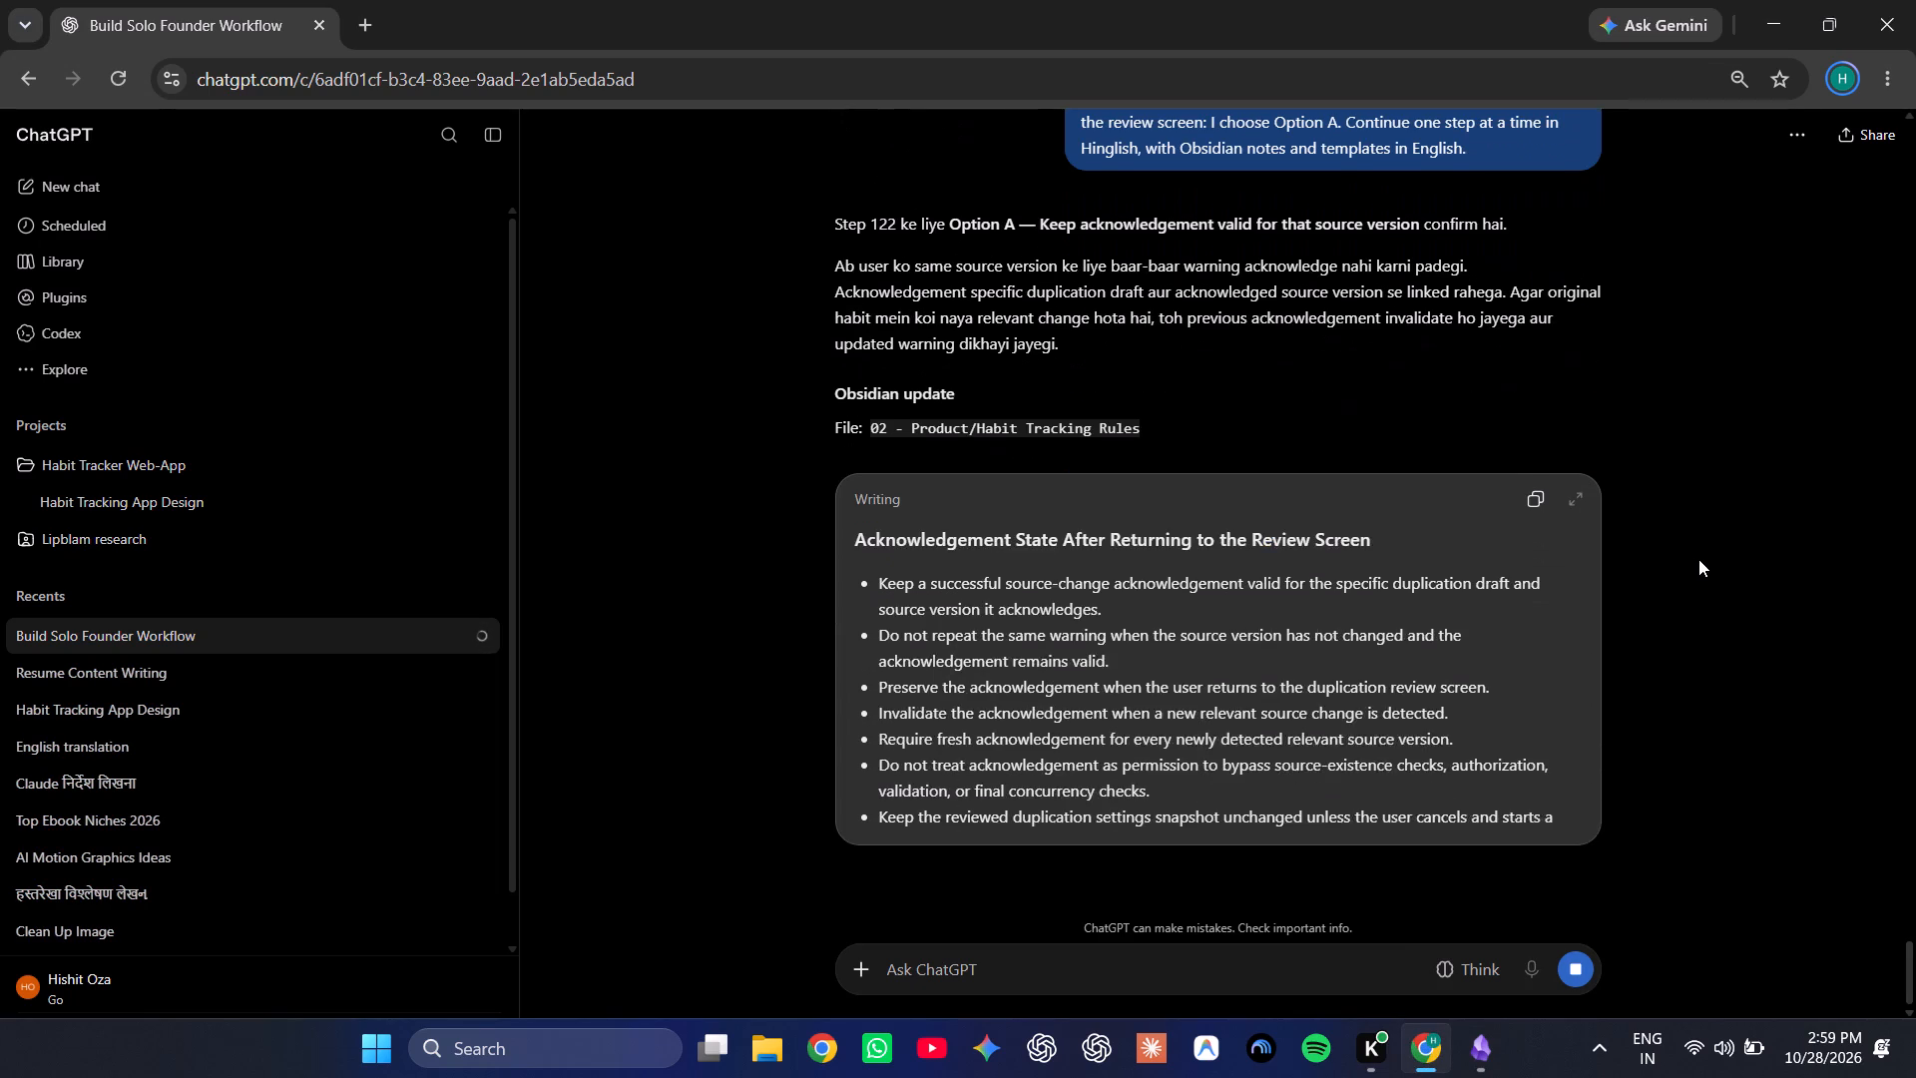
Copy ChatGPT's "Acknowledgement State After Returning to the Review Screen" writing block and paste it below section 99 in the Obsidian note.
scroll(1700, 559, "up", 2)
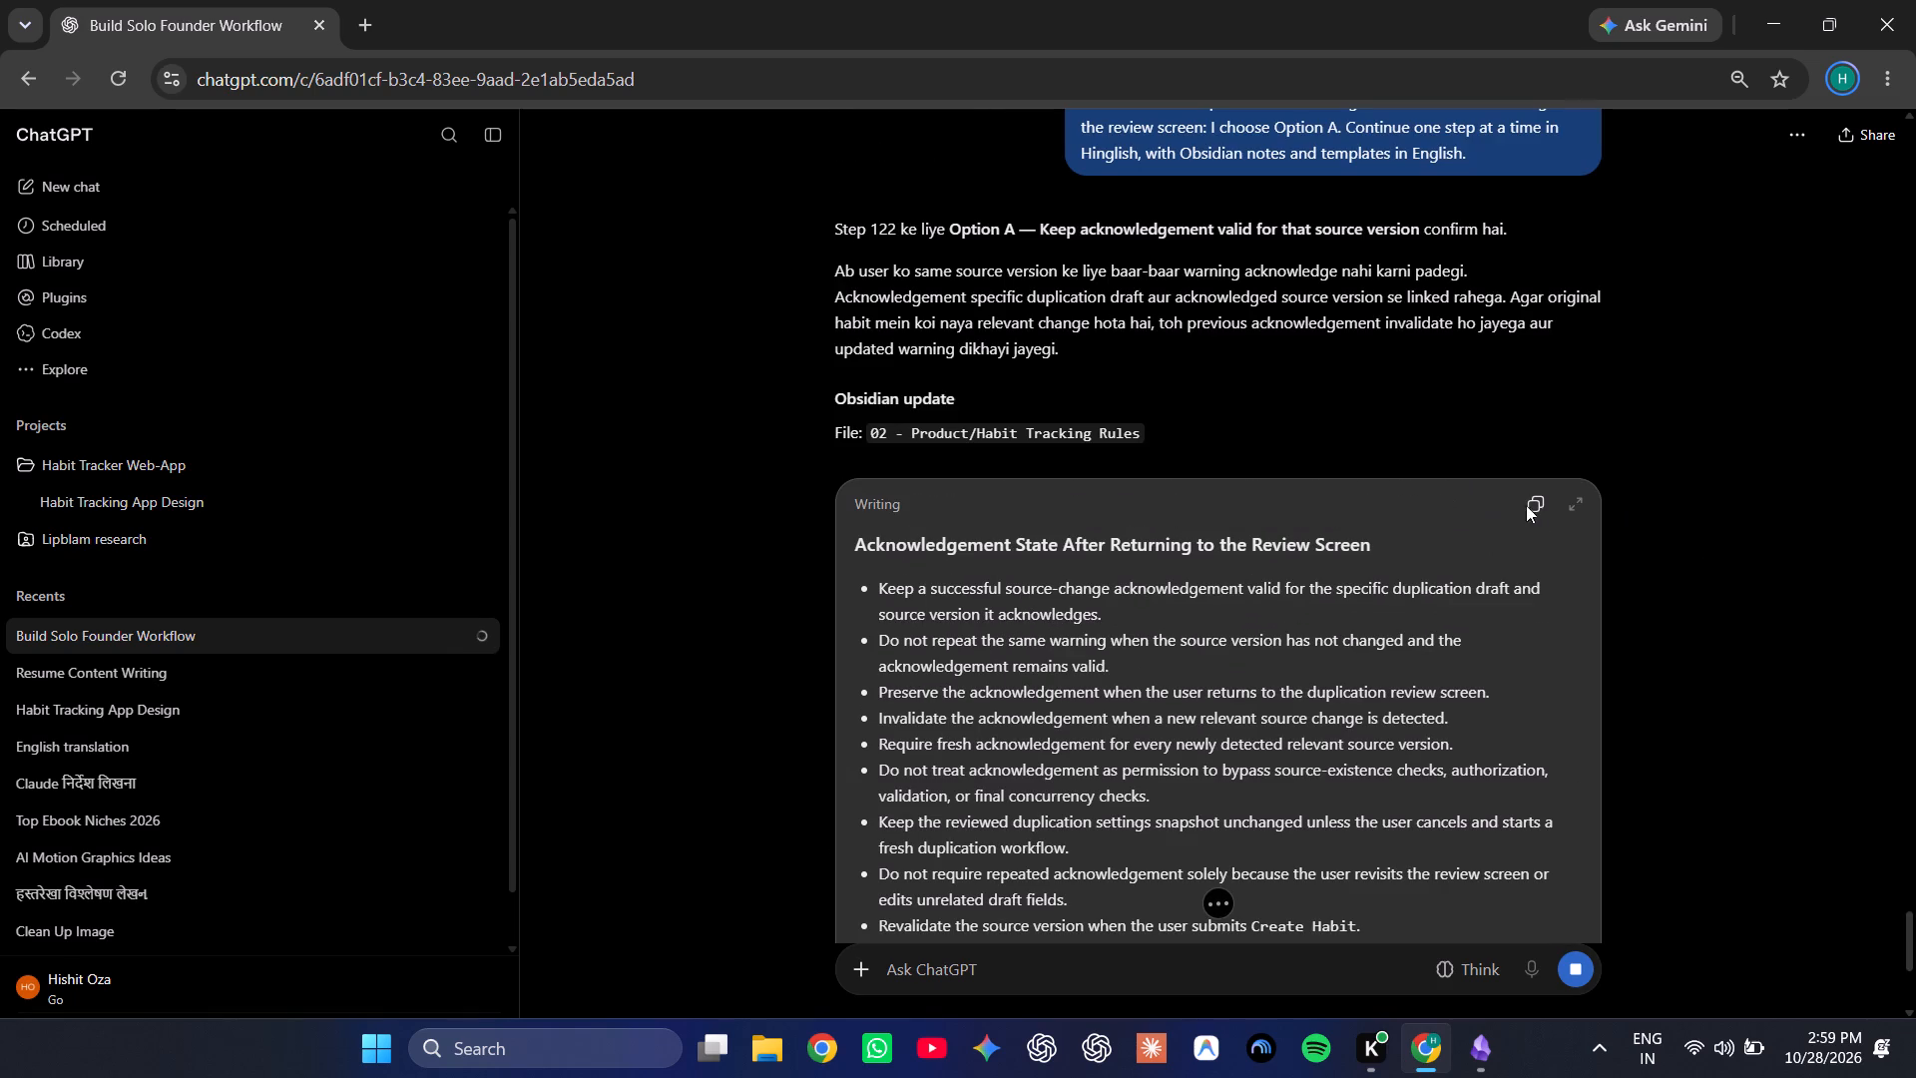
left_click(1537, 505)
scroll(1665, 591, "up", 2)
scroll(1665, 591, "down", 3)
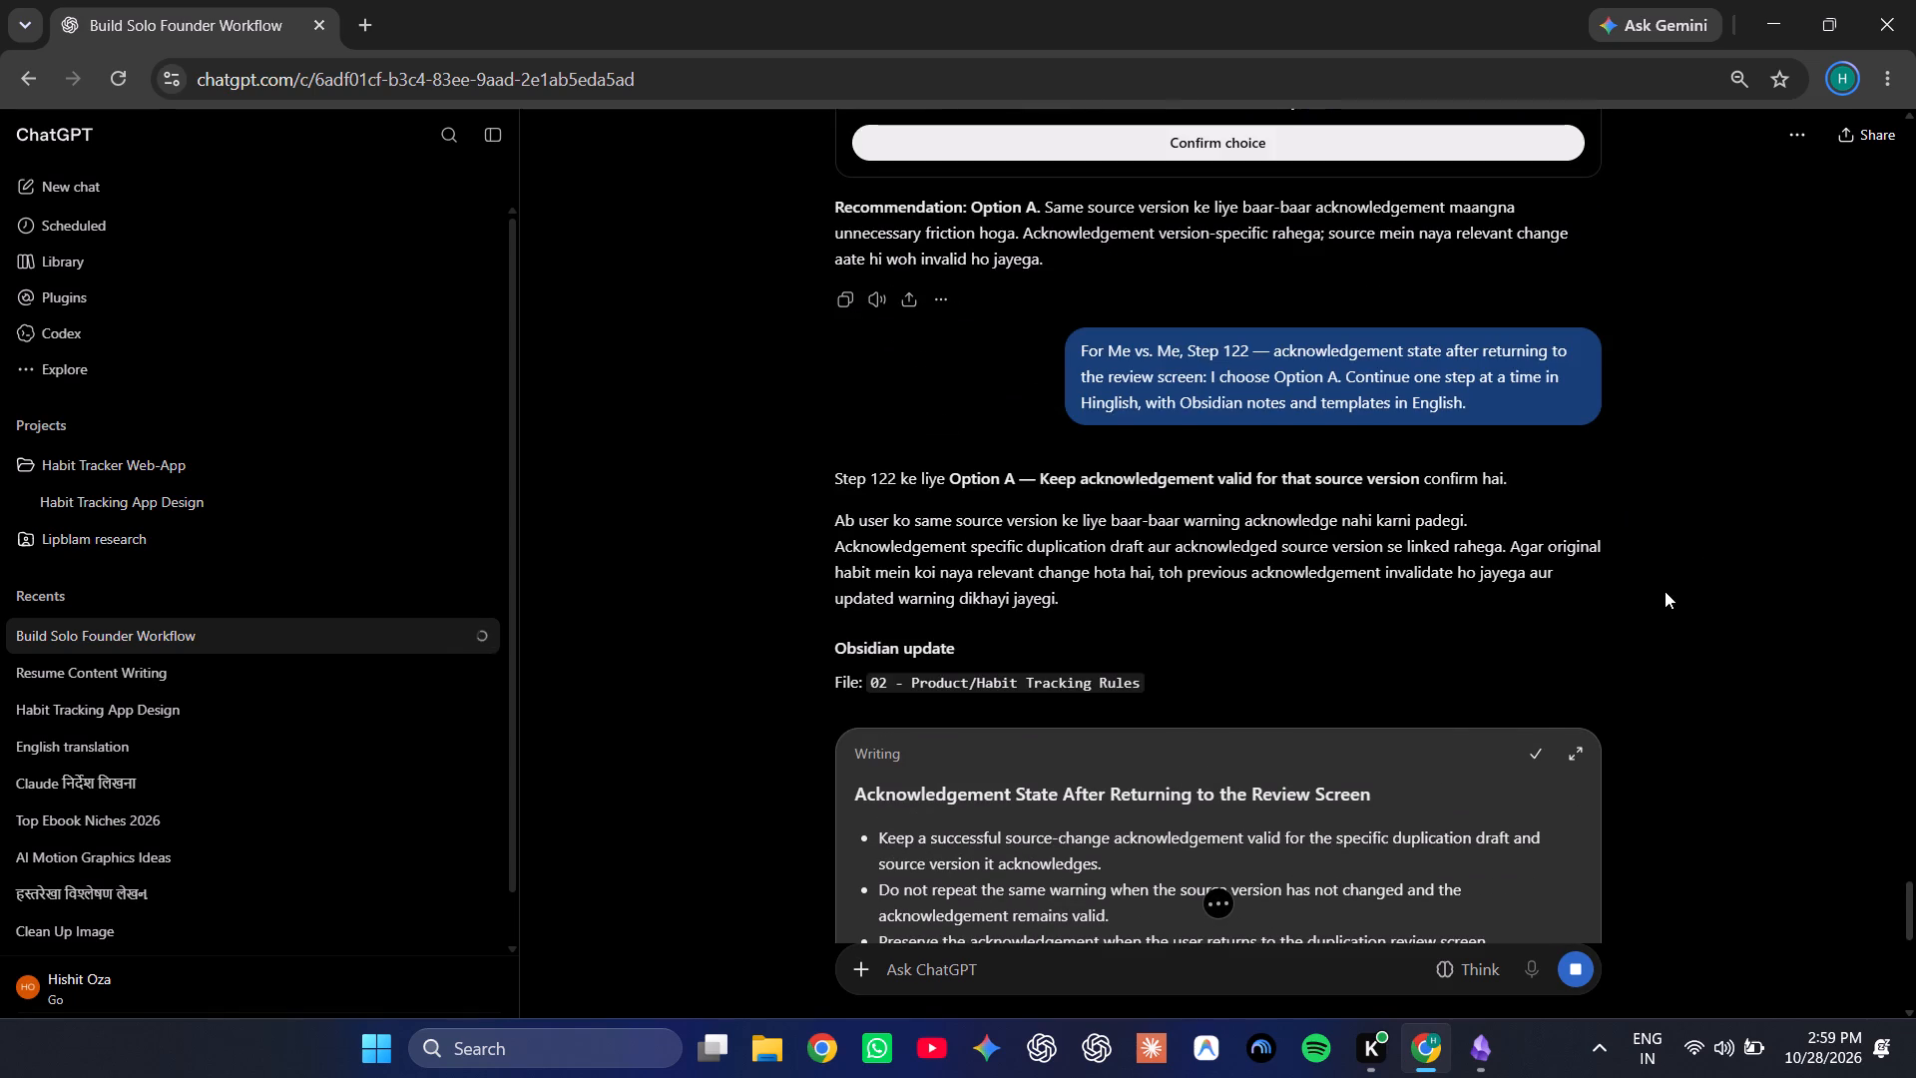
scroll(1665, 591, "down", 20)
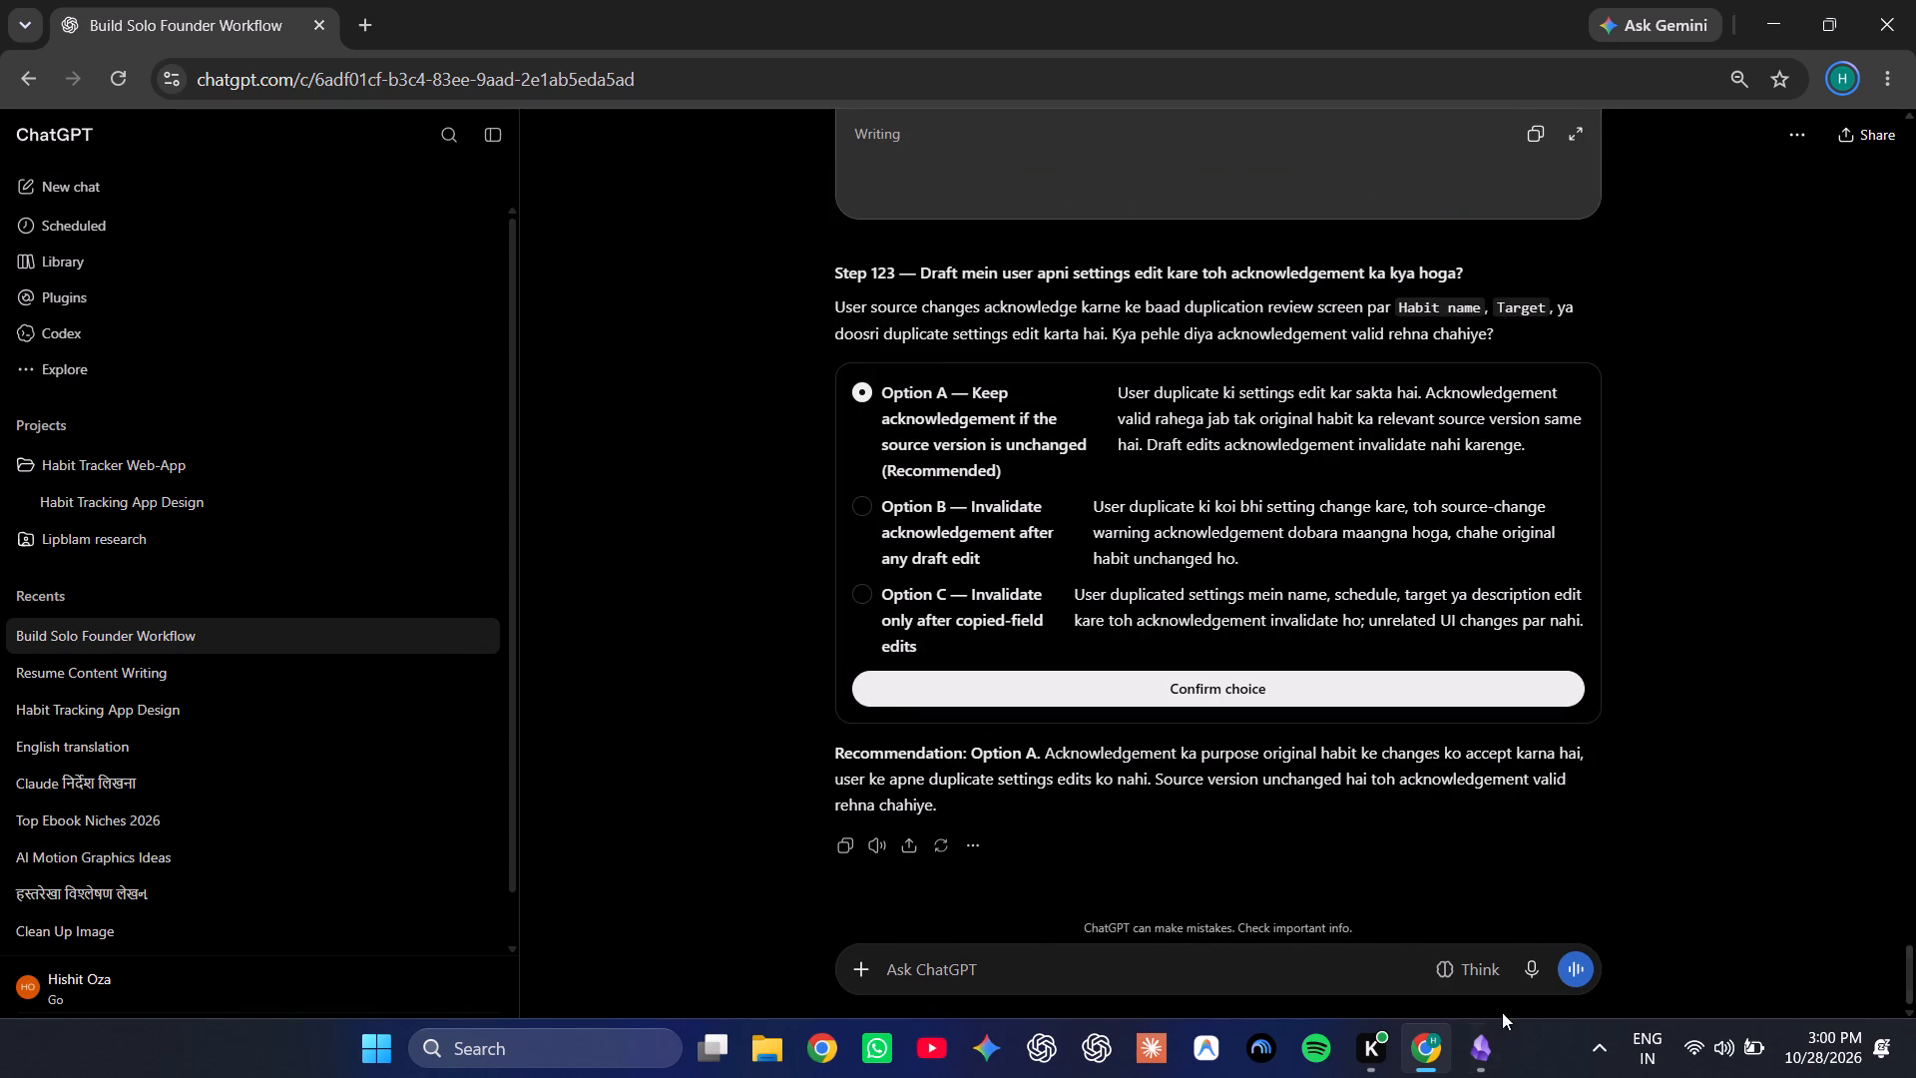
left_click(1483, 1053)
left_click(1433, 1045)
scroll(1402, 873, "up", 5)
scroll(1402, 863, "down", 11)
left_click(1472, 1053)
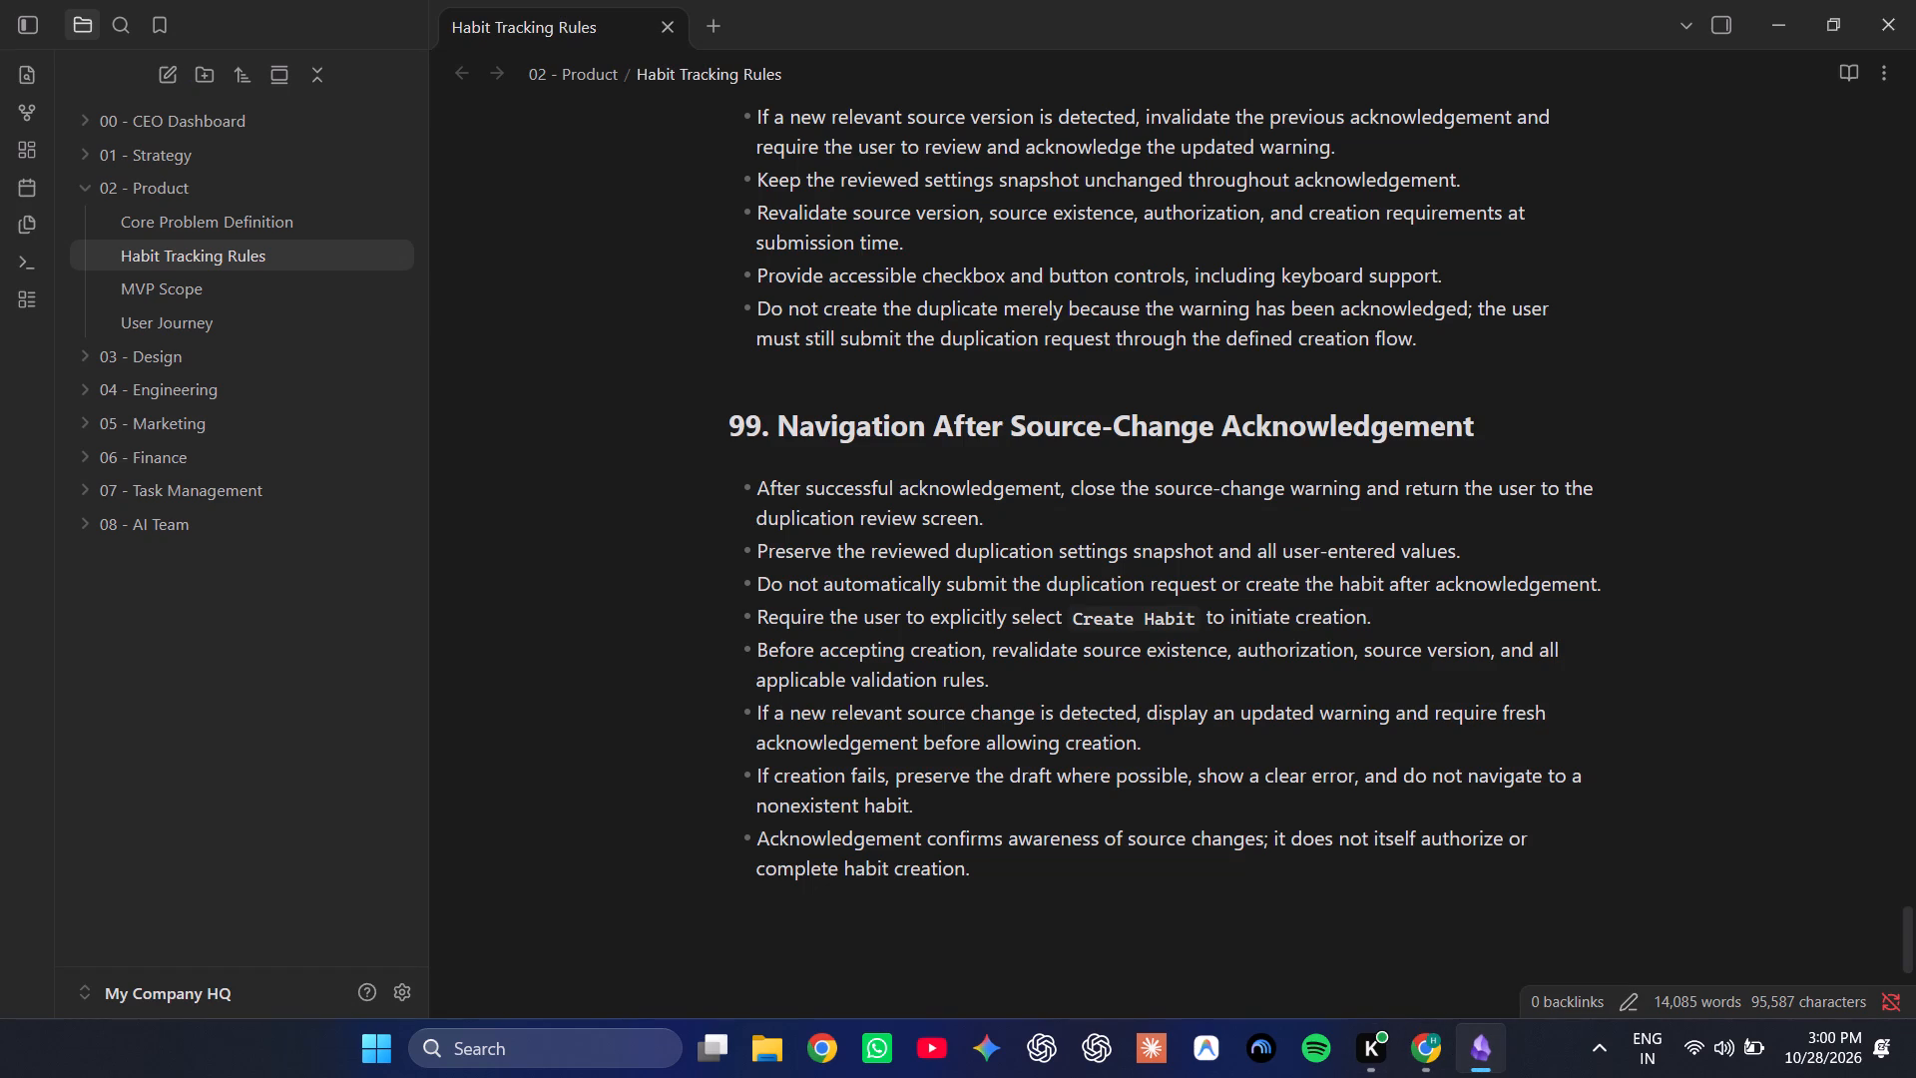
key("ctrl+v")
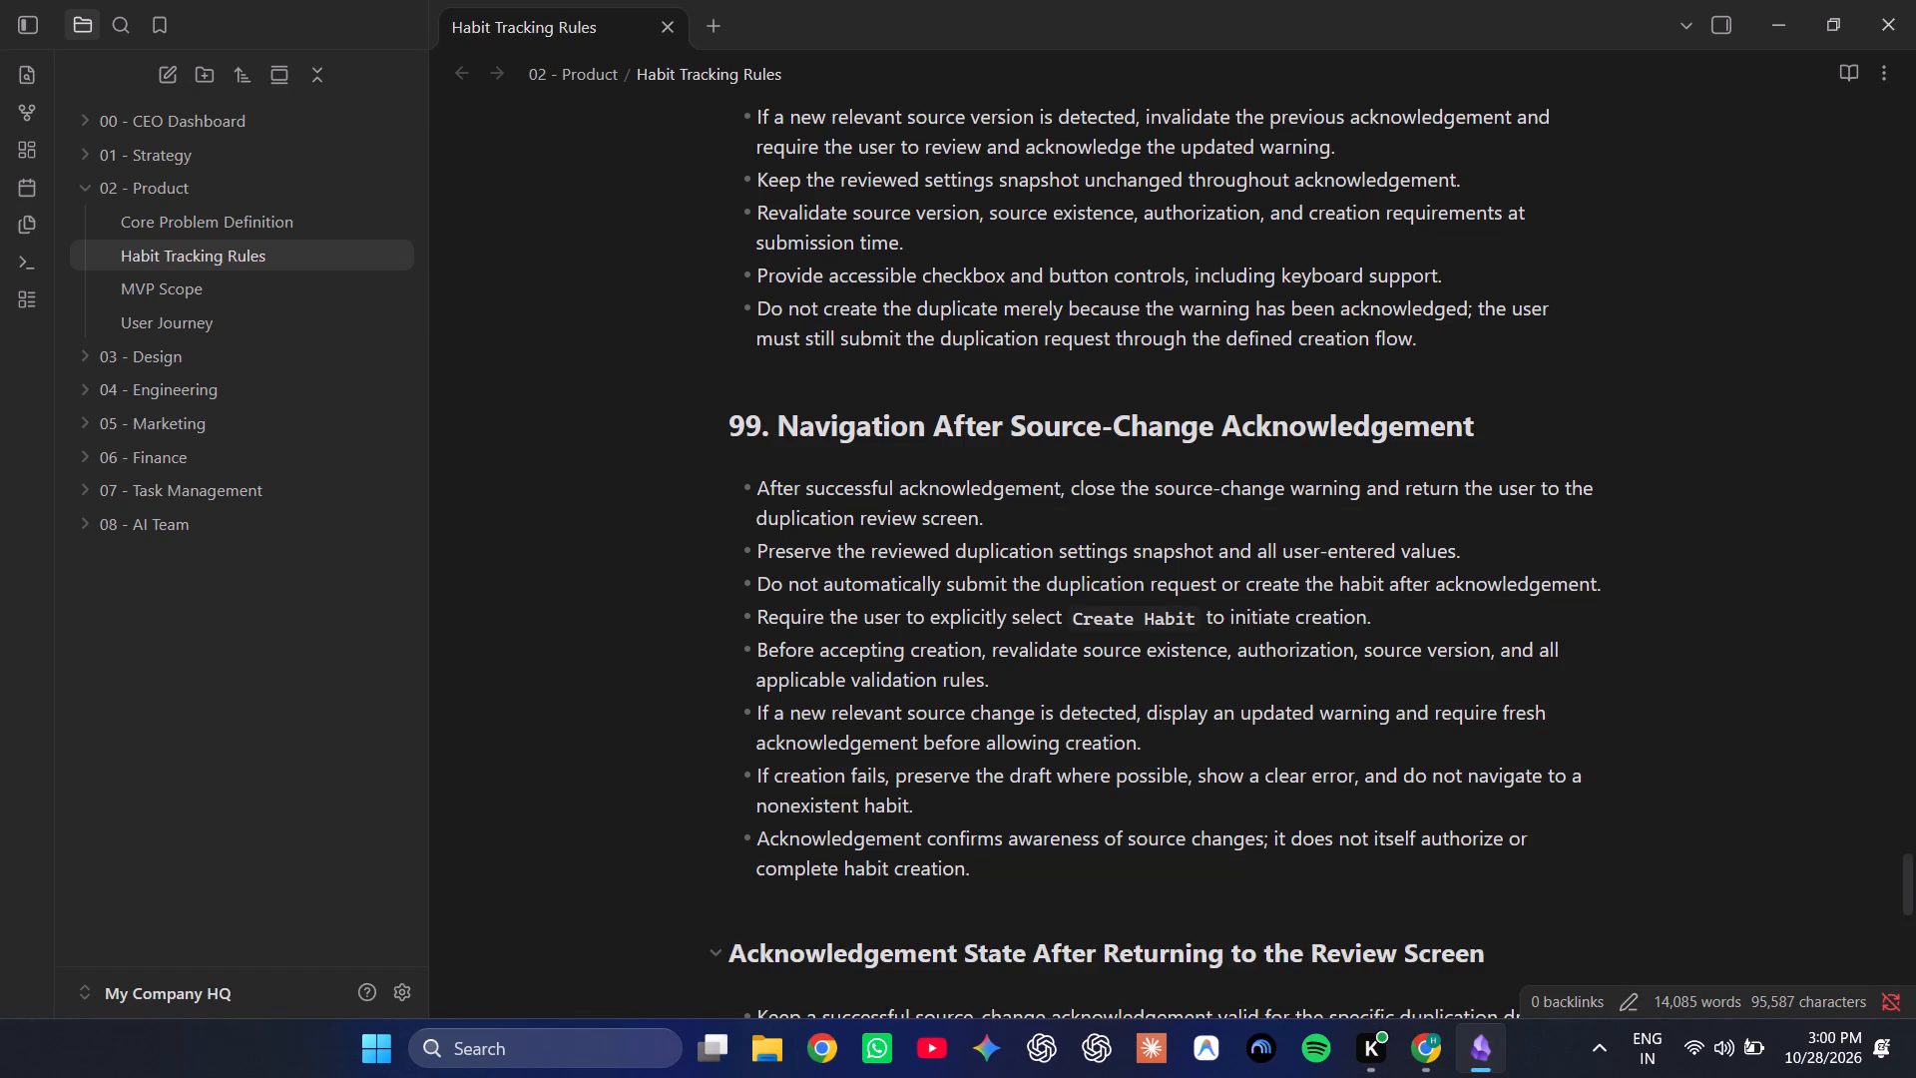
Make the "Acknowledgement State After Returning to the Review Screen" heading a level-two heading numbered "100.".
scroll(1079, 913, "down", 4)
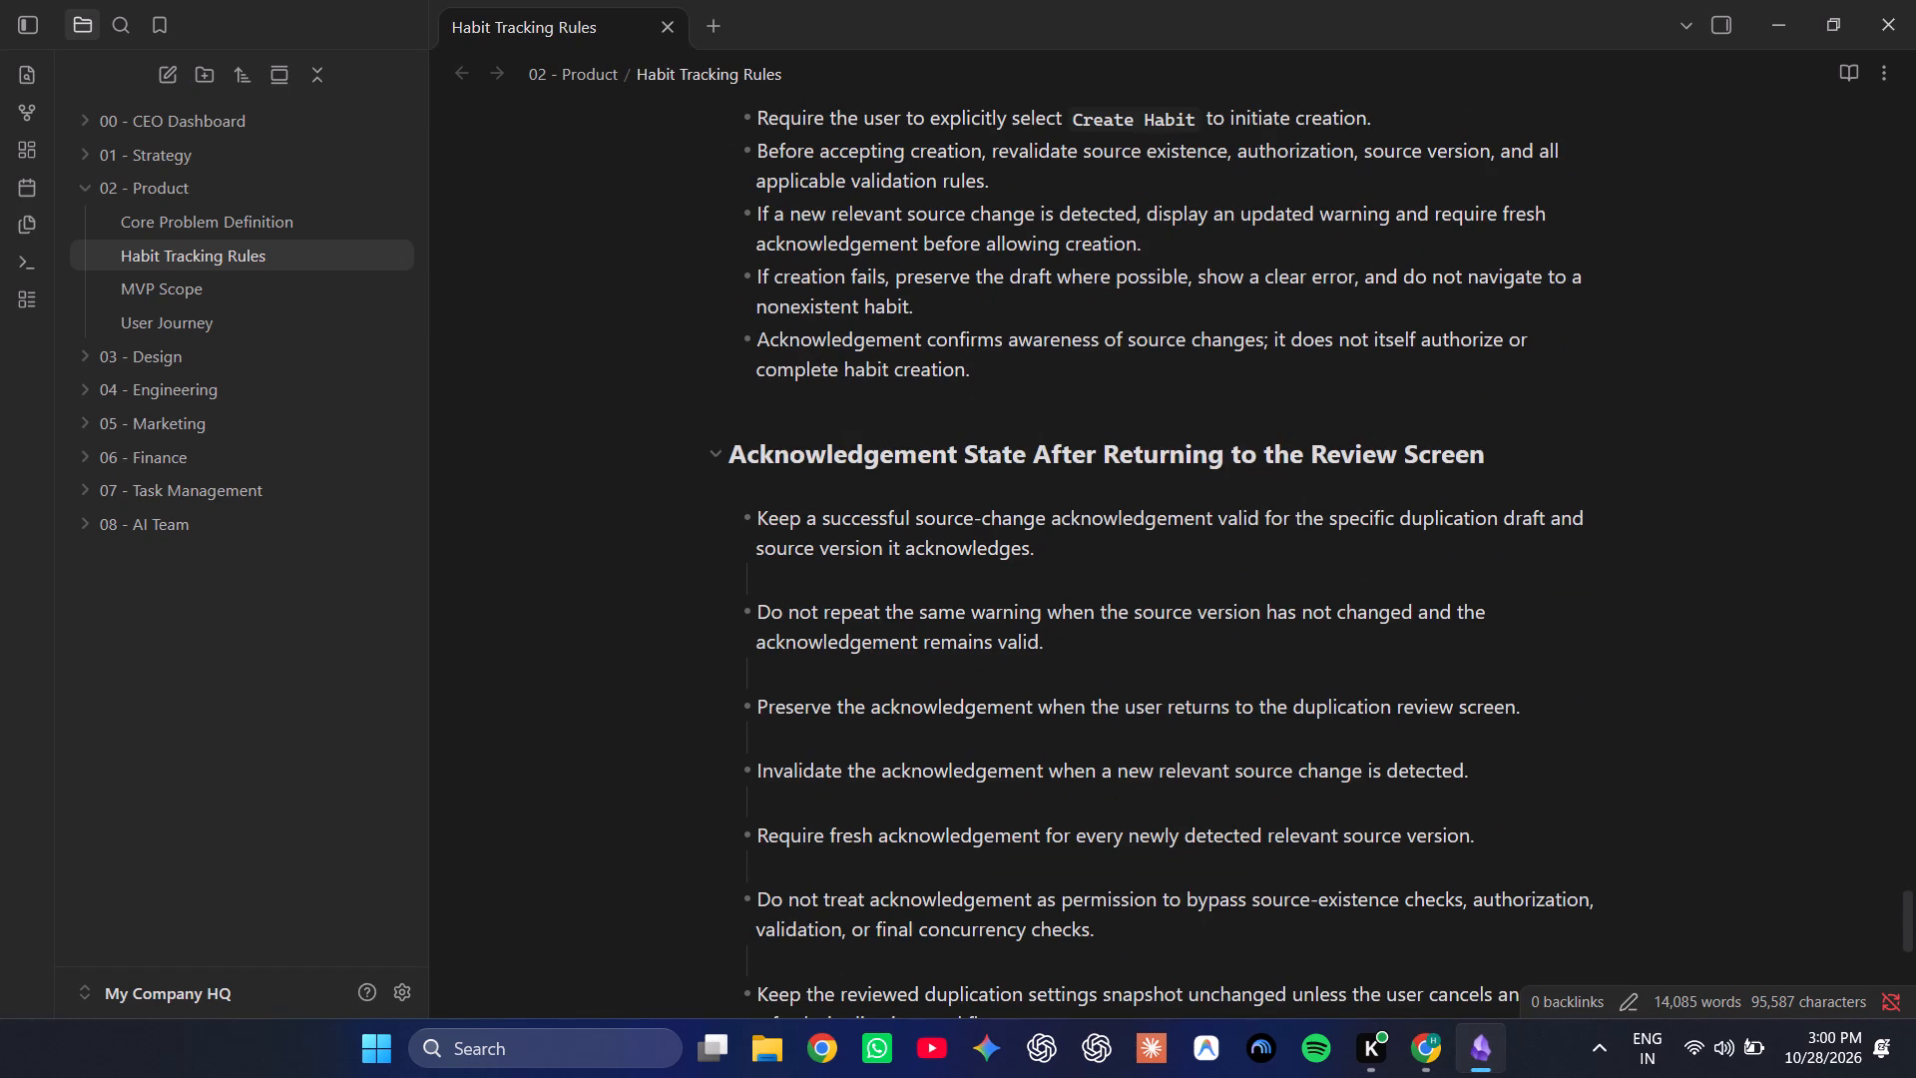
left_click(730, 450)
key("BackSpace")
key("BackSpace")
key("space")
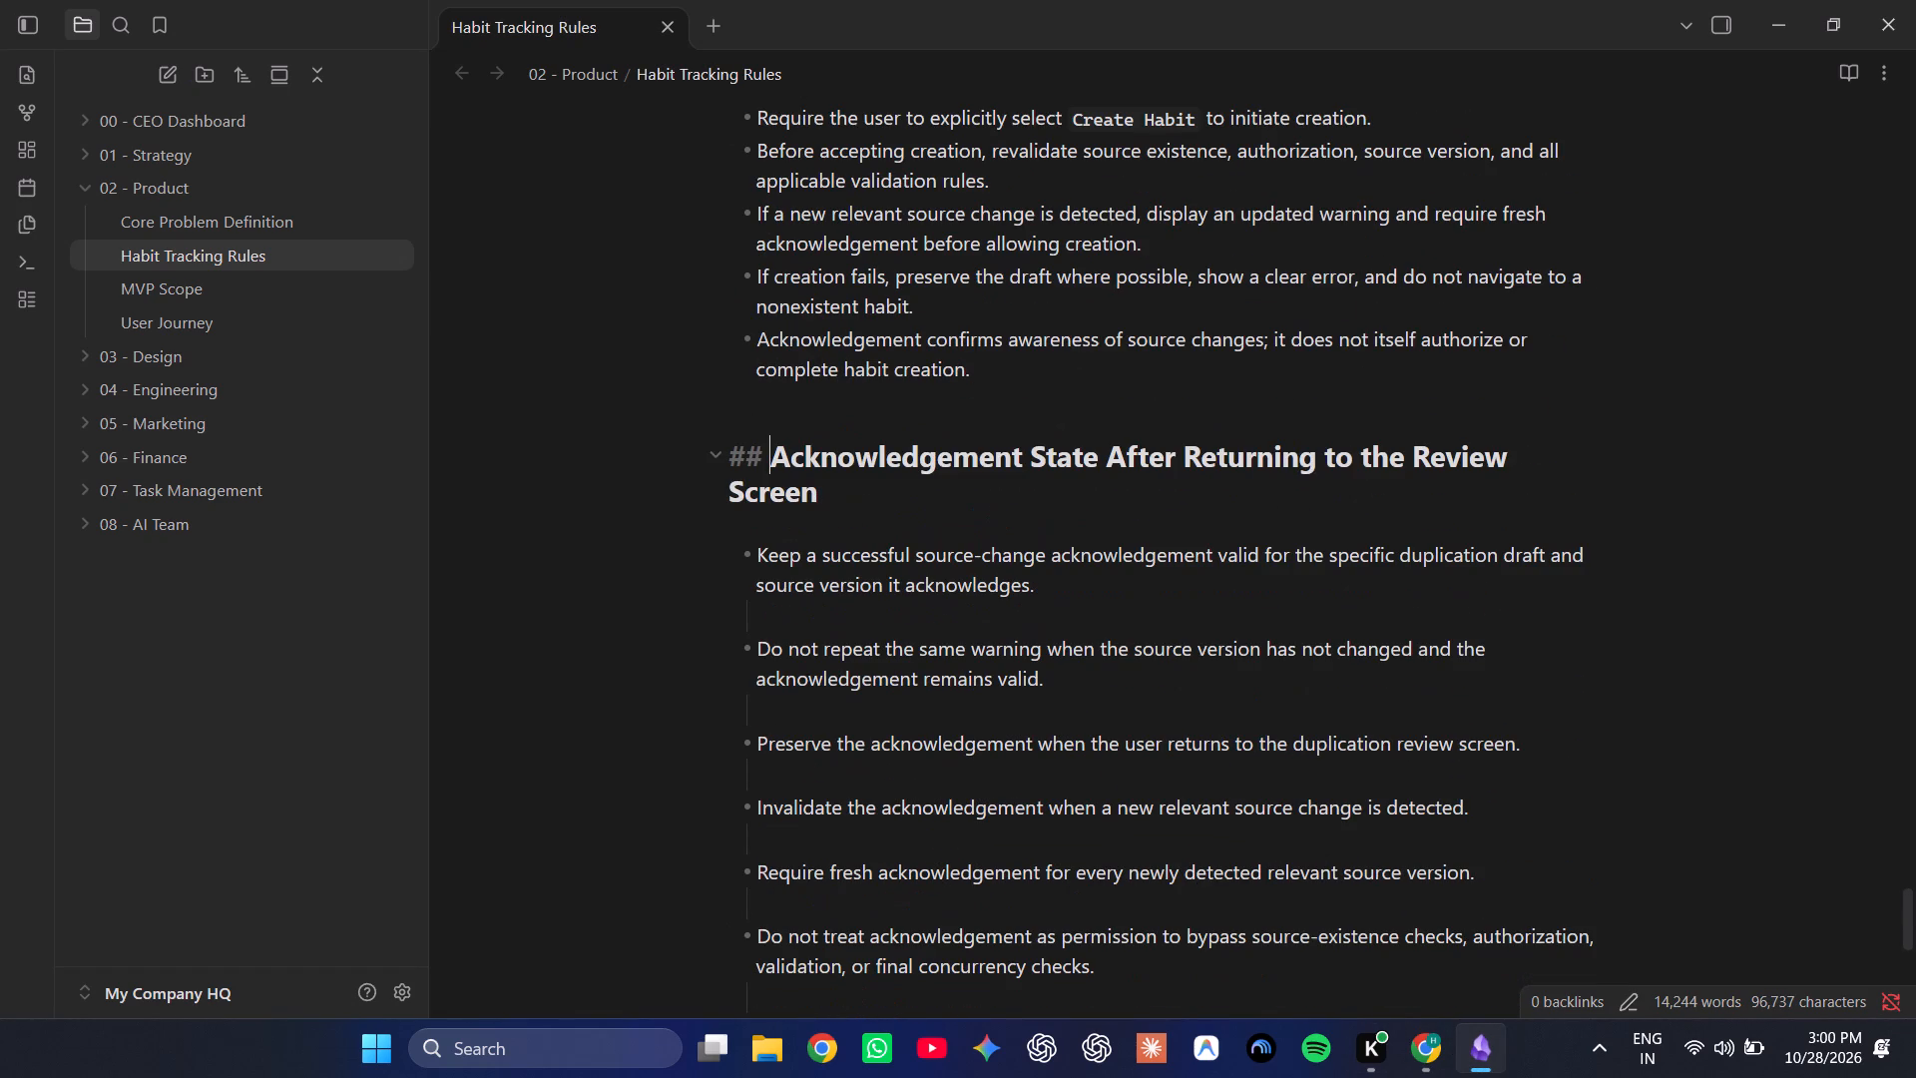
type("100")
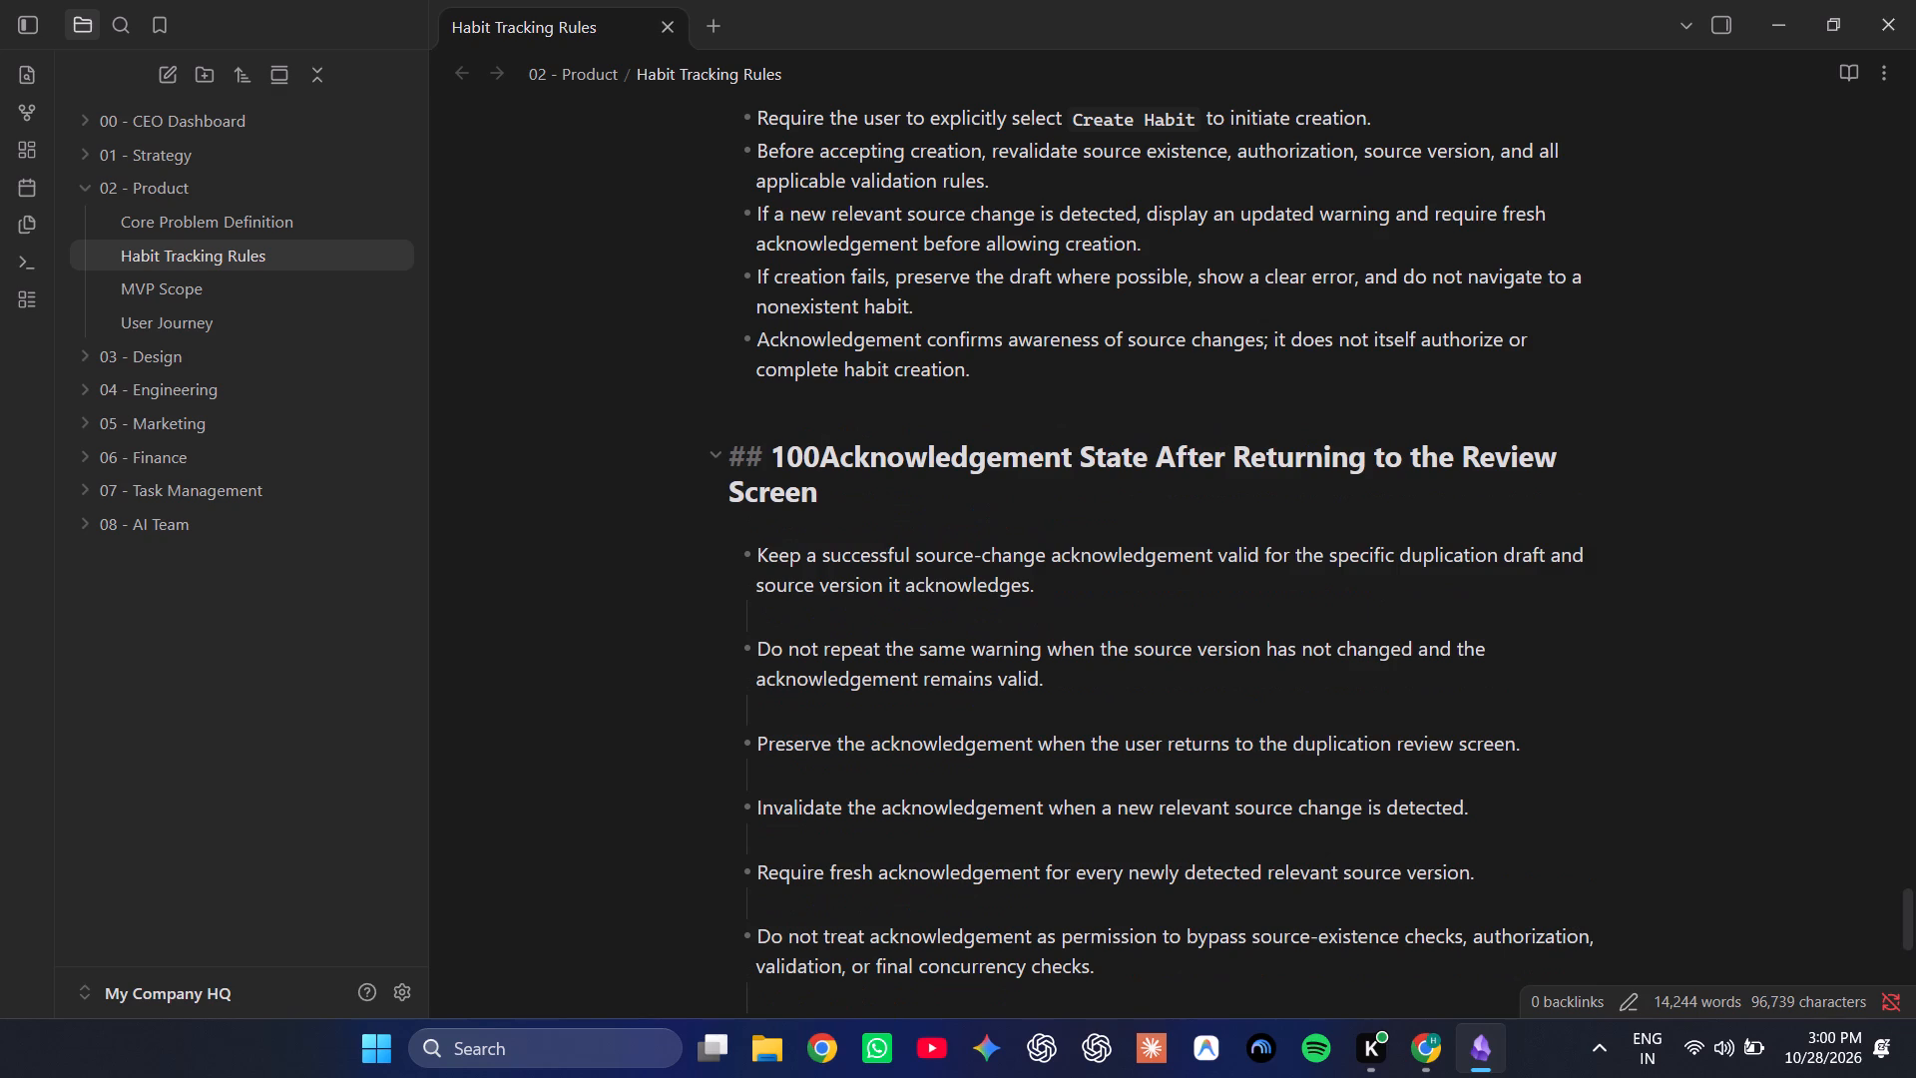
type(".")
key("space")
Remove the blank lines between section 100's bullets from "Do not treat acknowledgement as permission" through the final "If a conflict occurs" bullet.
scroll(910, 469, "down", 5)
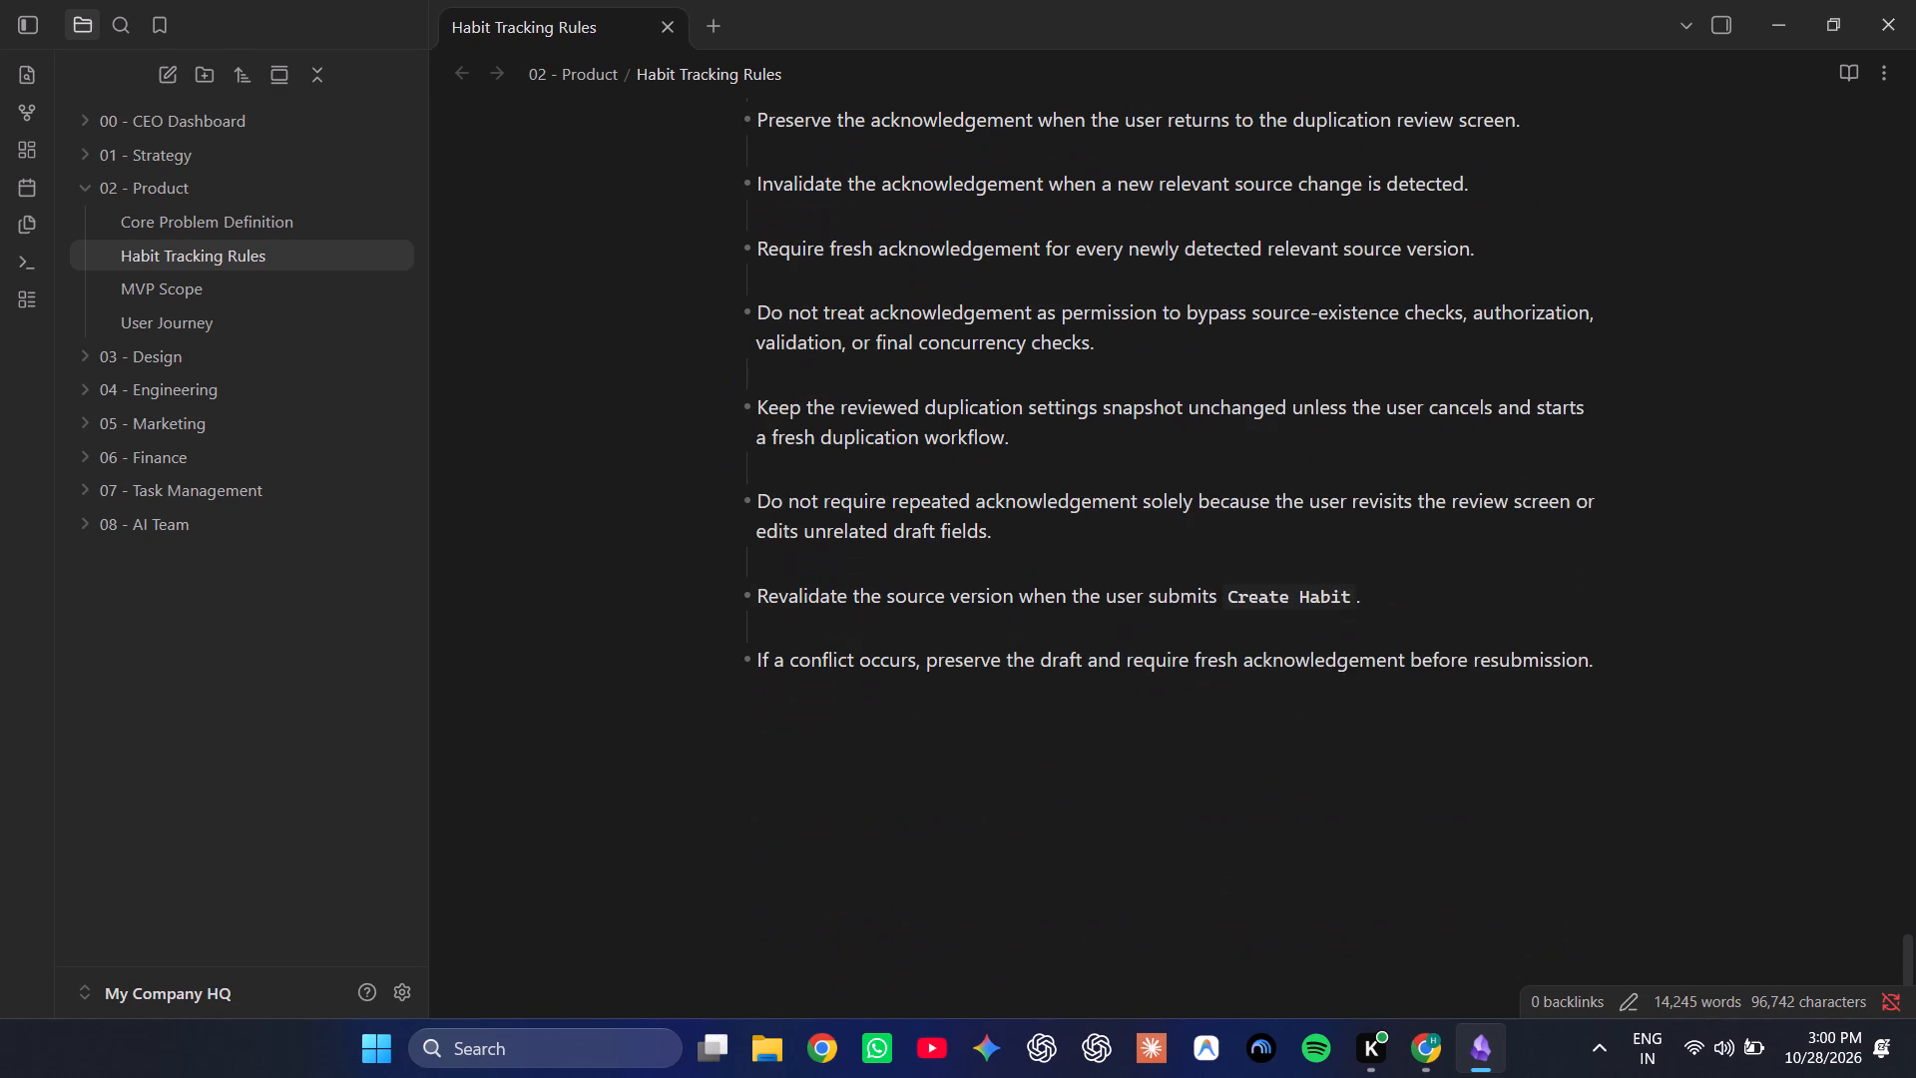
left_click(844, 620)
key("BackSpace")
key("BackSpace")
left_click(813, 569)
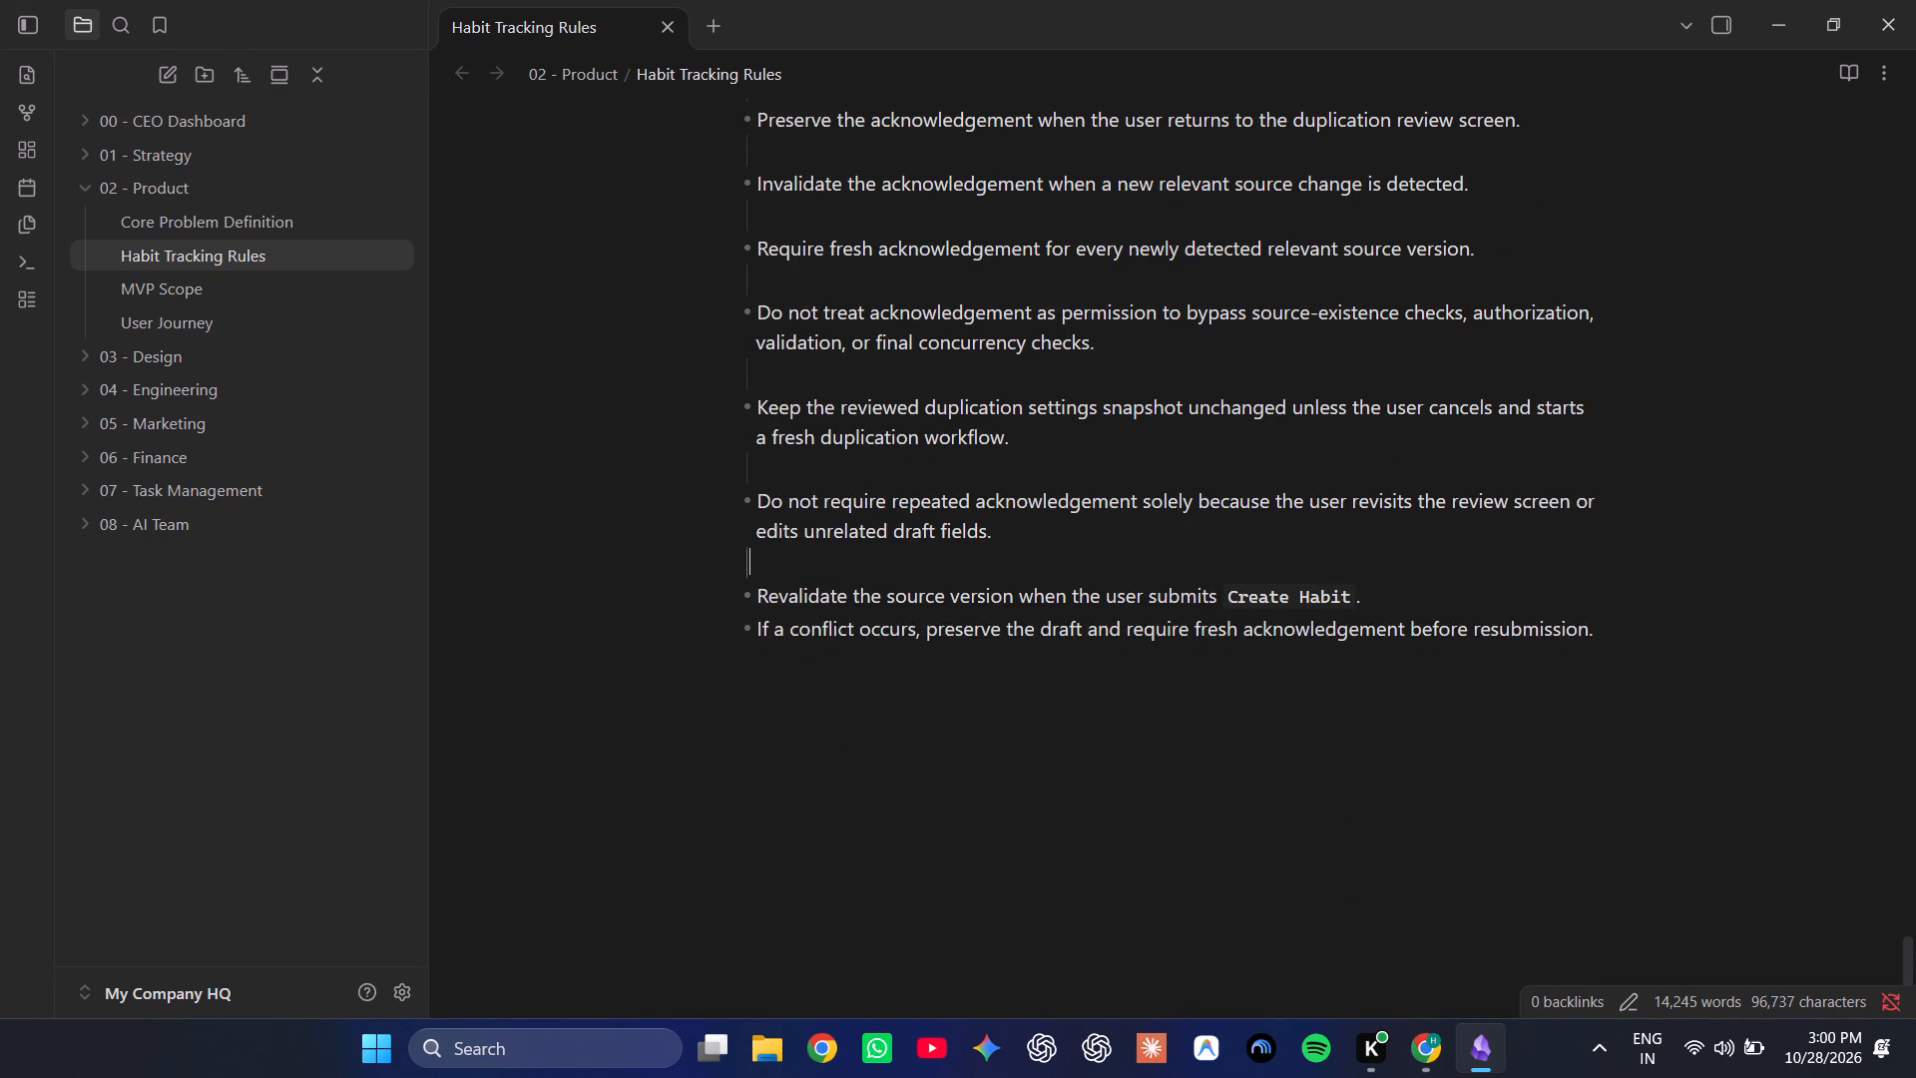
key("BackSpace")
key("BackSpace")
left_click(812, 471)
key("BackSpace")
key("BackSpace")
left_click(777, 375)
key("BackSpace")
key("BackSpace")
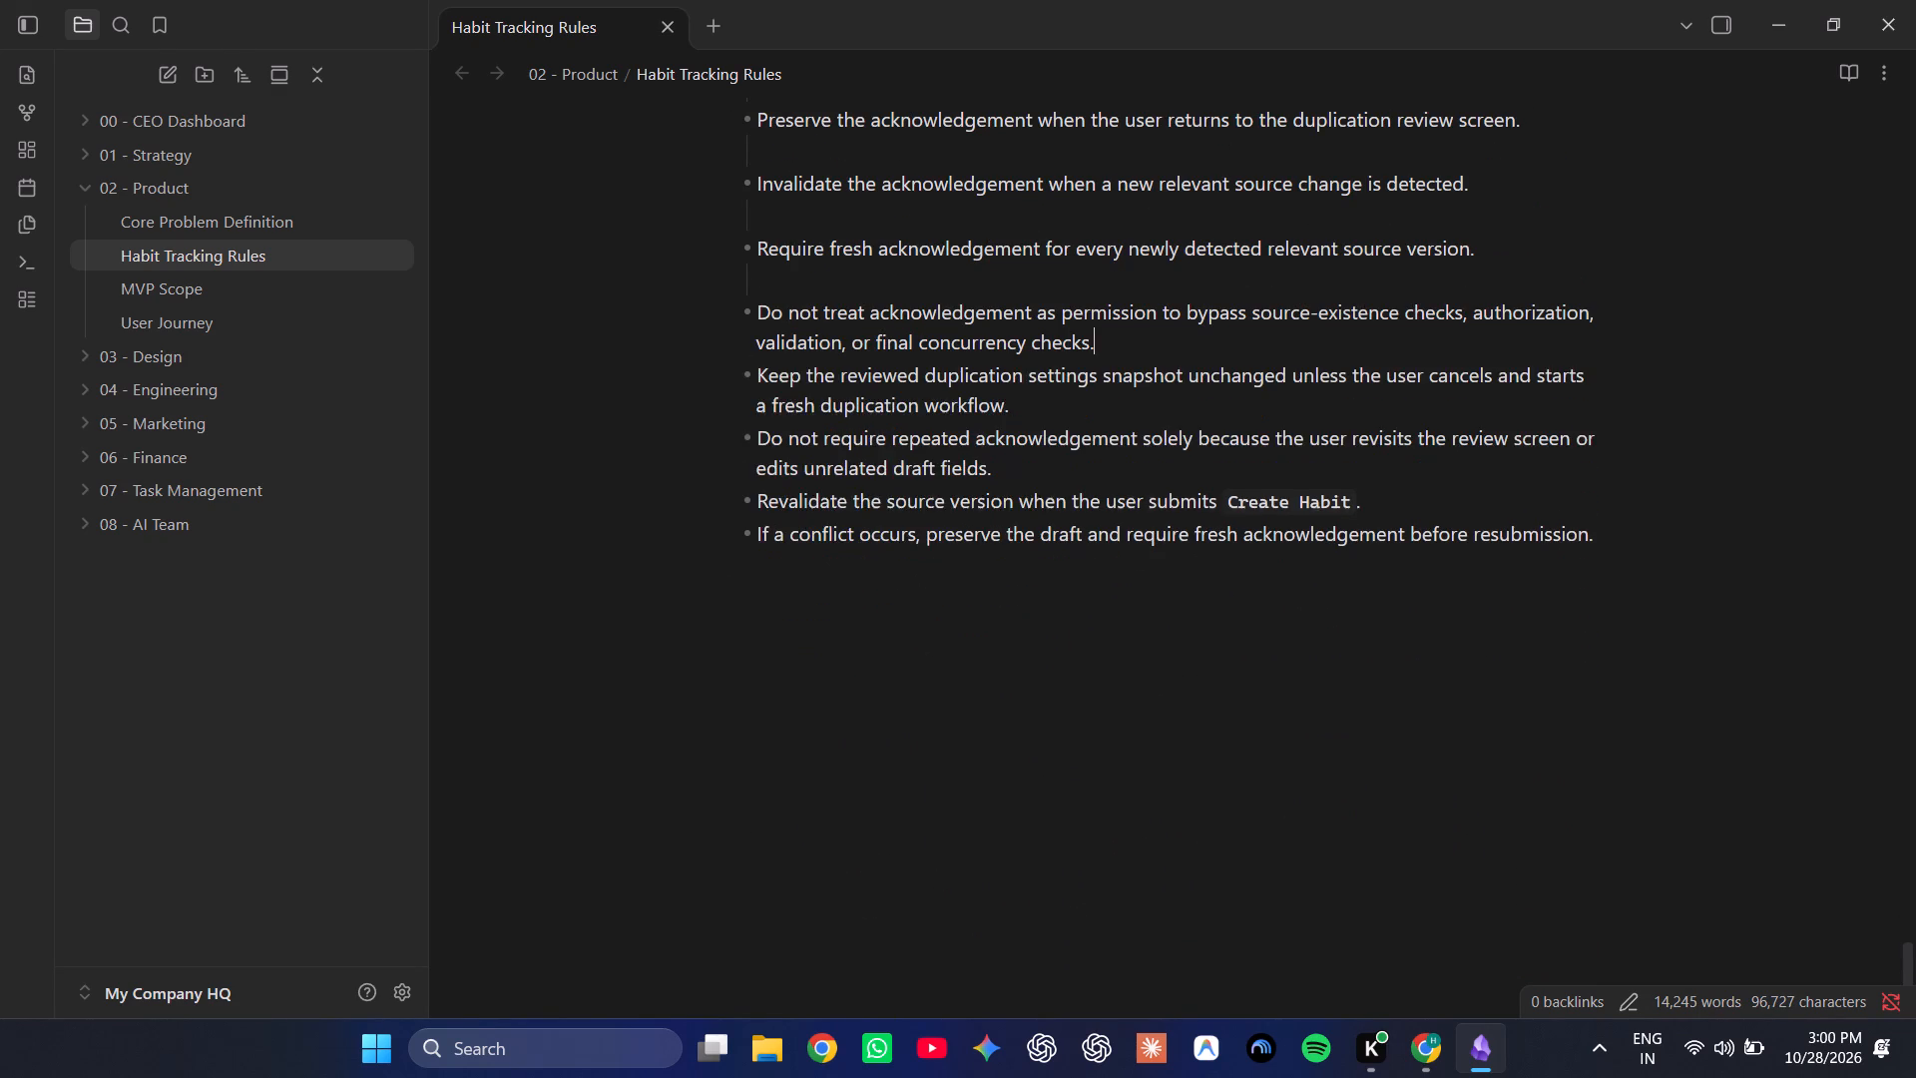
Remove the blank lines between section 100's bullets from "Preserve the acknowledgement" through "Do not treat acknowledgement as permission".
scroll(811, 386, "up", 4)
left_click(792, 774)
key("BackSpace")
key("BackSpace")
left_click(790, 721)
key("BackSpace")
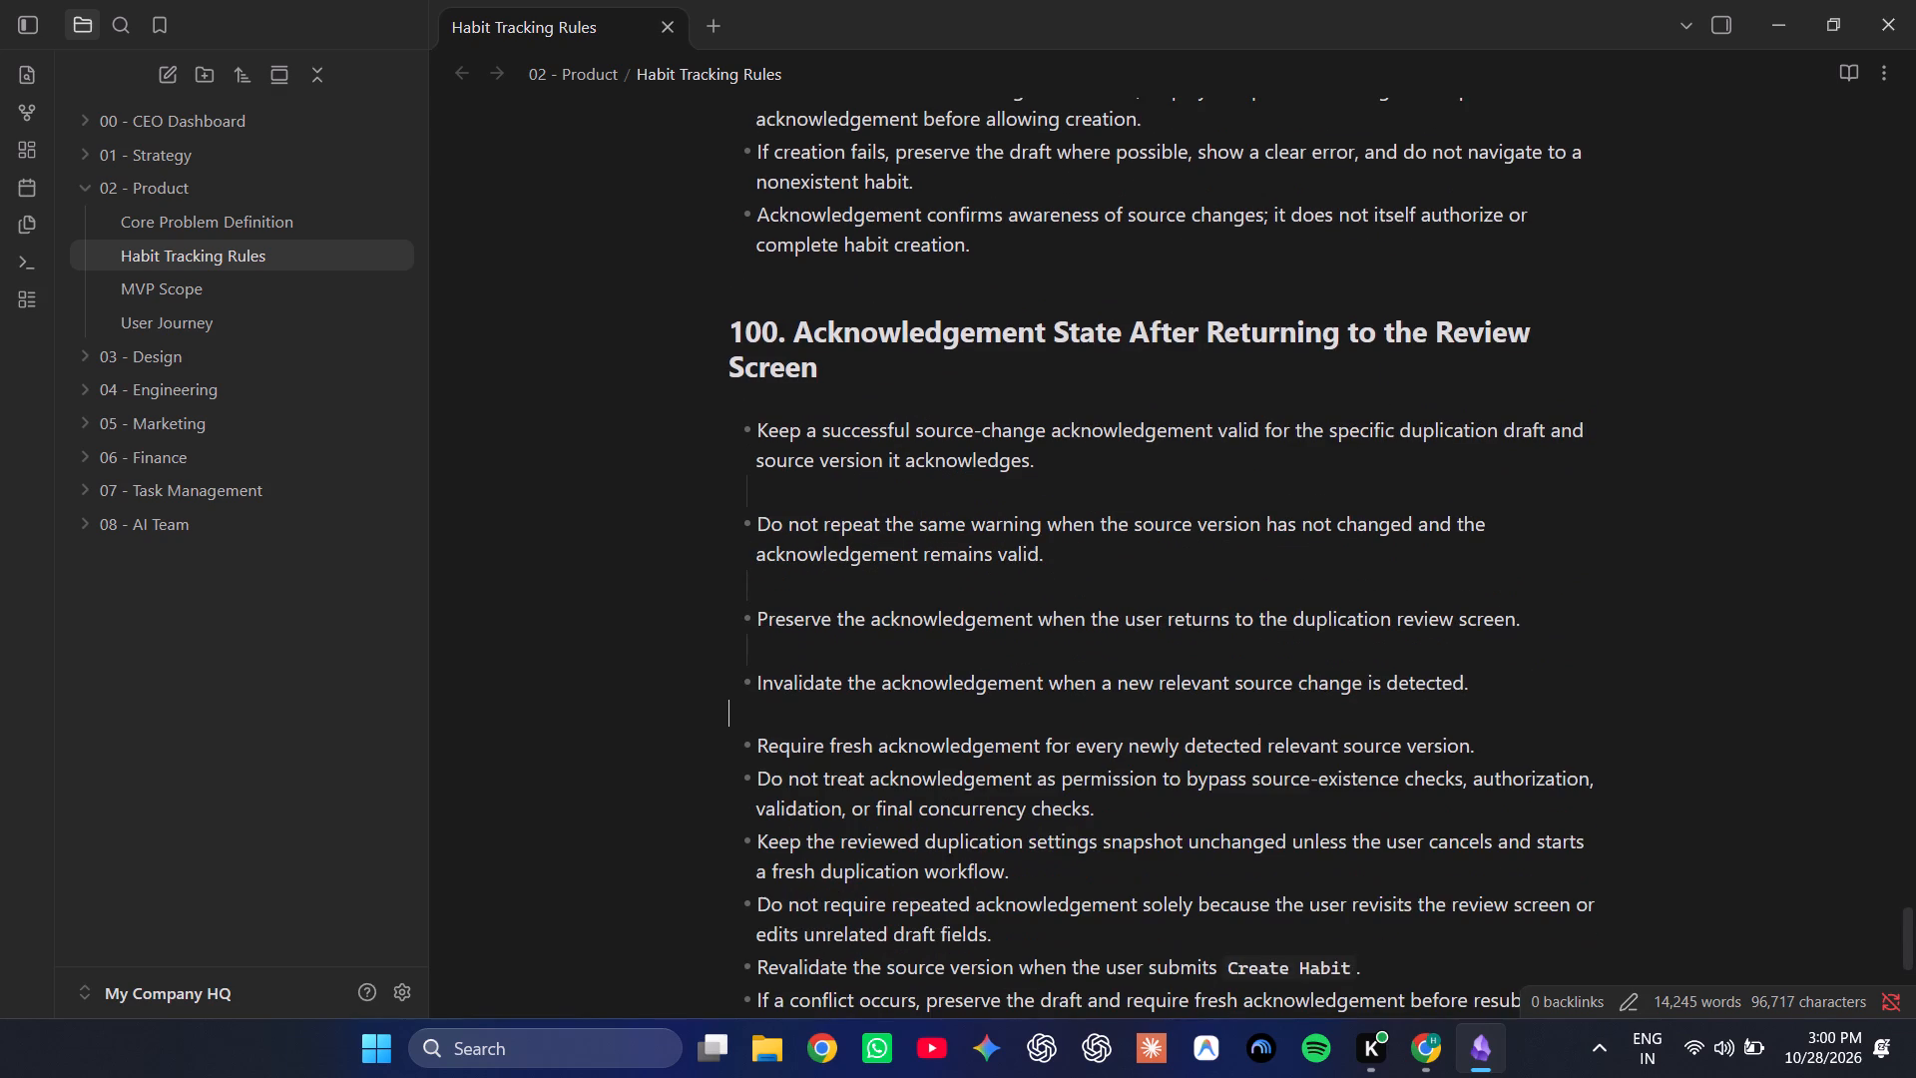
key("BackSpace")
left_click(780, 646)
key("BackSpace")
key("BackSpace")
Remove the remaining blank lines between the first three bullets of section 100.
left_click(773, 587)
key("BackSpace")
key("BackSpace")
key("BackSpace")
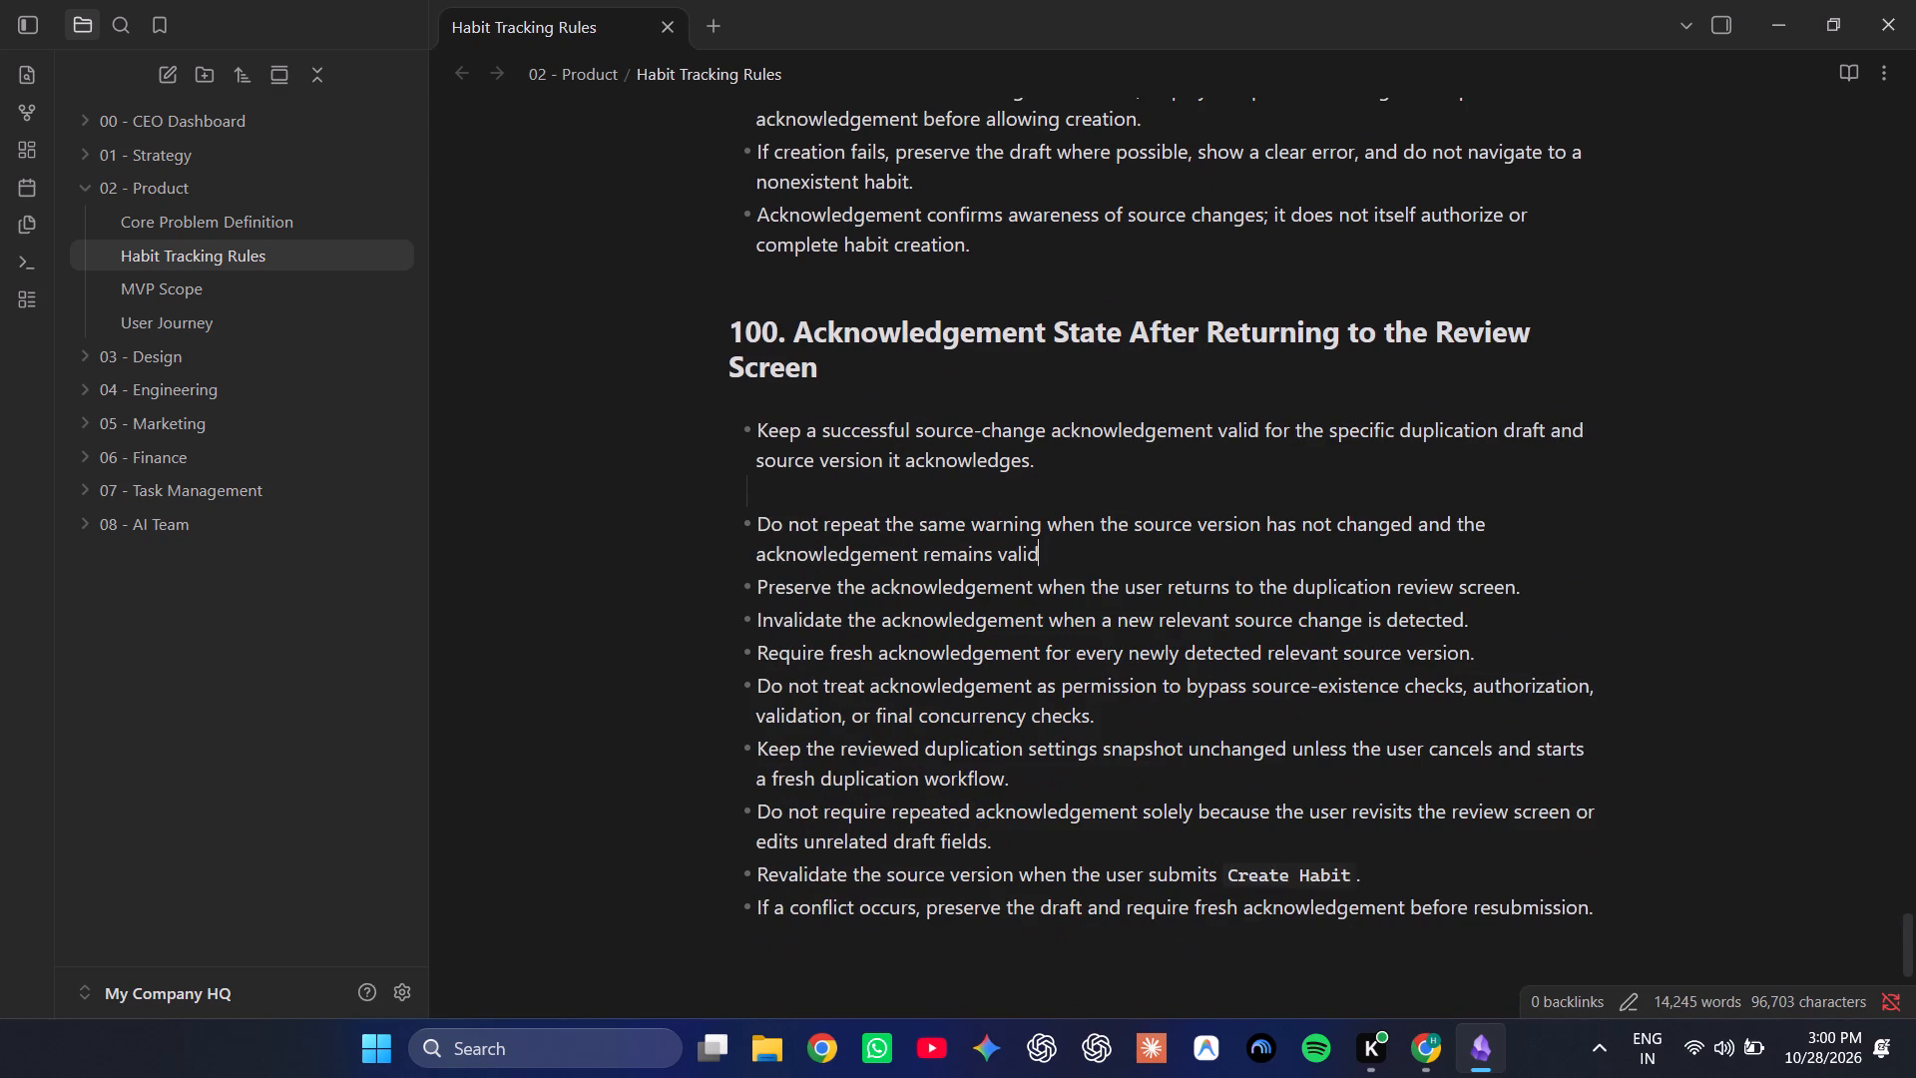
left_click(761, 493)
key("BackSpace")
key("BackSpace")
Start a new blank paragraph outside the bullet list after section 100's final "If a conflict occurs" bullet.
left_click(1619, 873)
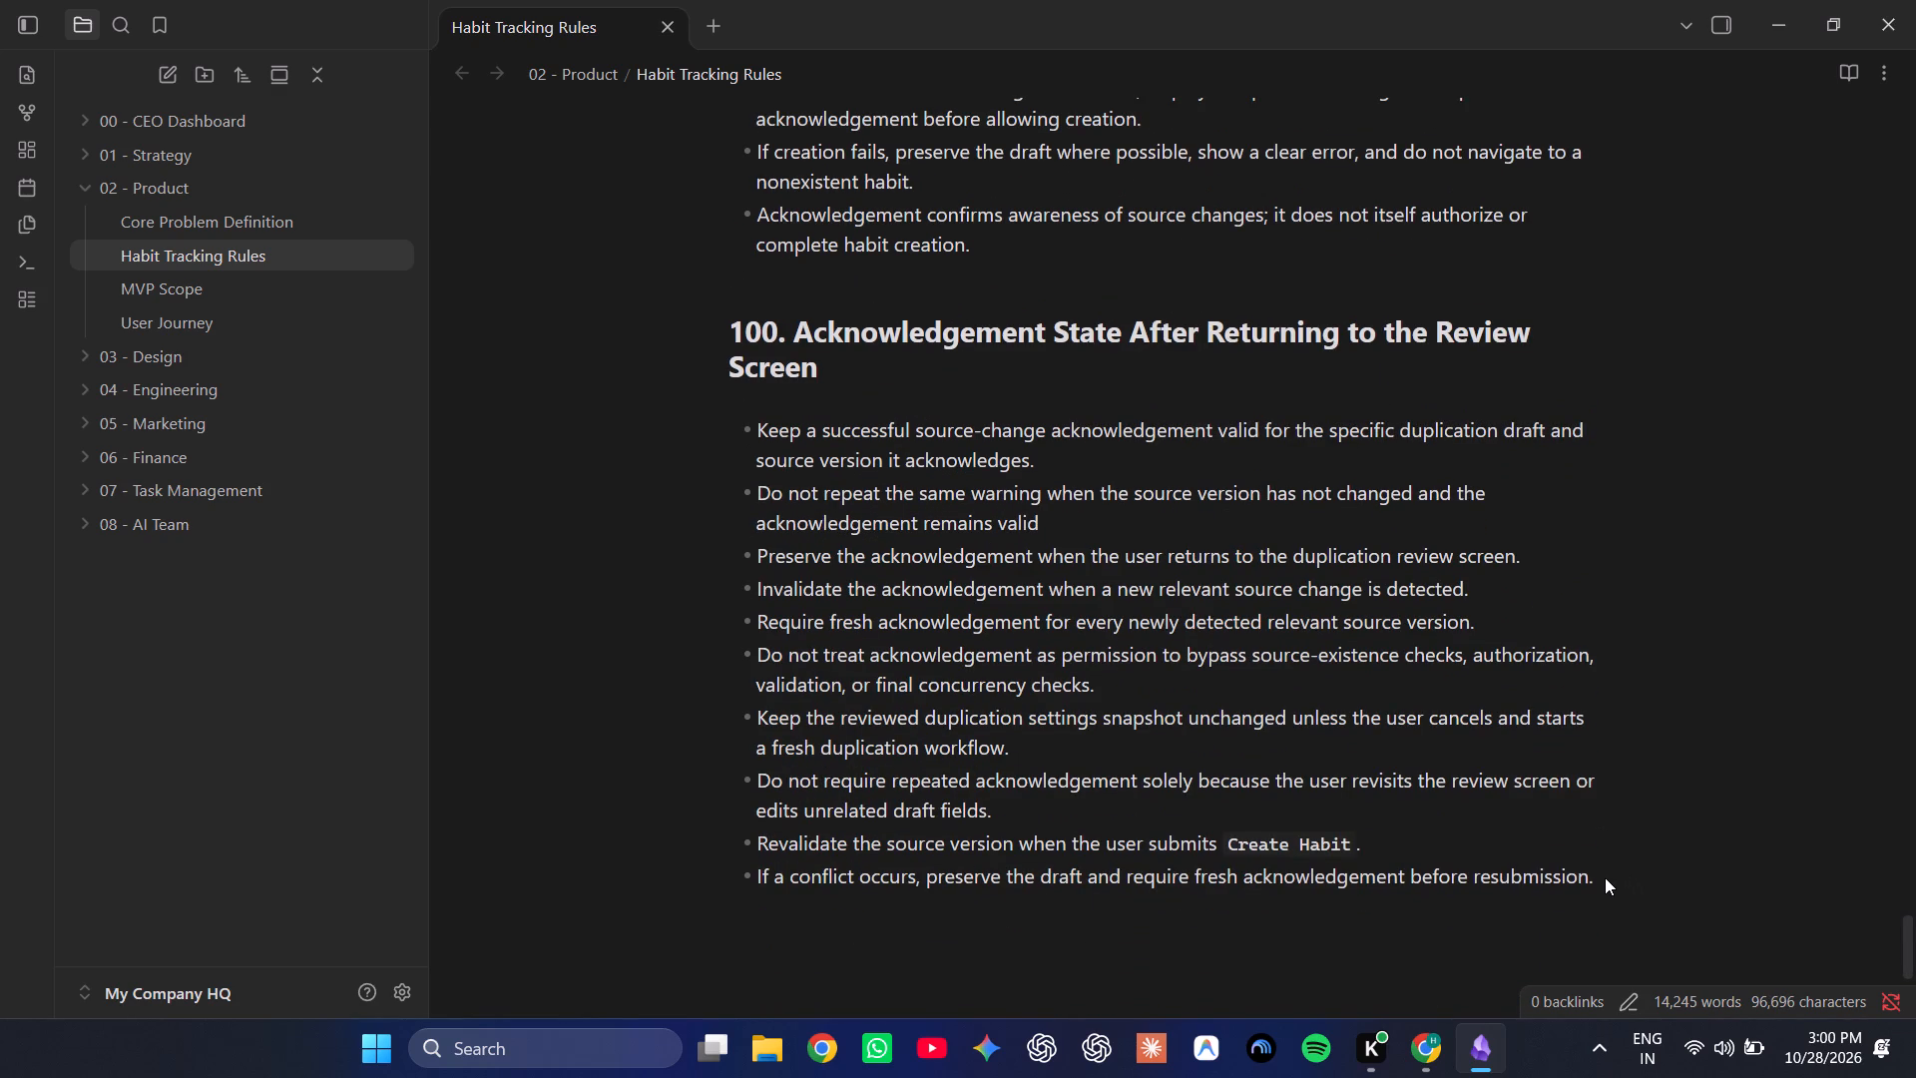
left_click(1604, 876)
left_click(1592, 876)
key("Return")
key("Return")
key("Return")
scroll(1655, 899, "down", 3)
Return to the ChatGPT chat and confirm Option A, keep acknowledgement if the source version is unchanged, for Step 123.
left_click(1420, 1053)
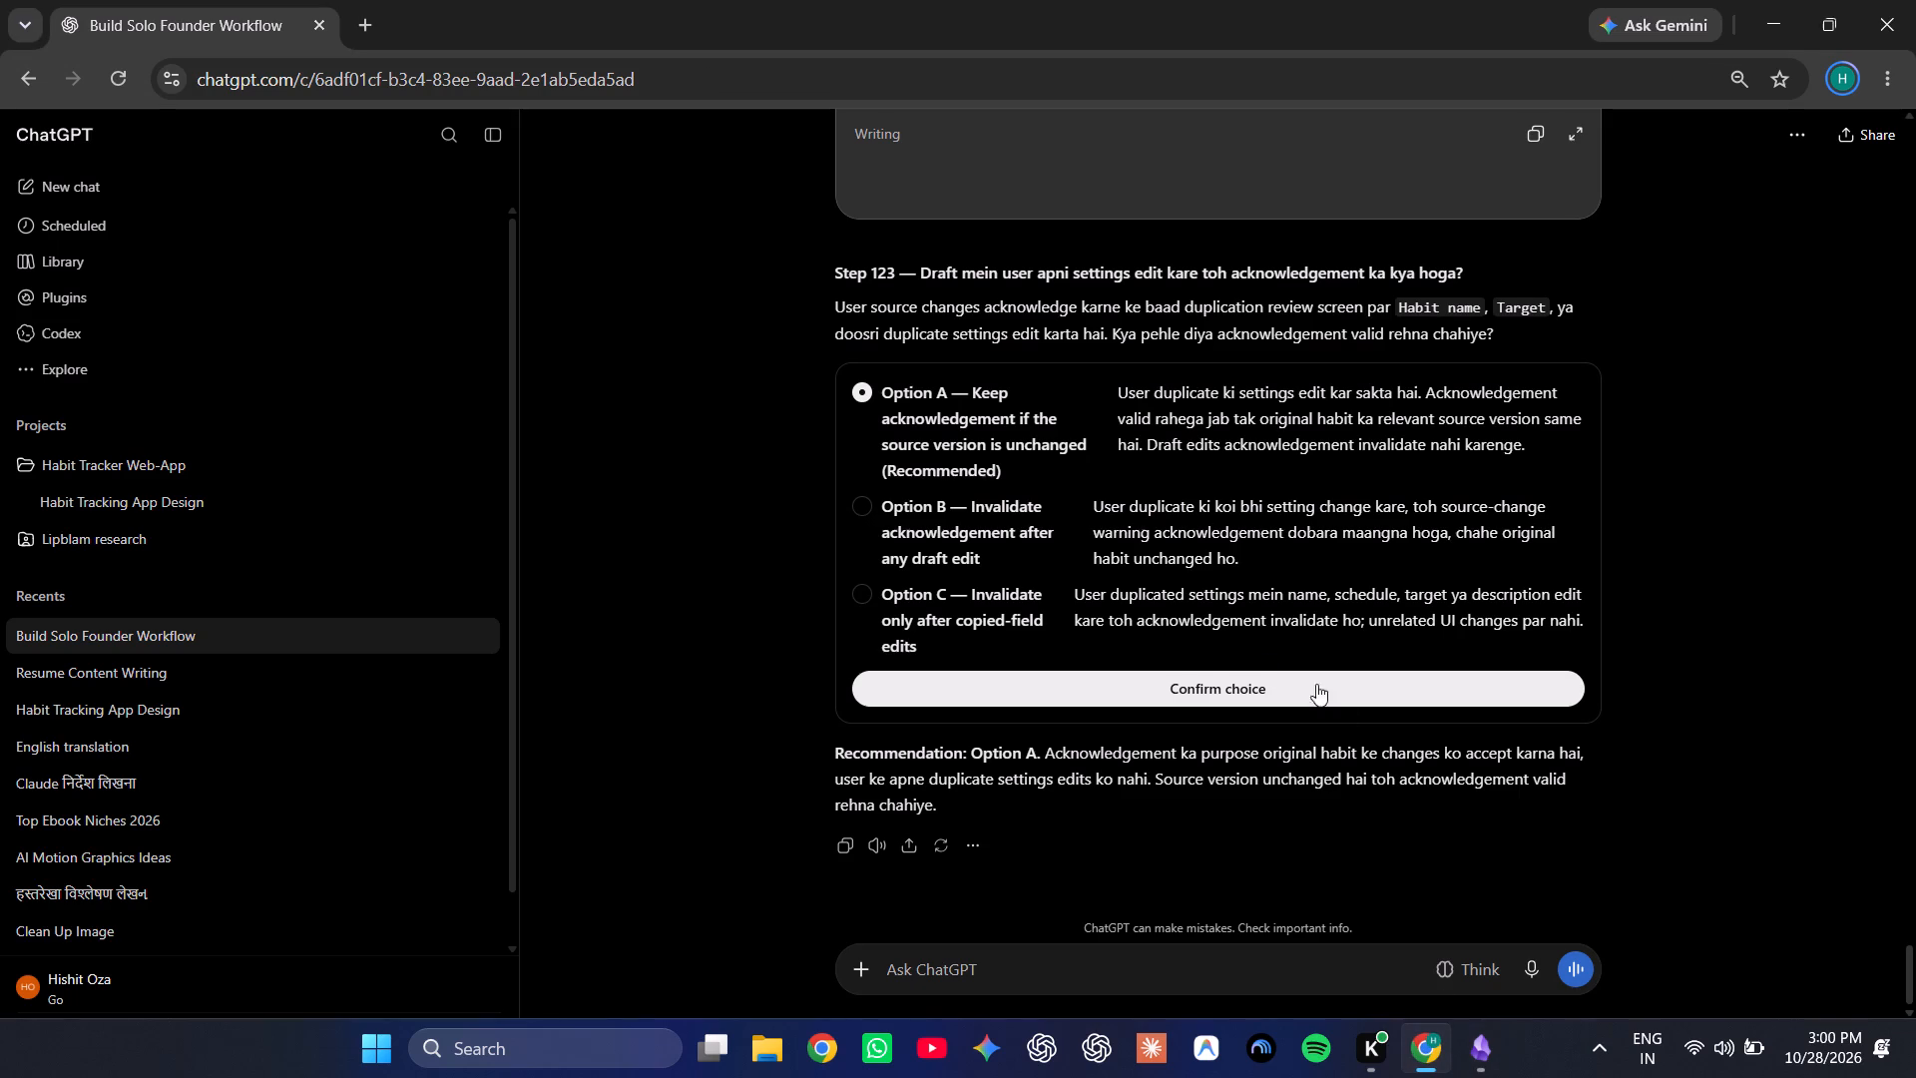
scroll(1257, 656, "down", 1)
left_click(1204, 690)
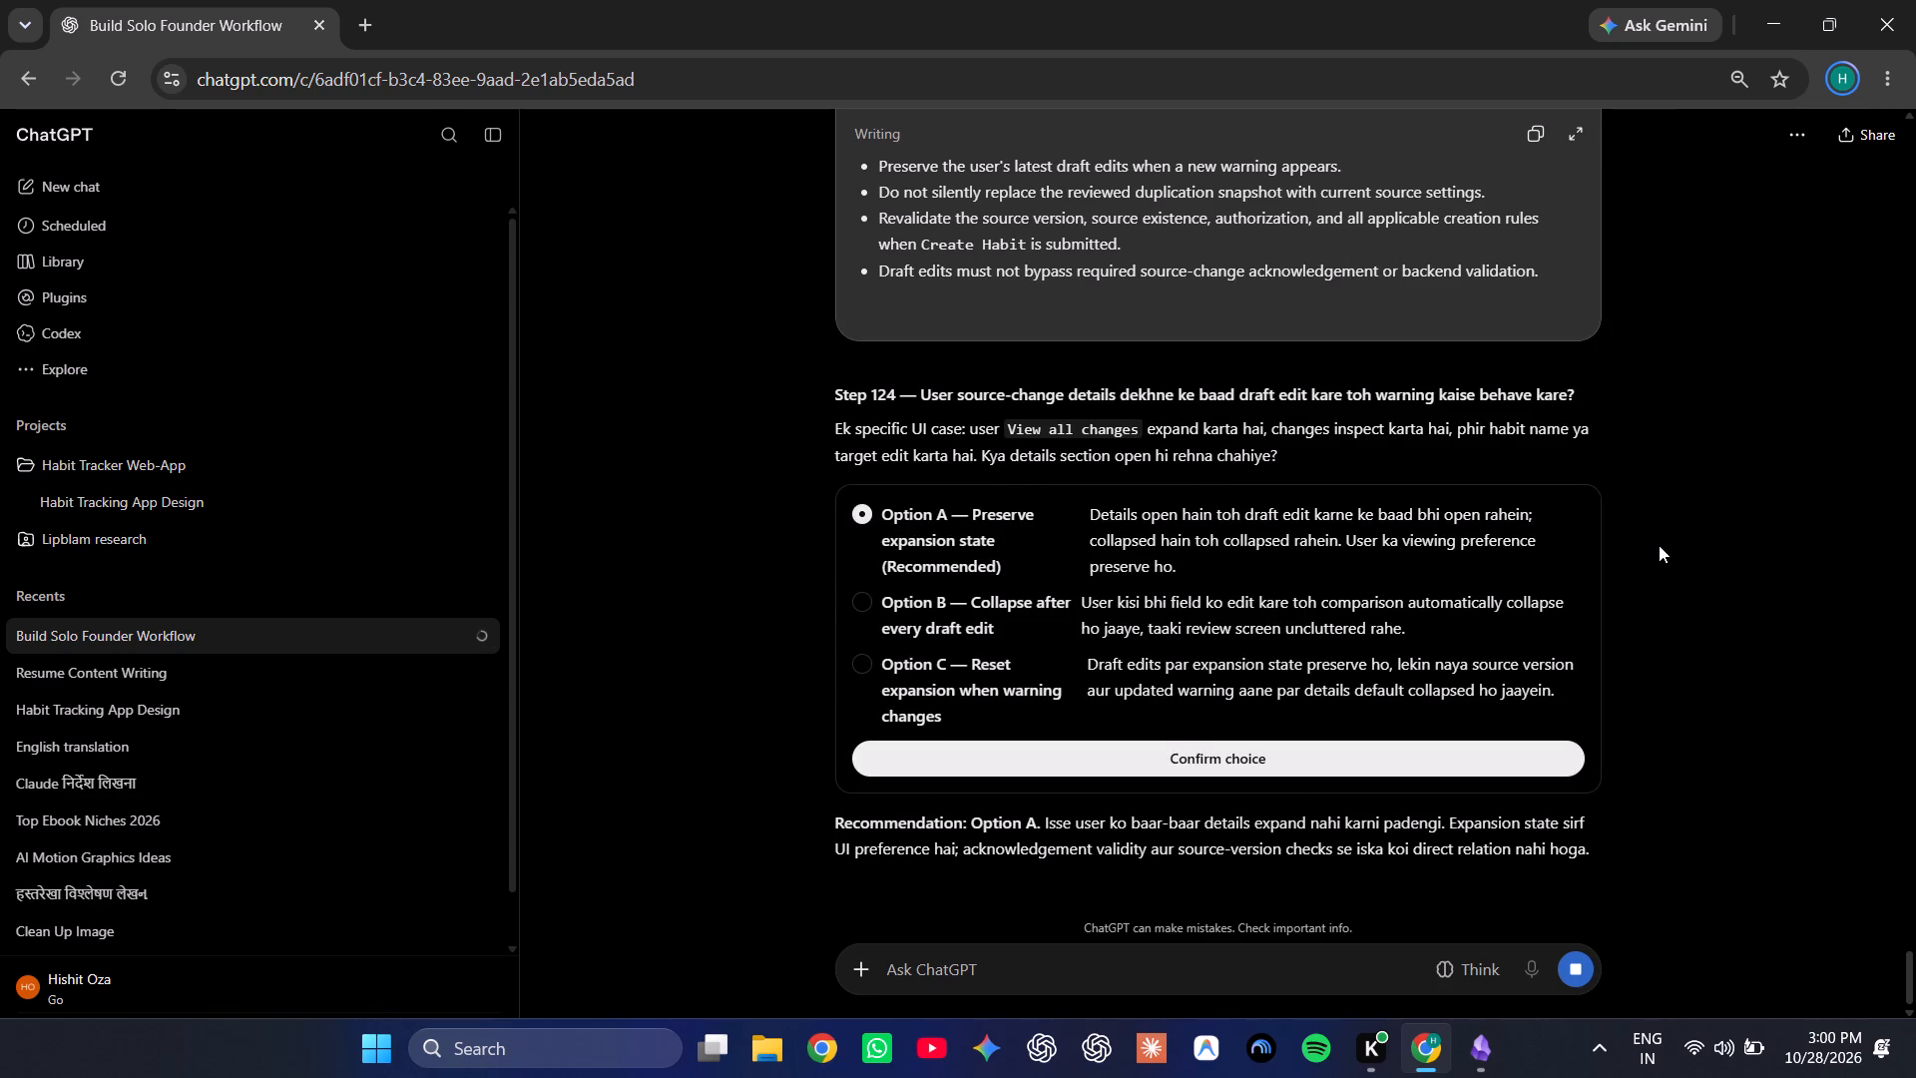
Copy the "Acknowledgement Validity After Draft Edits" writing block from ChatGPT's Step 123 reply.
scroll(1678, 545, "up", 5)
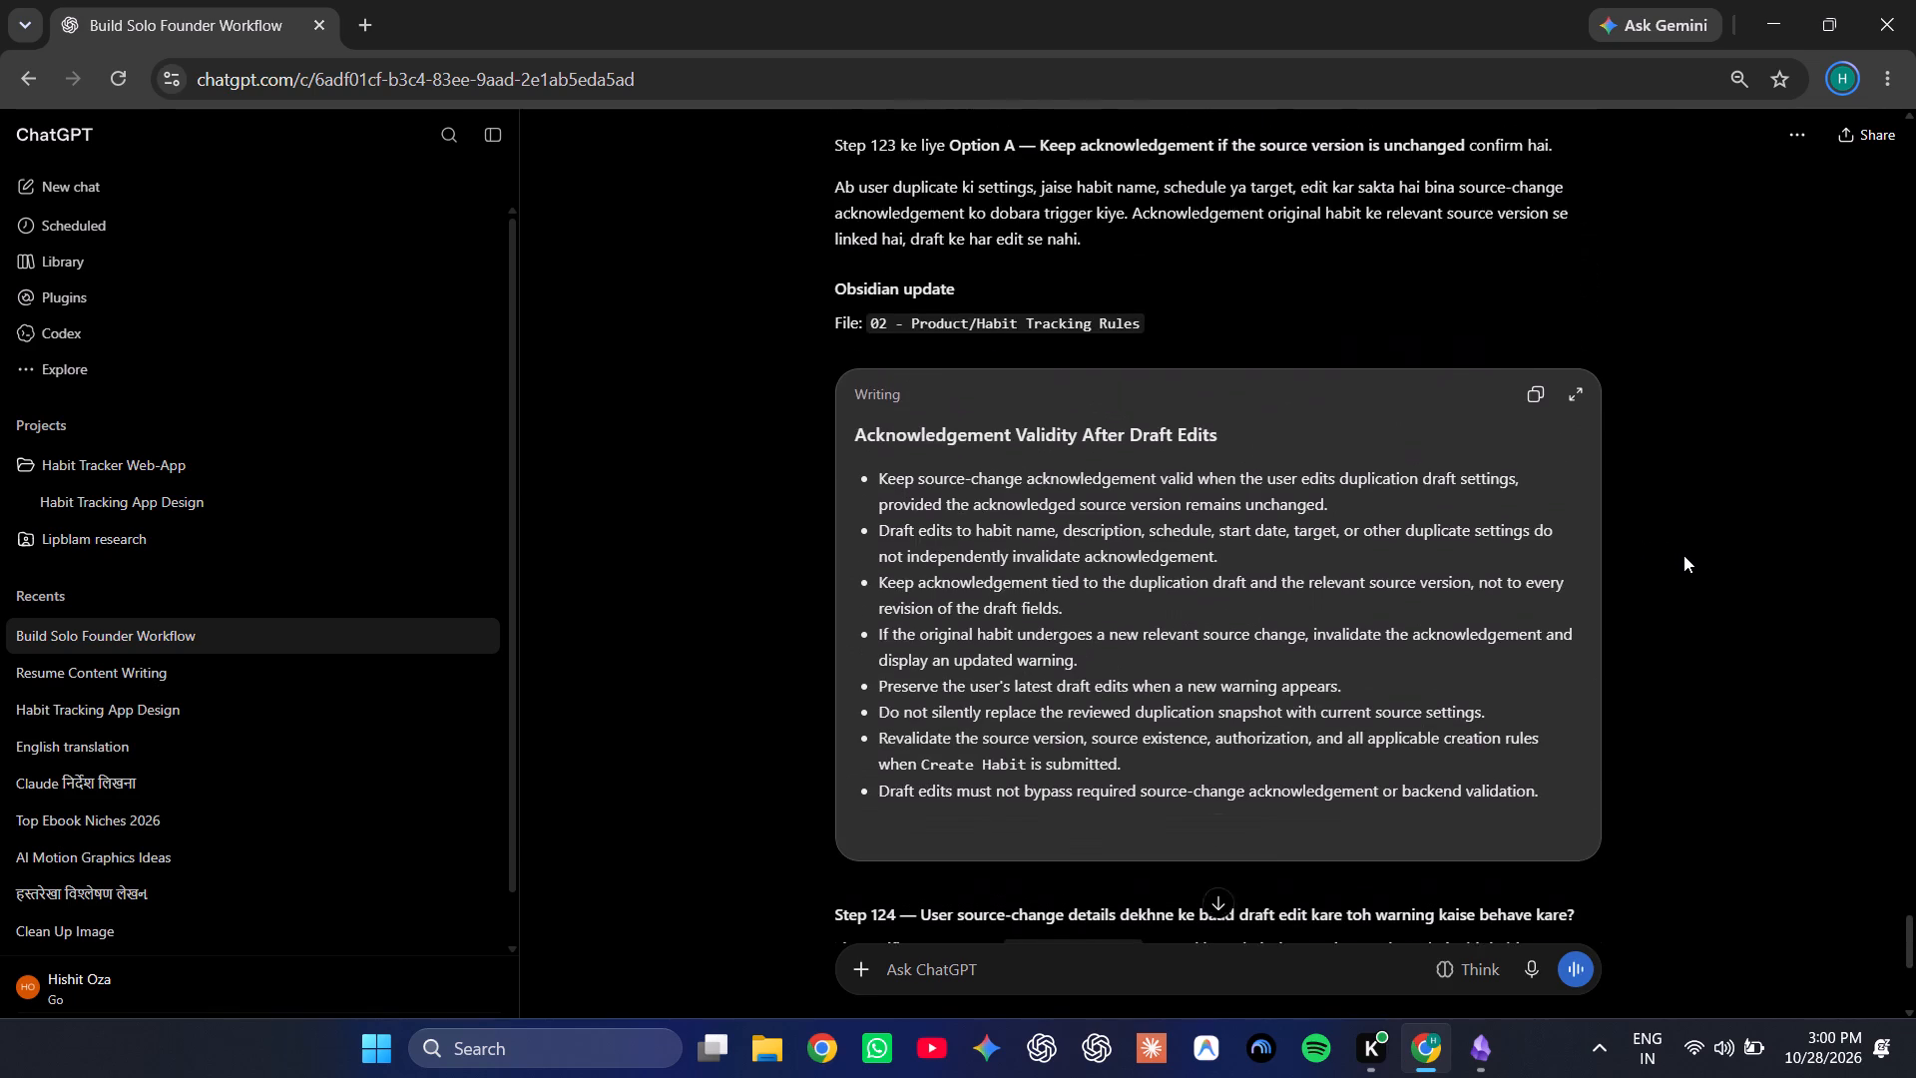
scroll(1687, 560, "down", 1)
left_click(1533, 378)
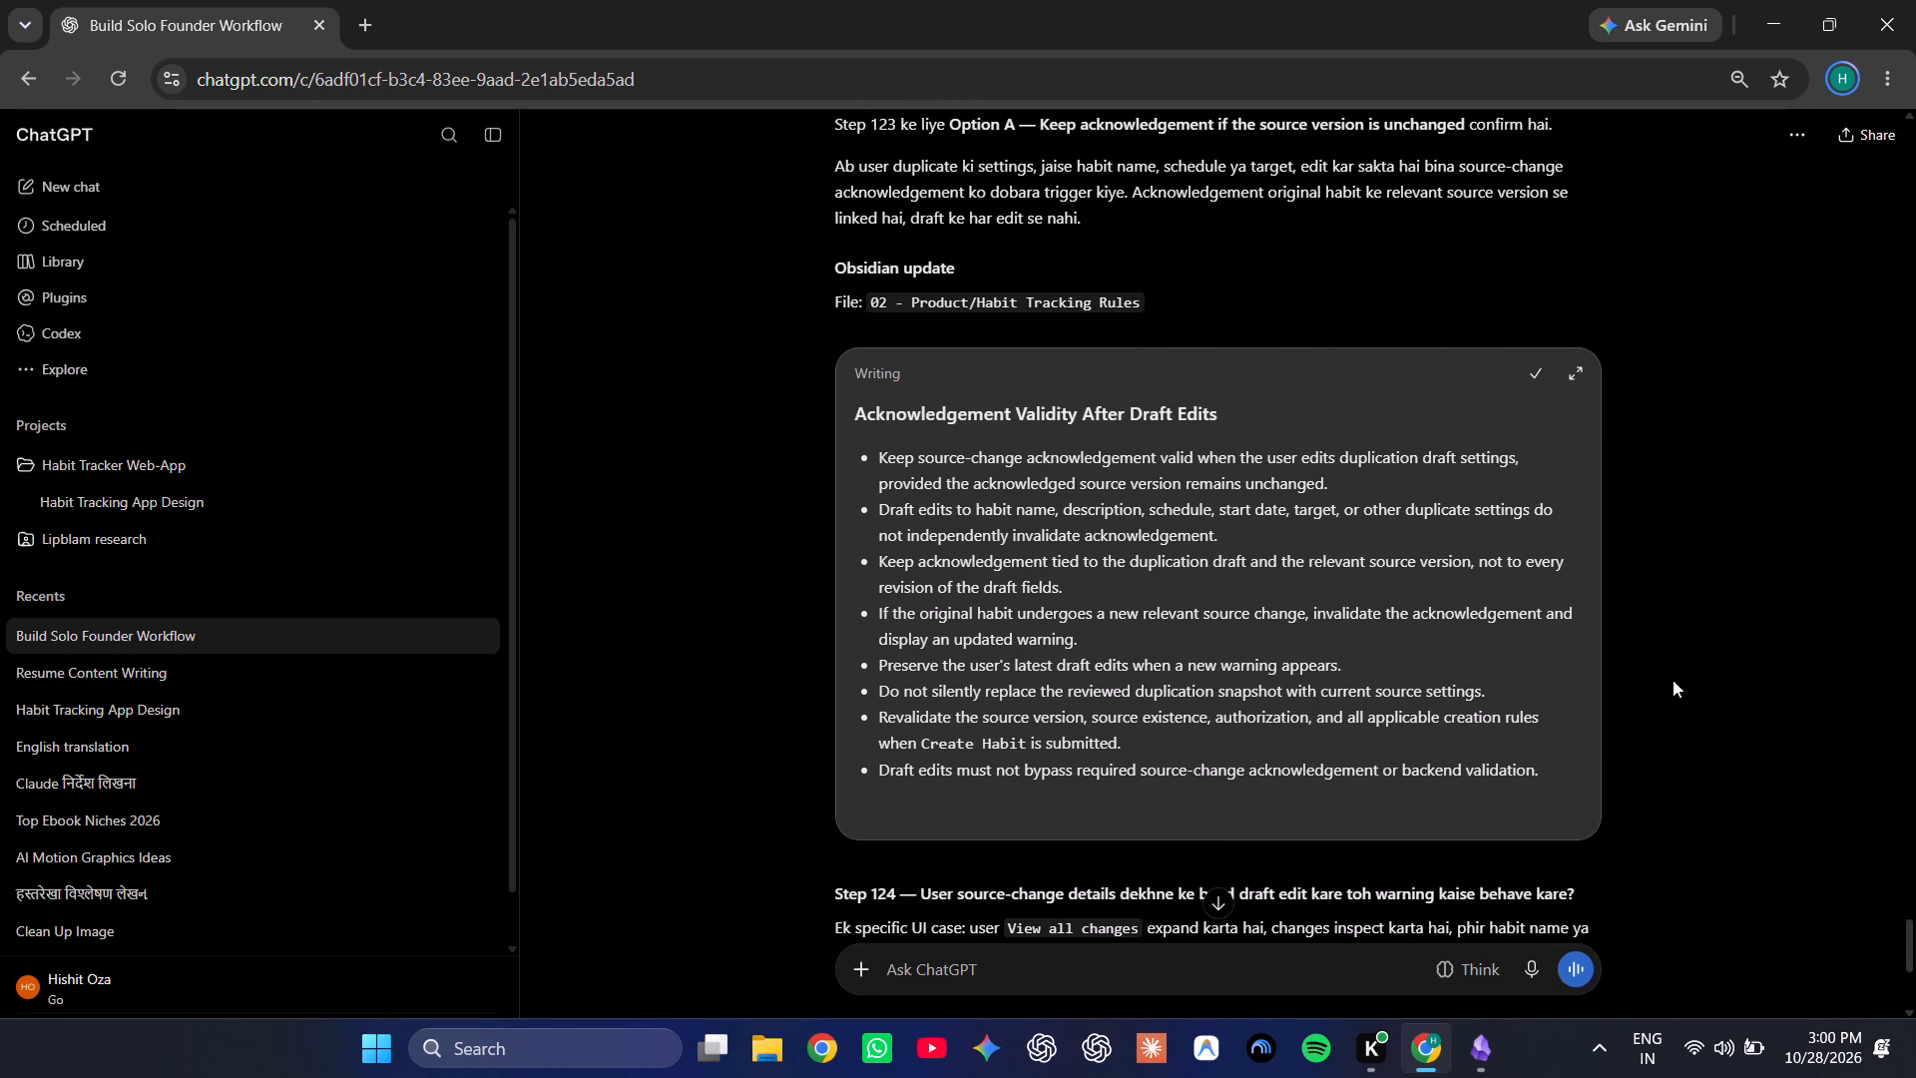
Switch to Obsidian and paste the copied "Acknowledgement Validity After Draft Edits" block below section 100 of the Habit Tracking Rules note.
scroll(1673, 683, "down", 2)
scroll(1676, 688, "up", 1)
scroll(1681, 693, "down", 12)
left_click(1489, 1052)
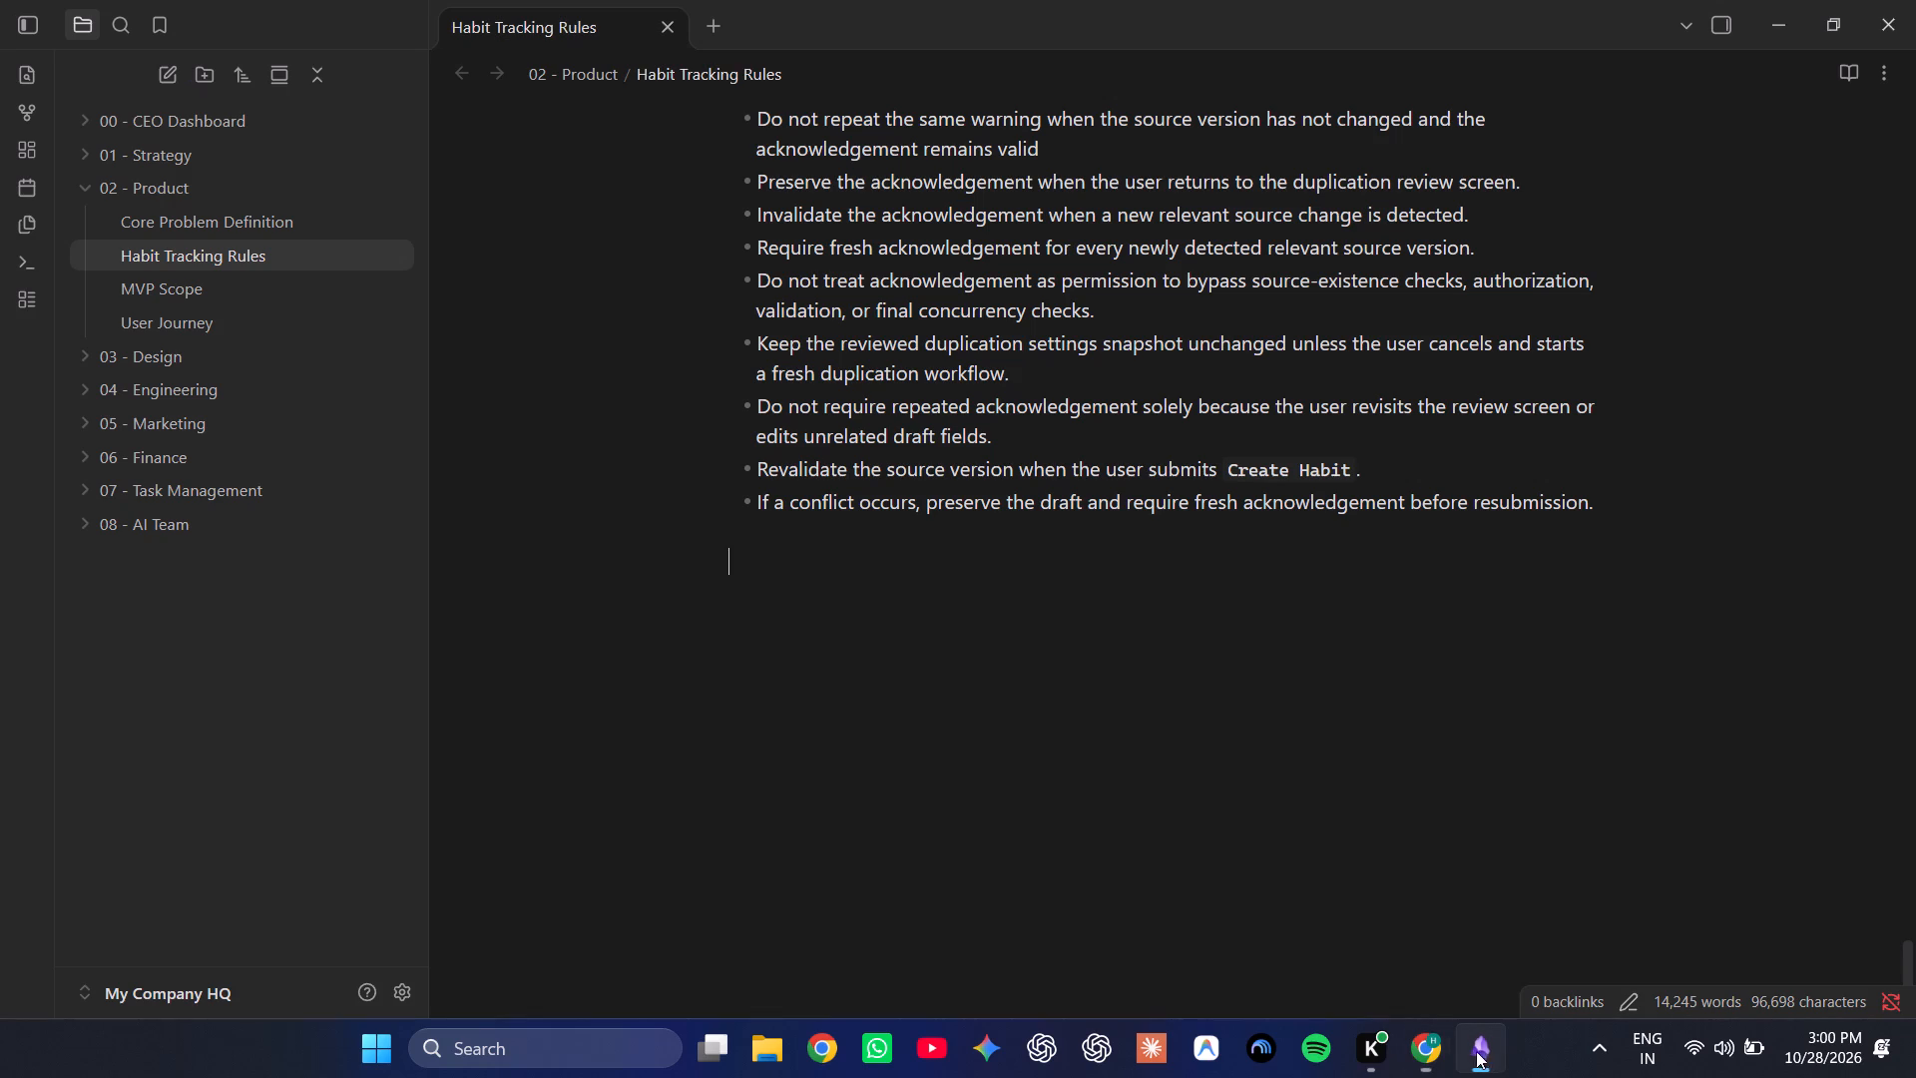
key("ctrl+v")
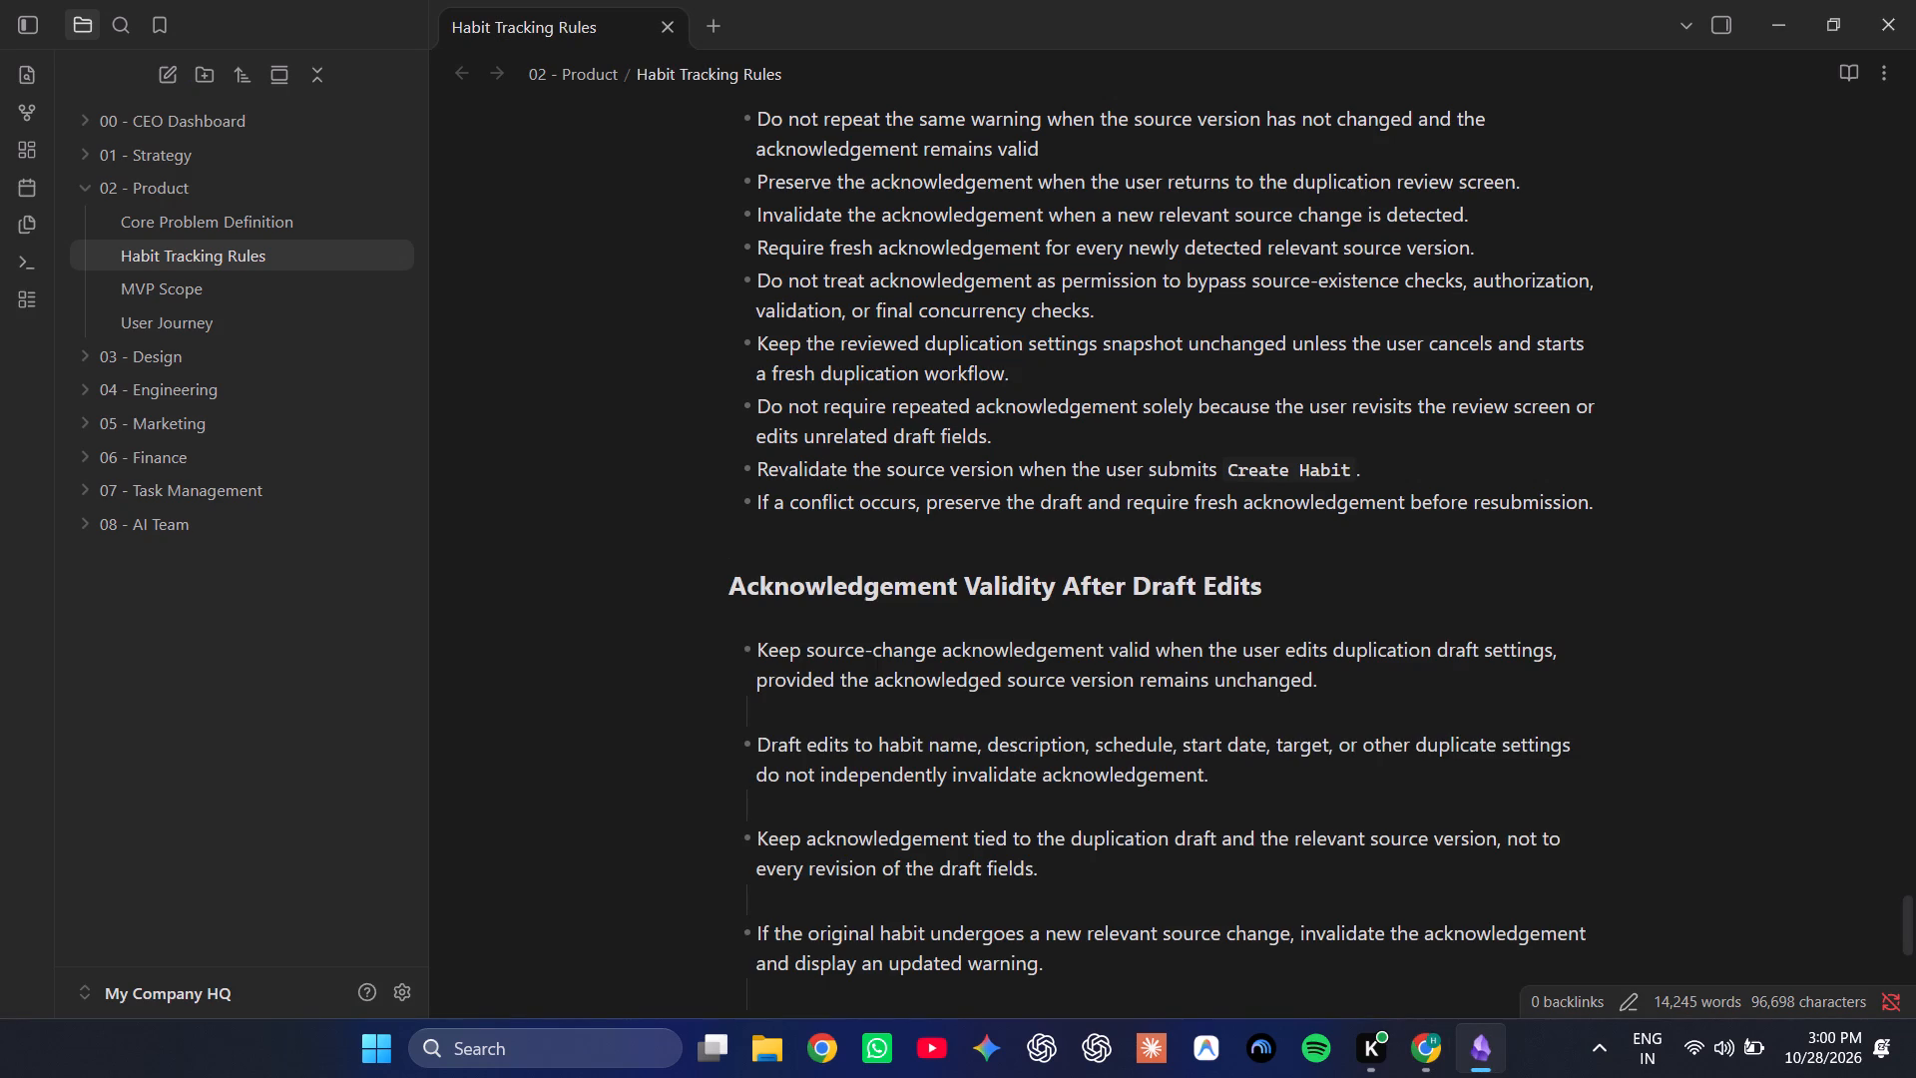
Make the pasted "Acknowledgement Validity After Draft Edits" title a level-two heading numbered 101.
left_click(734, 594)
key("BackSpace")
key("BackSpace")
key("space")
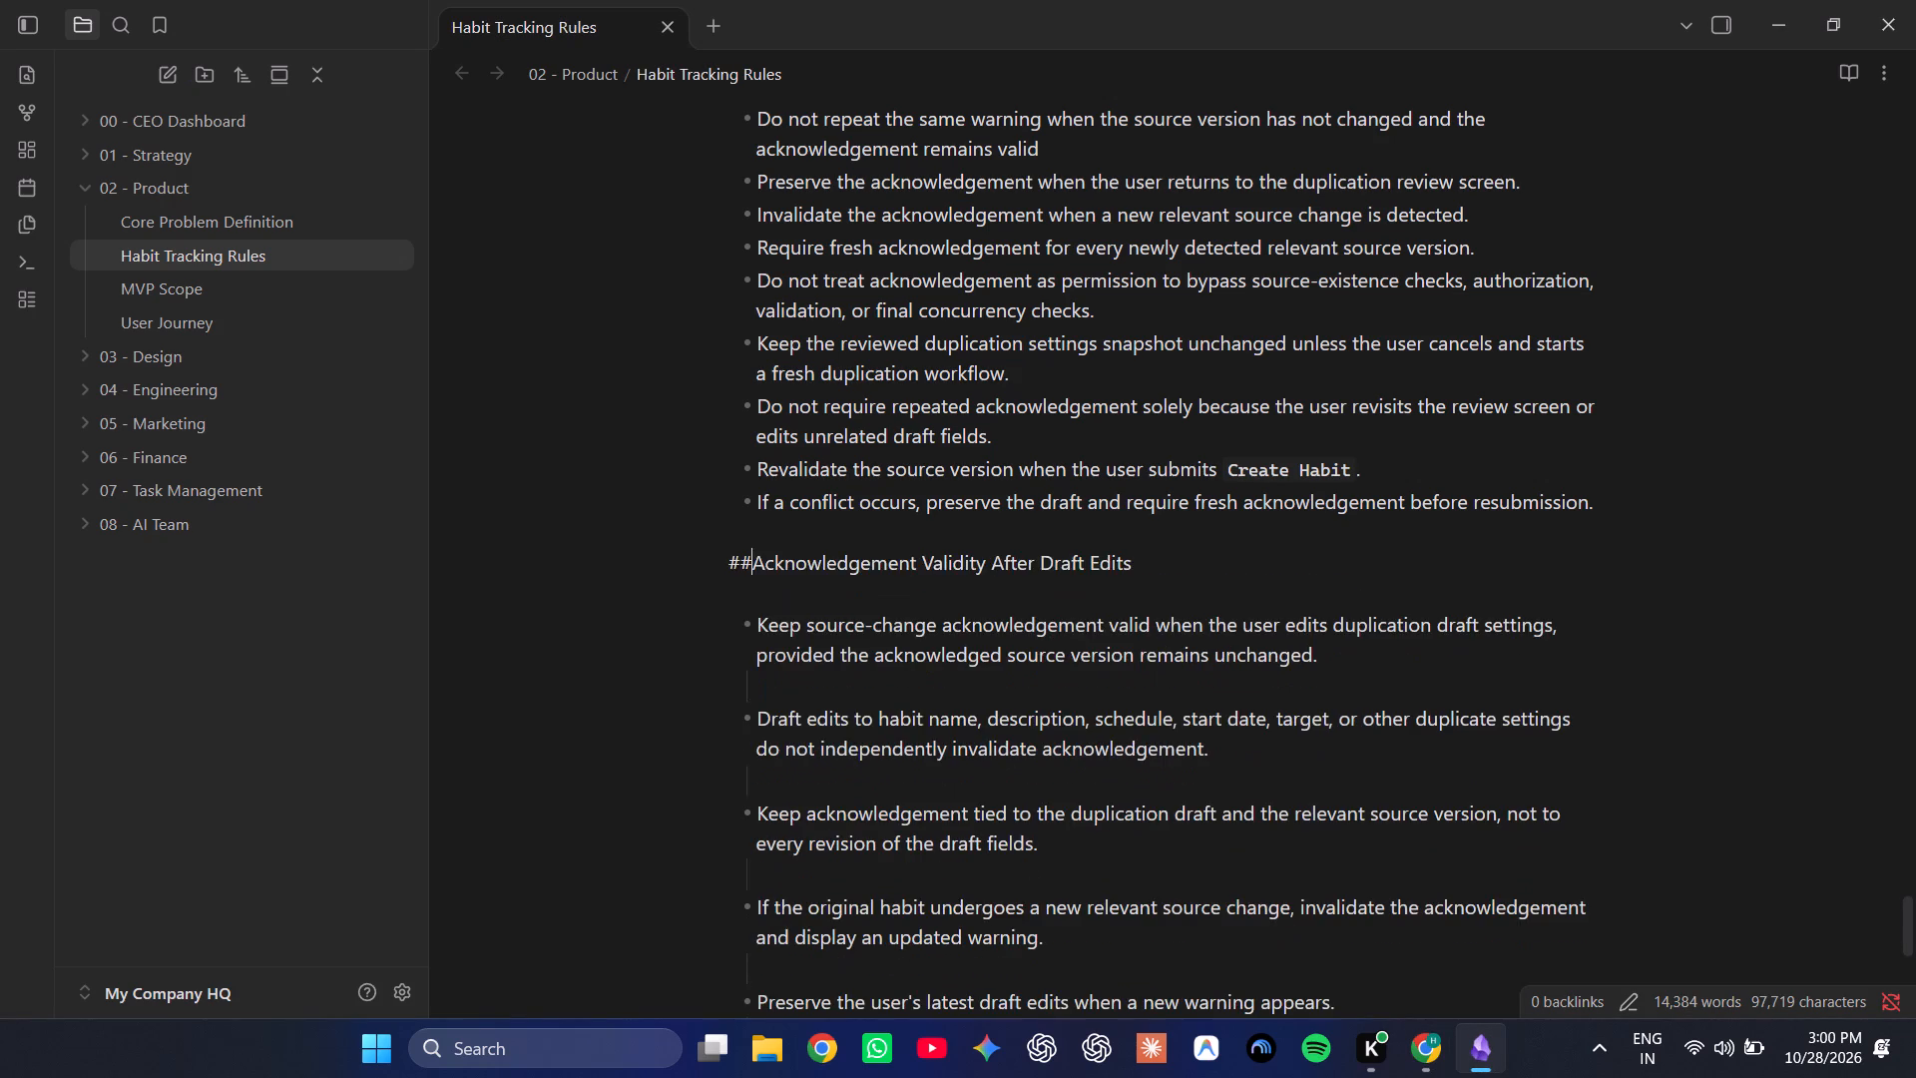
type("1.")
key("BackSpace")
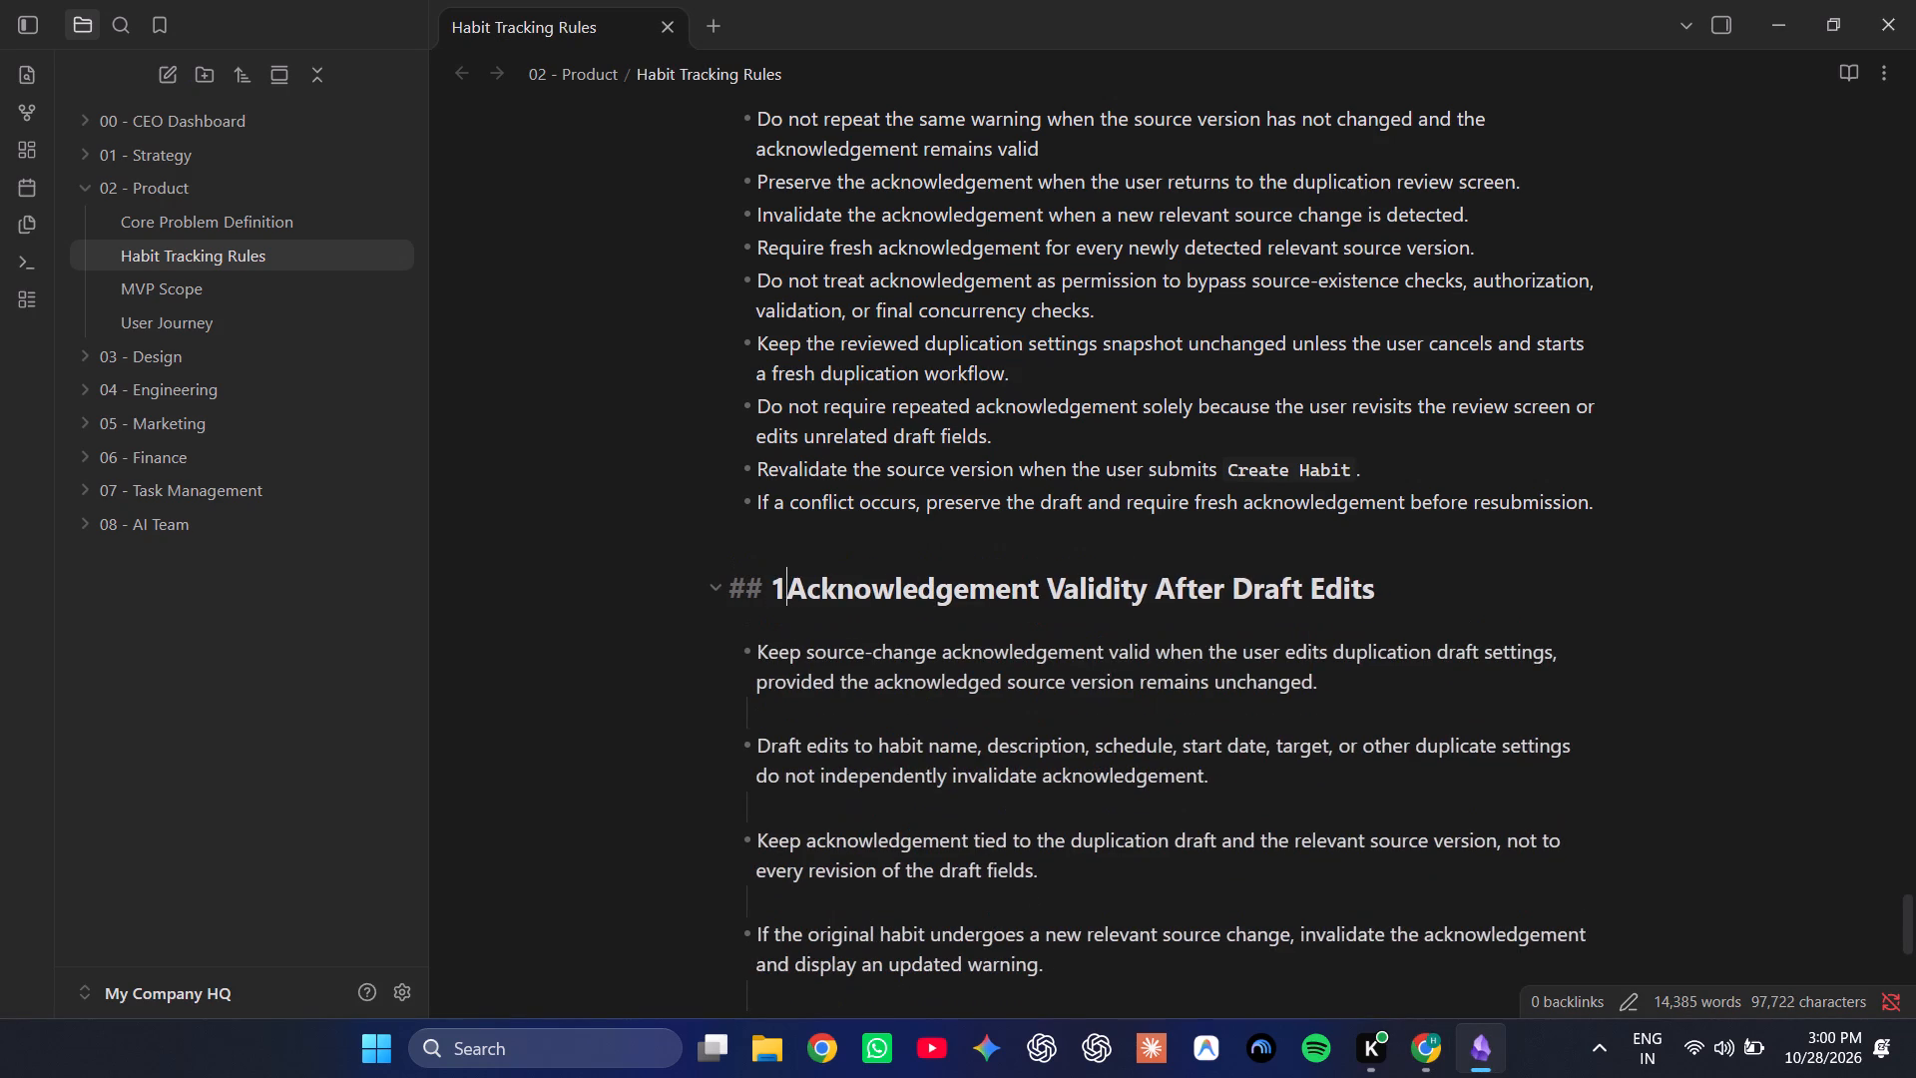
type("01.")
key("space")
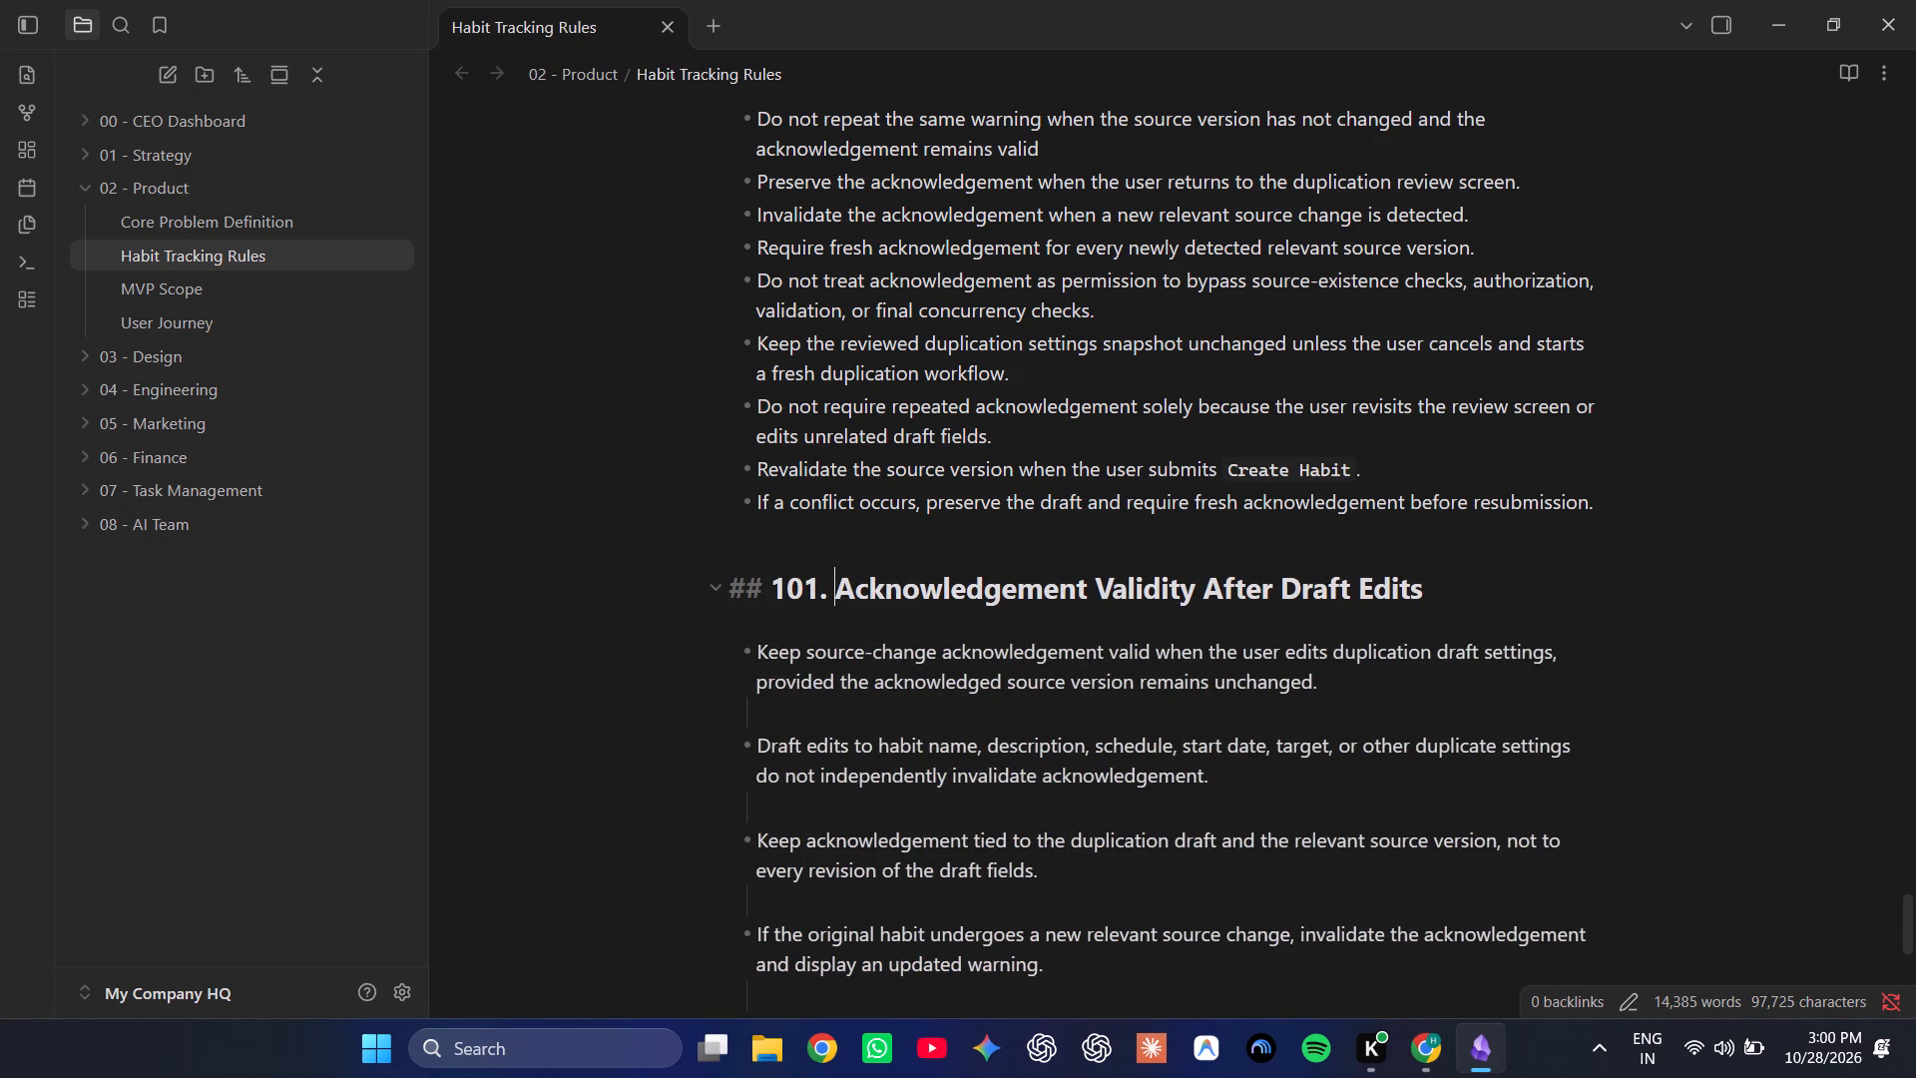
Remove the blank lines between the last five bullets of section 101, from "If the original habit" to the final bullet.
scroll(979, 647, "down", 6)
scroll(804, 503, "up", 3)
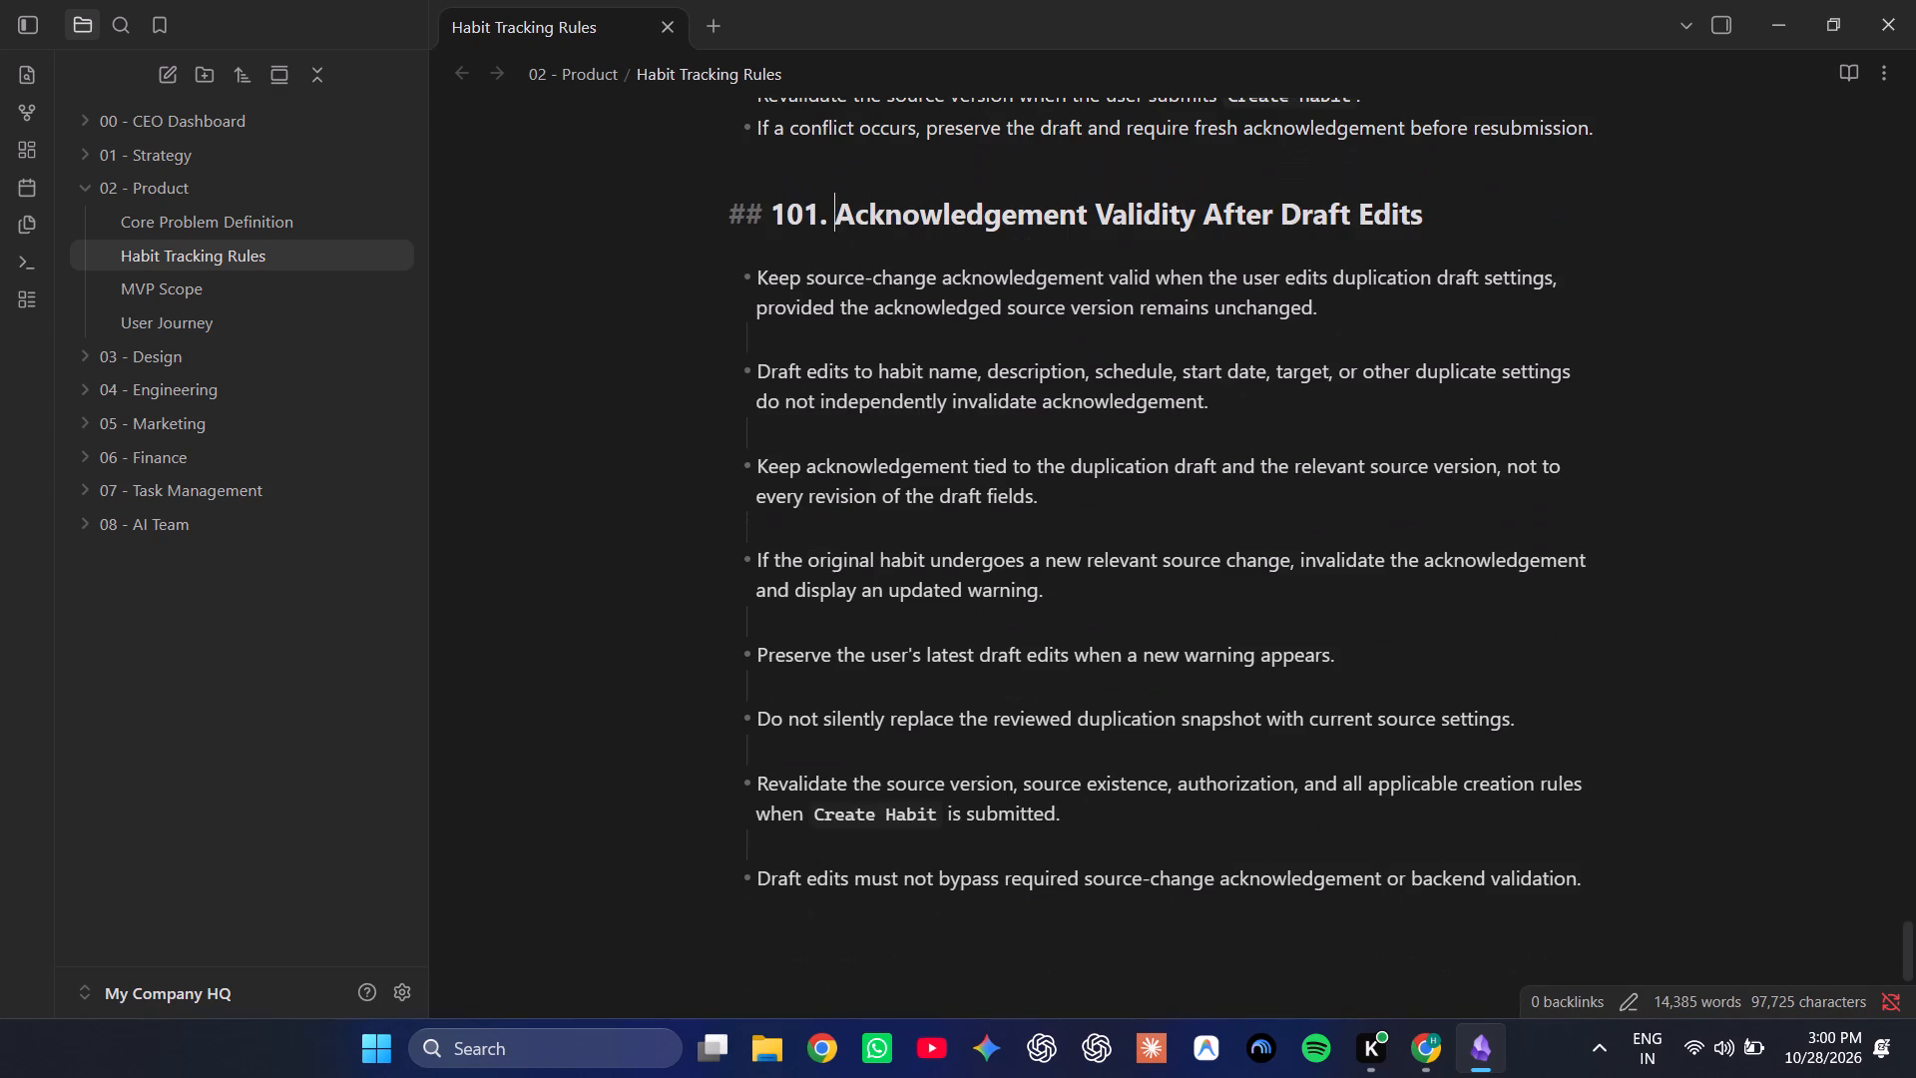
left_click(758, 846)
key("BackSpace")
key("BackSpace")
left_click(790, 750)
key("BackSpace")
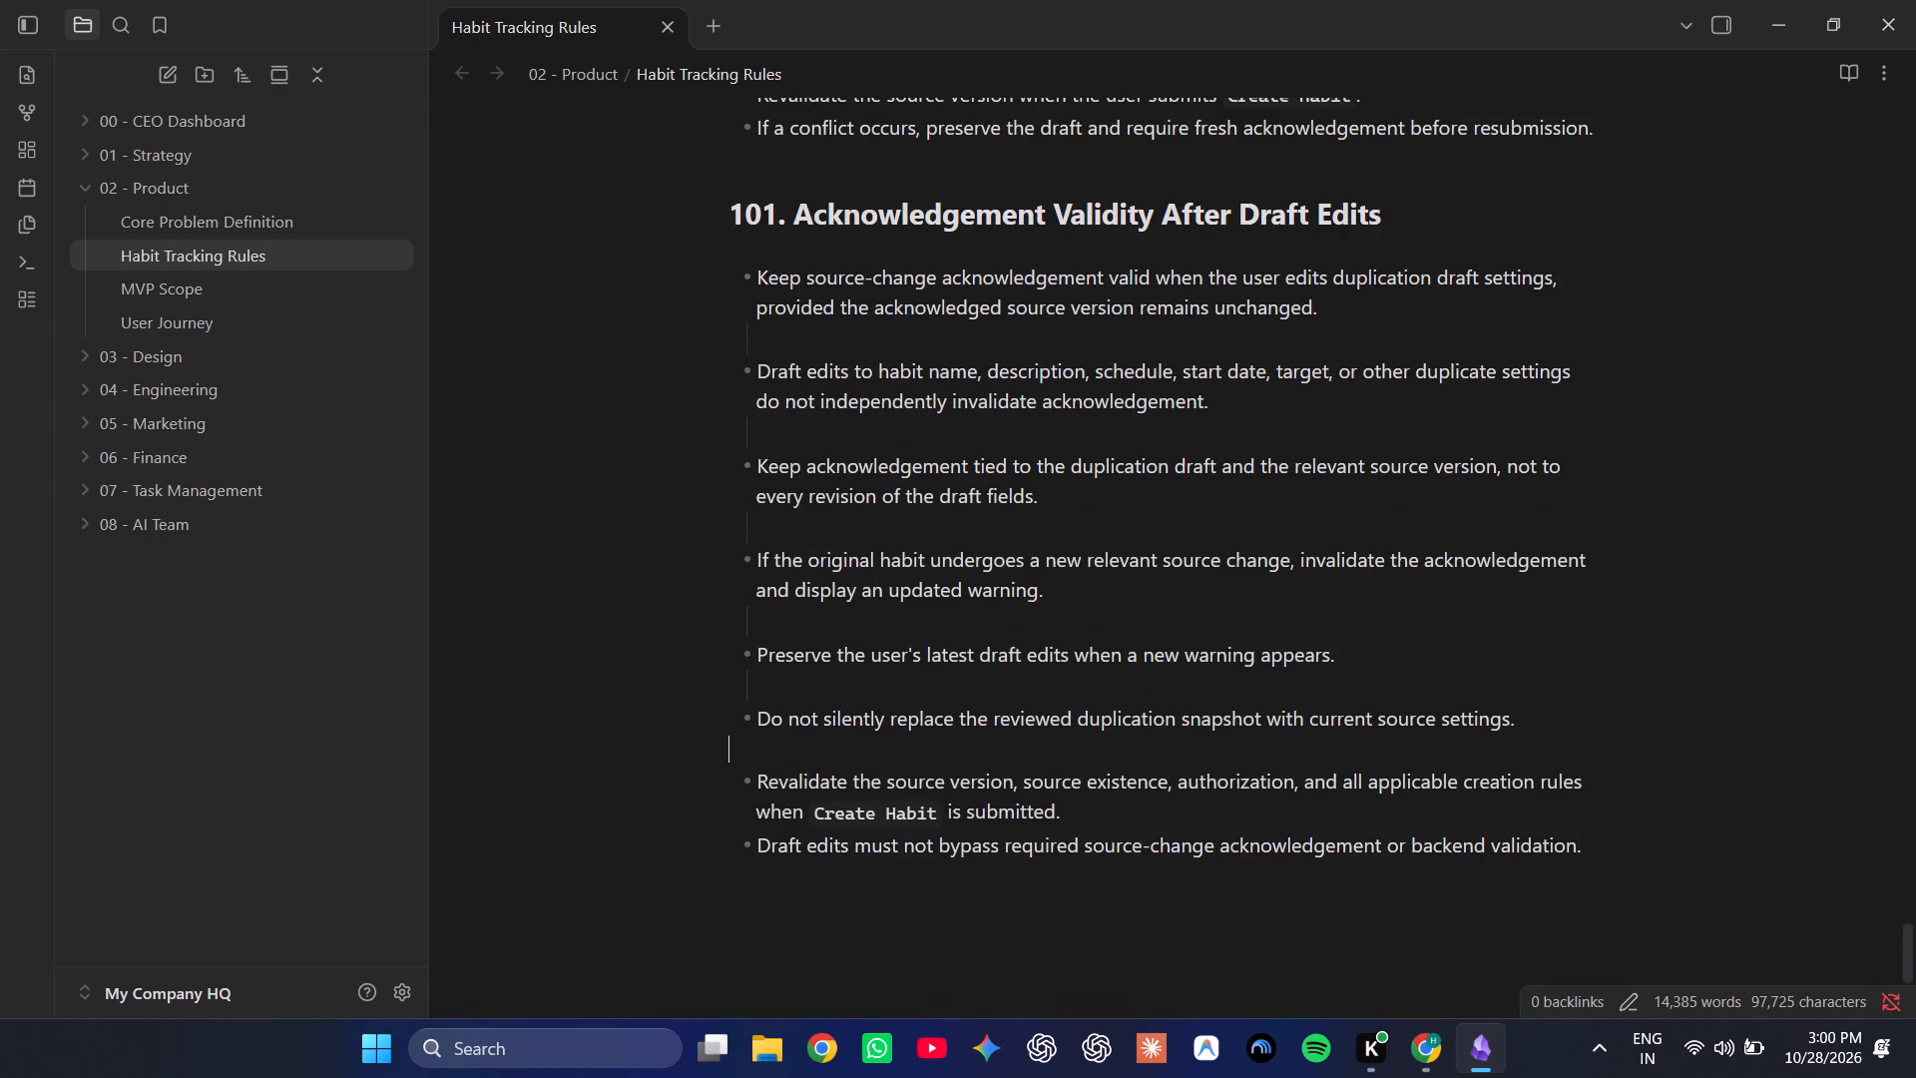
key("BackSpace")
left_click(771, 677)
key("BackSpace")
key("BackSpace")
left_click(772, 617)
key("BackSpace")
key("BackSpace")
Remove the remaining blank lines between the first four bullets of section 101.
left_click(760, 525)
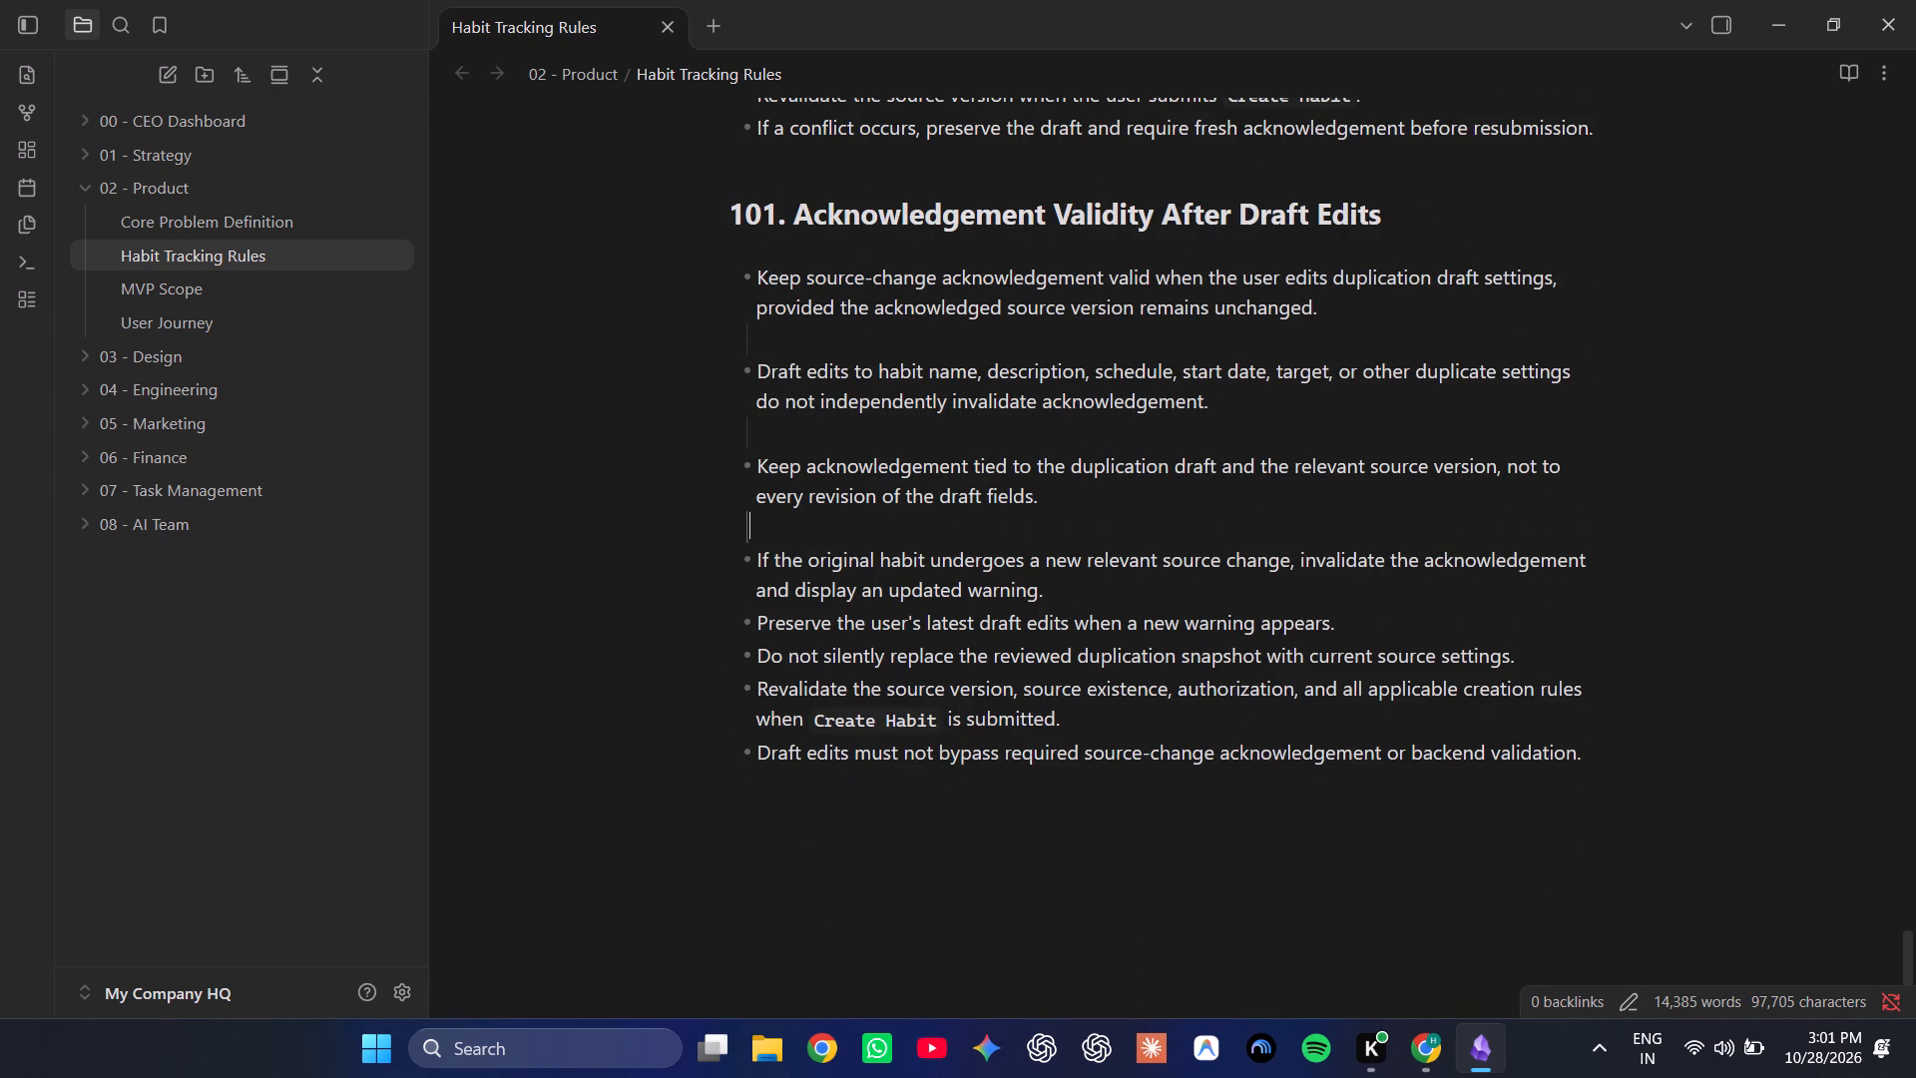
key("BackSpace")
key("BackSpace")
left_click(772, 432)
key("BackSpace")
key("BackSpace")
left_click(773, 335)
key("BackSpace")
key("BackSpace")
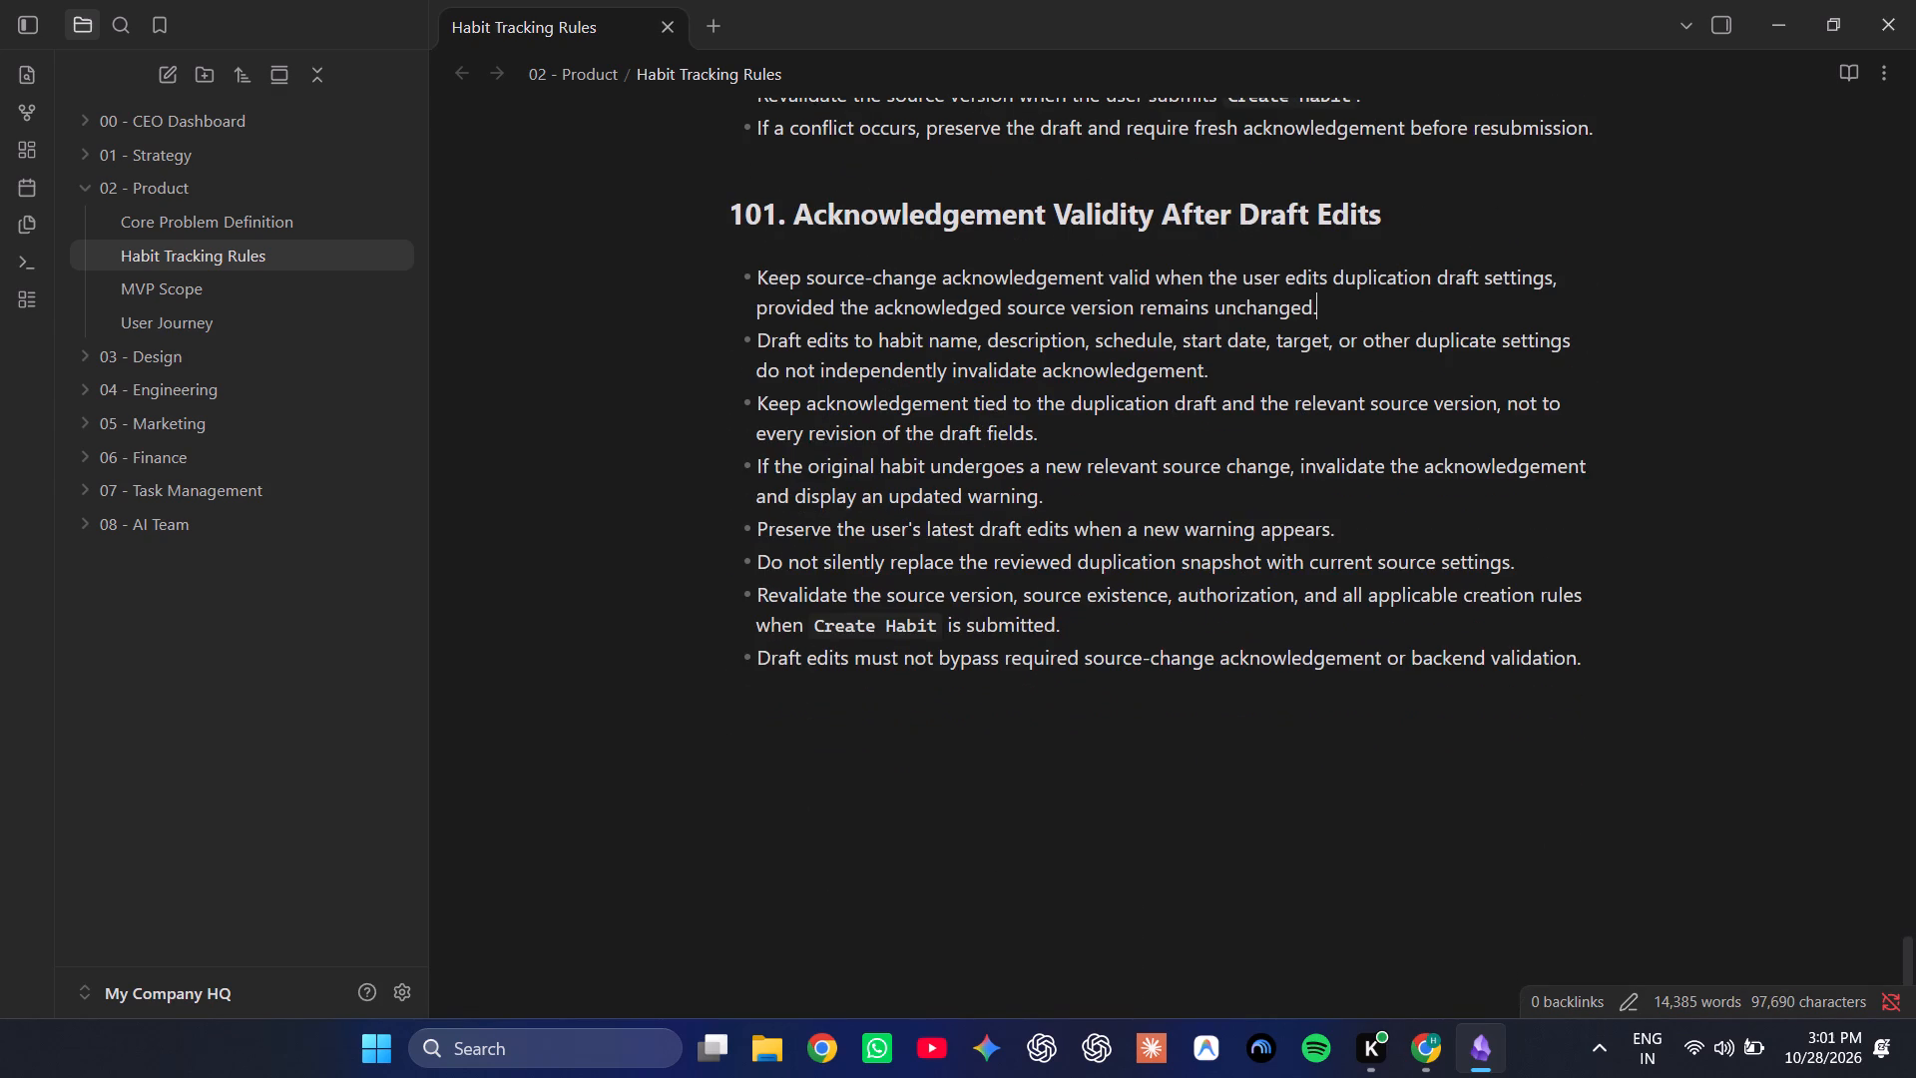
Start a new blank paragraph outside the bullet list after section 101's final "Draft edits must not bypass" bullet.
left_click(1616, 648)
left_click(1598, 655)
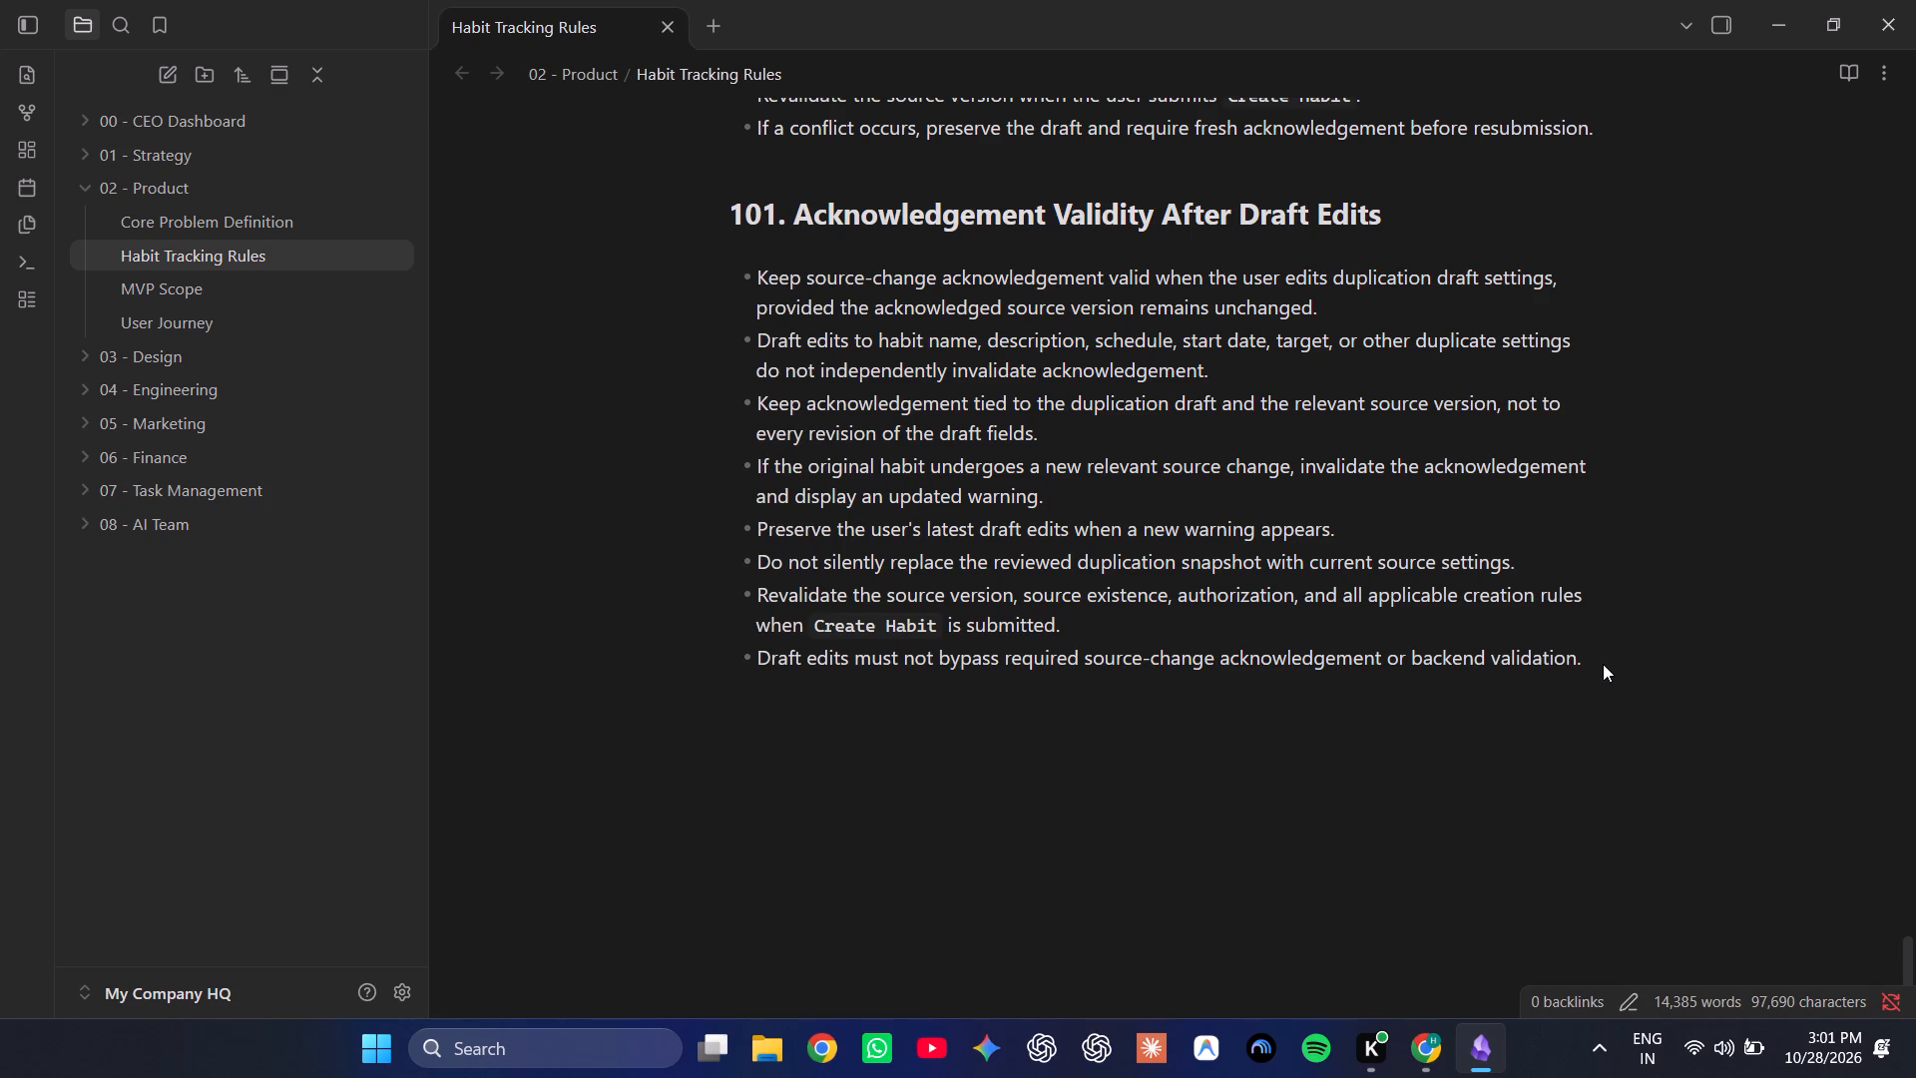
key("Return")
key("Return")
key("Return")
Return to the ChatGPT chat and confirm Option A, preserve expansion state, for Step 124.
left_click(1422, 1047)
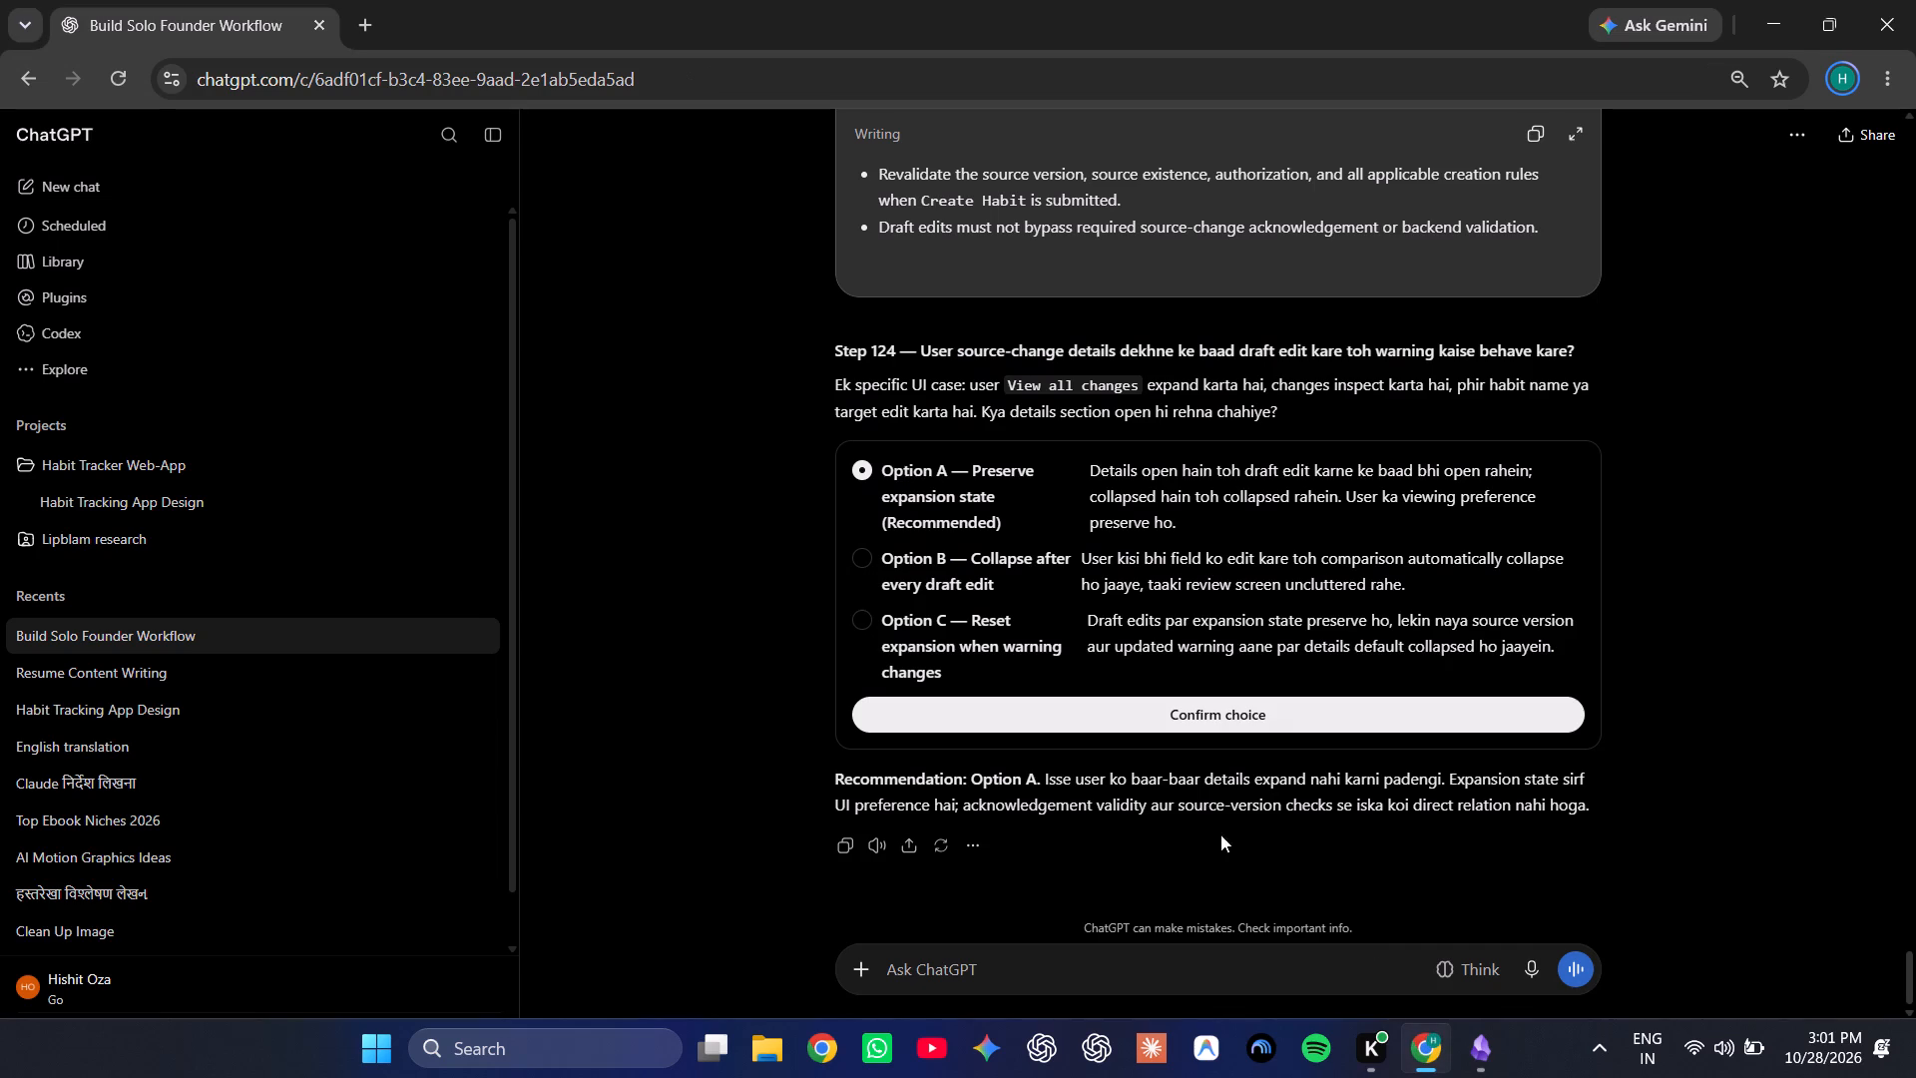
left_click(1236, 723)
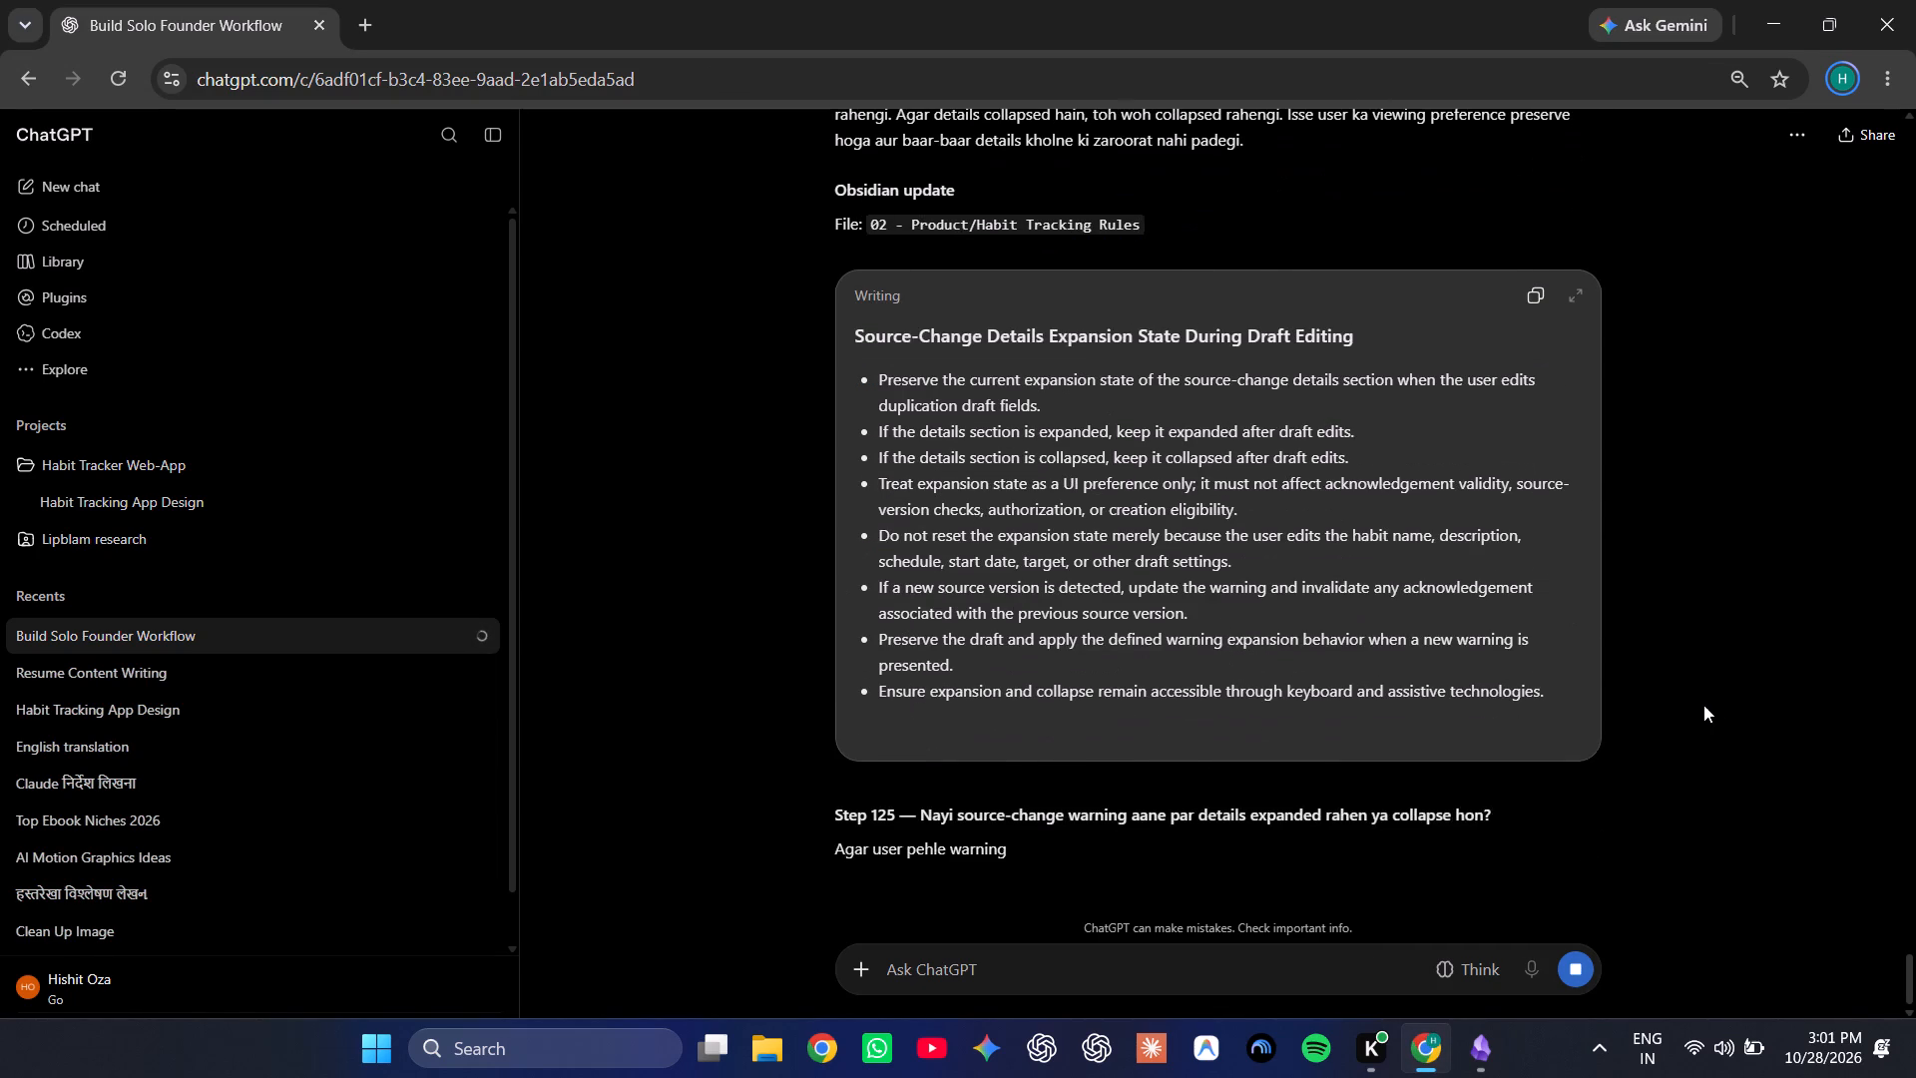
Copy the "Source-Change Details Expansion State During Draft Editing" writing block from ChatGPT's Step 124 reply.
scroll(1698, 698, "up", 3)
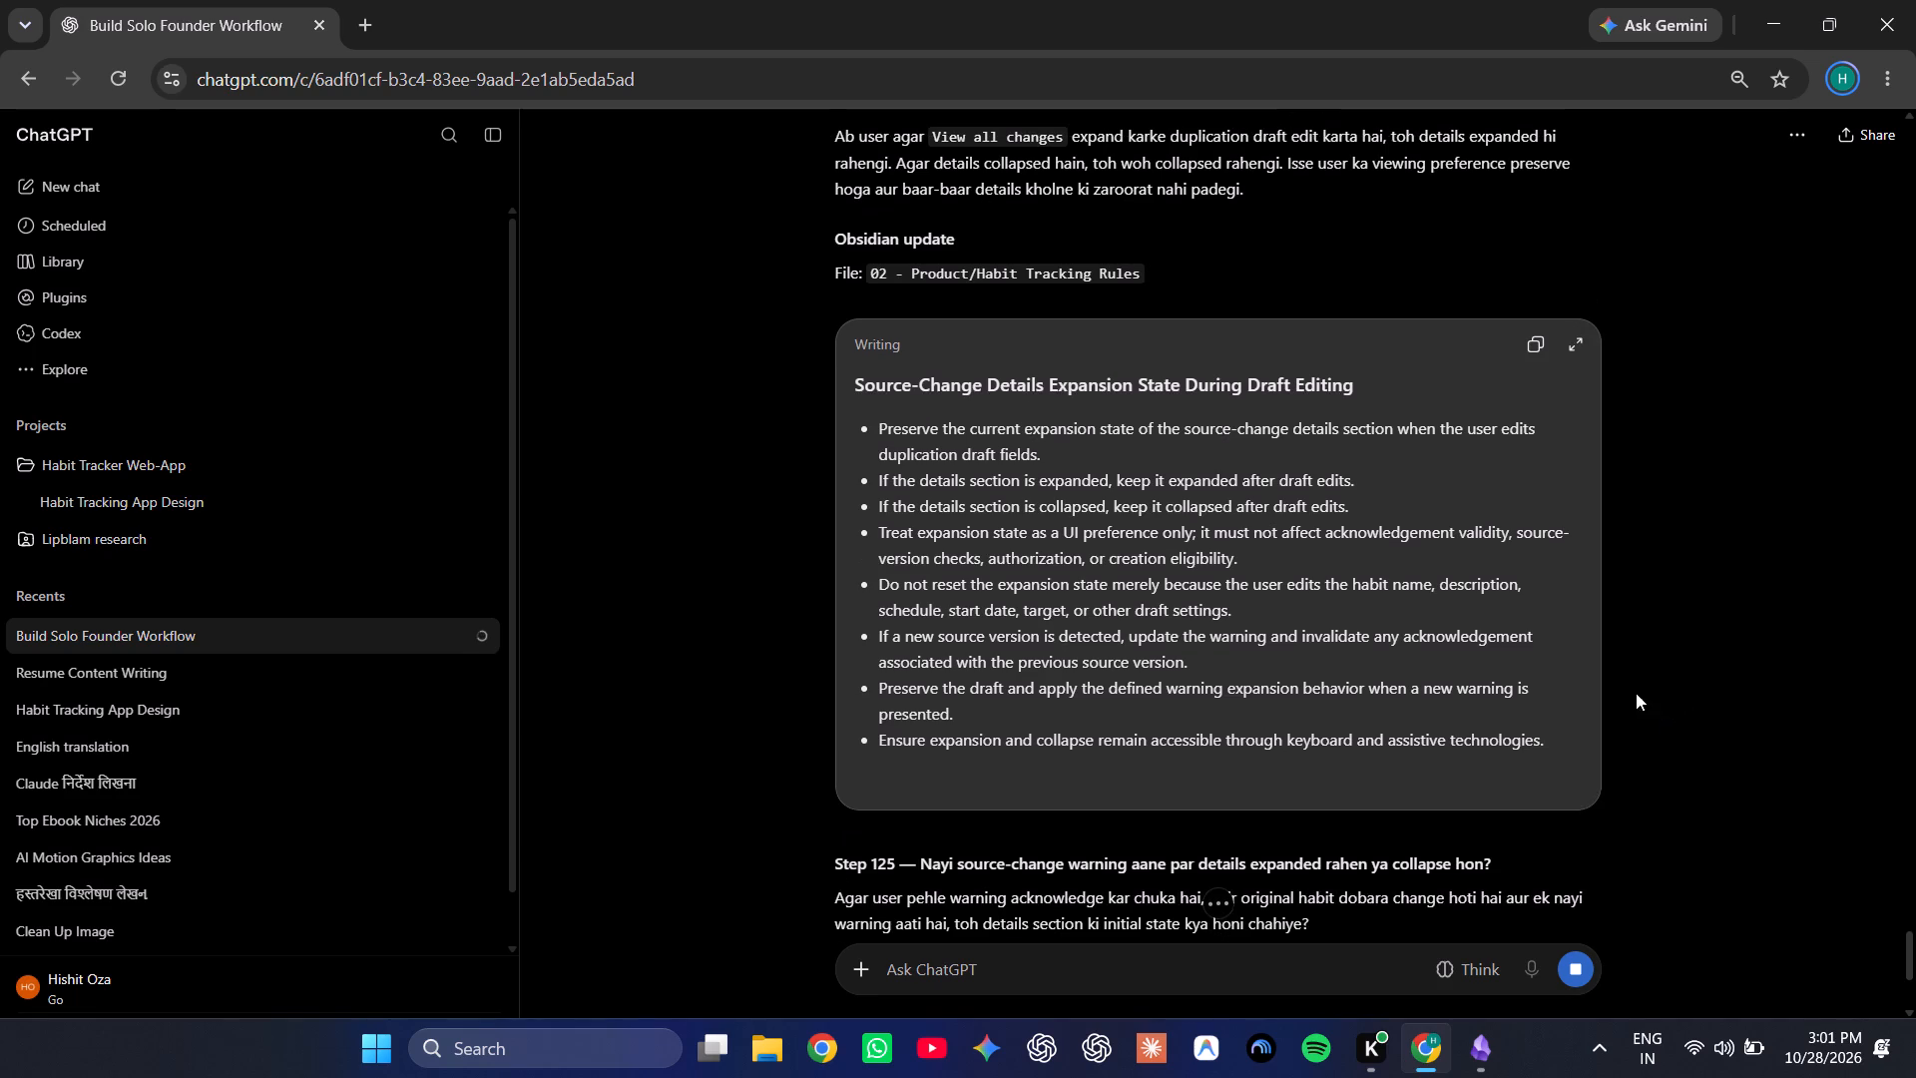
left_click(1533, 339)
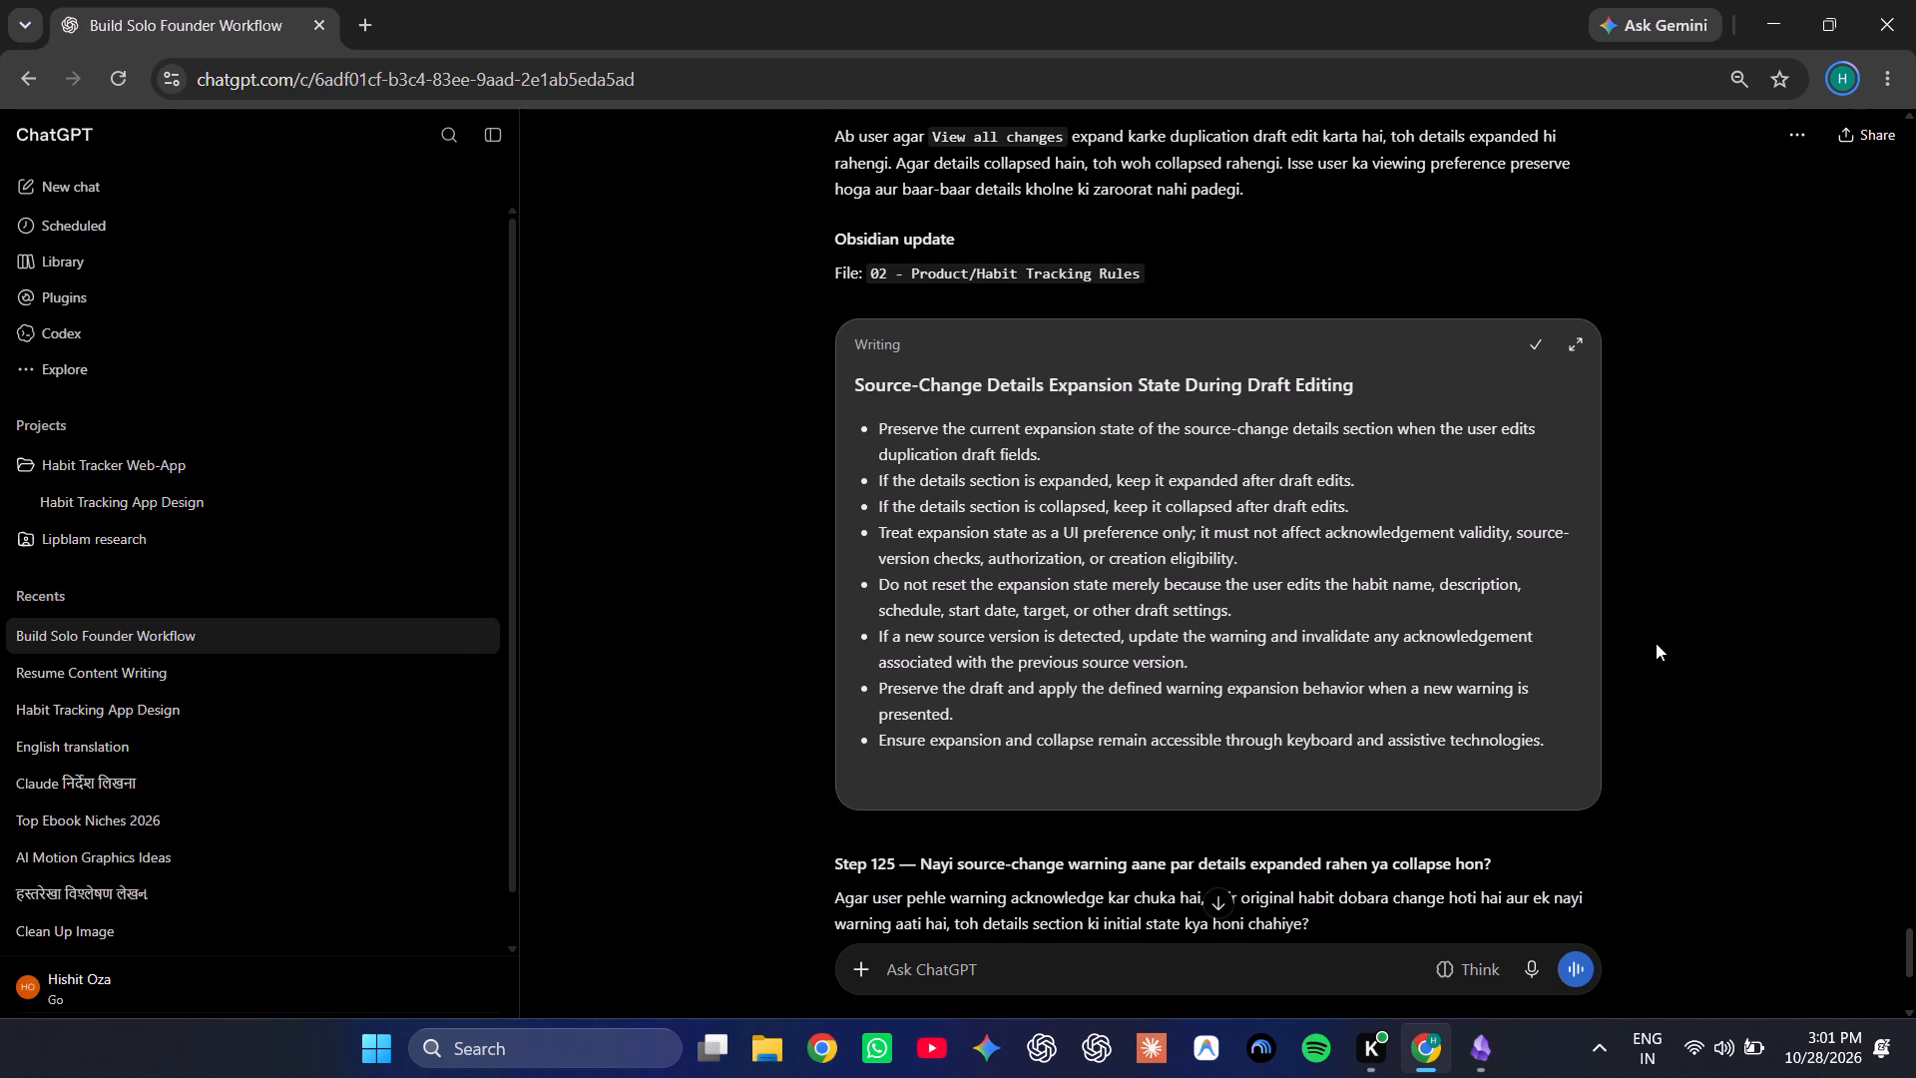
Switch to Obsidian and paste the copied "Source-Change Details Expansion State During Draft Editing" block below section 101.
scroll(1665, 656, "down", 9)
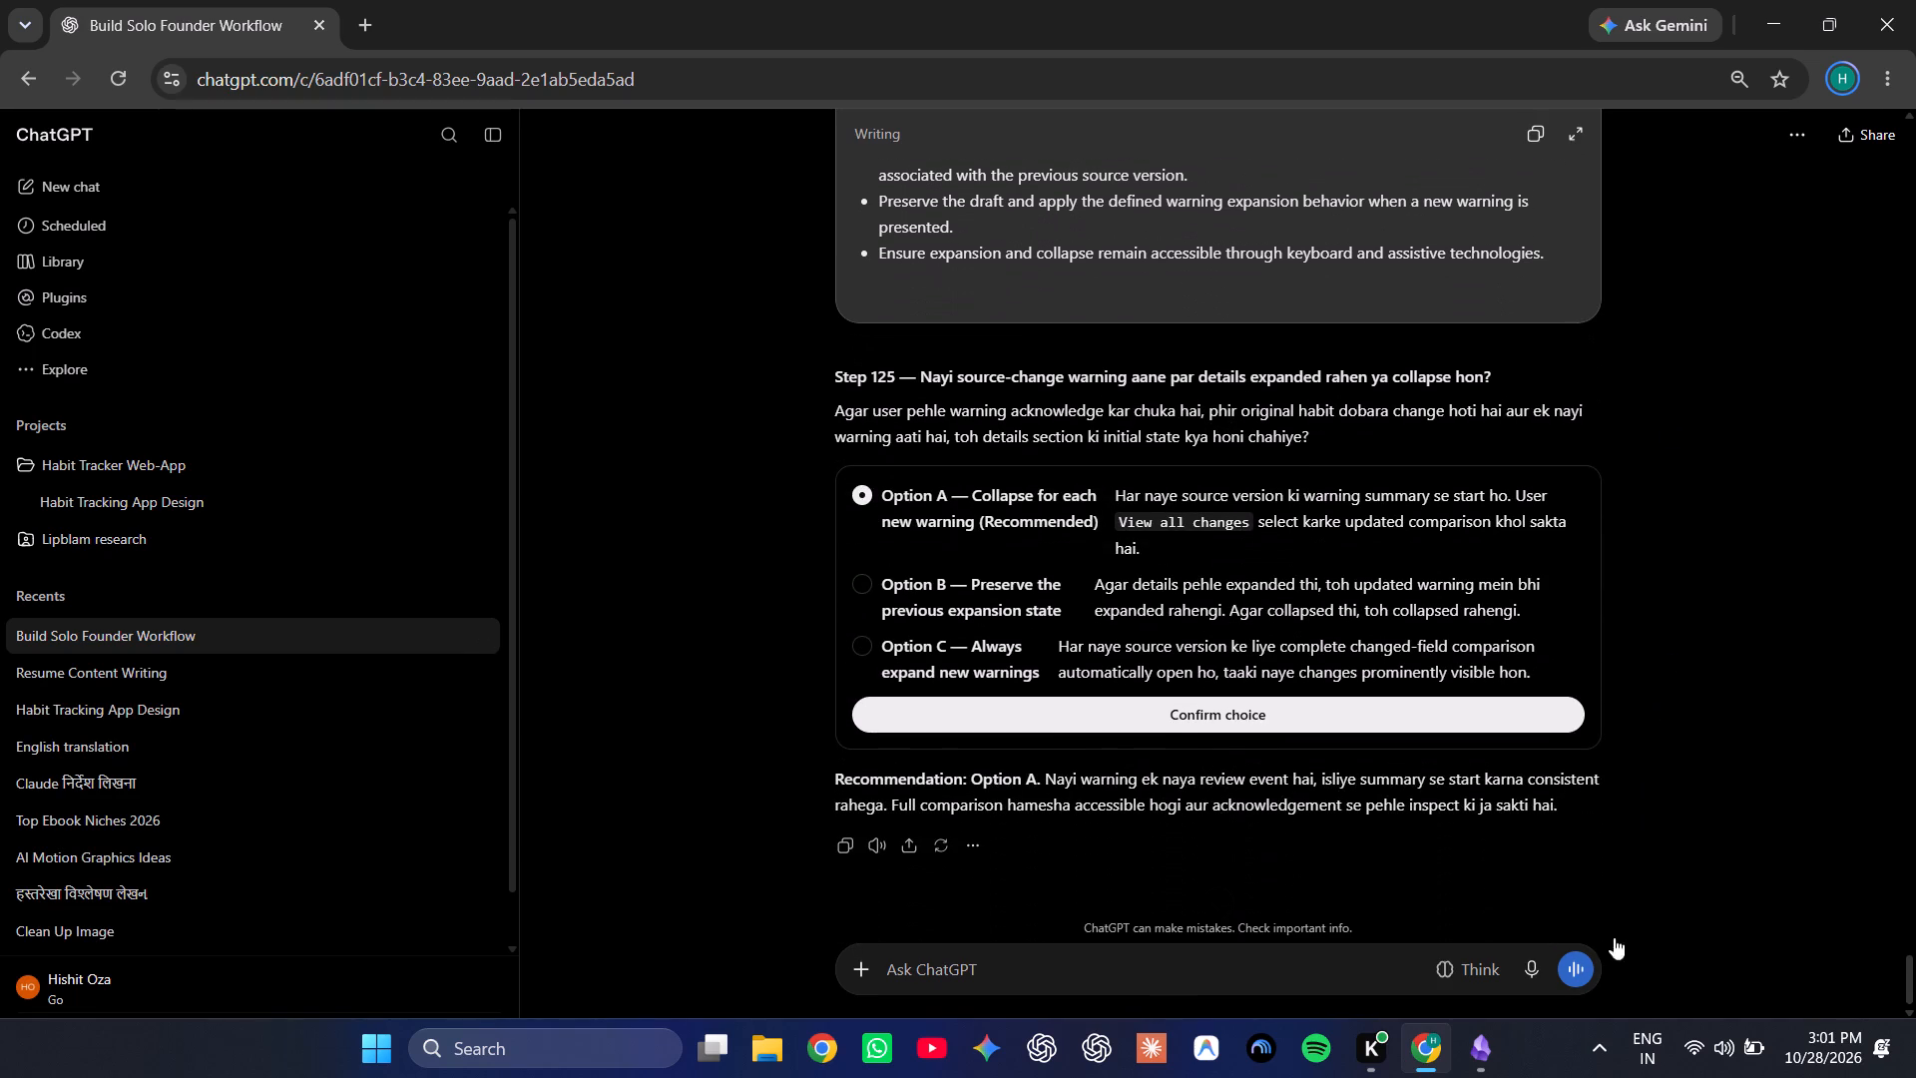
left_click(1489, 1057)
key("ctrl+v")
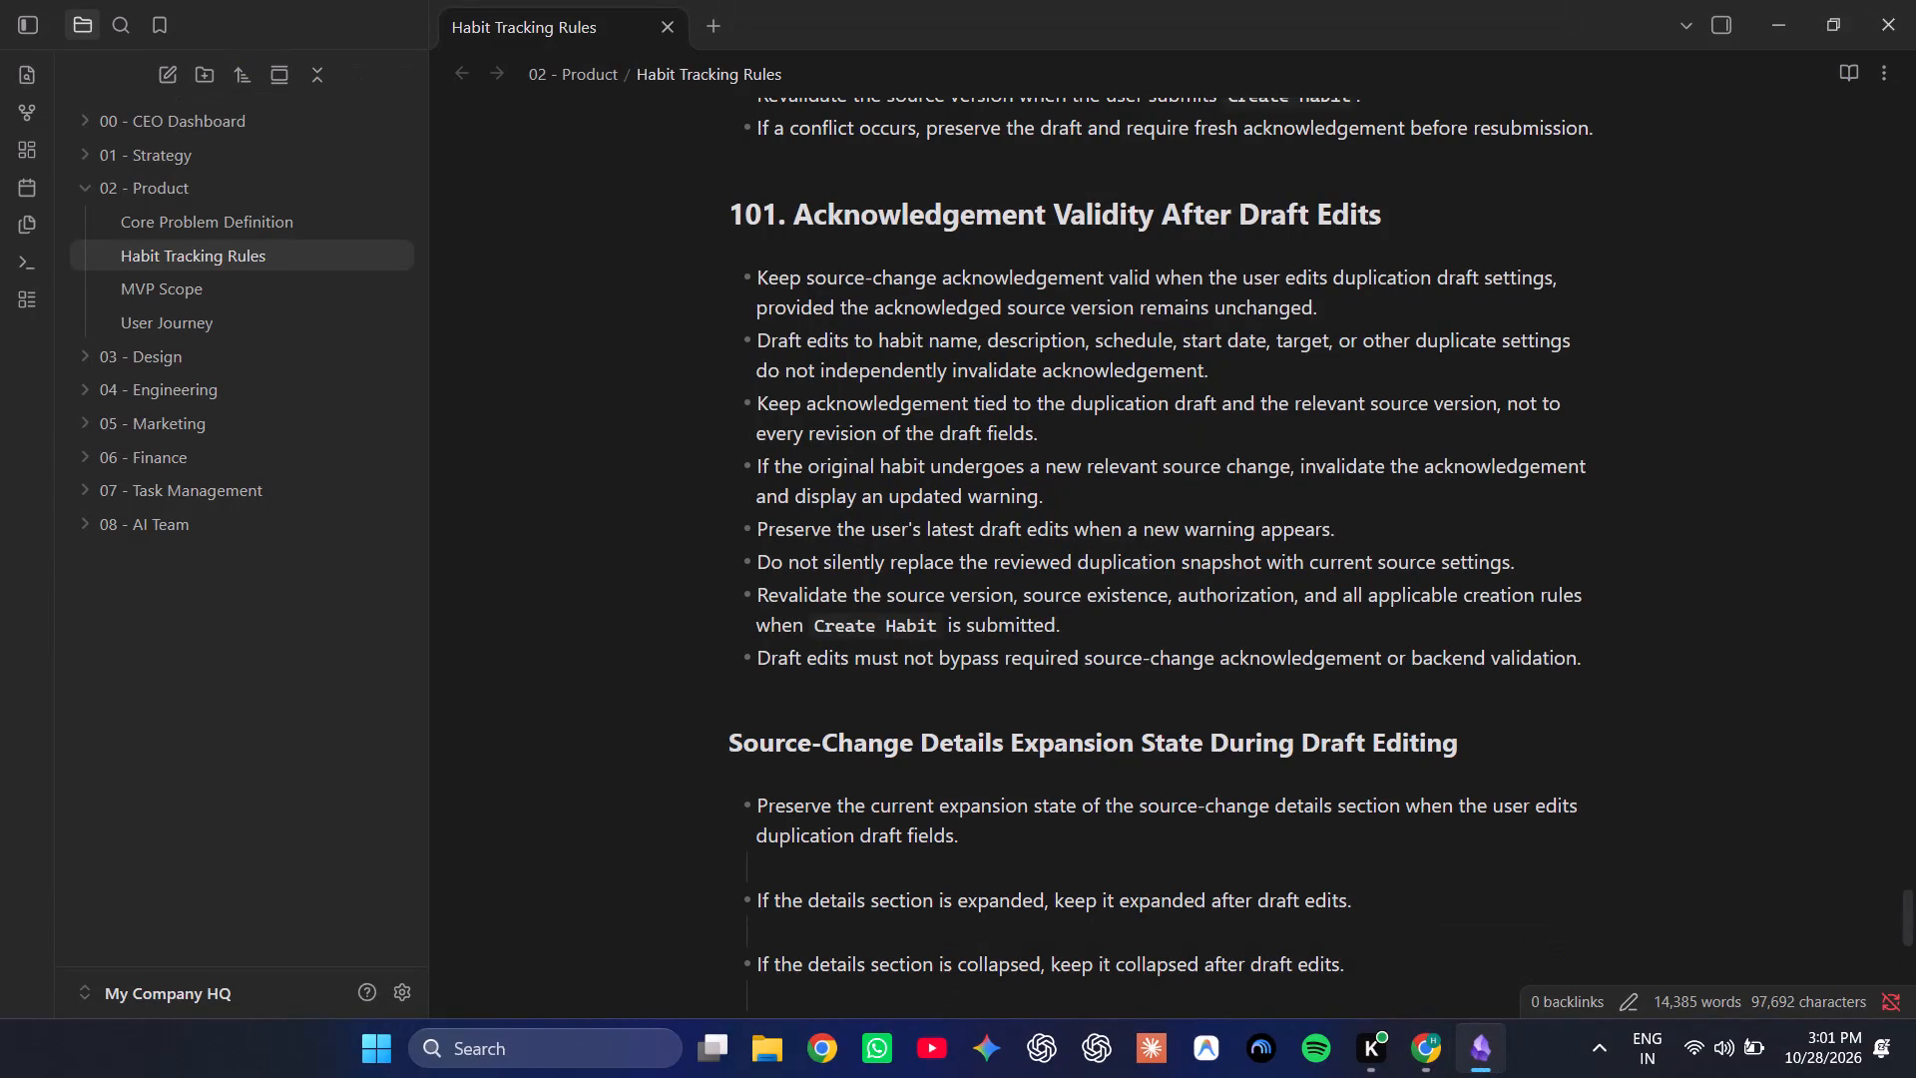
Make the pasted "Source-Change Details Expansion State During Draft Editing" title a level-two heading numbered 102.
left_click(732, 739)
key("BackSpace")
key("BackSpace")
key("space")
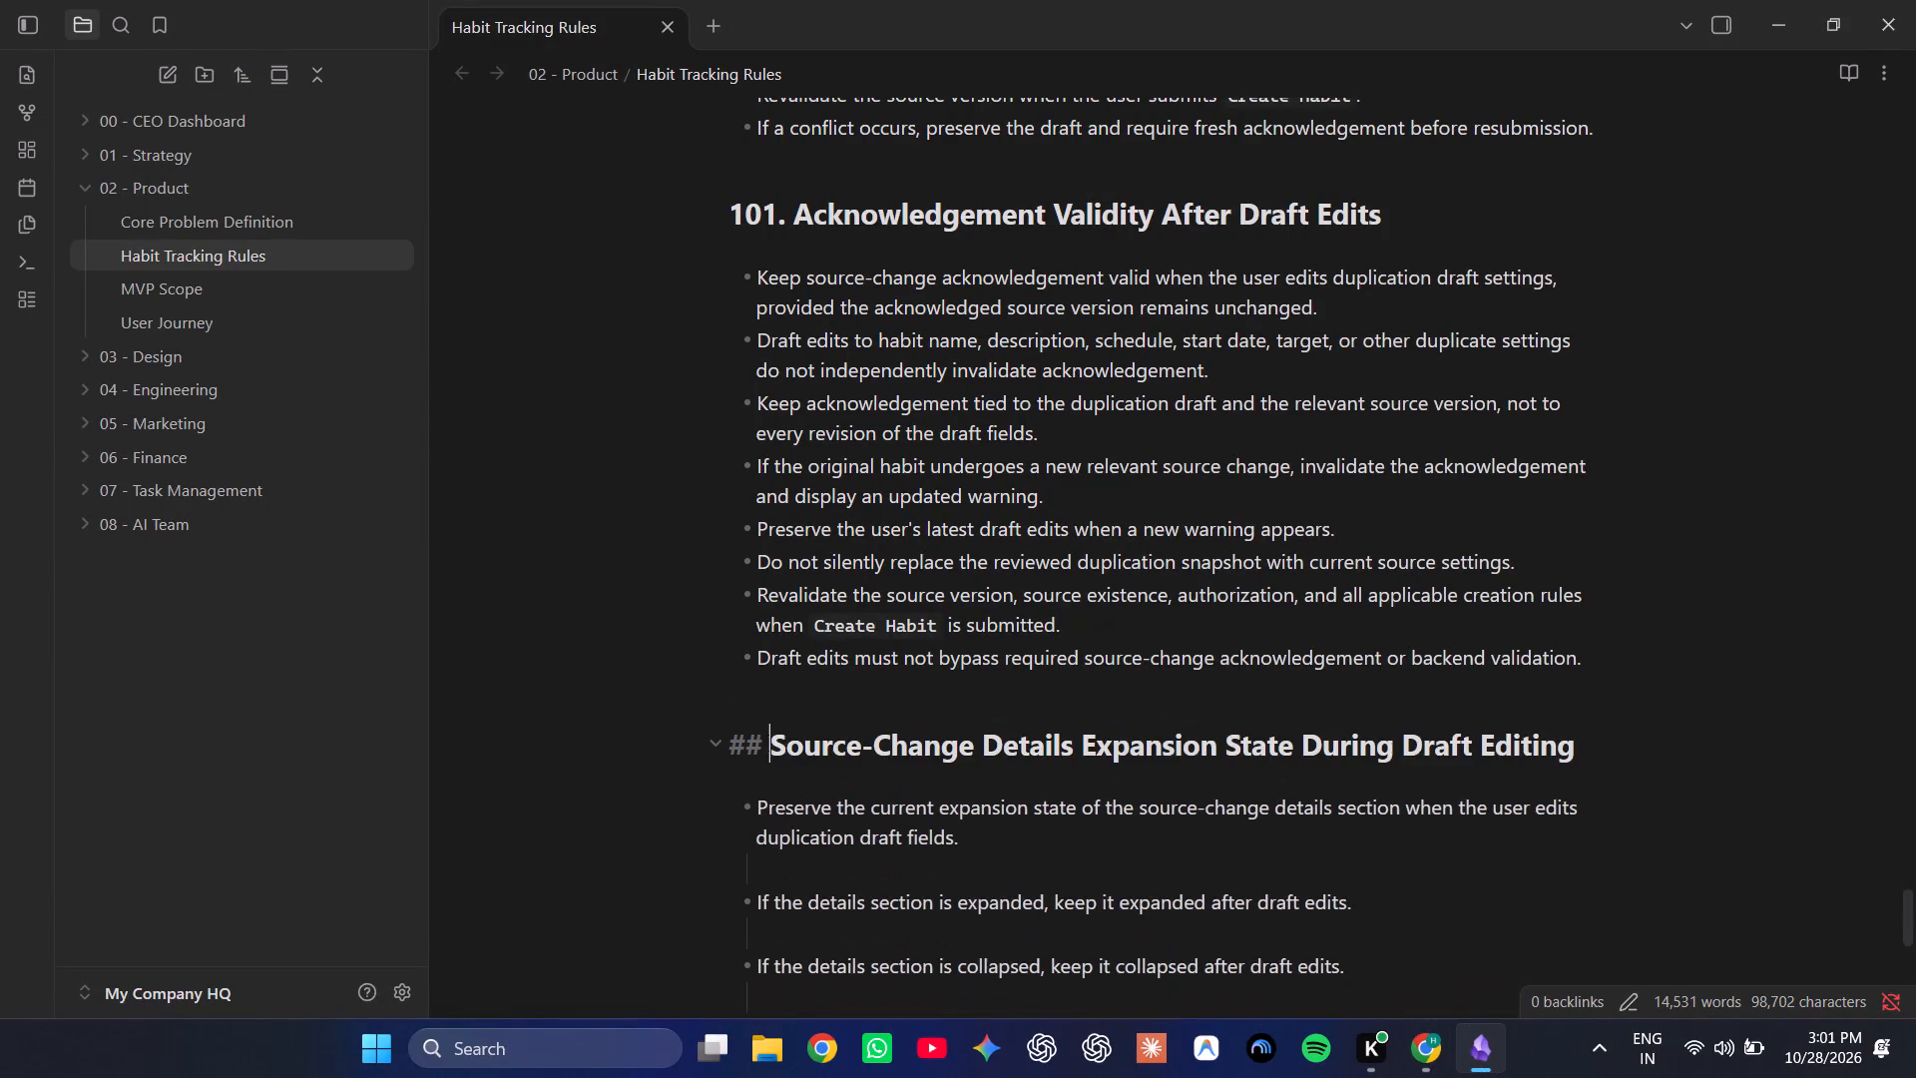
type("102.")
key("space")
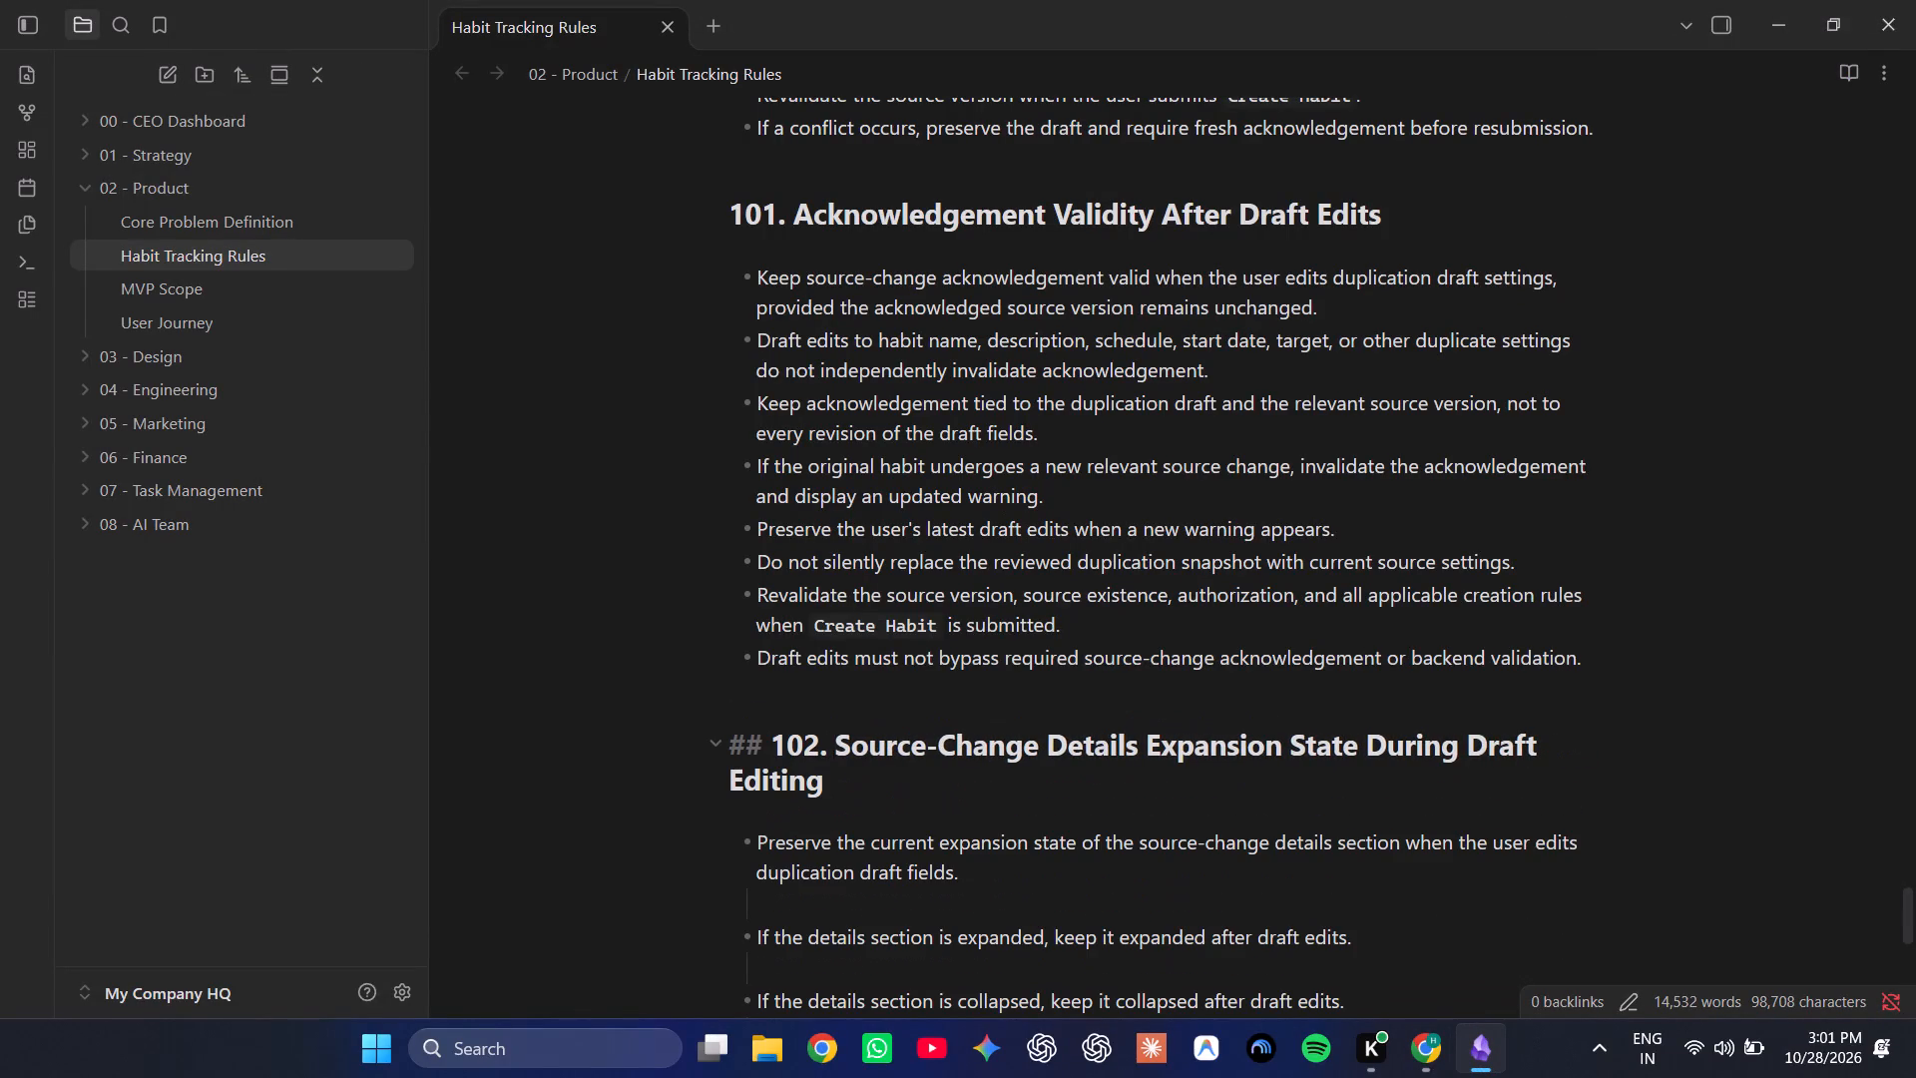
Remove the blank lines between the last five bullets of section 102, from "Treat expansion state" to the final bullet.
scroll(928, 707, "down", 5)
left_click(779, 786)
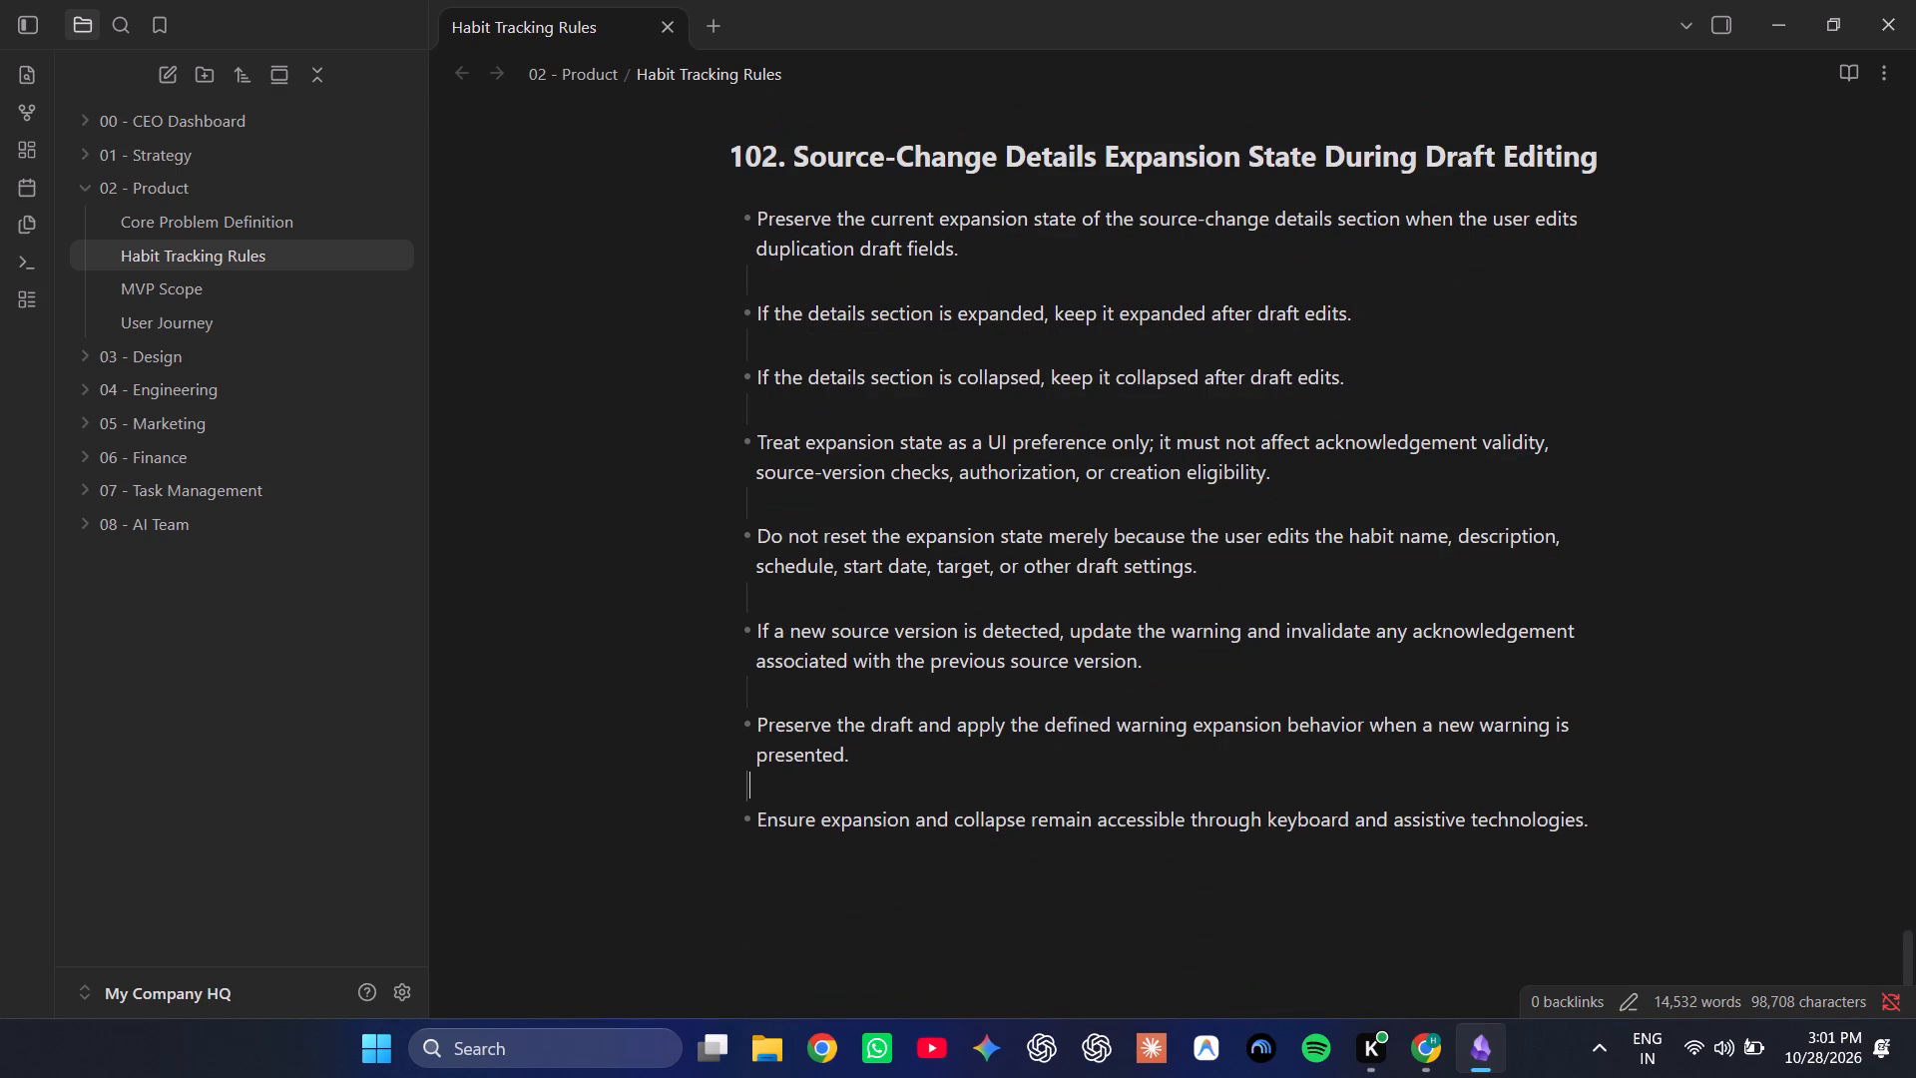
key("BackSpace")
key("BackSpace")
left_click(772, 699)
key("BackSpace")
key("BackSpace")
left_click(768, 592)
key("BackSpace")
key("BackSpace")
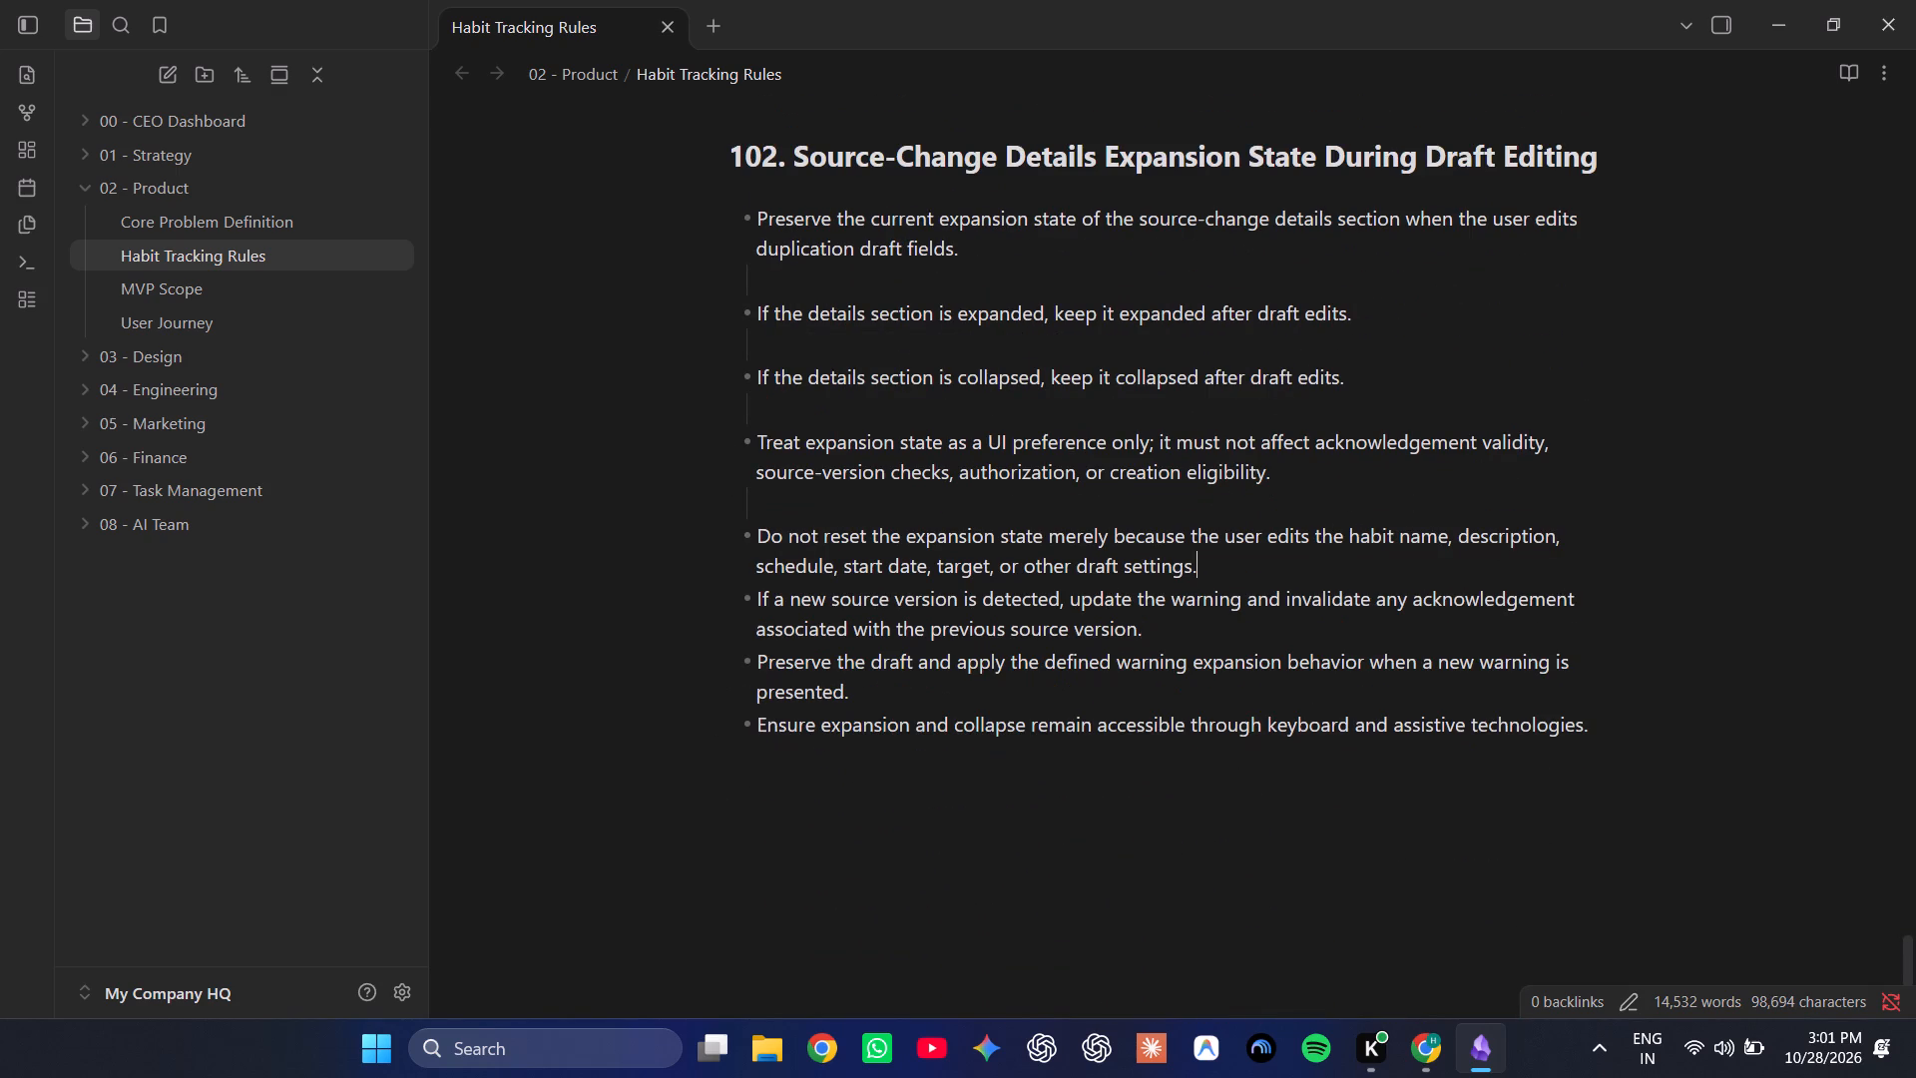
left_click(787, 506)
key("BackSpace")
key("BackSpace")
Remove the remaining blank lines between the first four bullets of section 102.
left_click(767, 403)
key("BackSpace")
key("BackSpace")
left_click(772, 325)
left_click(788, 358)
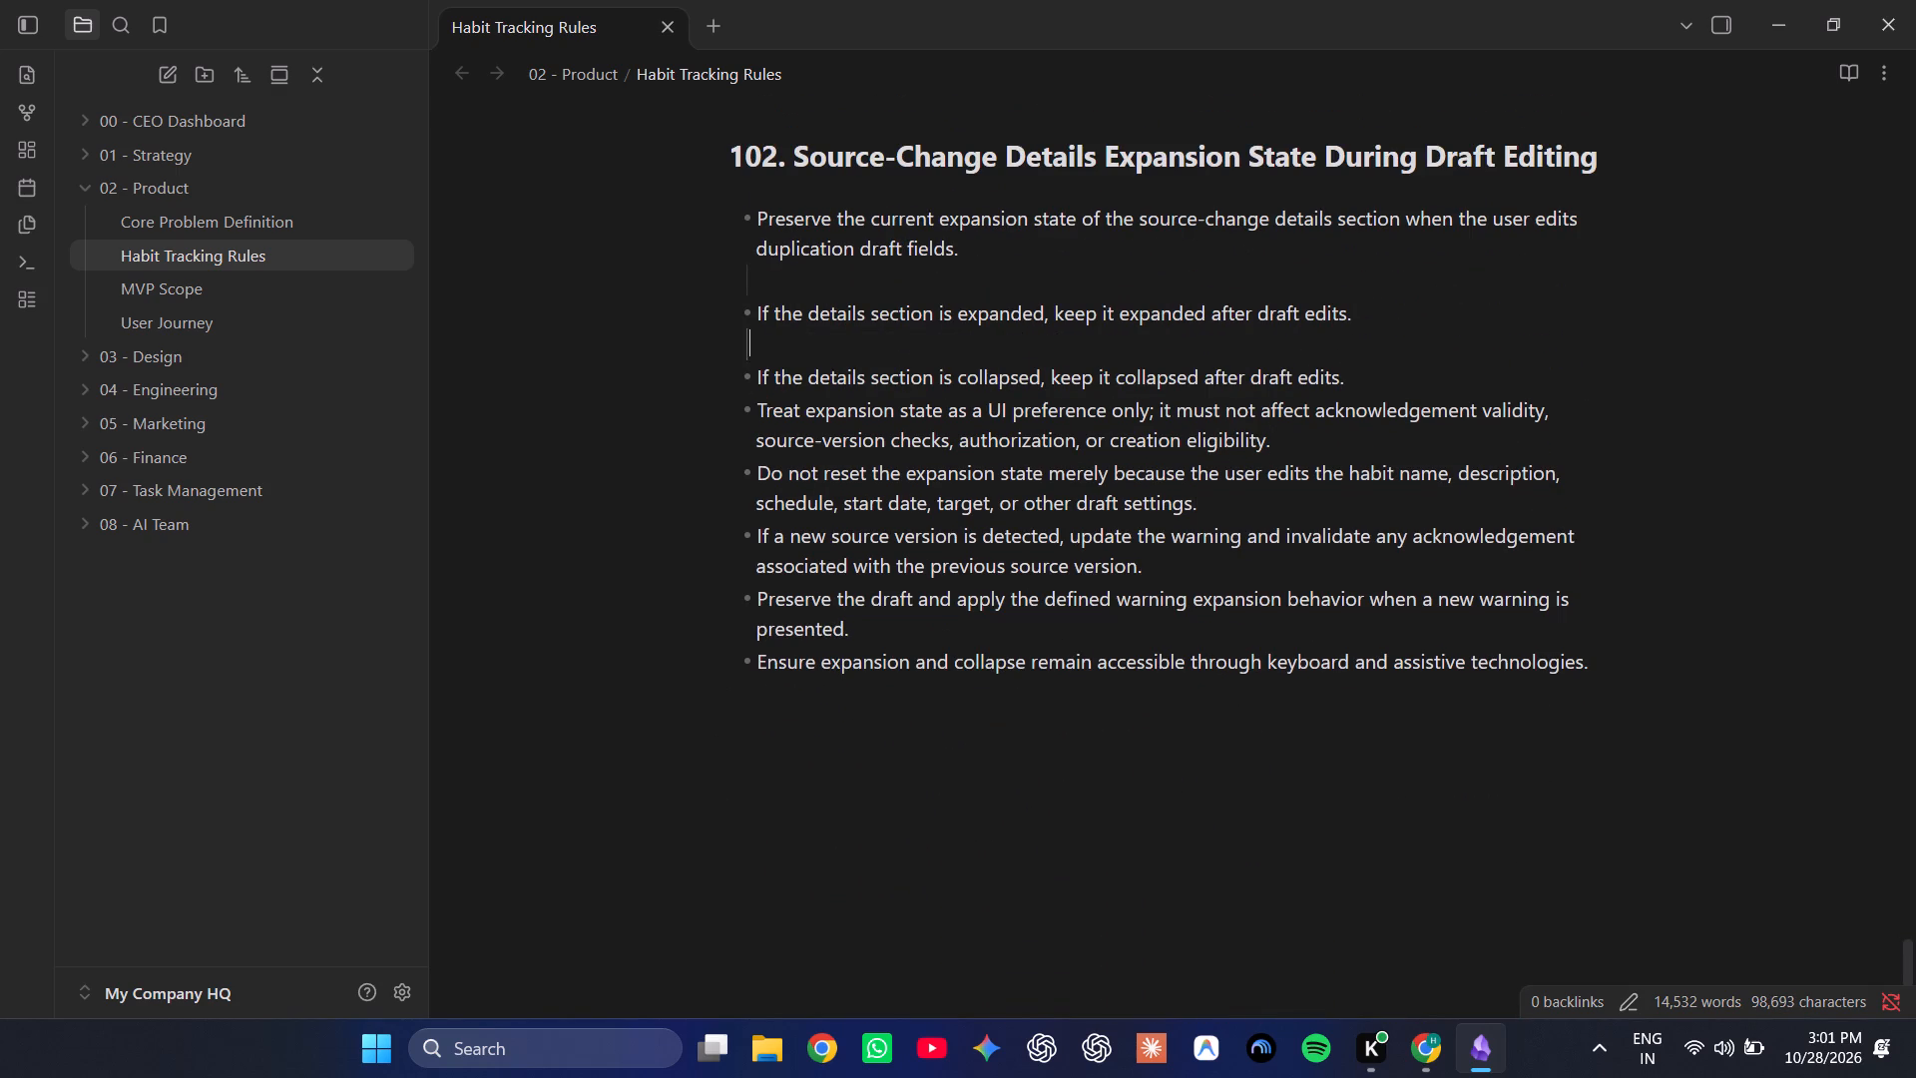
key("BackSpace")
key("BackSpace")
left_click(782, 285)
key("BackSpace")
key("BackSpace")
Start a new blank paragraph outside the bullet list after section 102's final "Ensure expansion and collapse" bullet.
left_click(1613, 600)
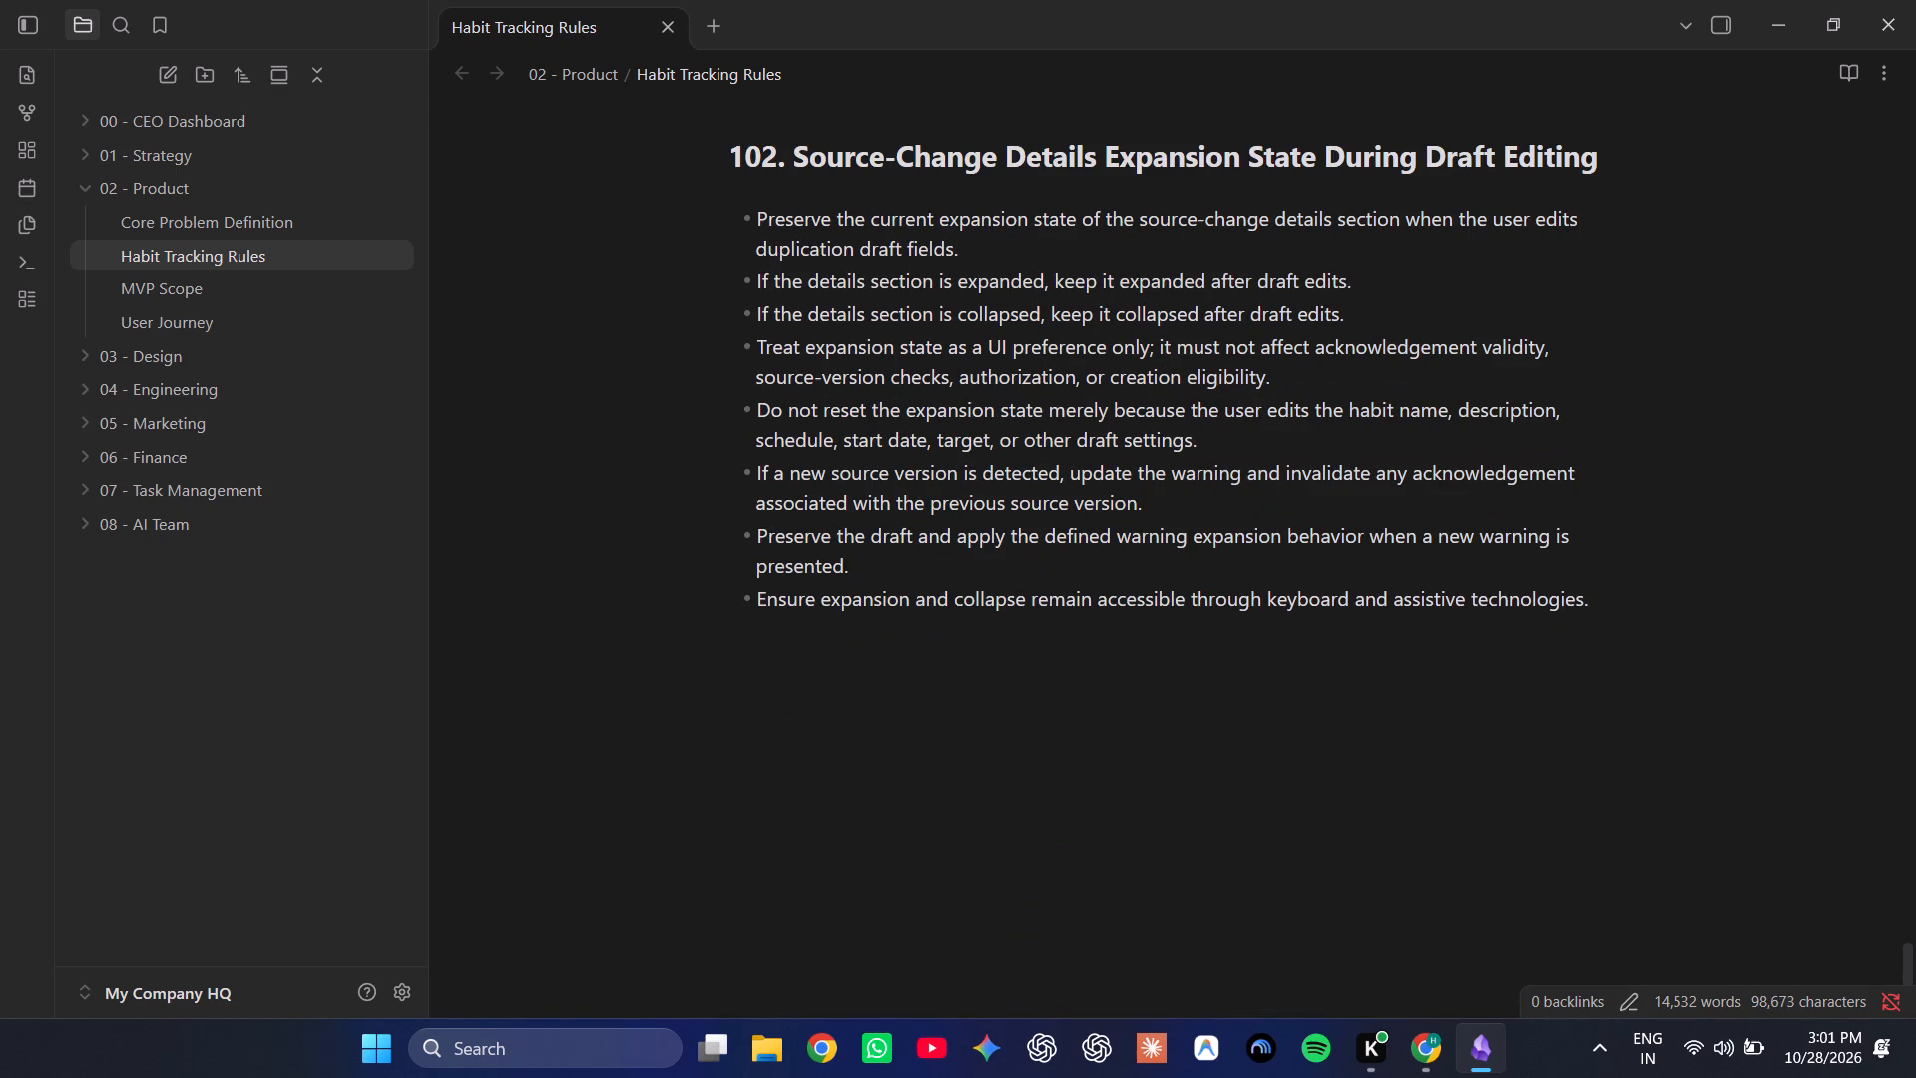
left_click(1600, 603)
key("Return")
key("Return")
key("Return")
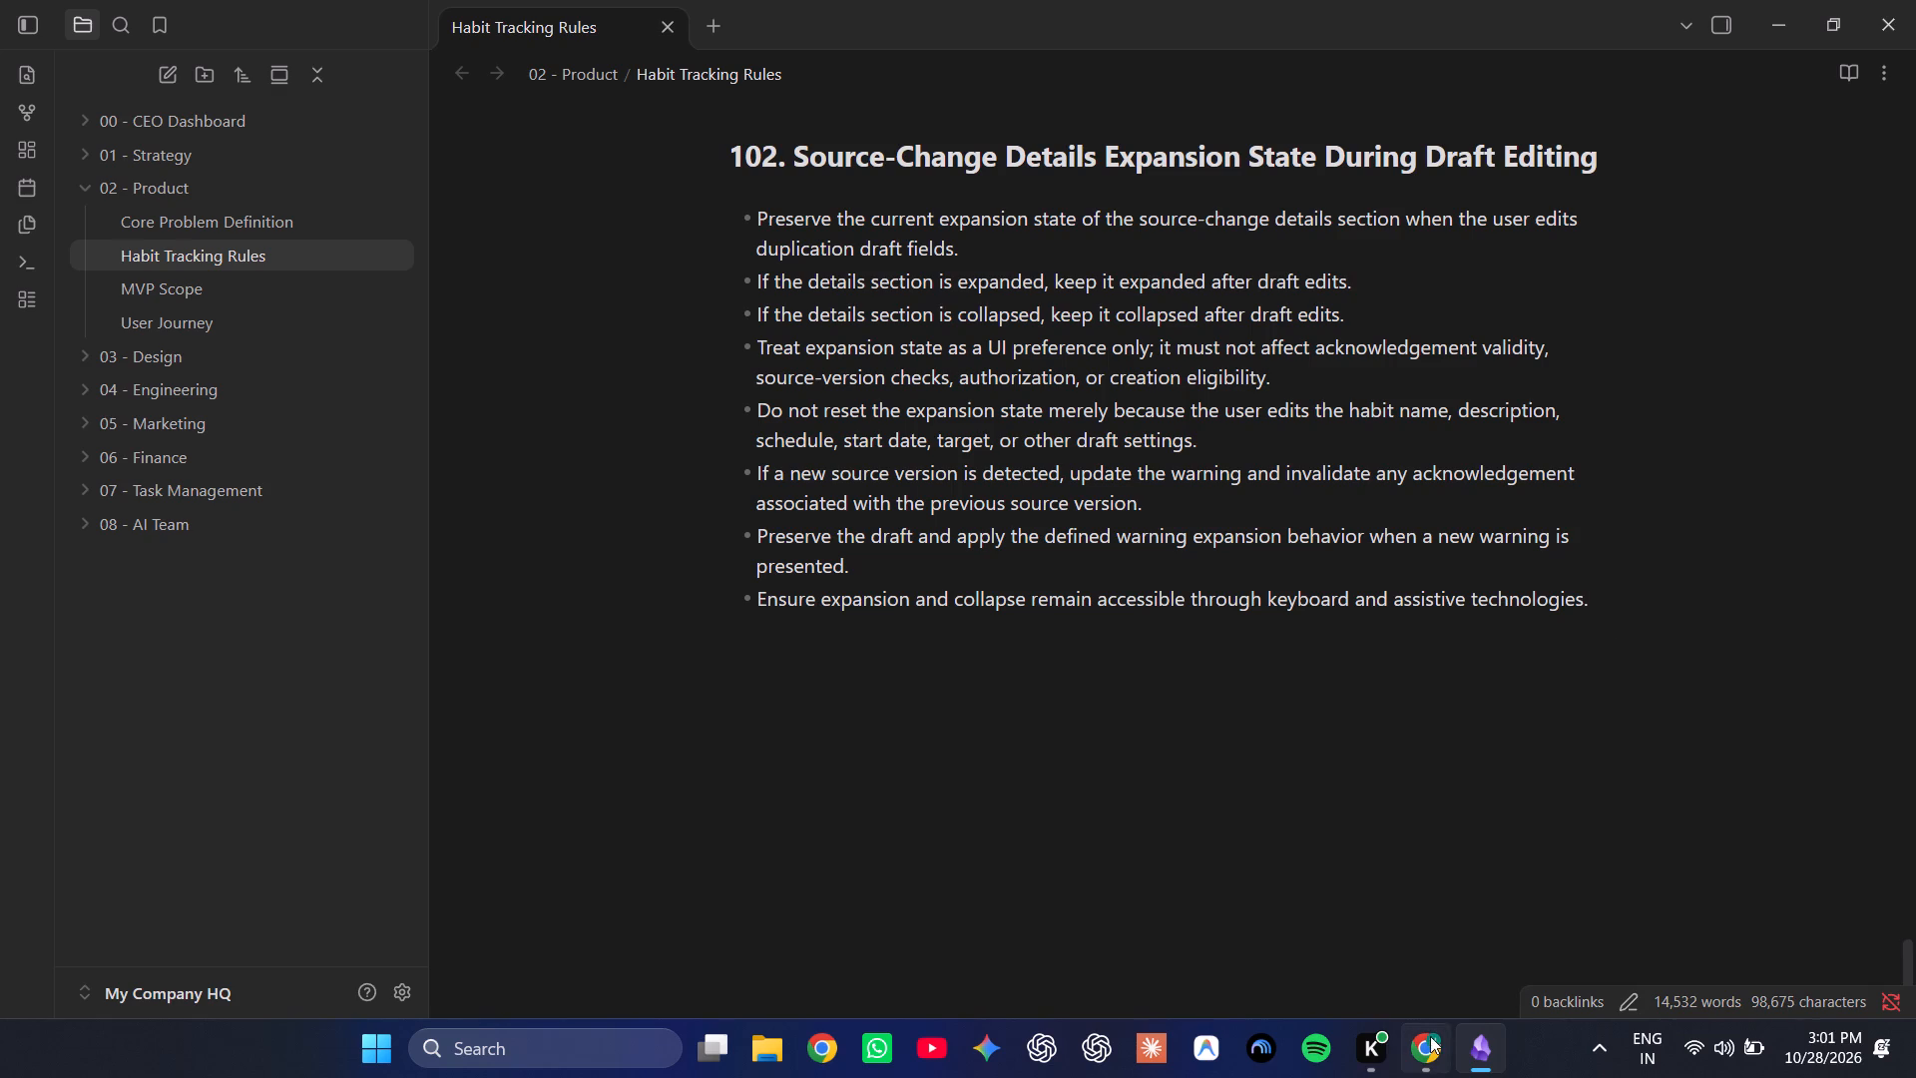
Return to the ChatGPT chat and confirm Option A, collapse for each new warning, for Step 125.
left_click(1429, 1040)
scroll(1068, 840, "down", 3)
left_click(1167, 709)
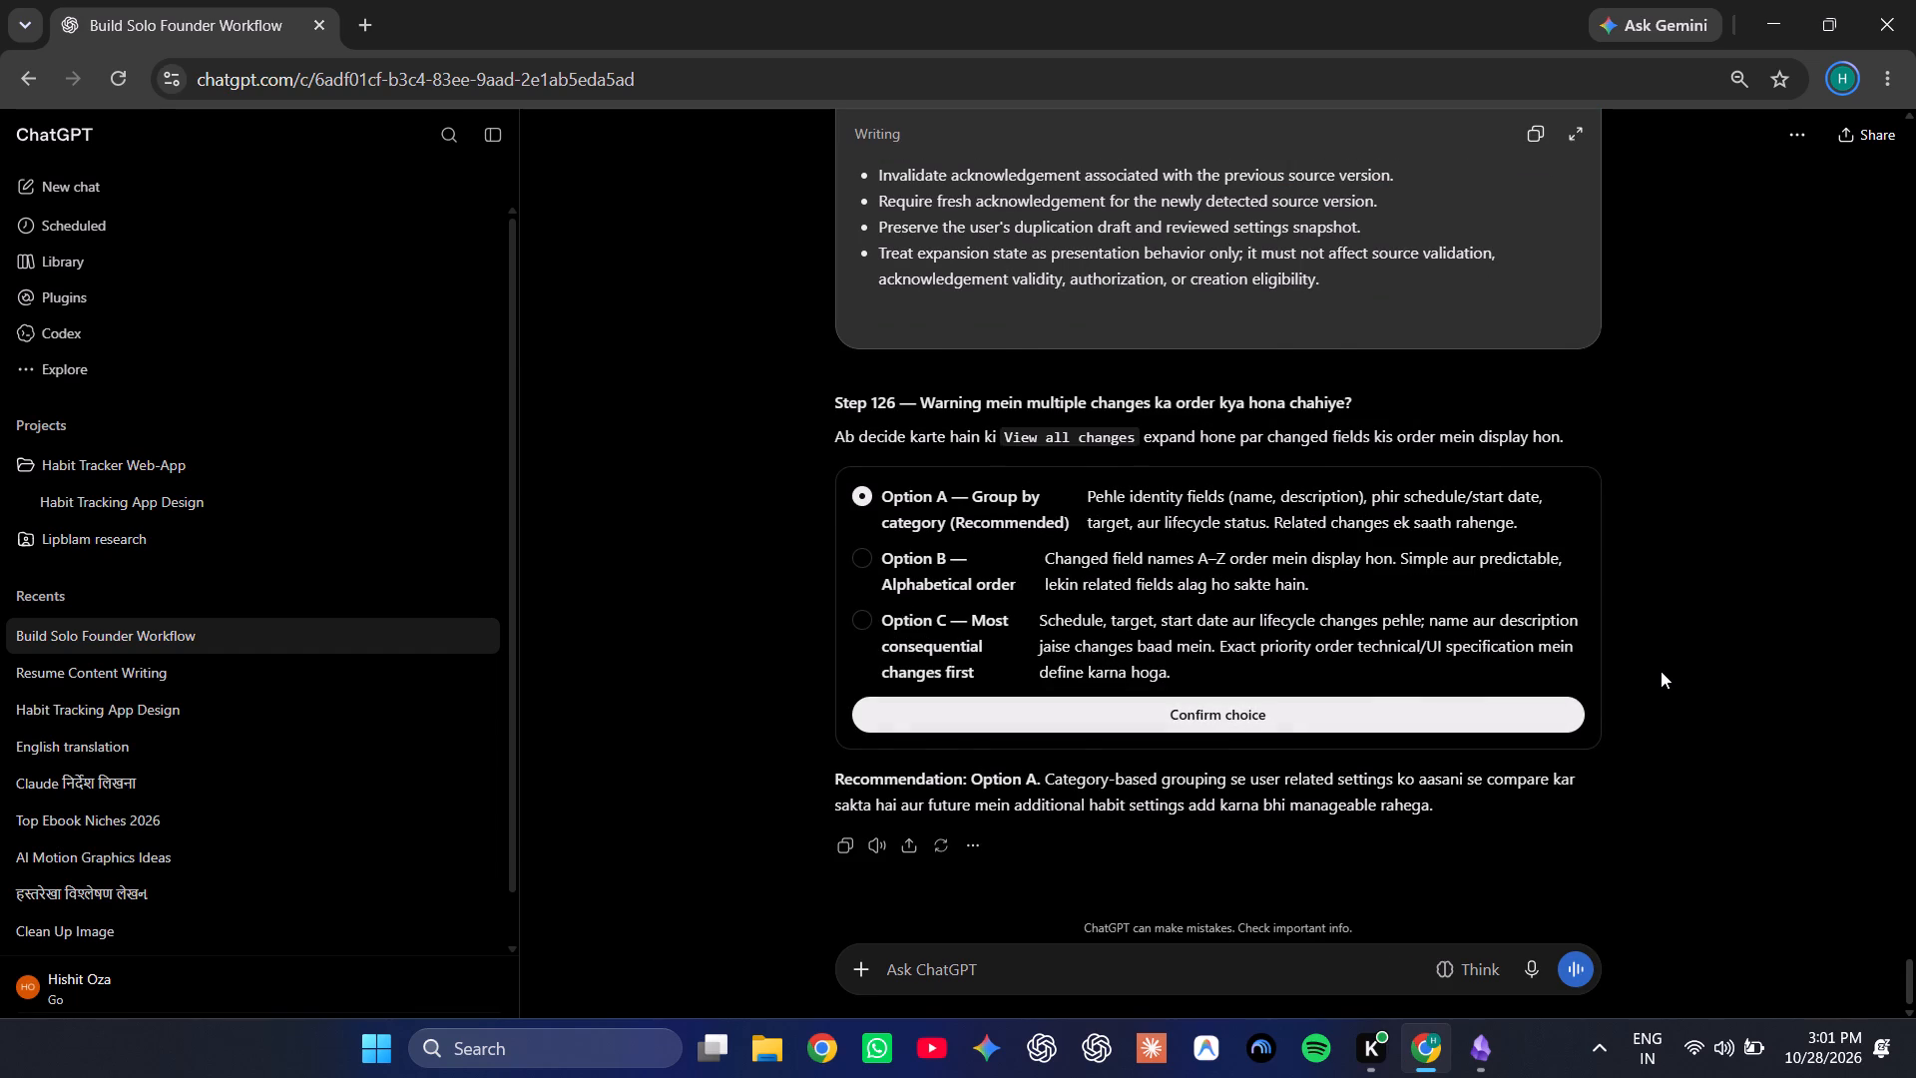
Copy the "Expansion State for Newly Detected Source Changes" writing block from ChatGPT's Step 125 reply.
scroll(1098, 741, "up", 2)
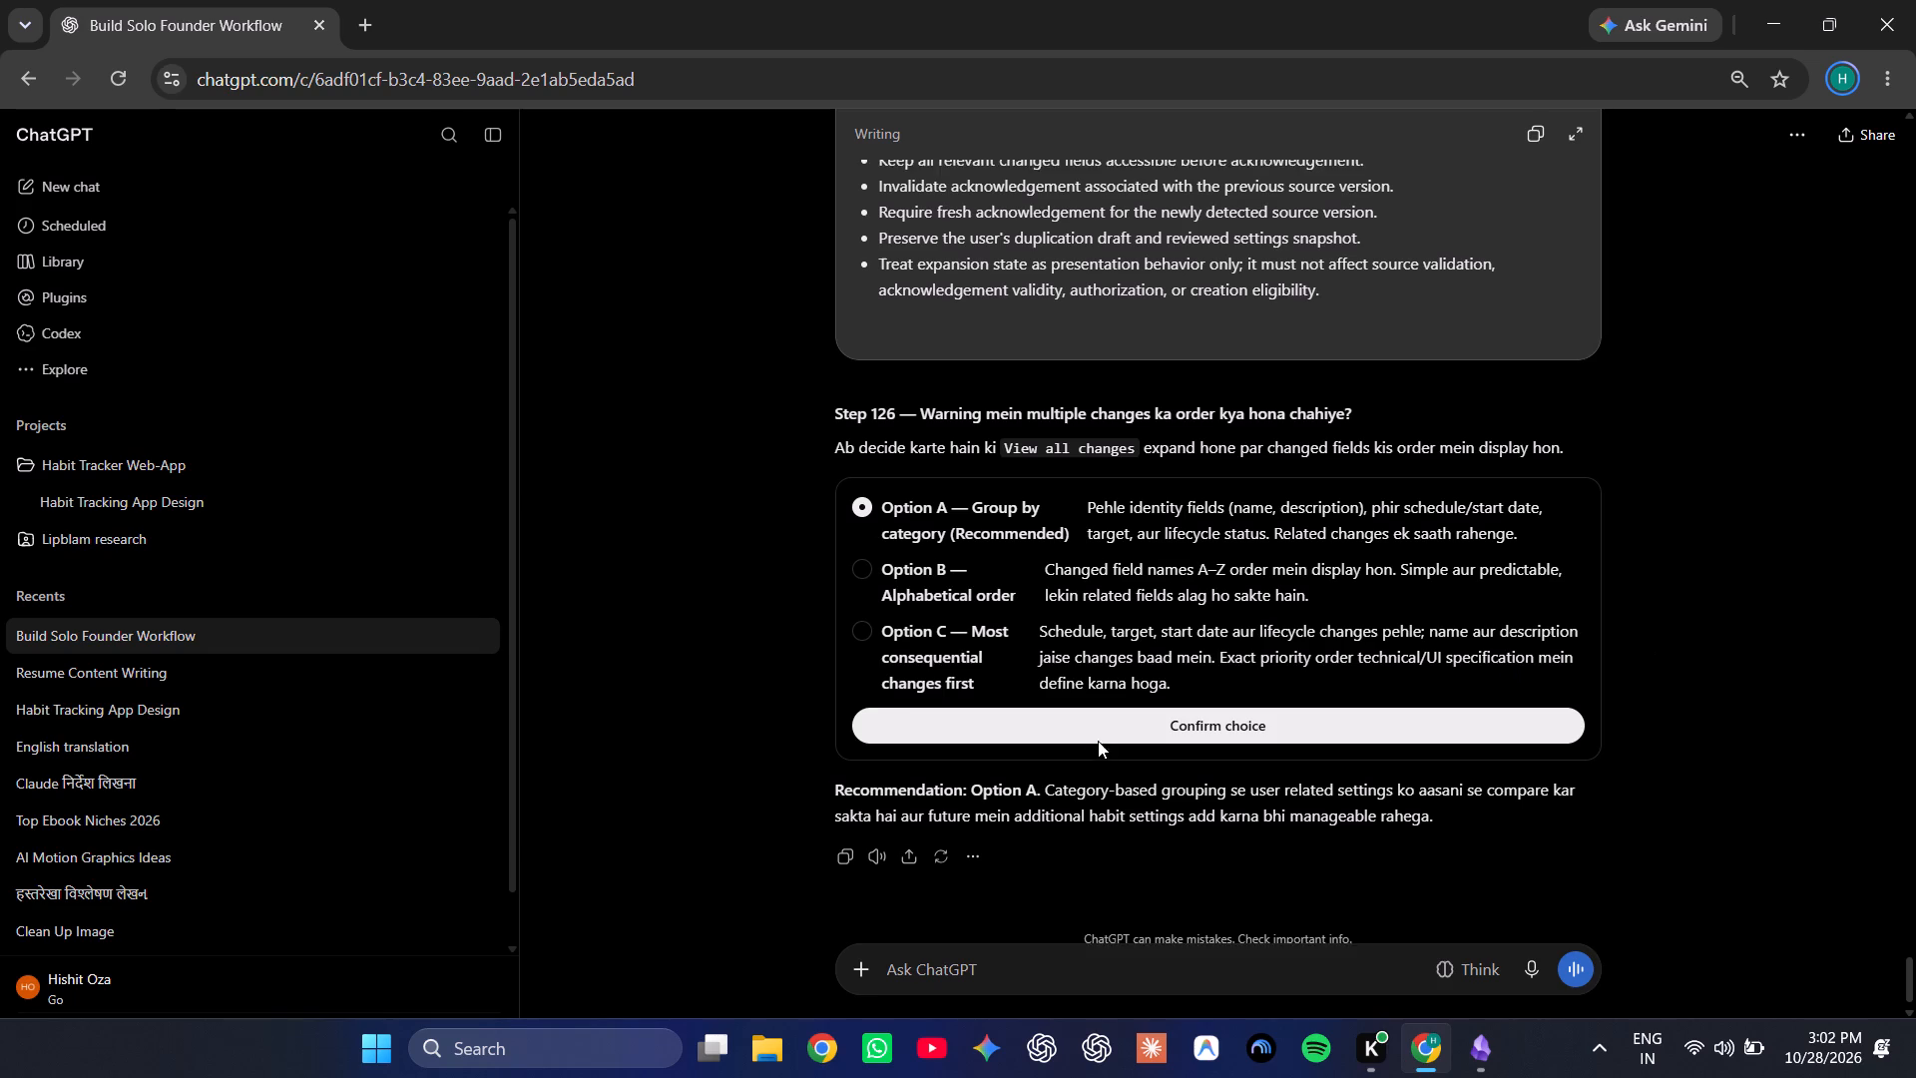
scroll(1098, 741, "up", 2)
left_click(1540, 428)
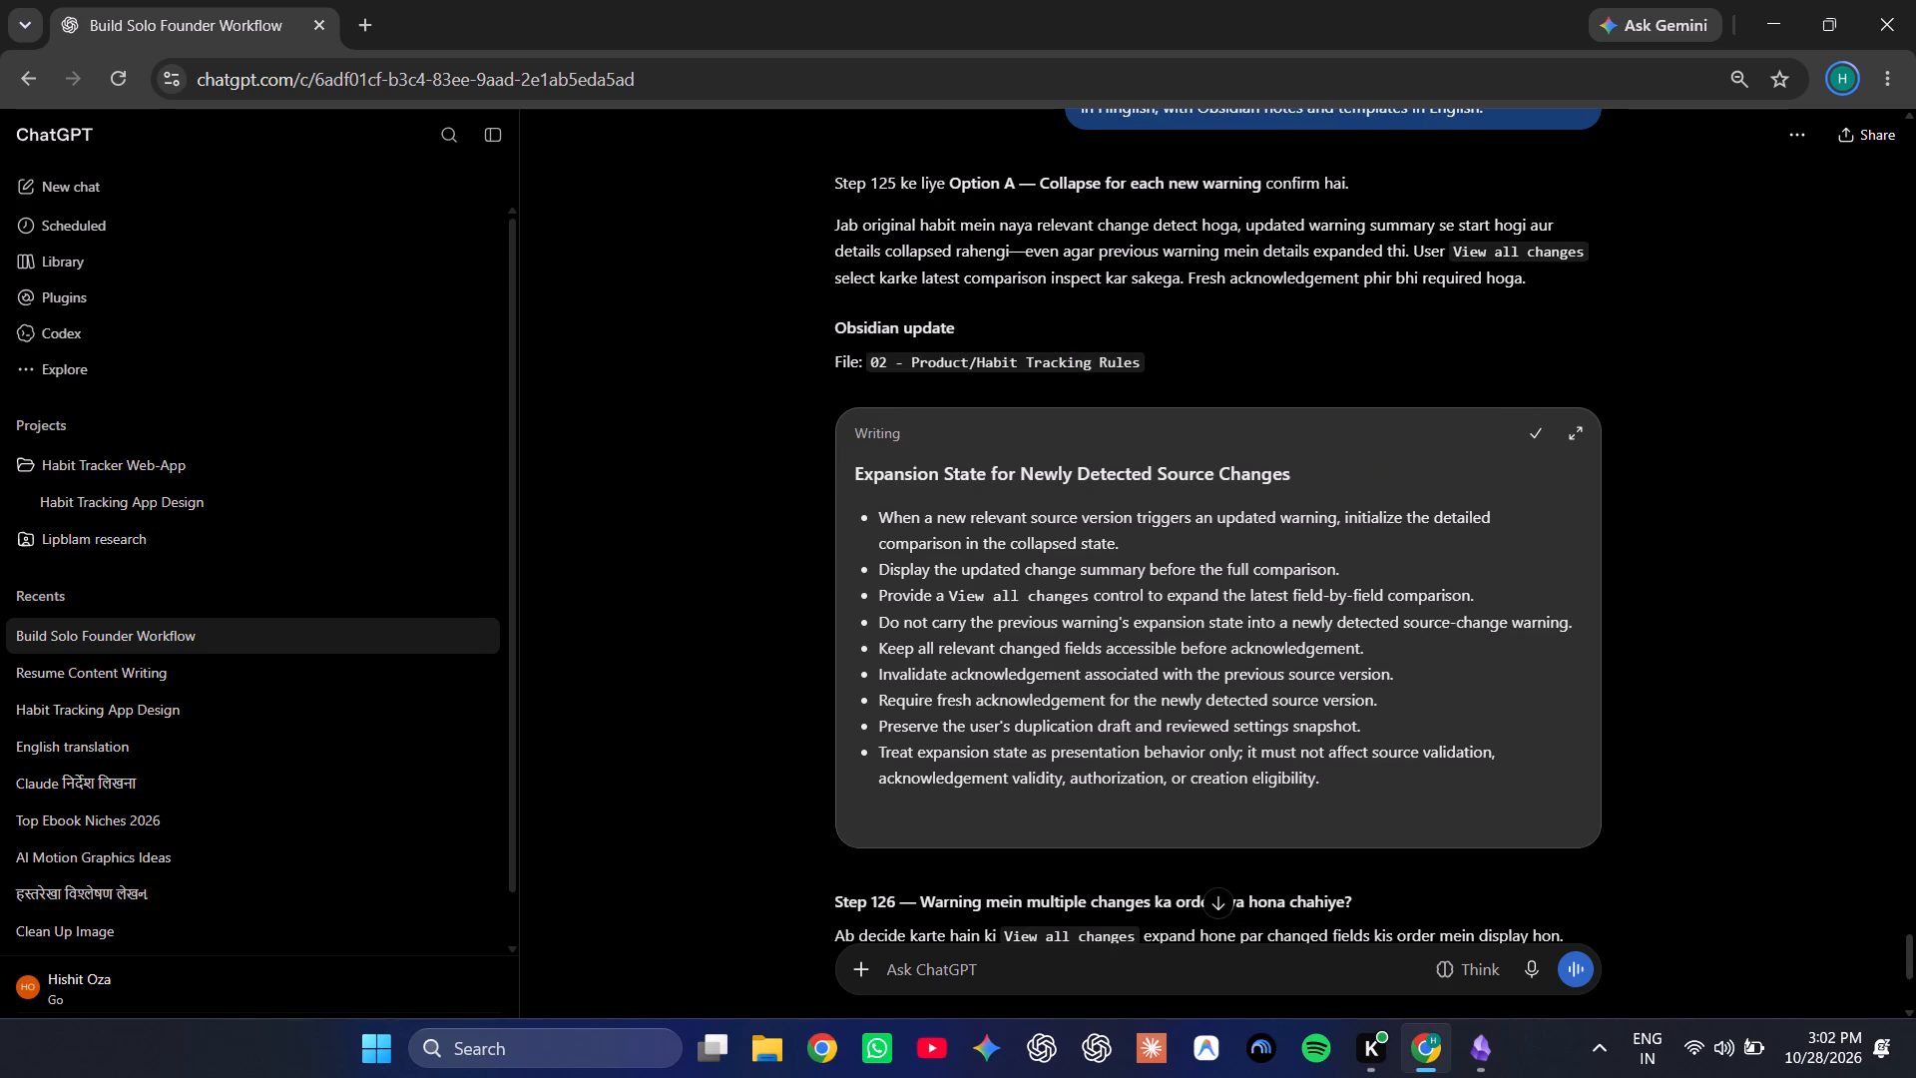
Switch to Obsidian and paste the copied "Expansion State for Newly Detected Source Changes" block below section 102.
left_click(1460, 1057)
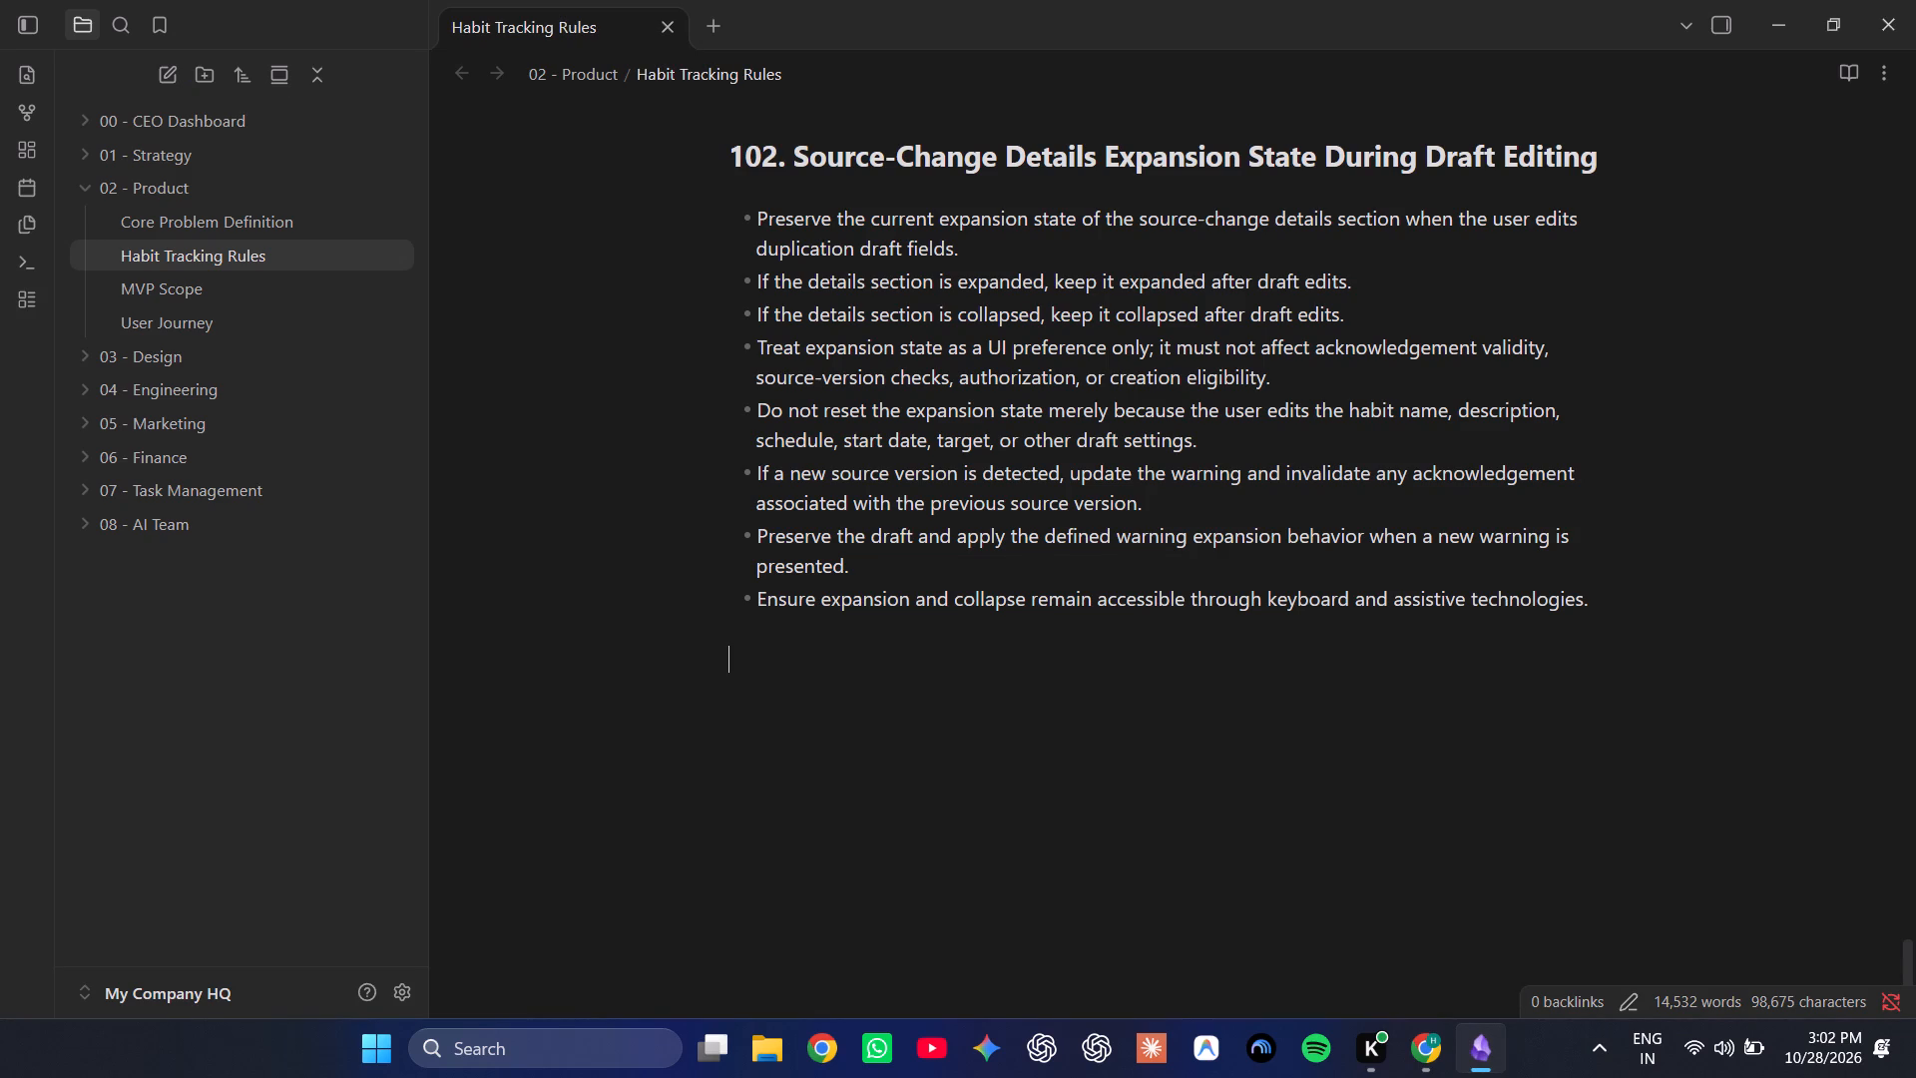
key("ctrl+v")
Make the pasted "Expansion State for Newly Detected Source Changes" title a level-two heading numbered 103.
left_click(728, 678)
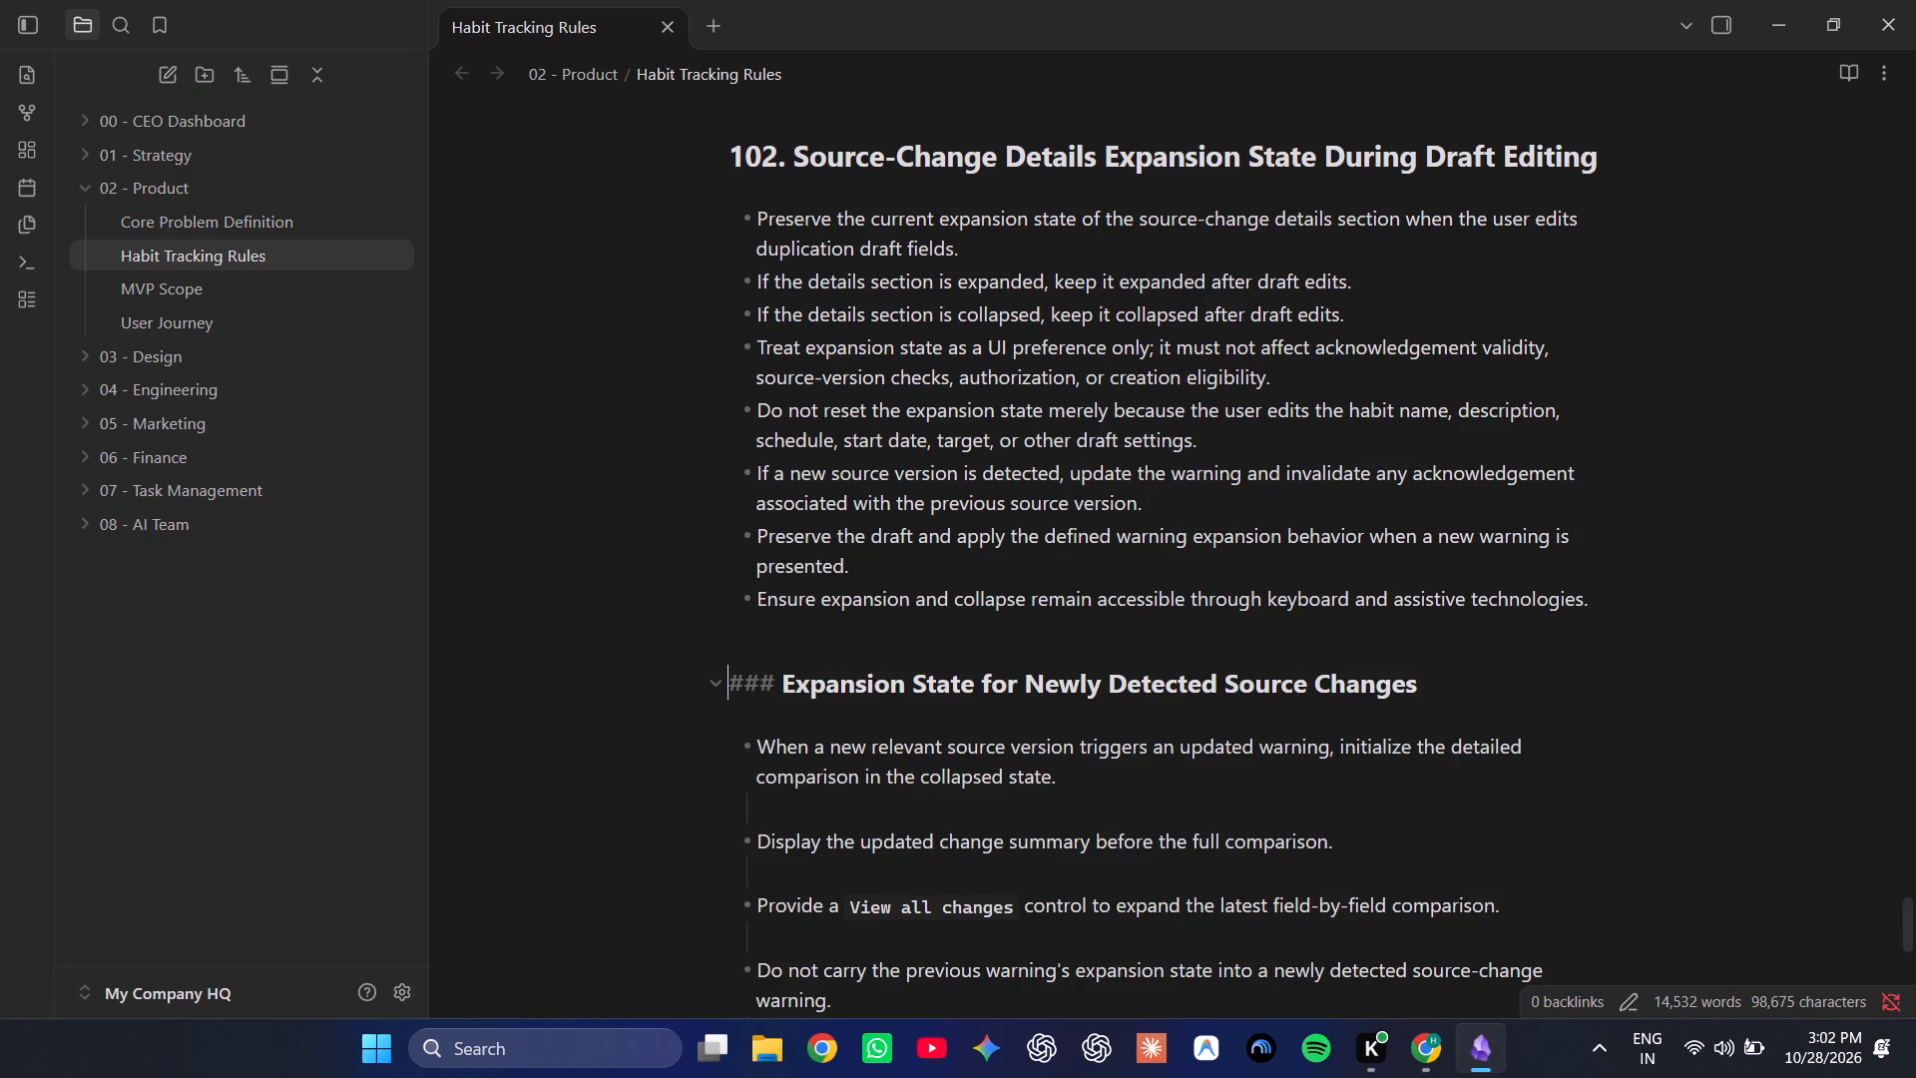
left_click(779, 685)
key("BackSpace")
key("BackSpace")
key("space")
type("103.")
key("space")
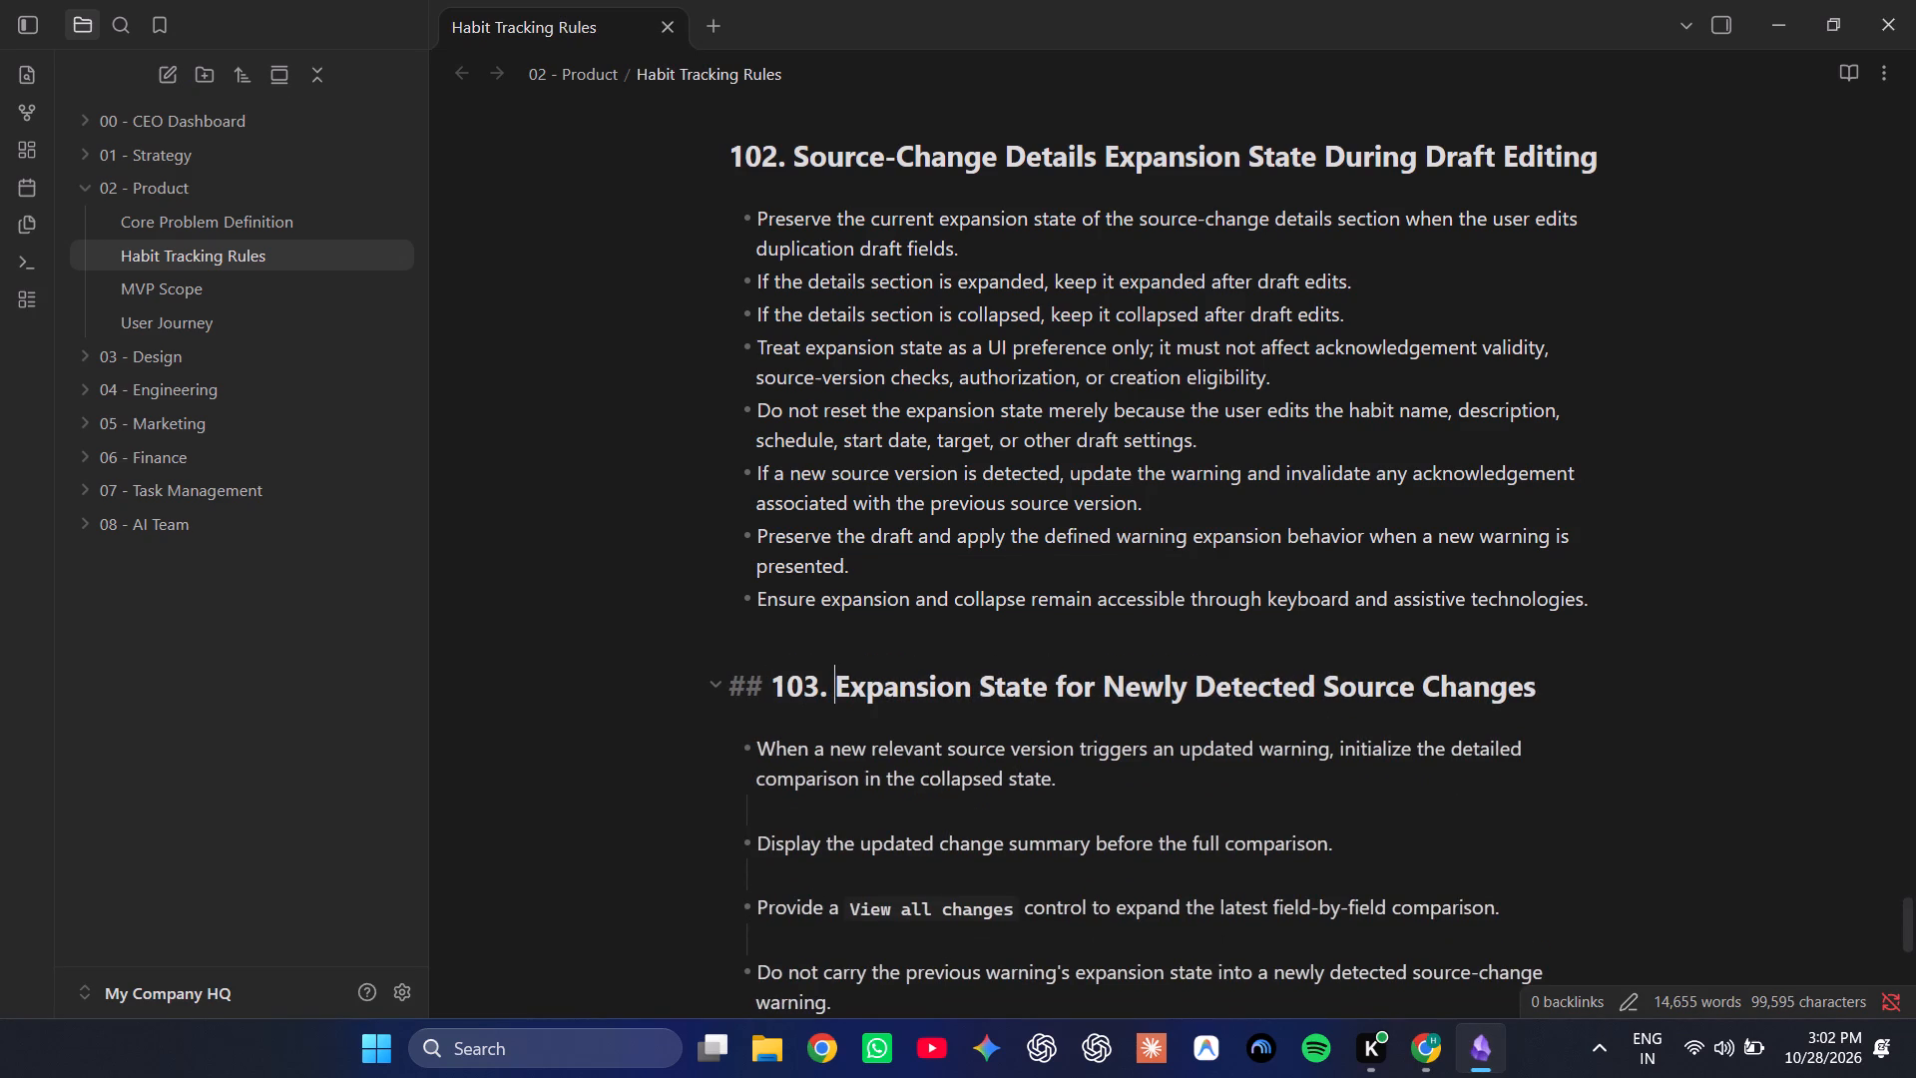
Add a blank line outside the bullet list below section 103's final "Treat expansion state as presentation behavior" bullet.
scroll(1599, 586, "down", 10)
left_click(1394, 432)
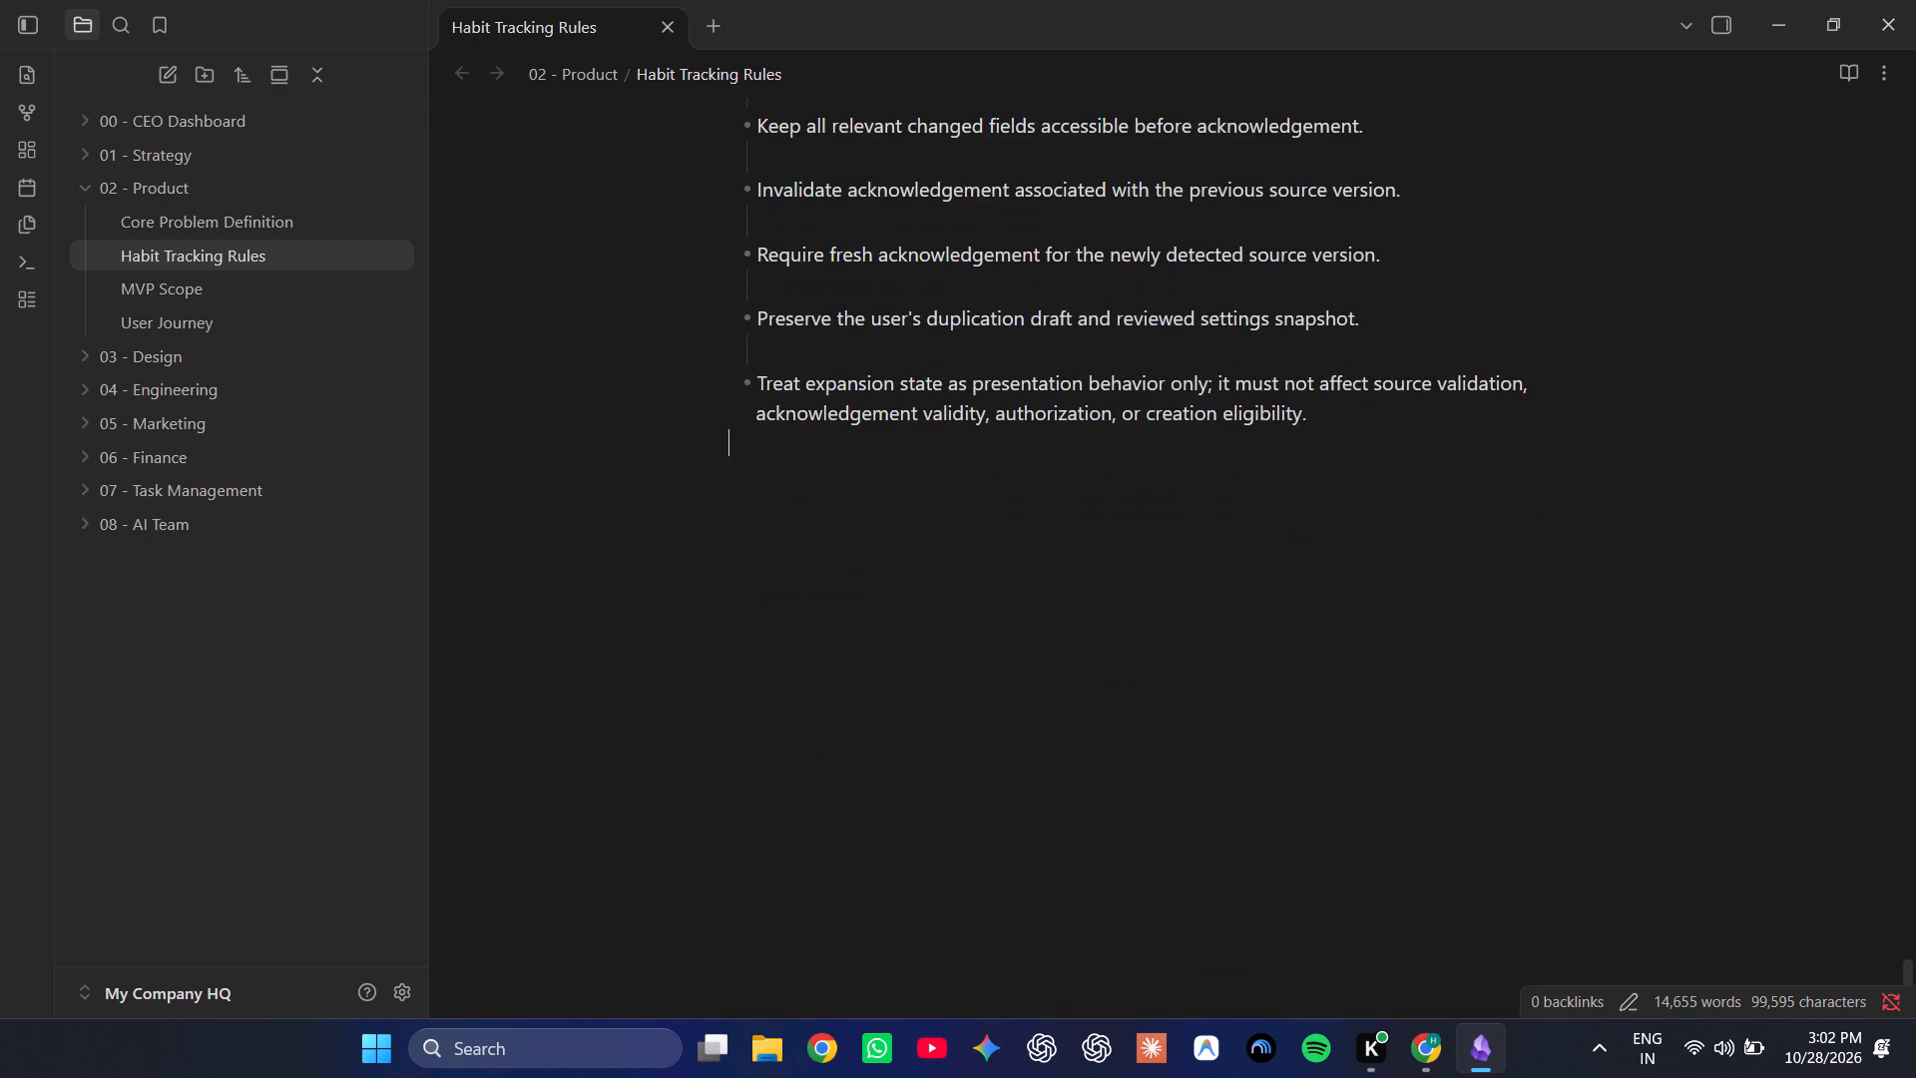
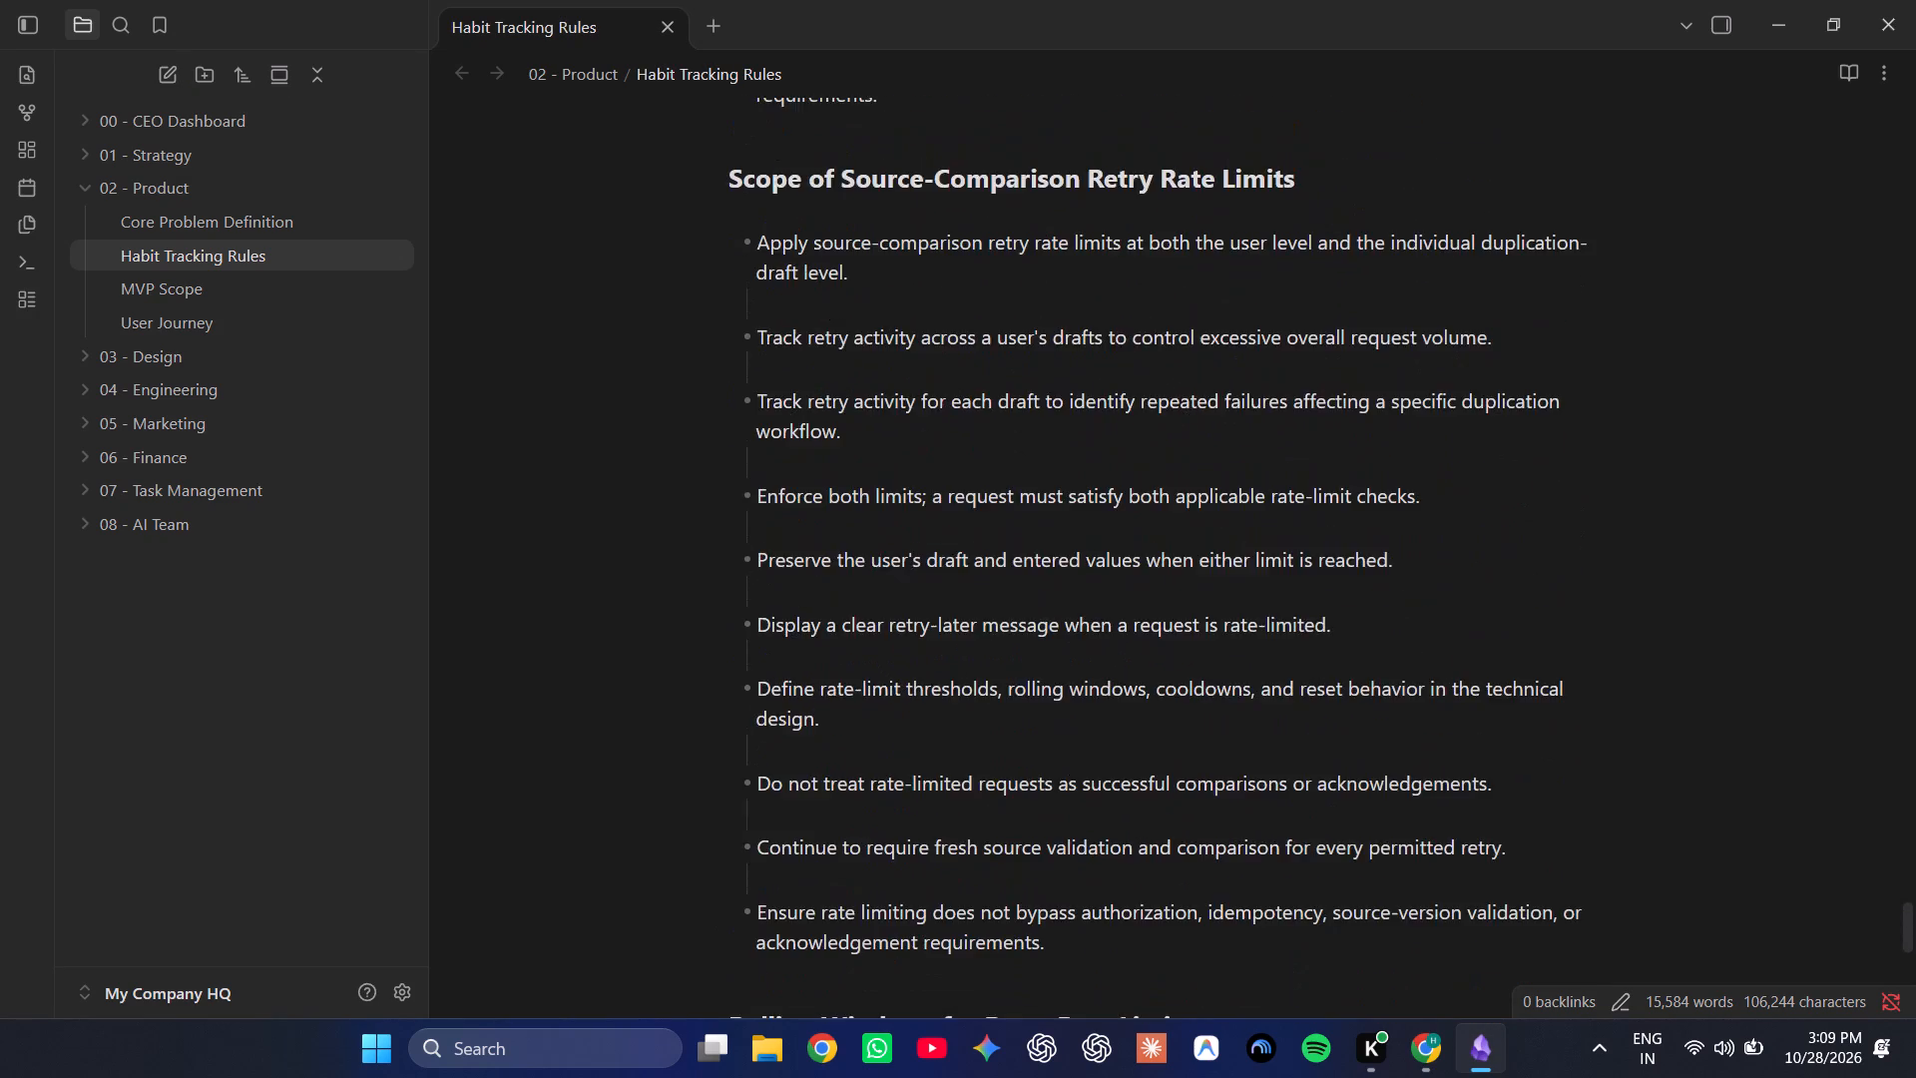
scroll(830, 625, "up", 1)
scroll(830, 625, "down", 2)
scroll(830, 625, "up", 10)
scroll(833, 626, "down", 6)
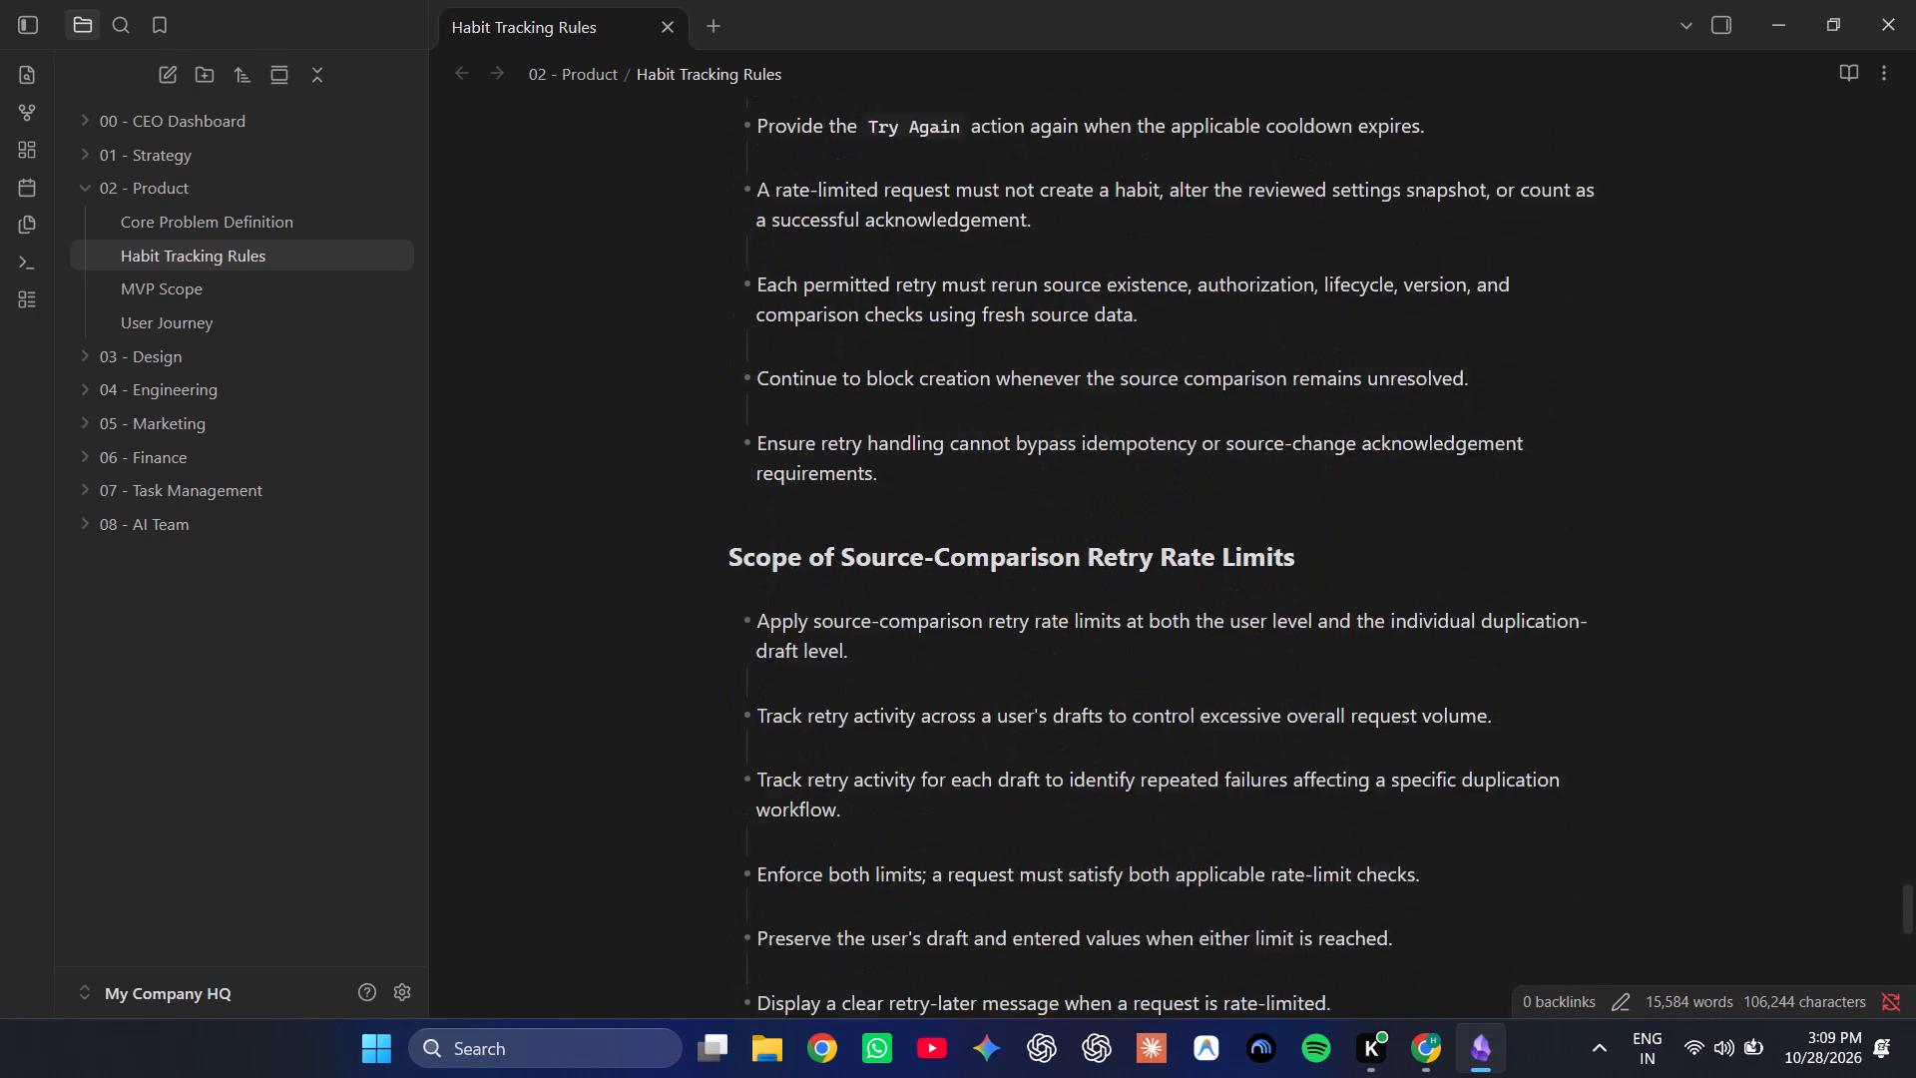
scroll(834, 626, "down", 2)
left_click(736, 296)
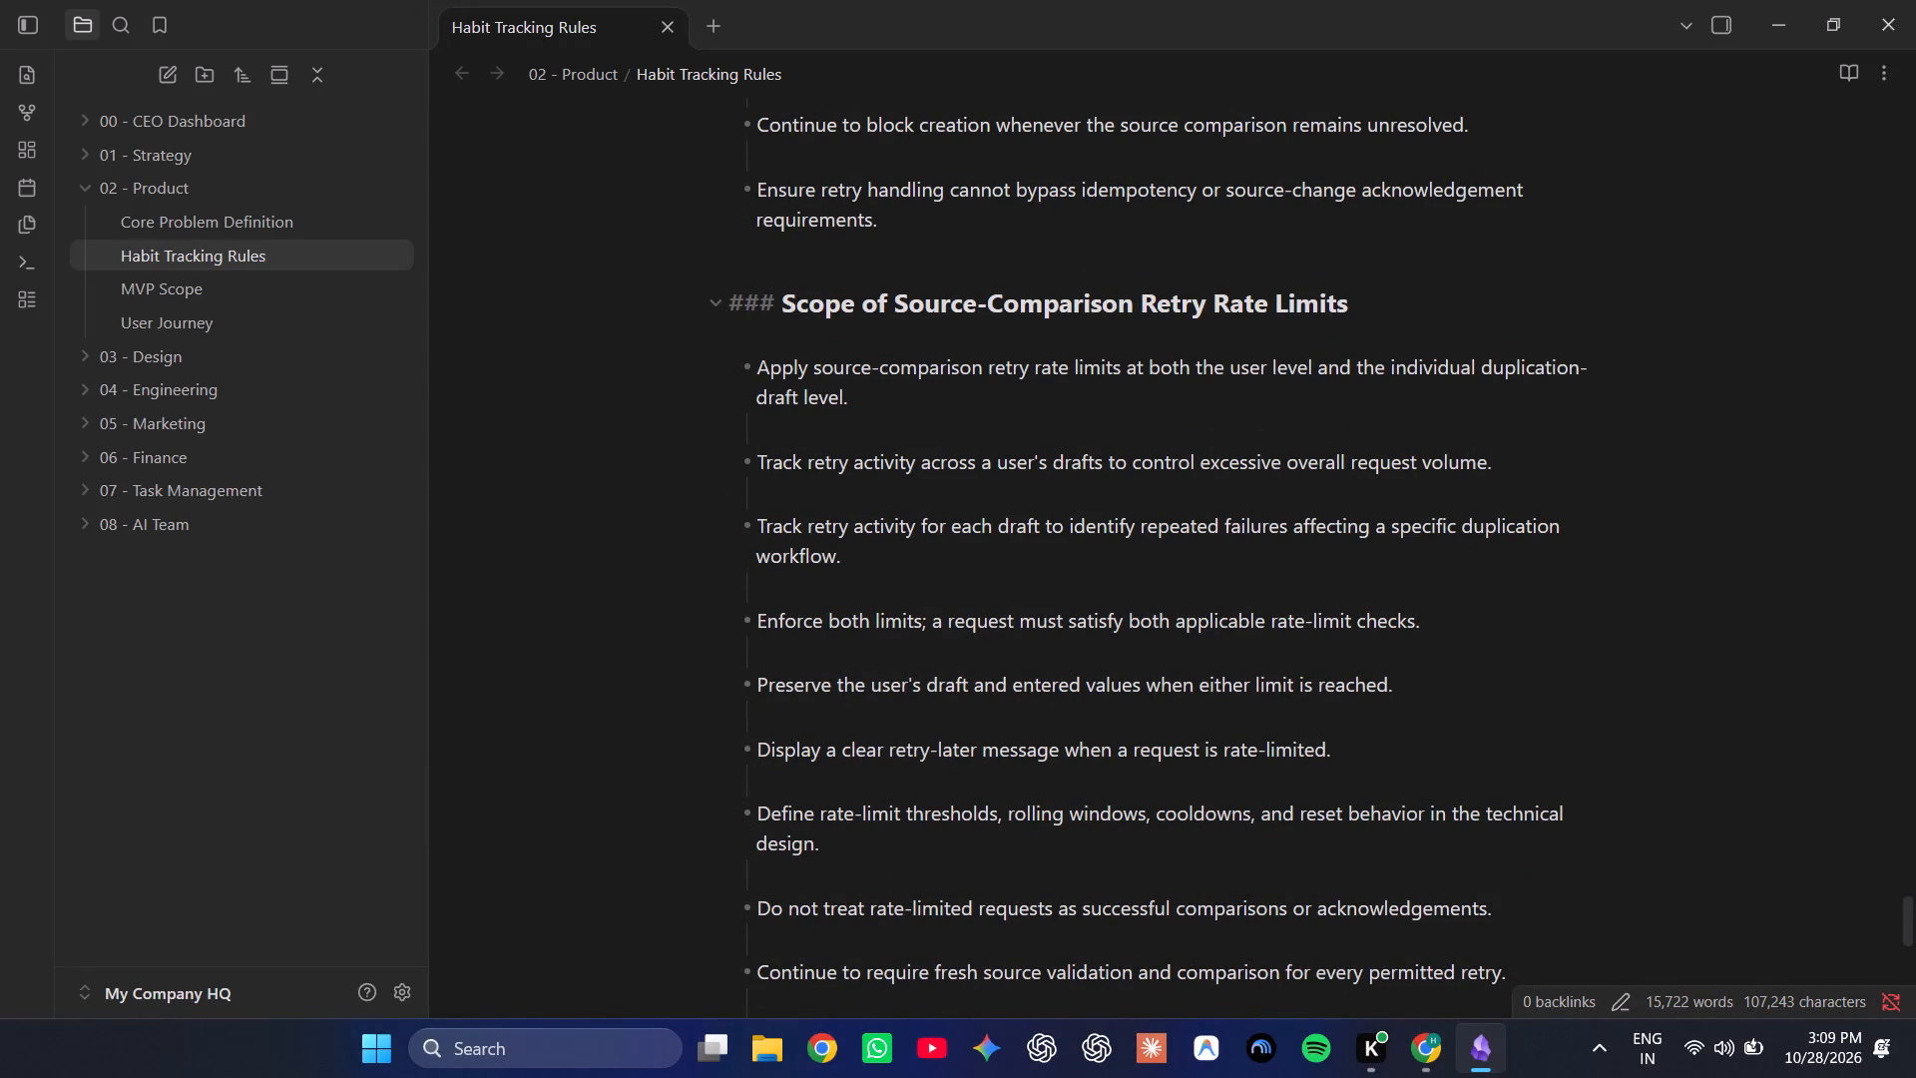
left_click(781, 303)
key("BackSpace")
key("BackSpace")
key("space")
type("109.")
key("space")
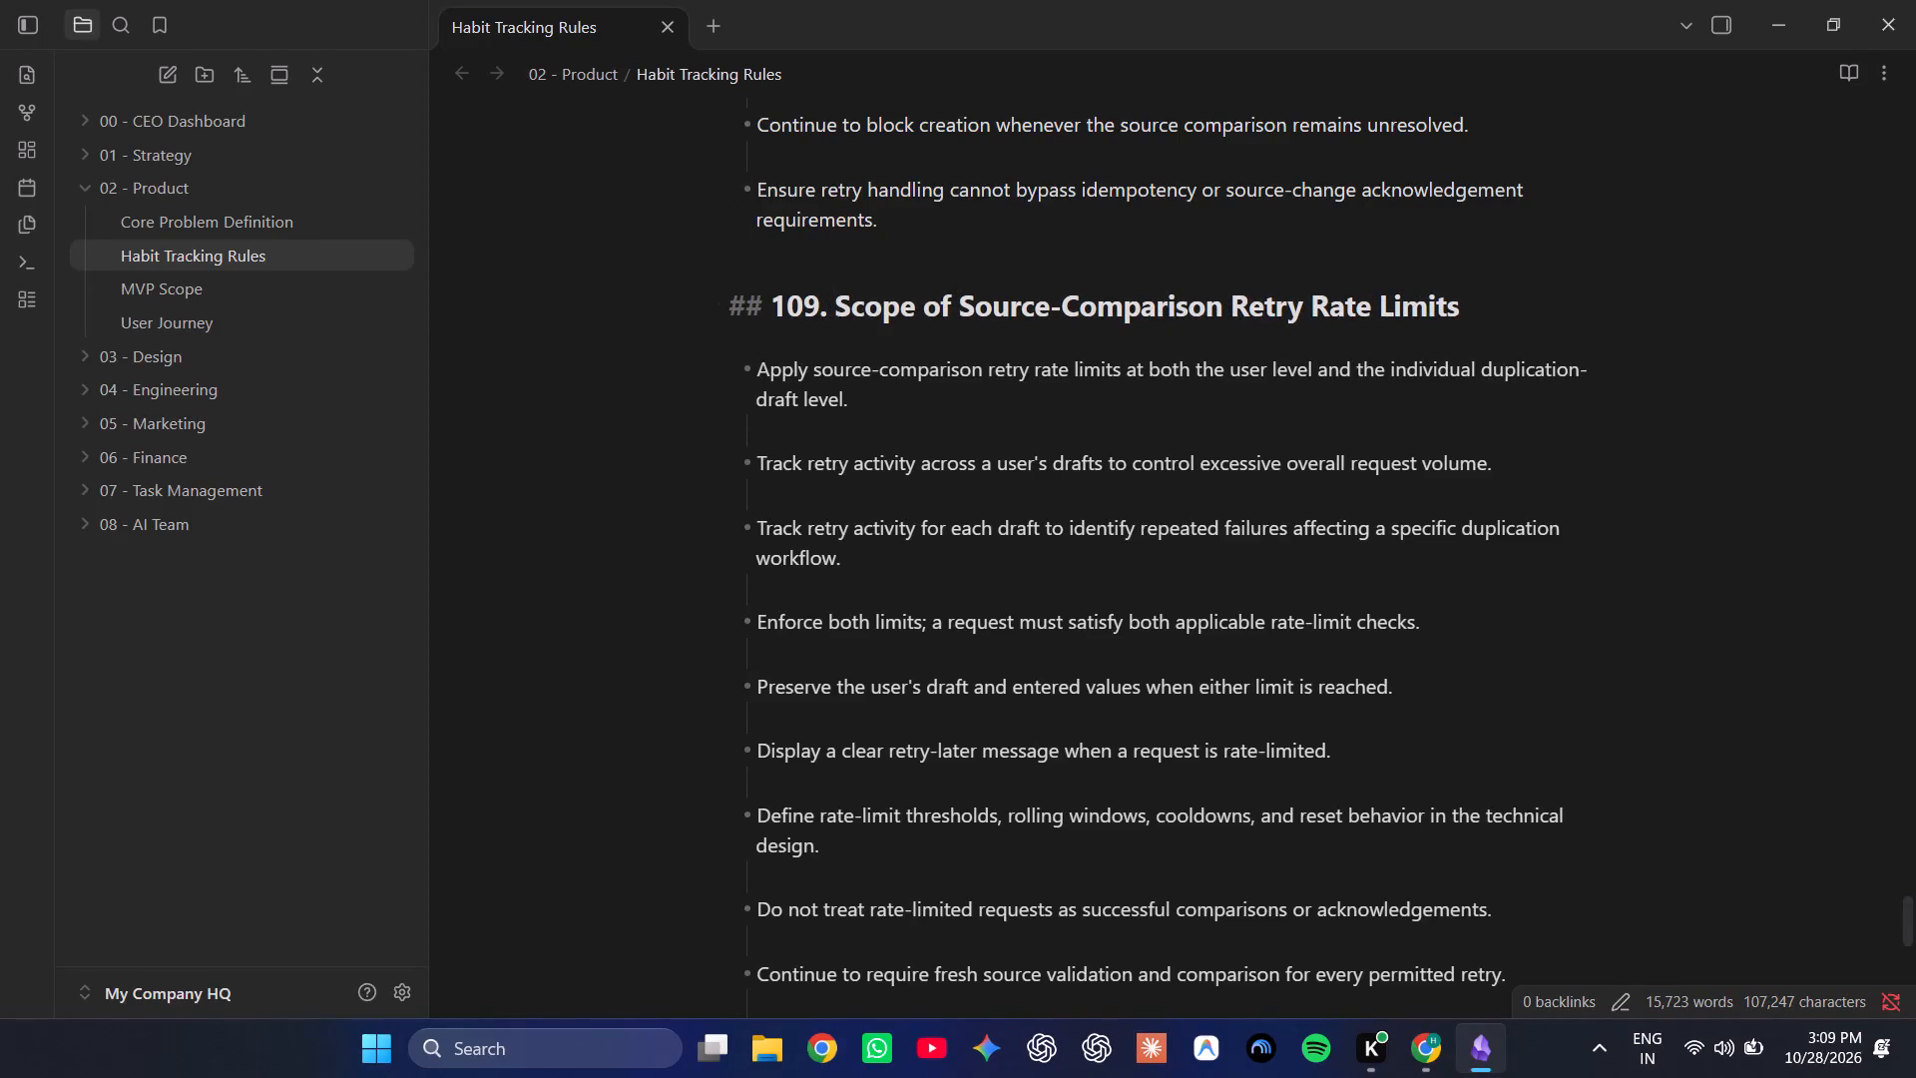
Make the Rolling Windows for Retry Rate Limits heading level two and number it "110.".
scroll(976, 306, "down", 5)
left_click(735, 531)
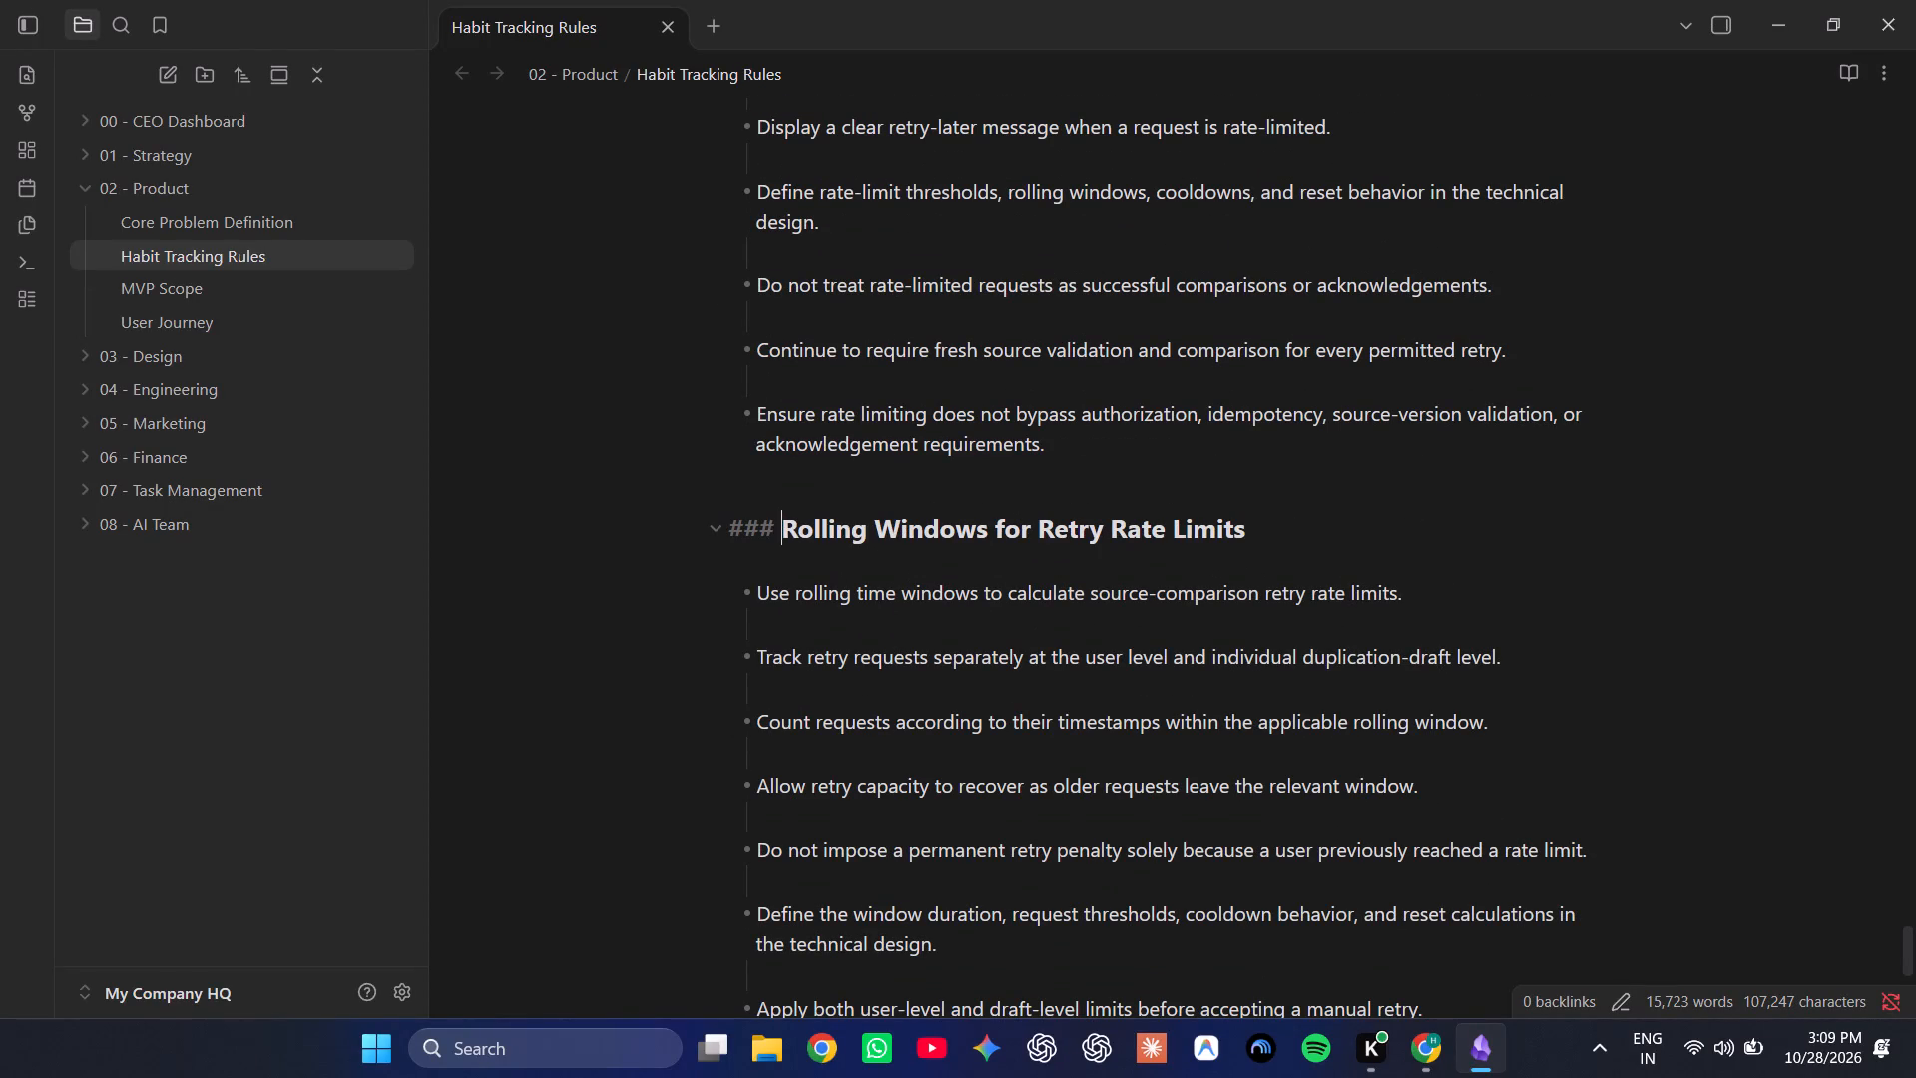
key("BackSpace")
key("BackSpace")
key("space")
type("110.")
key("space")
Remove the blank lines between the last five bullets of section 110, up to the "Define the window duration" bullet.
scroll(1025, 446, "up", 5)
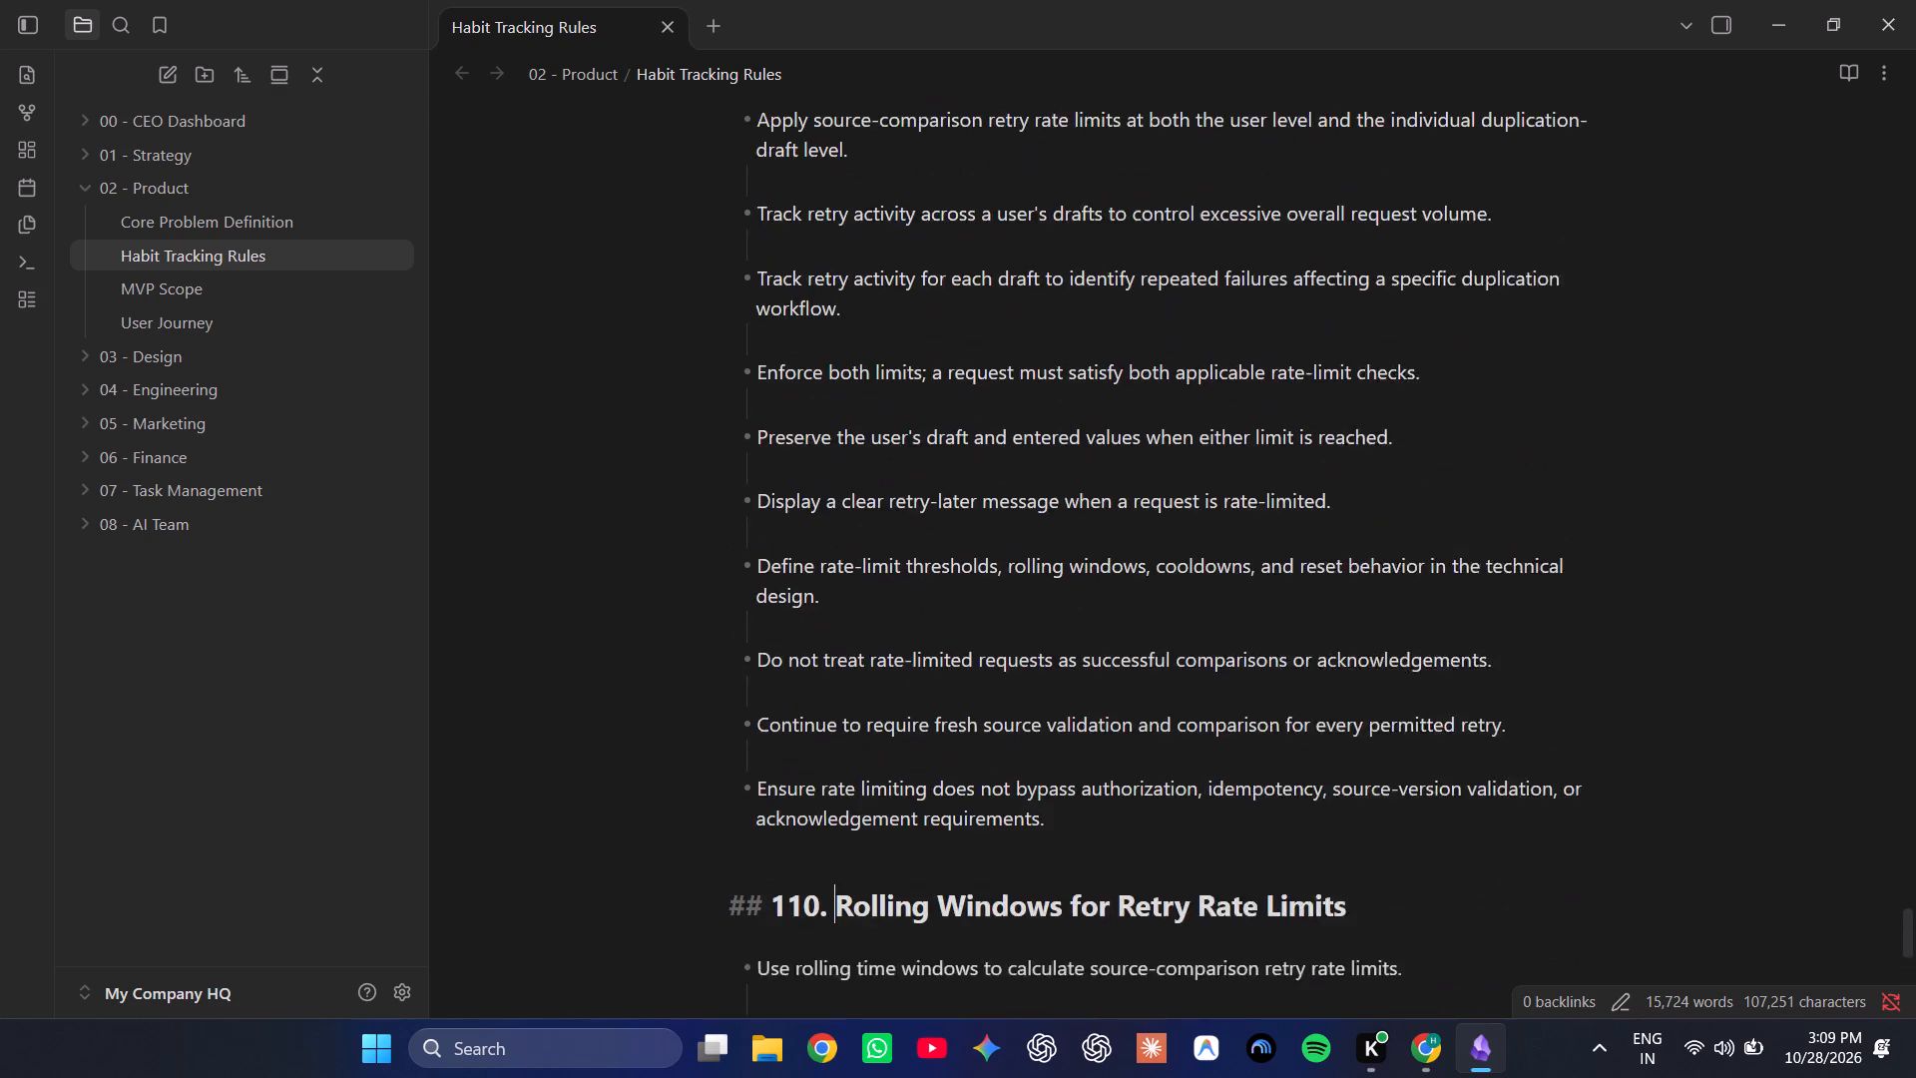
scroll(1058, 348, "up", 4)
scroll(1037, 373, "down", 19)
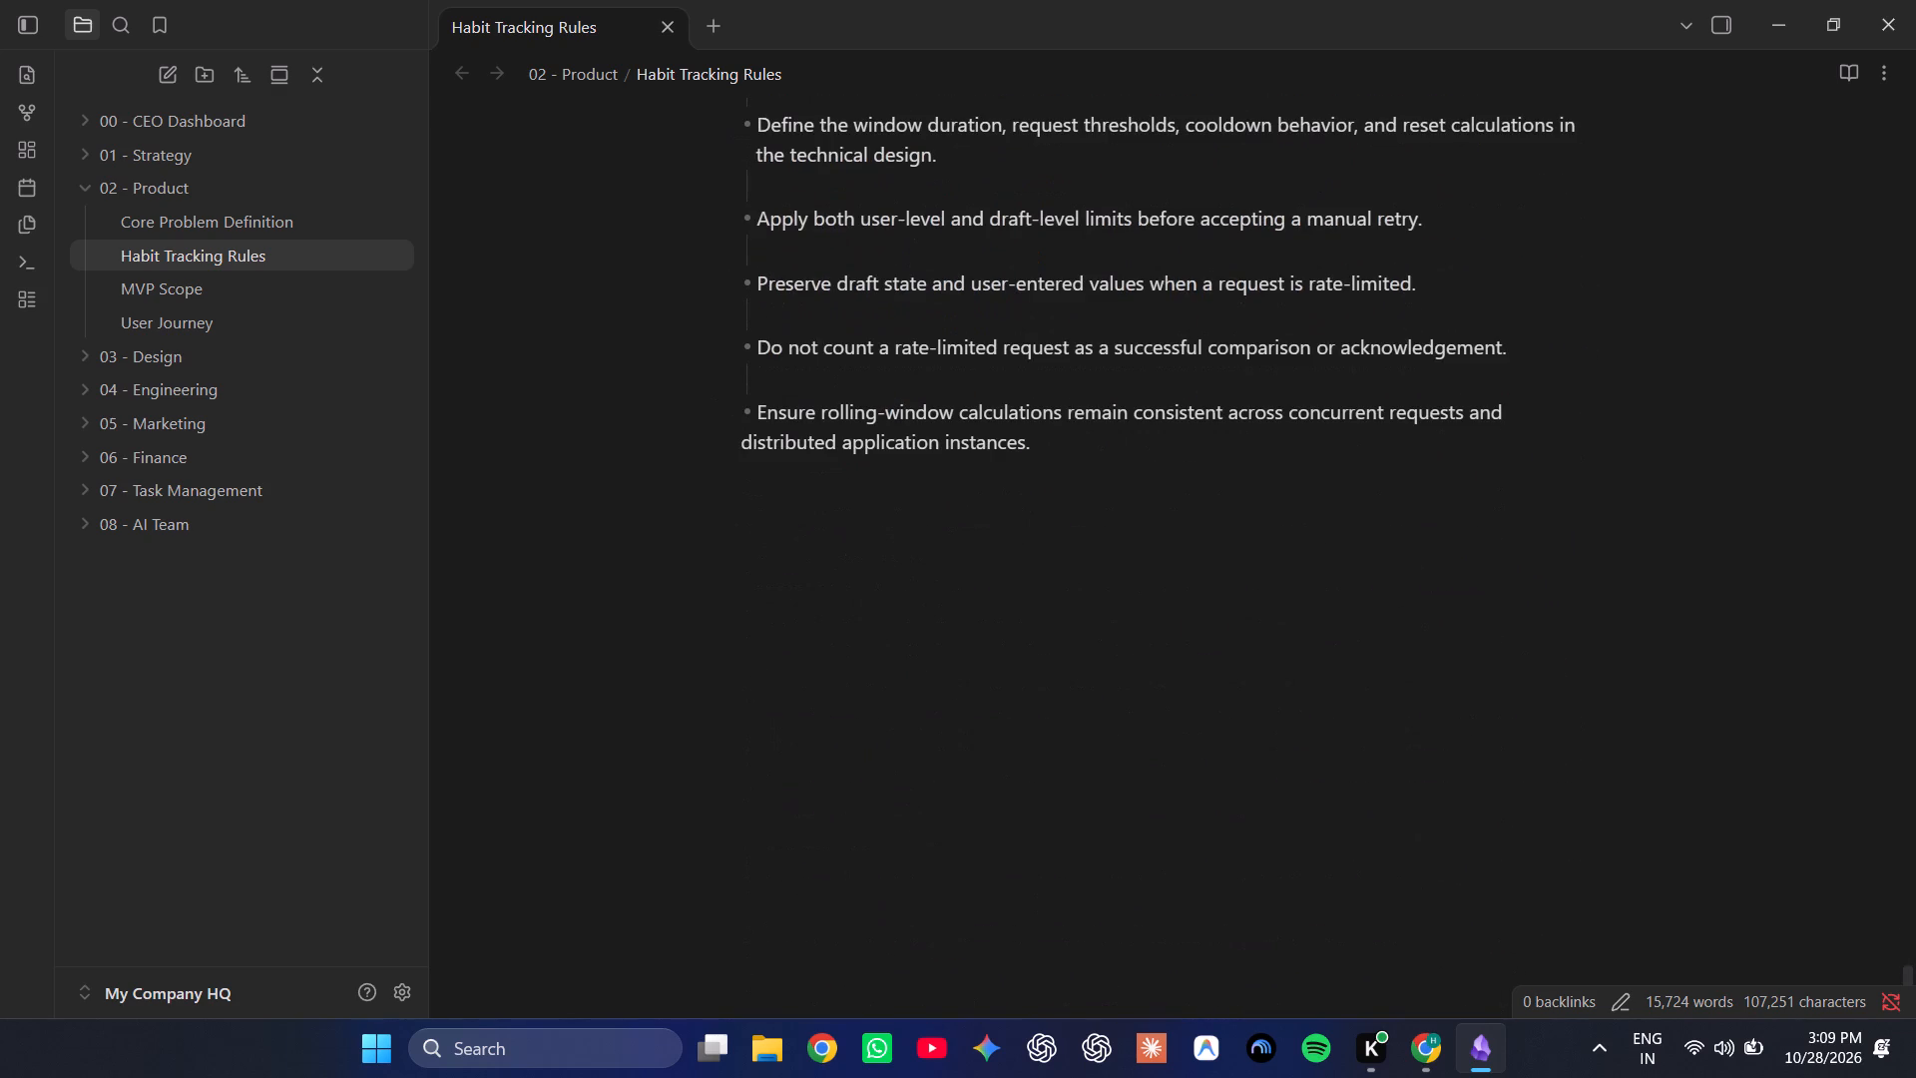
left_click(800, 386)
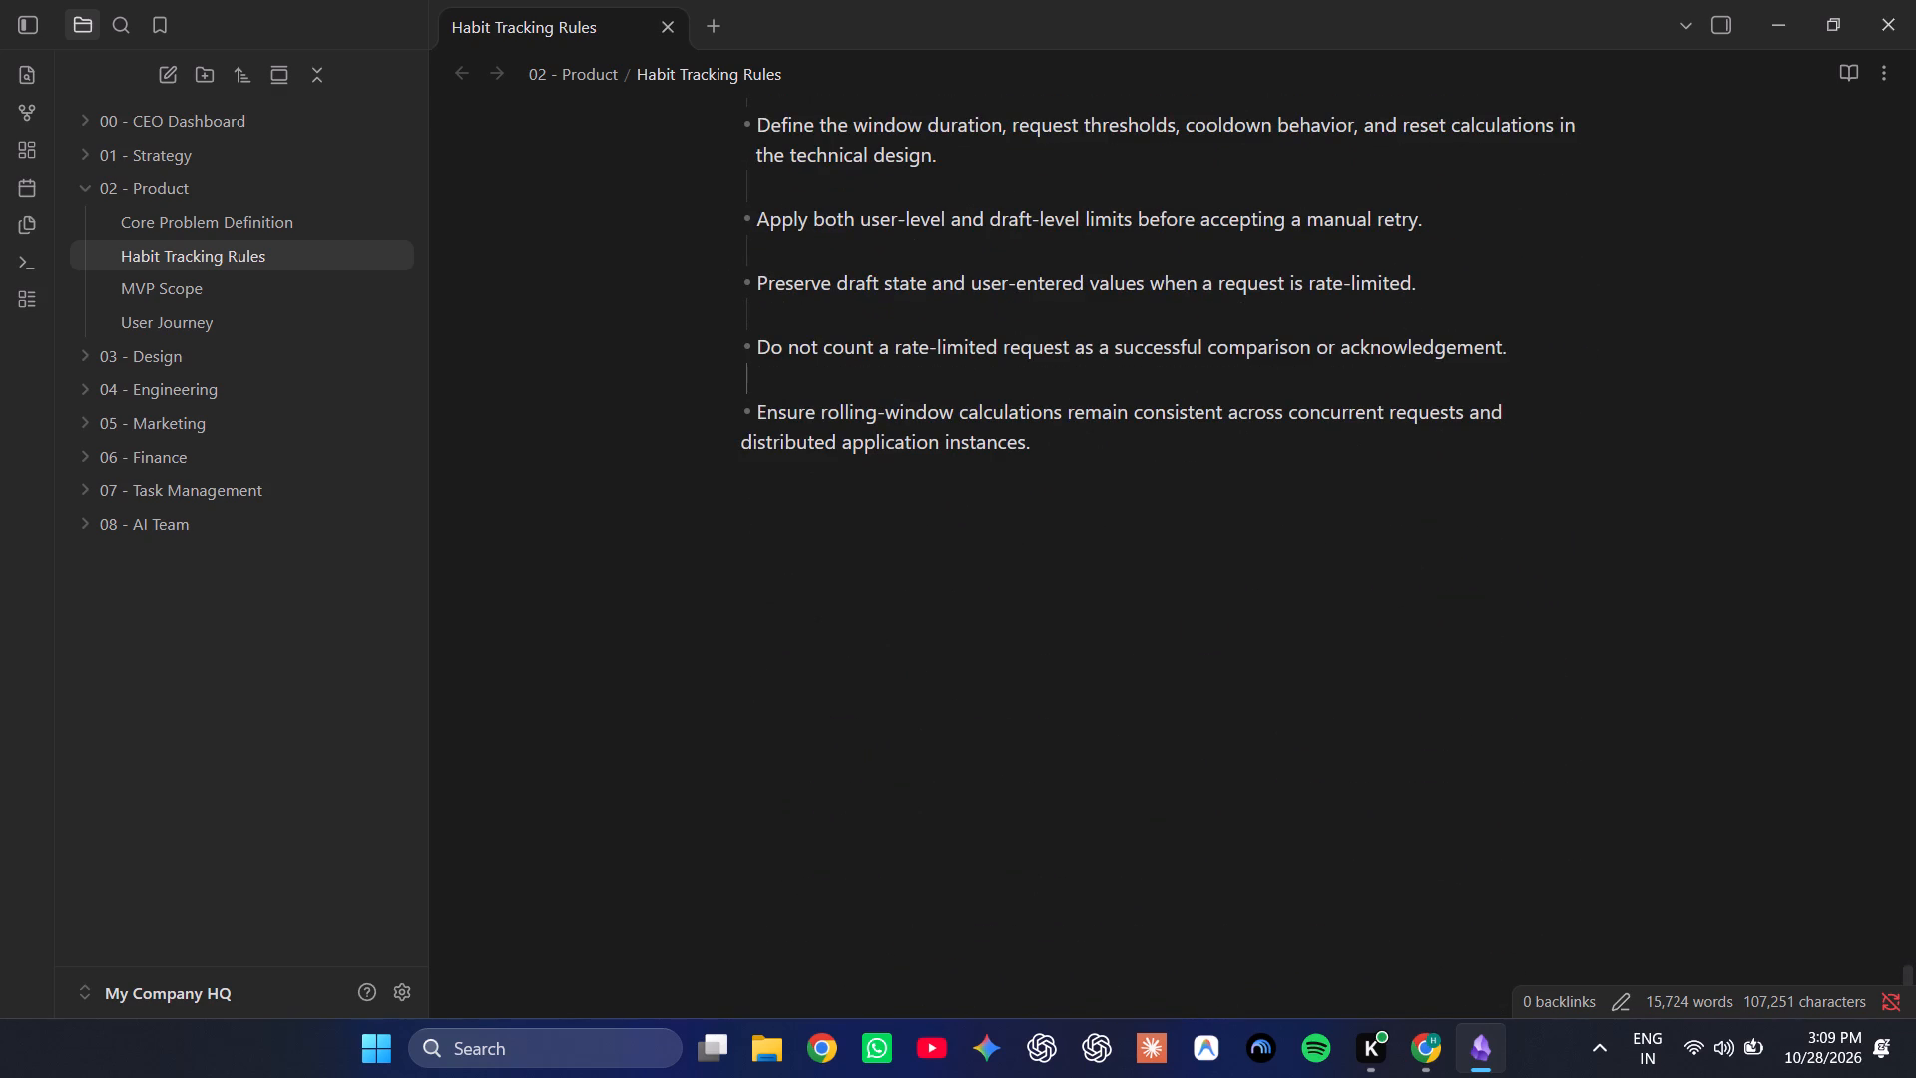
key("BackSpace")
key("BackSpace")
key("Up")
key("BackSpace")
key("BackSpace")
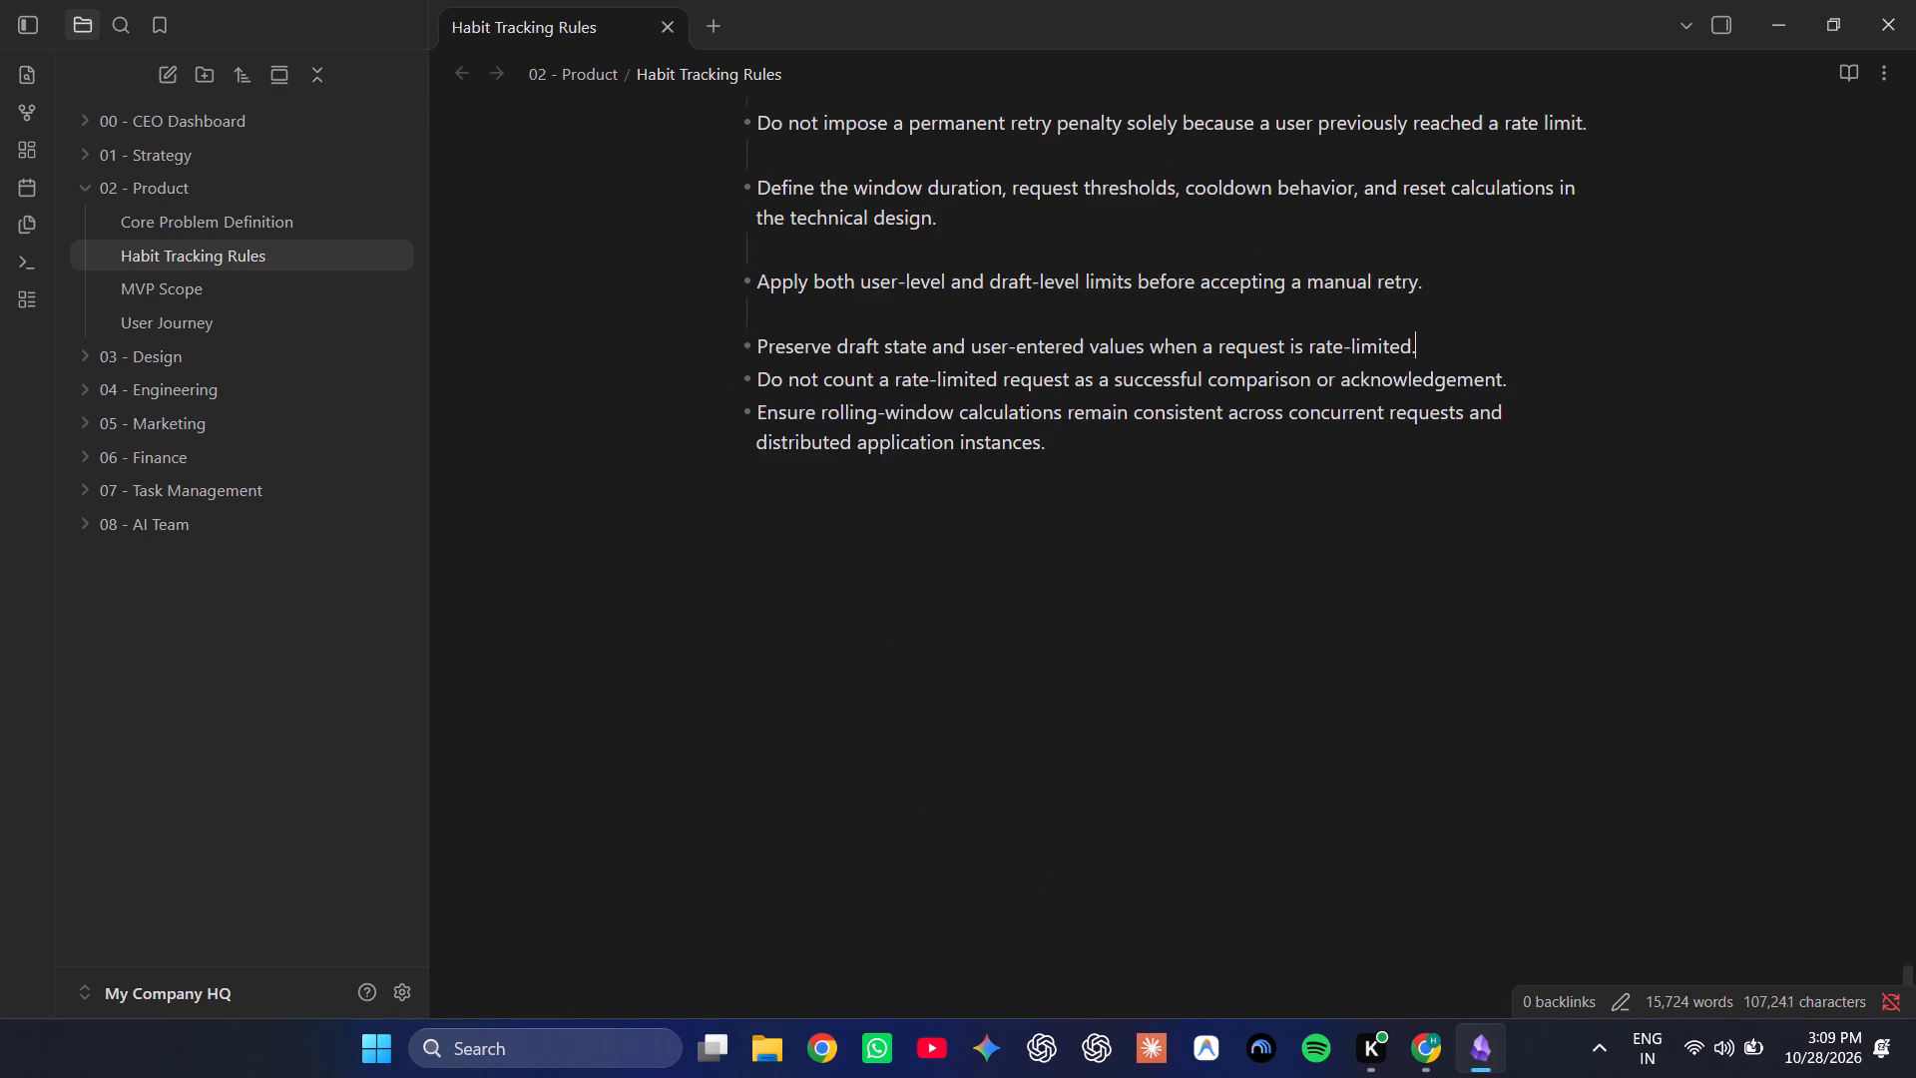
key("Up")
key("BackSpace")
key("BackSpace")
key("Up")
key("BackSpace")
key("BackSpace")
Remove the remaining blank lines between section 110's bullets, from "Define the window duration" up to "Use rolling time windows".
key("Up")
key("Up")
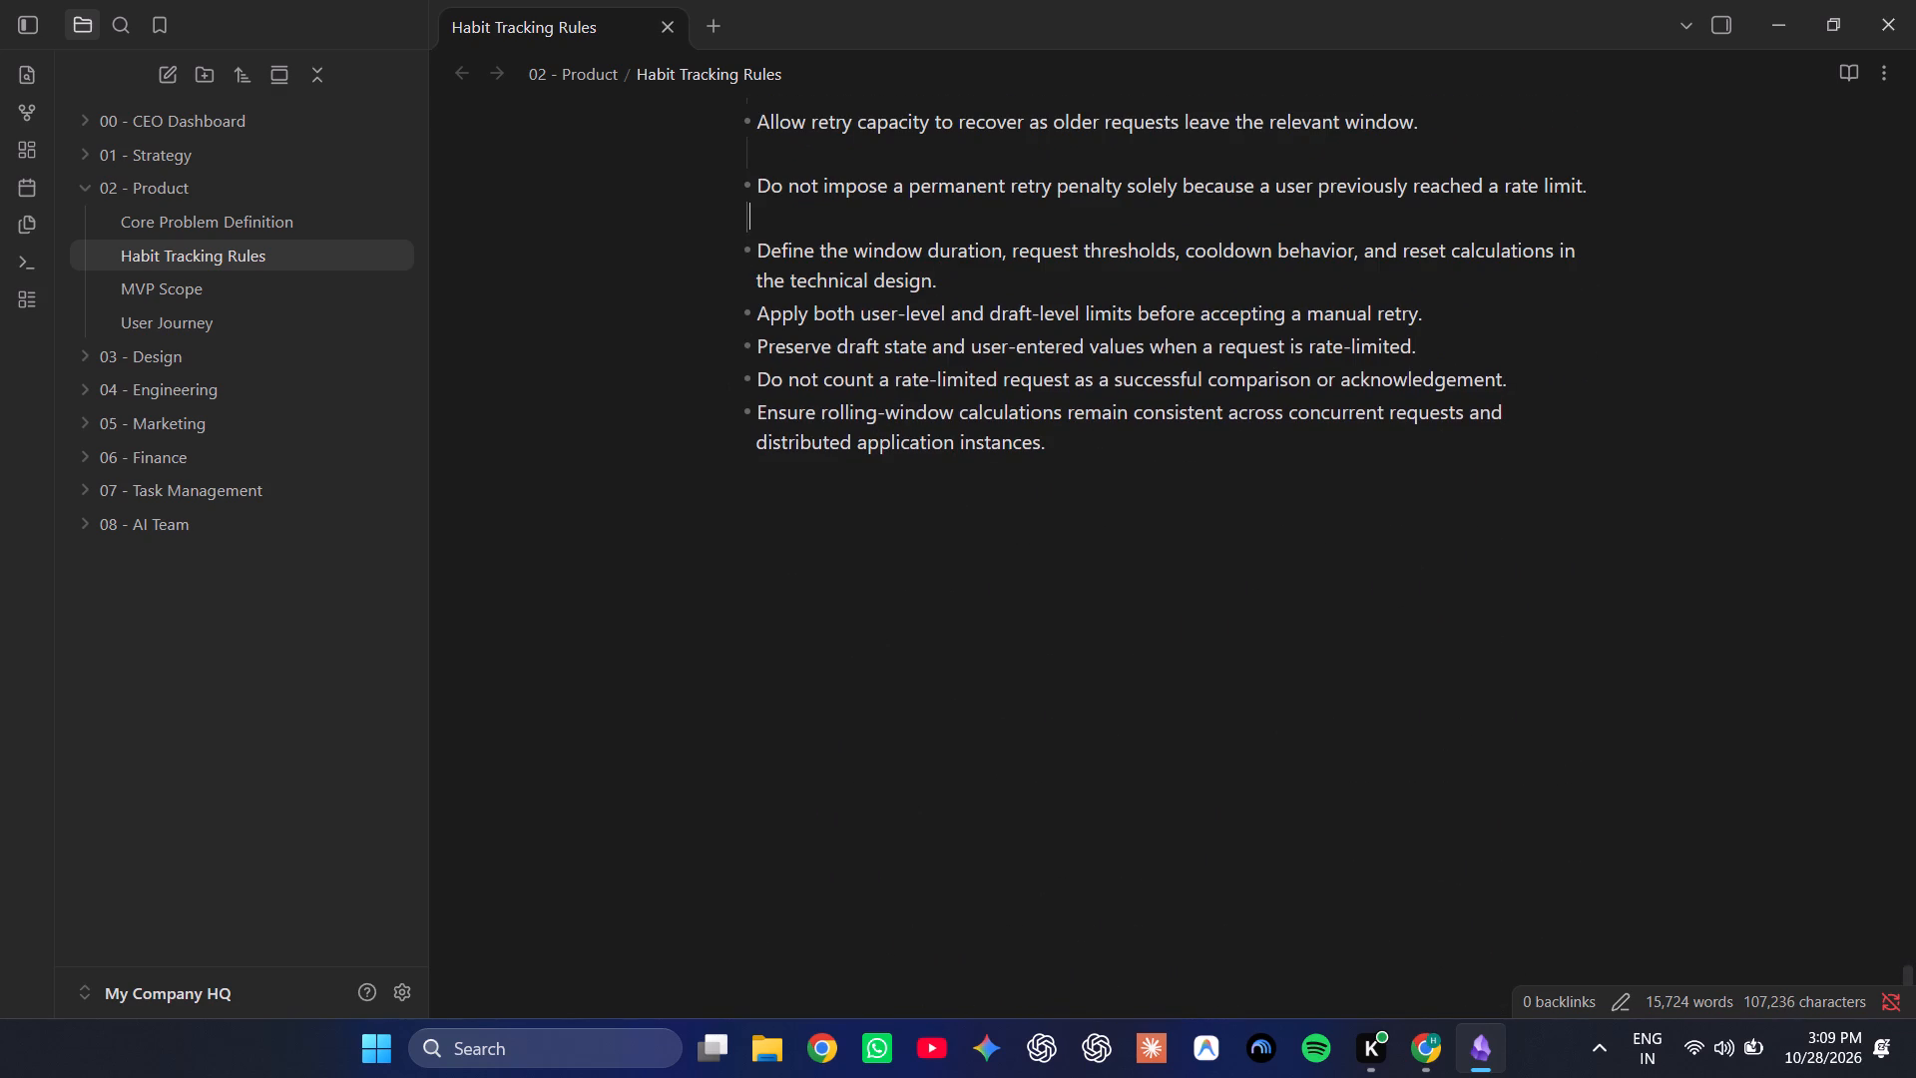
key("BackSpace")
key("BackSpace")
key("Up")
key("BackSpace")
key("BackSpace")
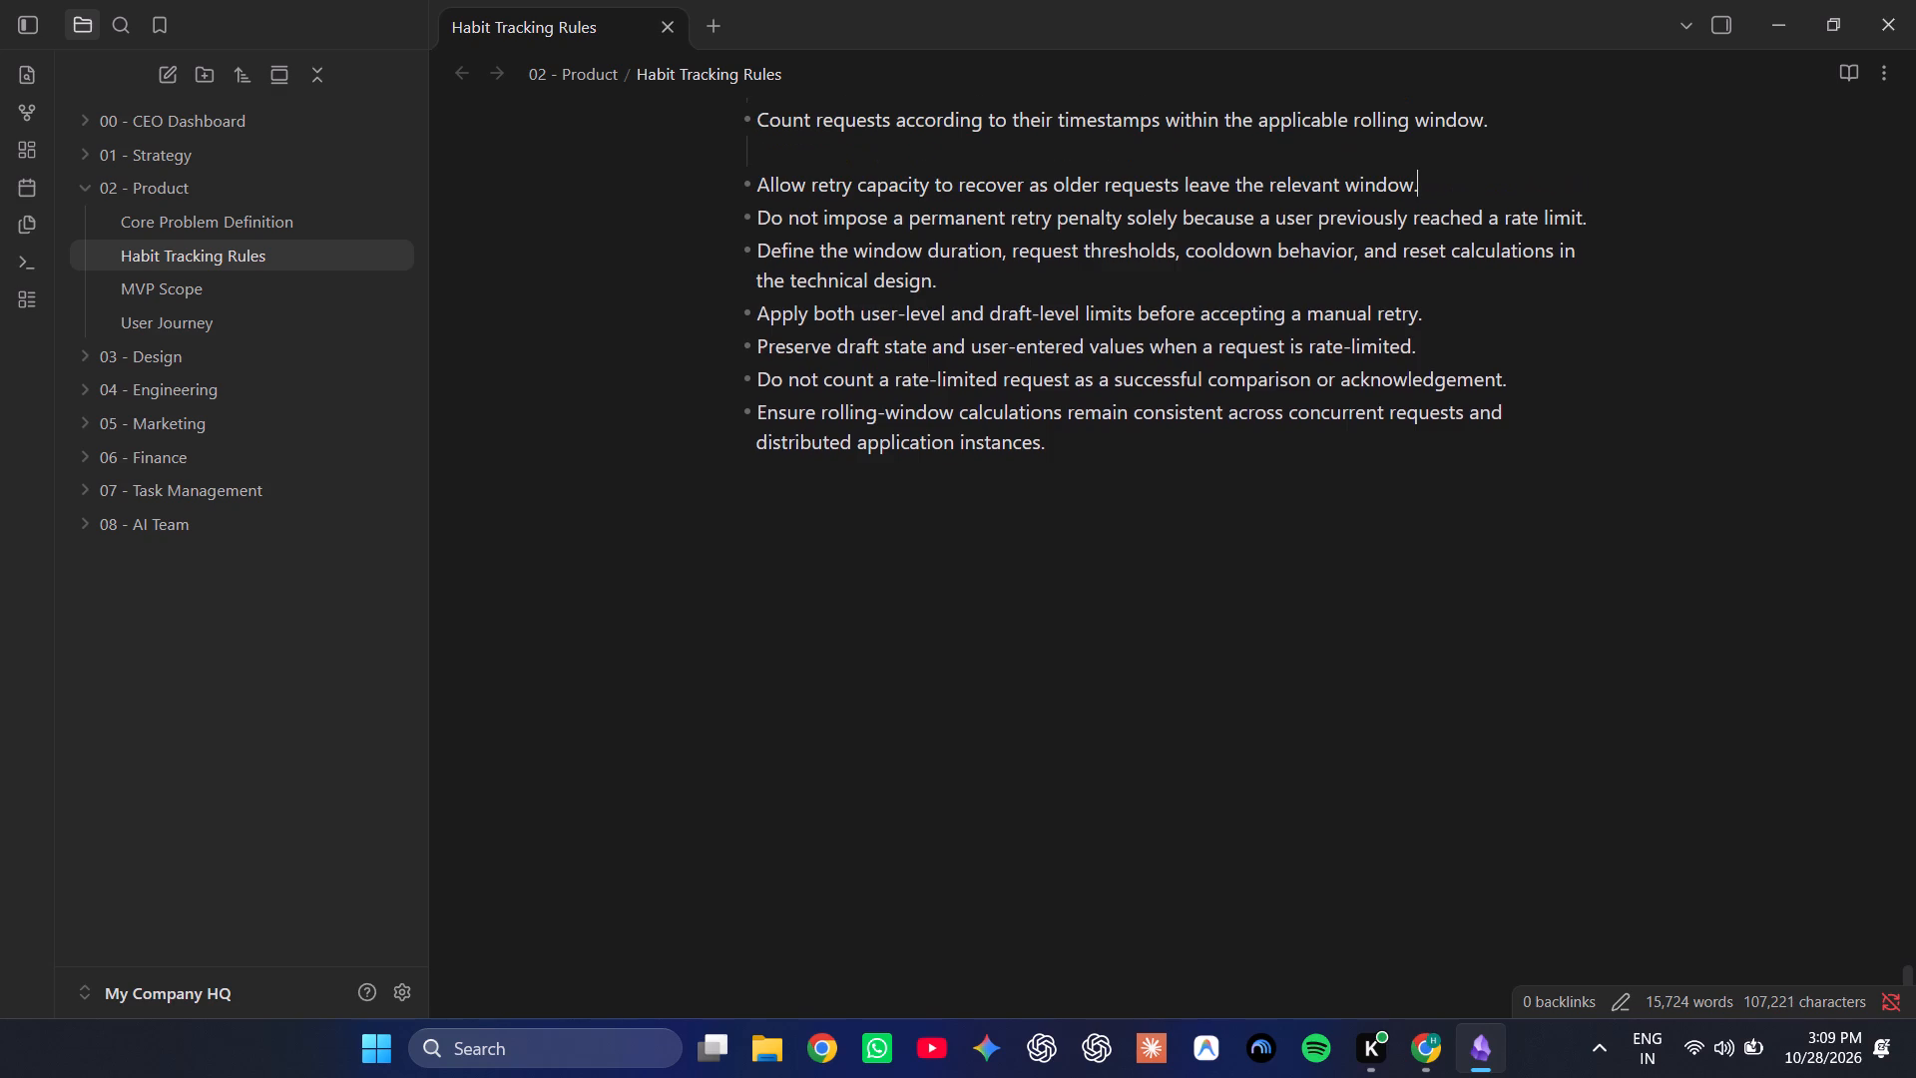
key("Up")
key("BackSpace")
key("BackSpace")
key("Up")
key("BackSpace")
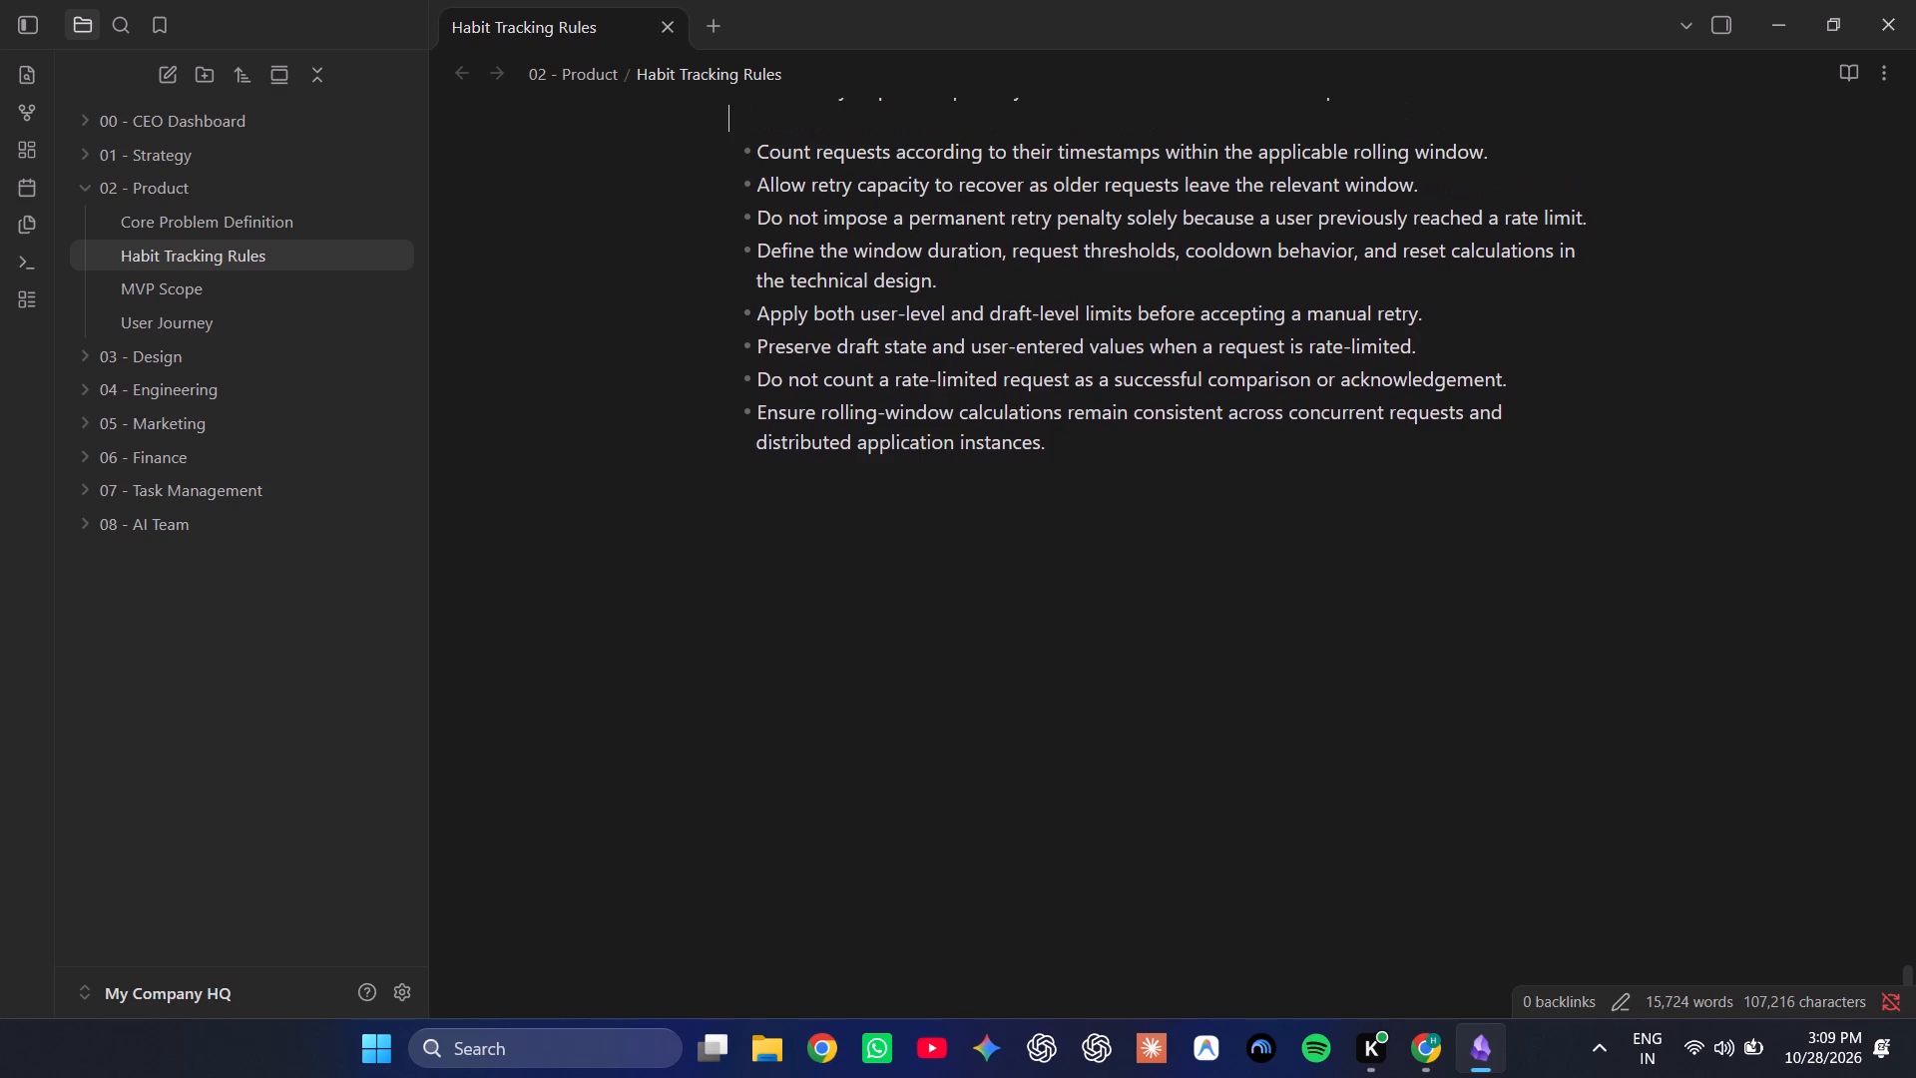
key("BackSpace")
key("Up")
key("BackSpace")
key("BackSpace")
Remove the blank line between the last two bullets of section 109.
key("Up")
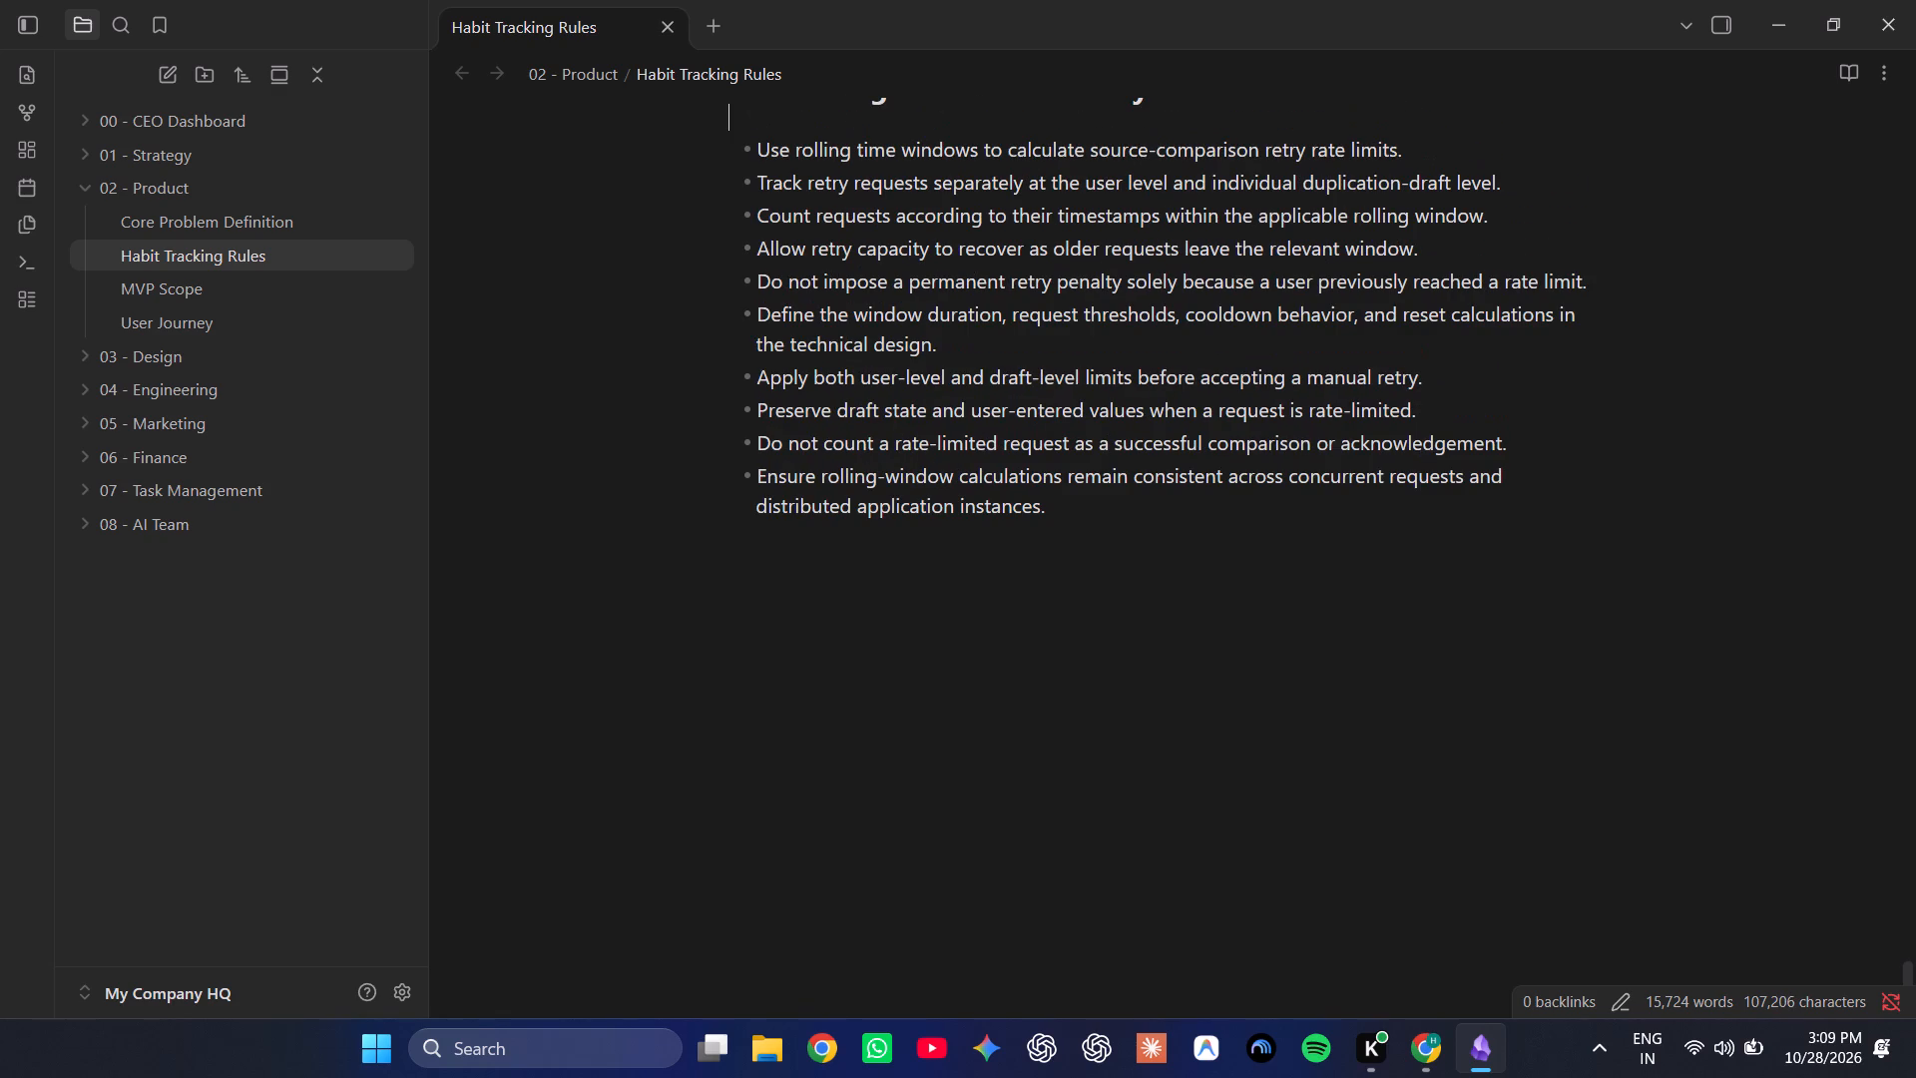
key("Up")
key("Up")
key("Up")
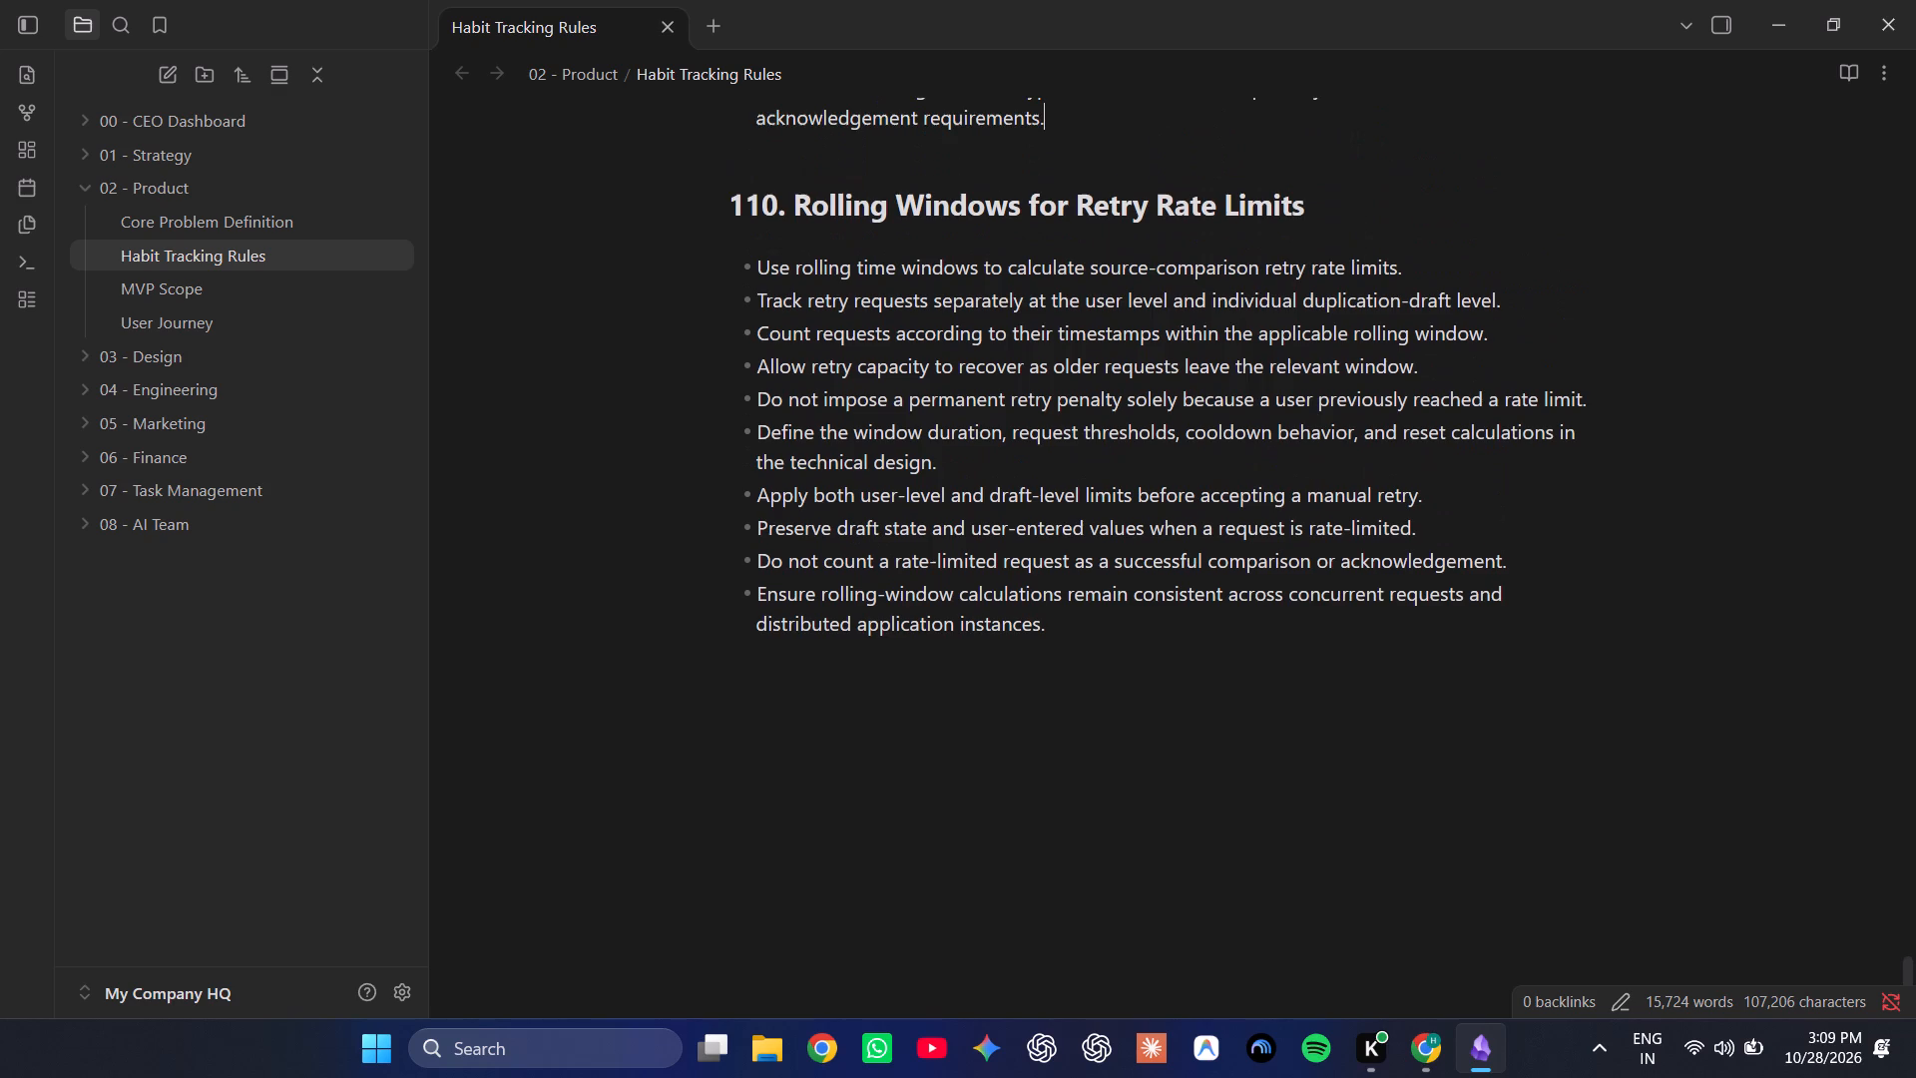
key("Up")
key("Up")
key("BackSpace")
key("BackSpace")
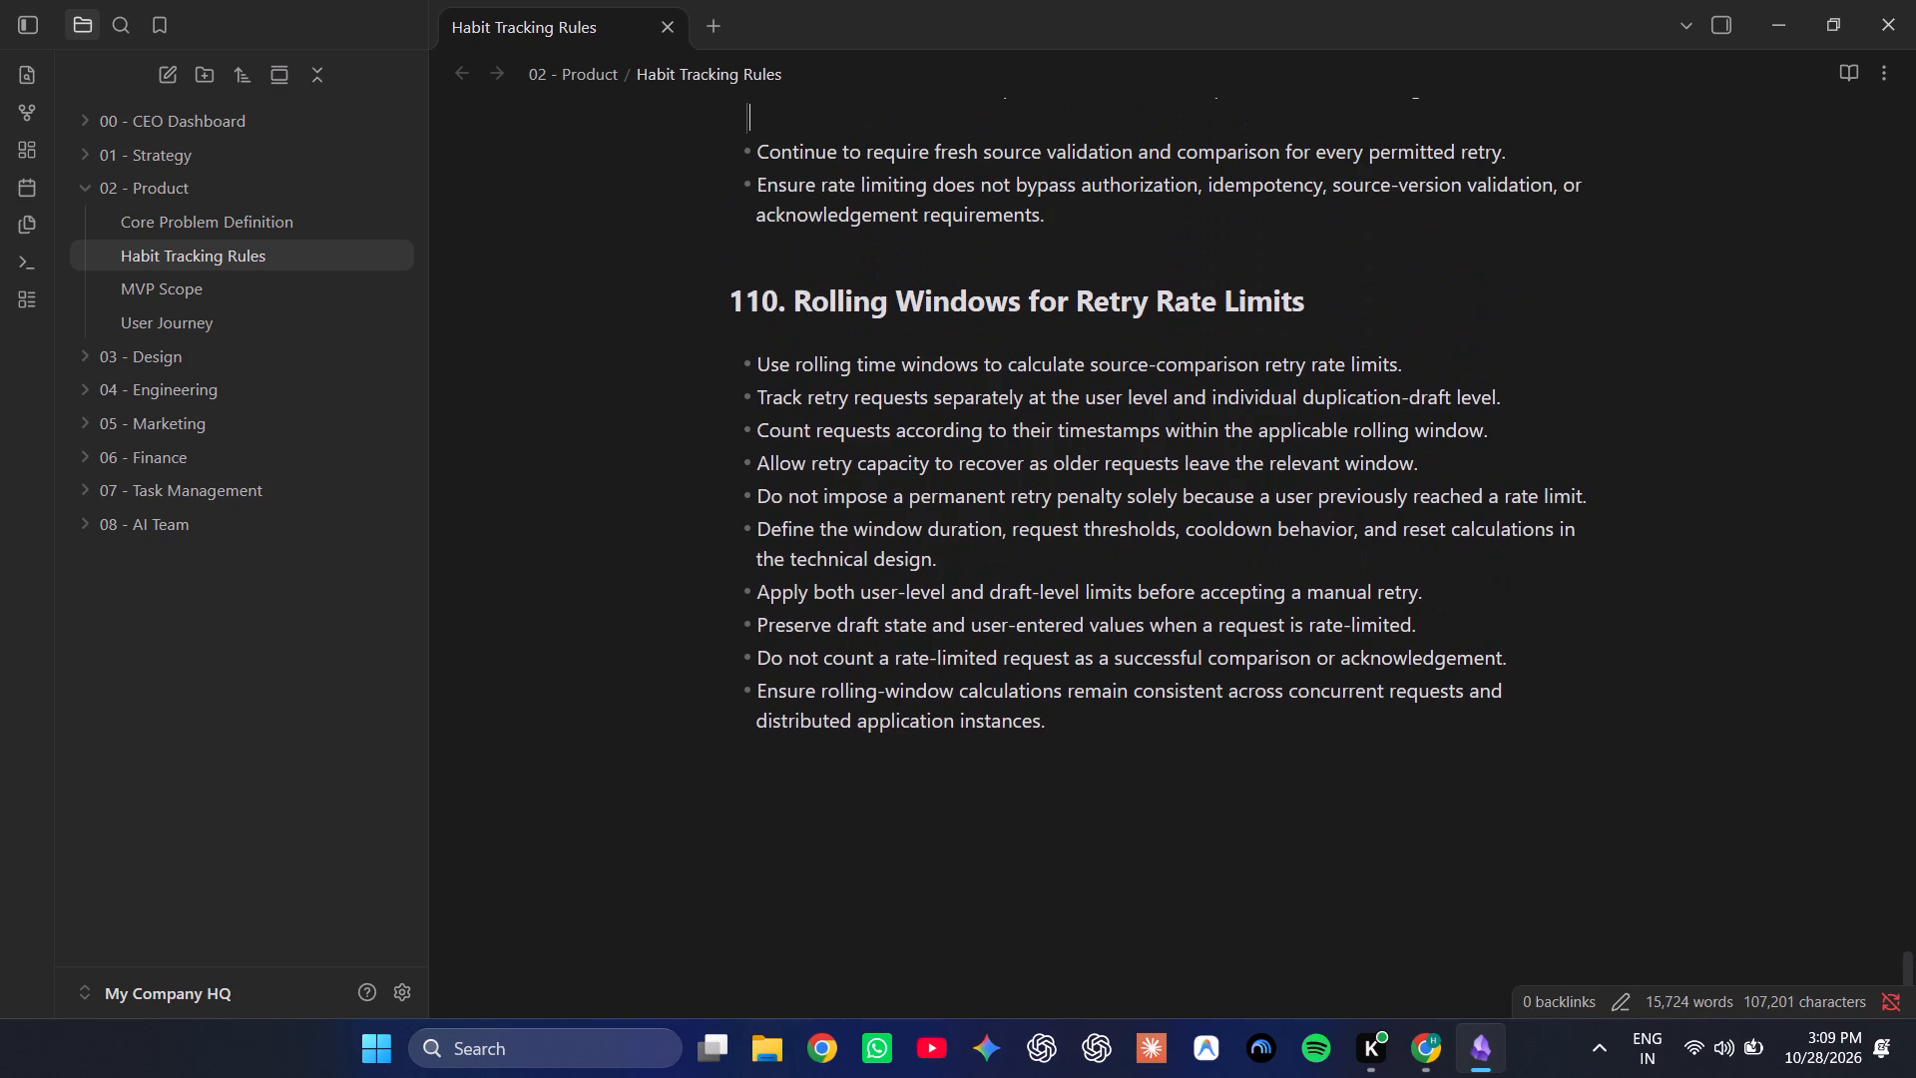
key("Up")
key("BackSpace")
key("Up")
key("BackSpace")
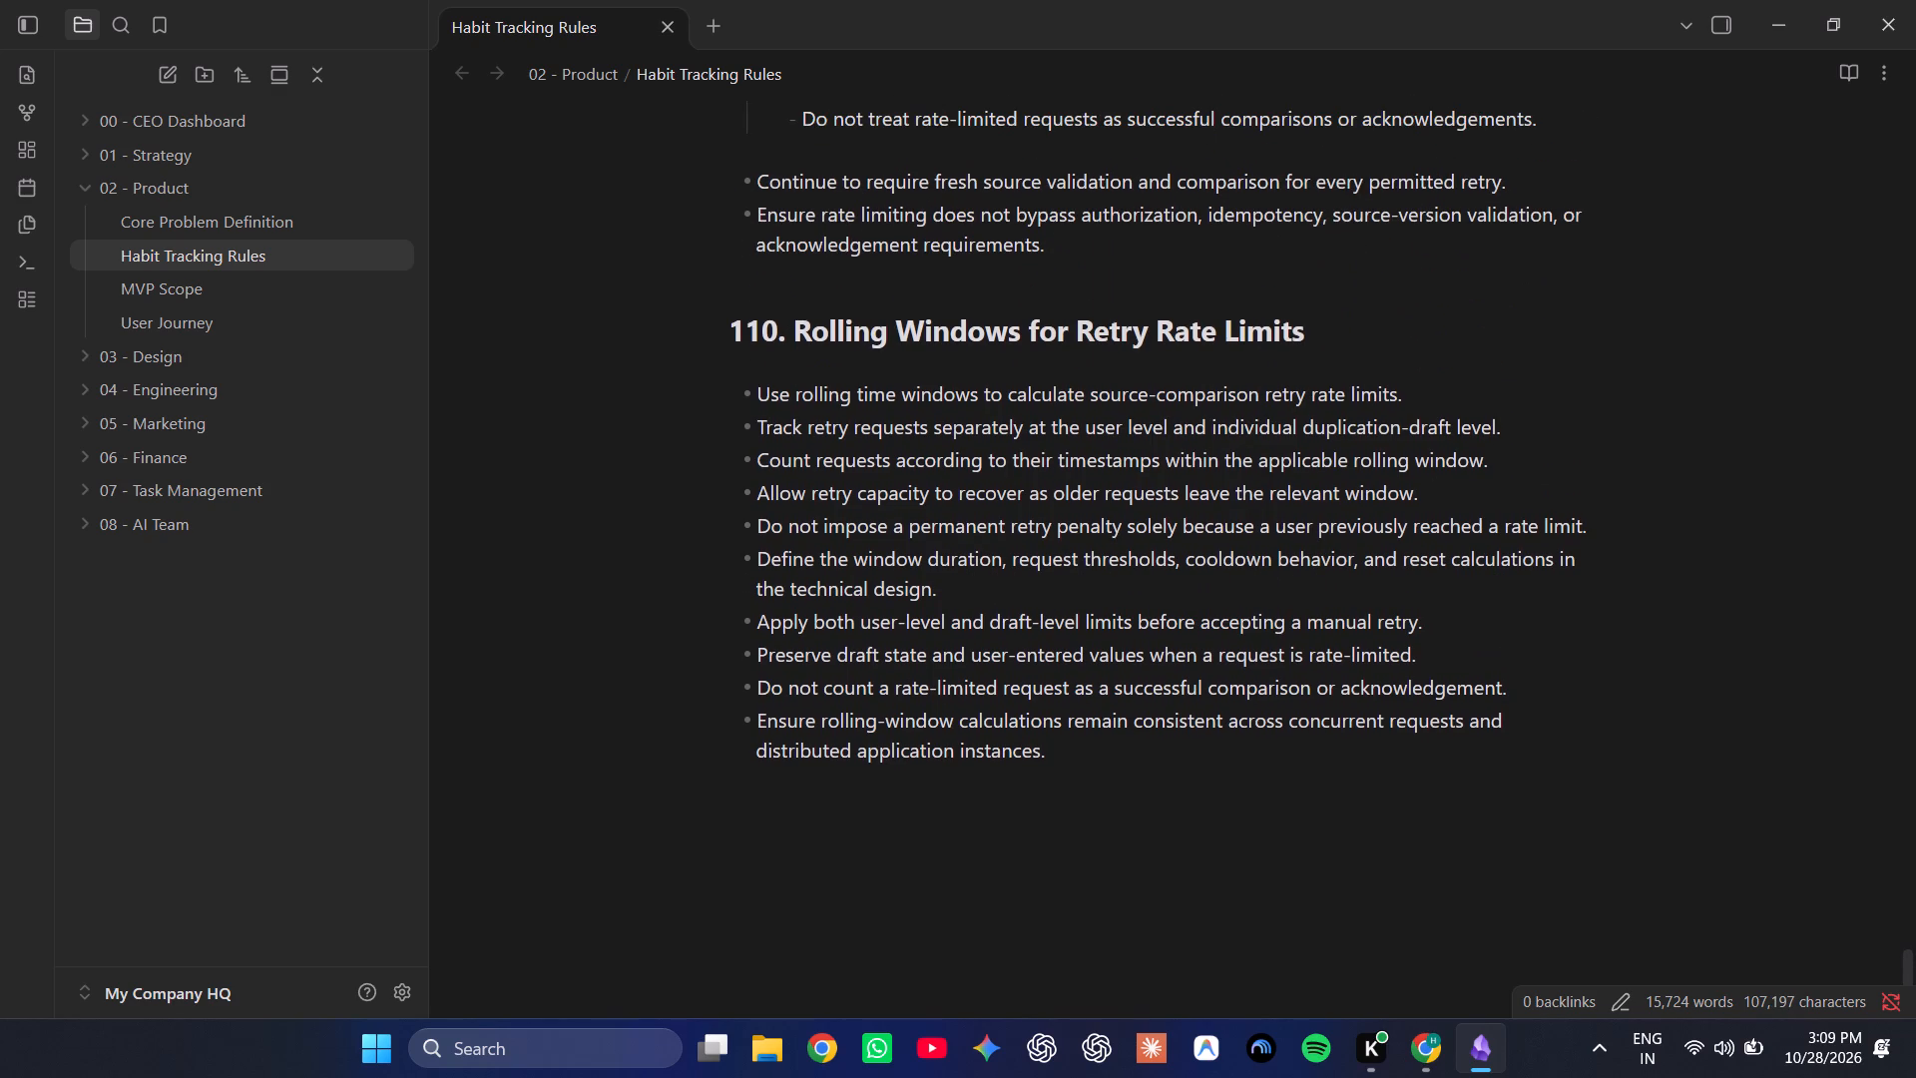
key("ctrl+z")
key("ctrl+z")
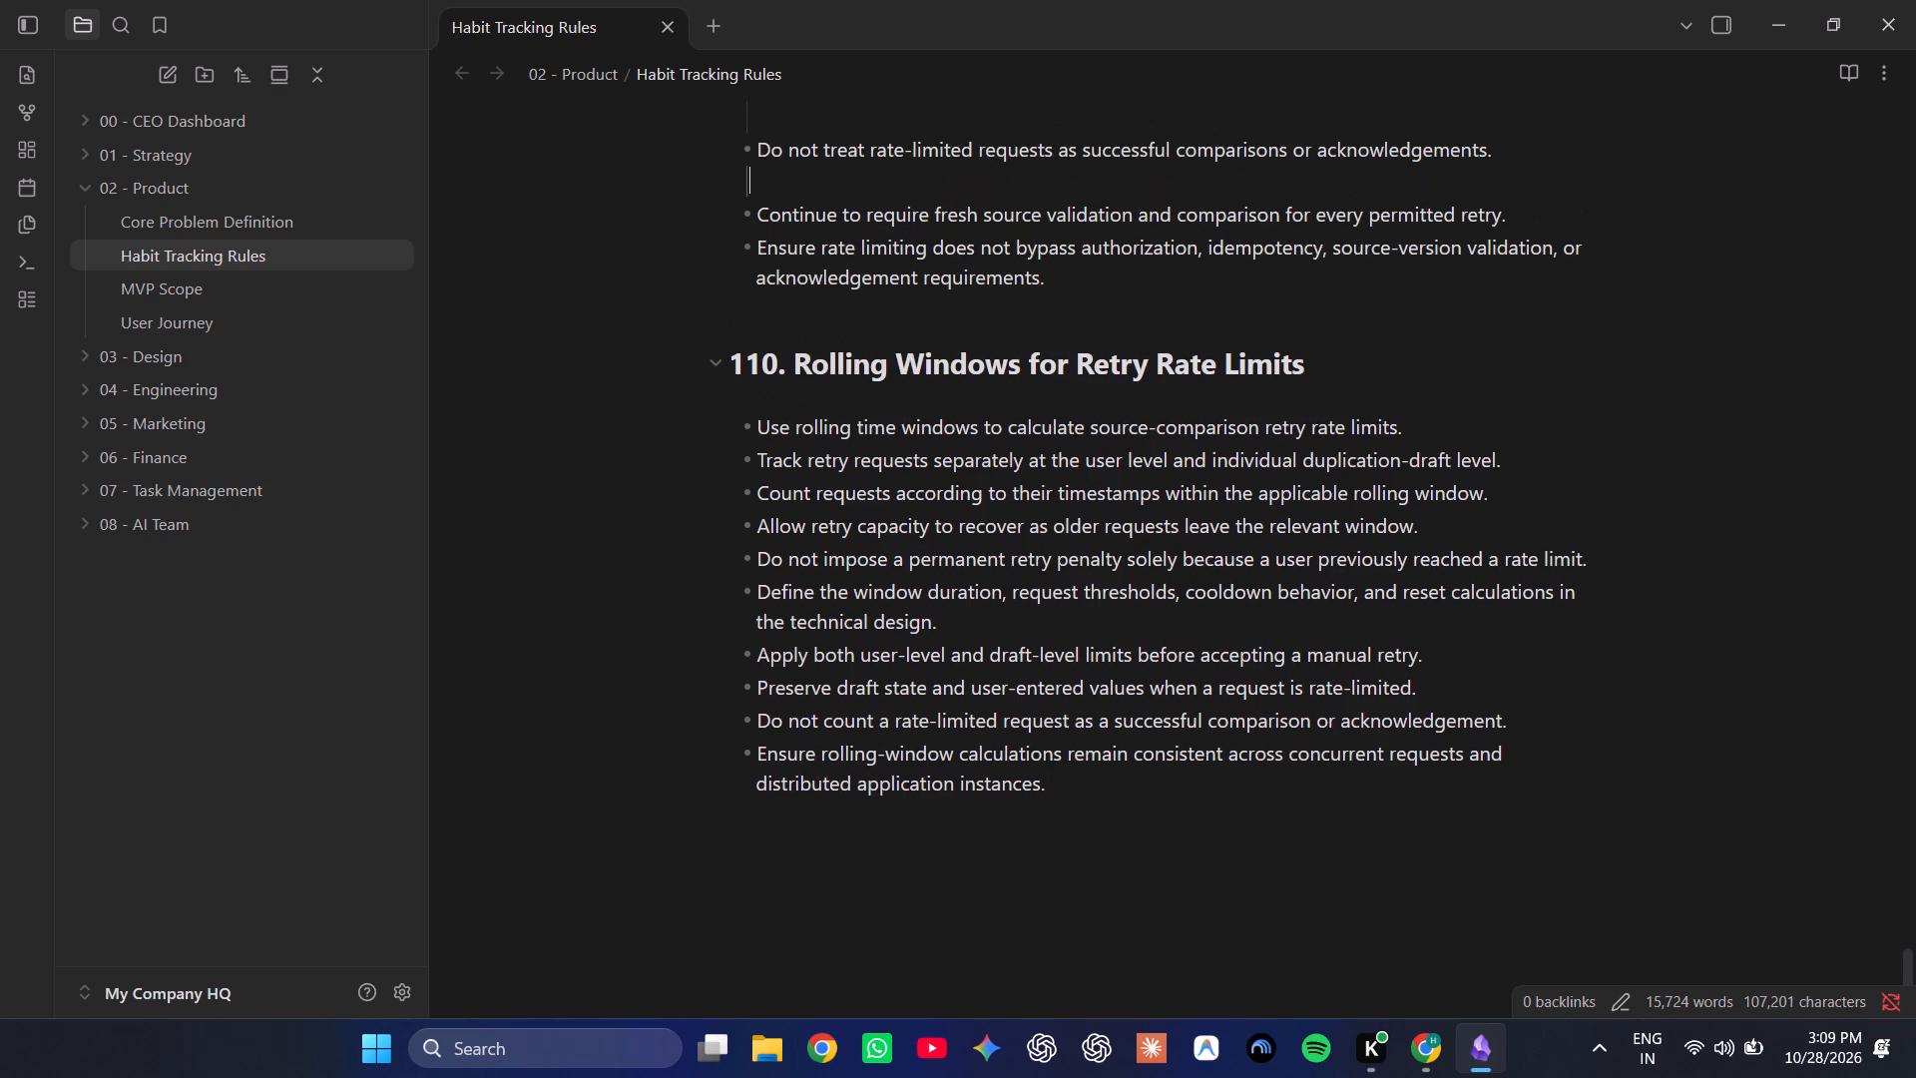
Remove the blank line between section 109's "Do not treat rate-limited requests" and "Continue to require fresh source validation" bullets.
key("BackSpace")
key("BackSpace")
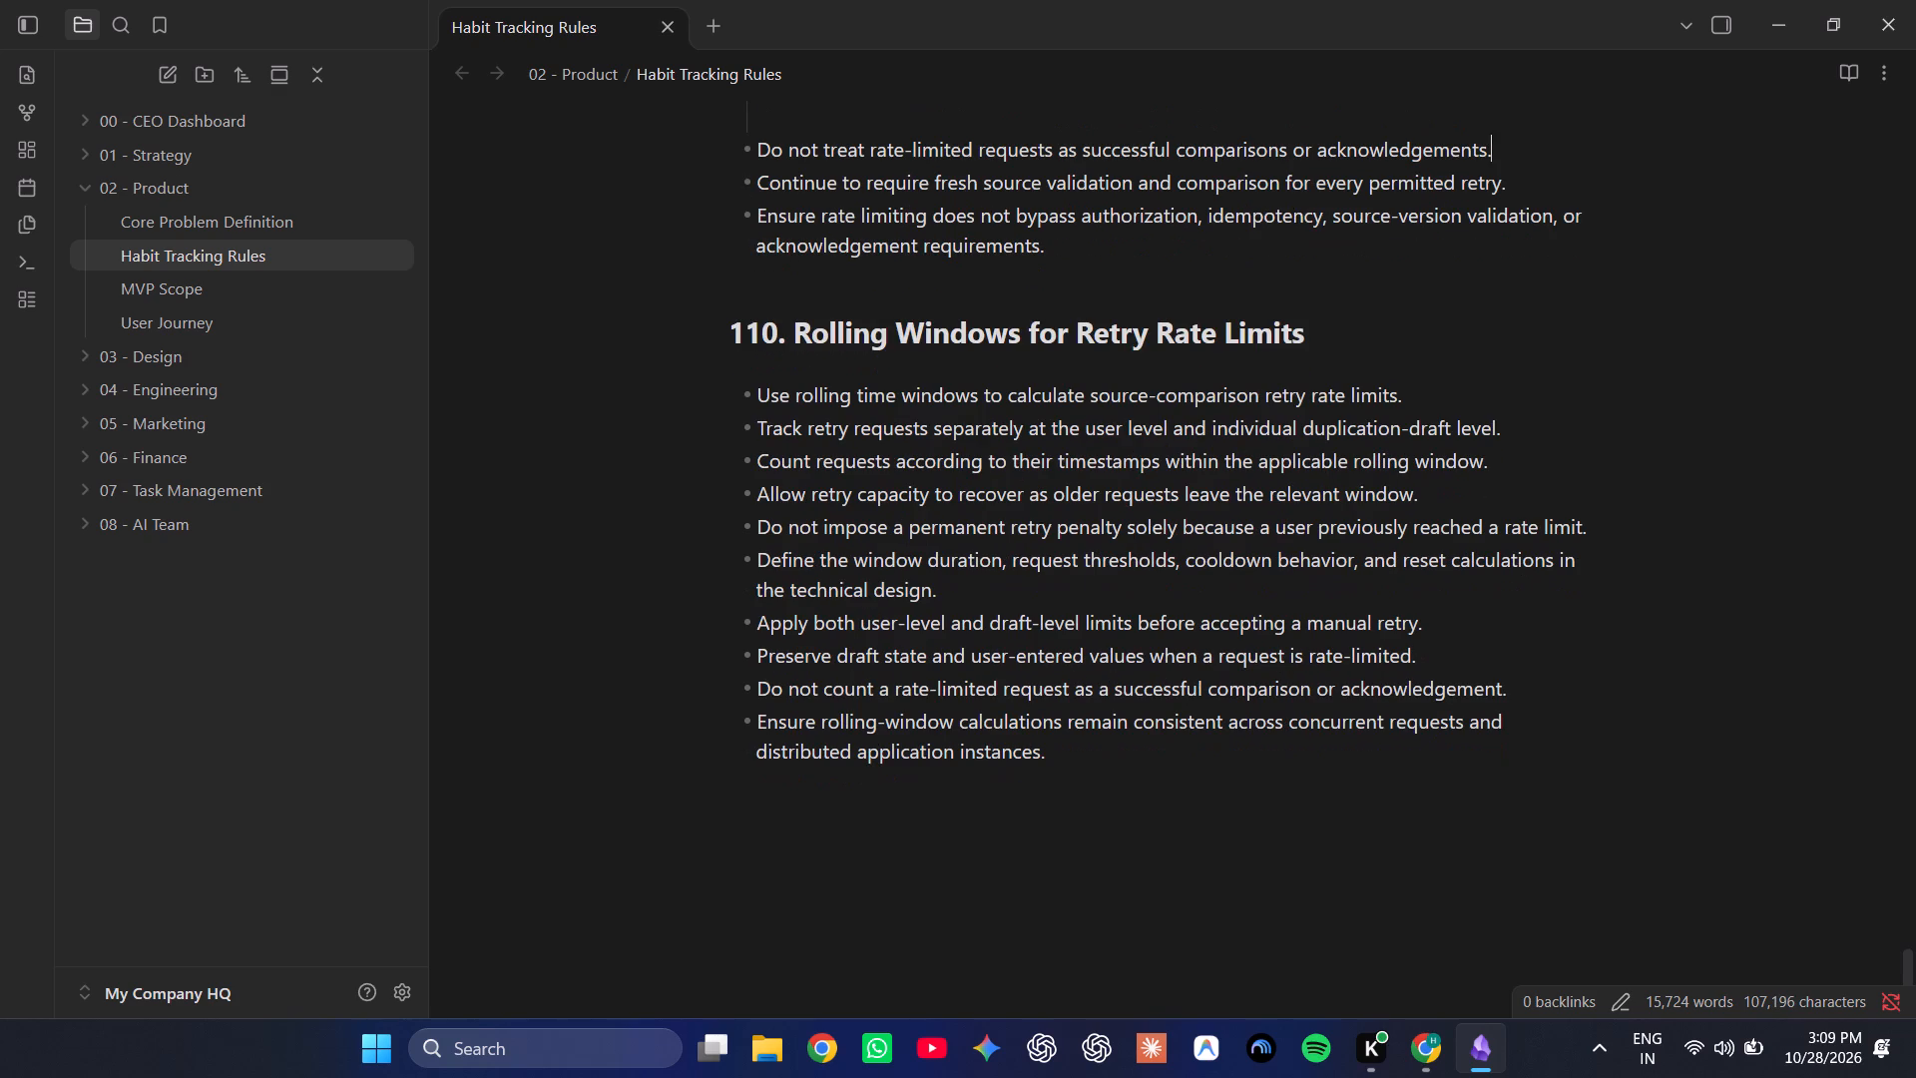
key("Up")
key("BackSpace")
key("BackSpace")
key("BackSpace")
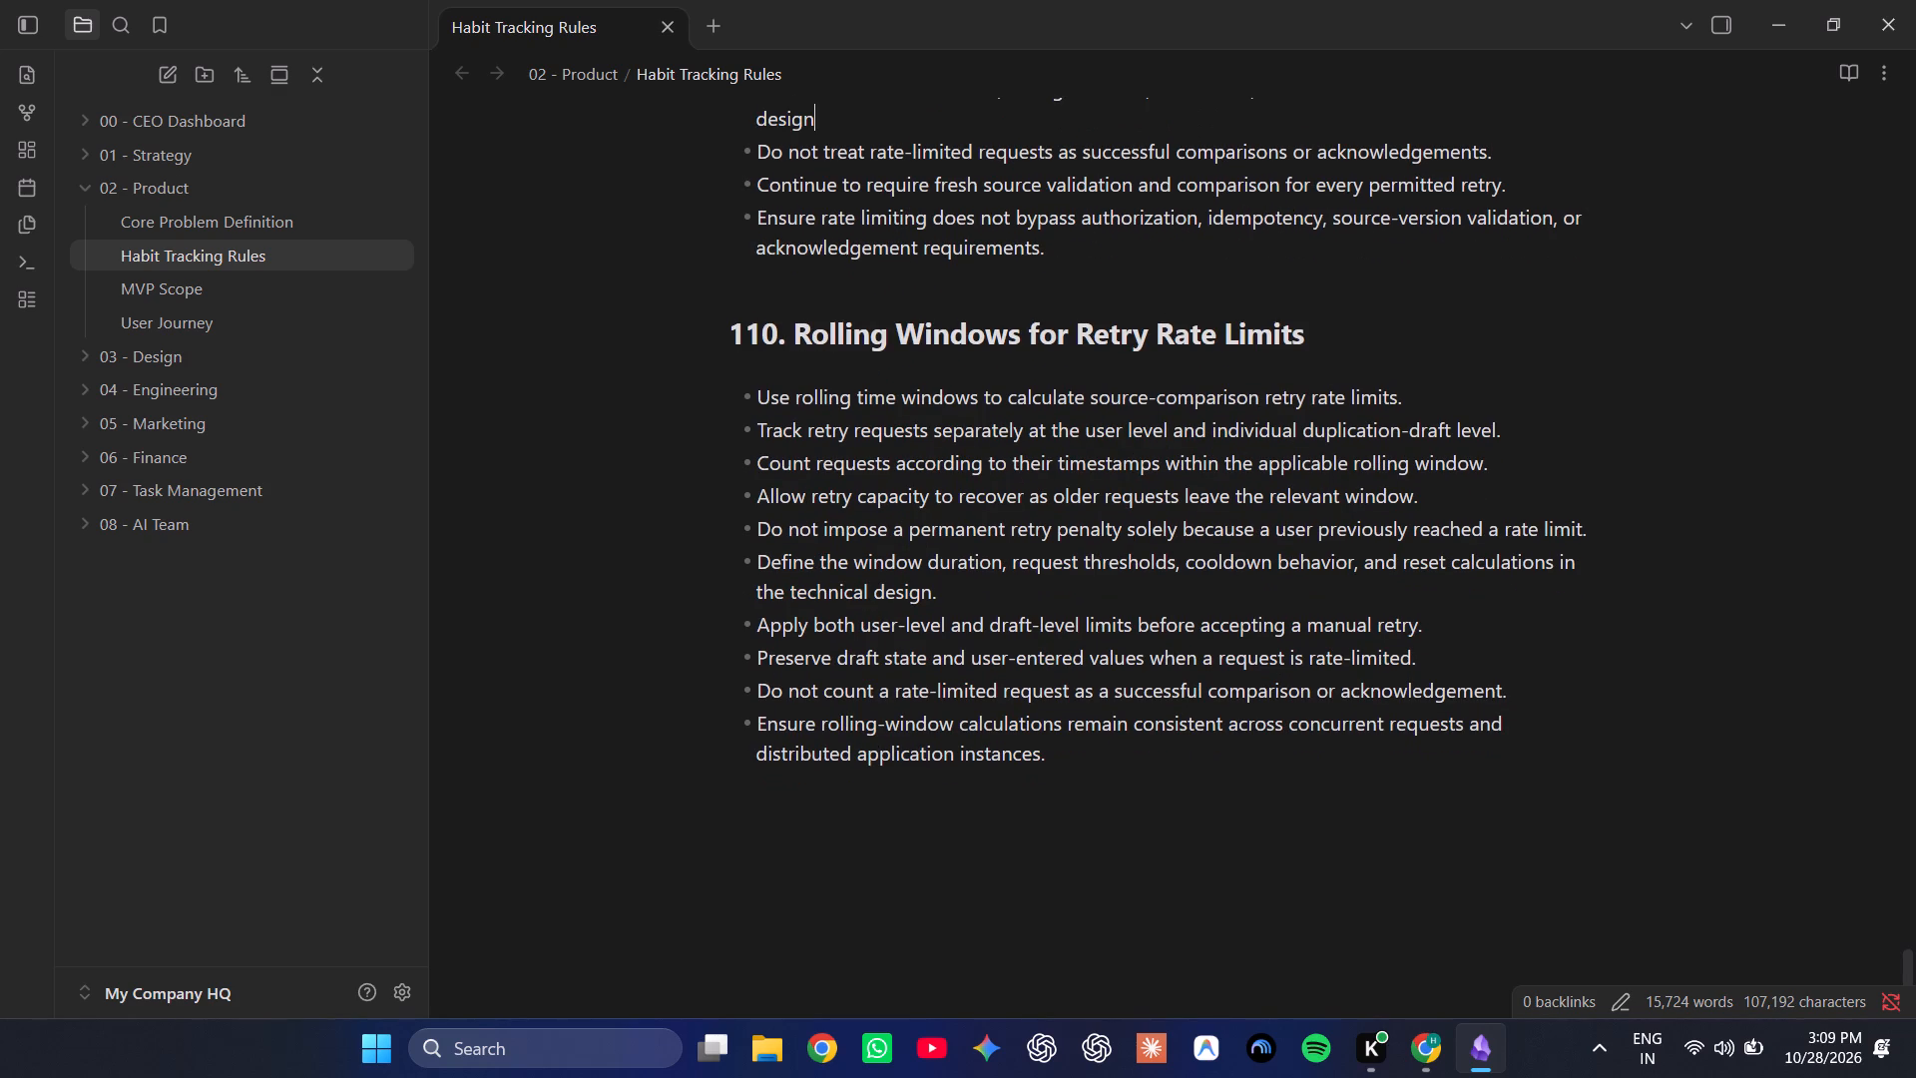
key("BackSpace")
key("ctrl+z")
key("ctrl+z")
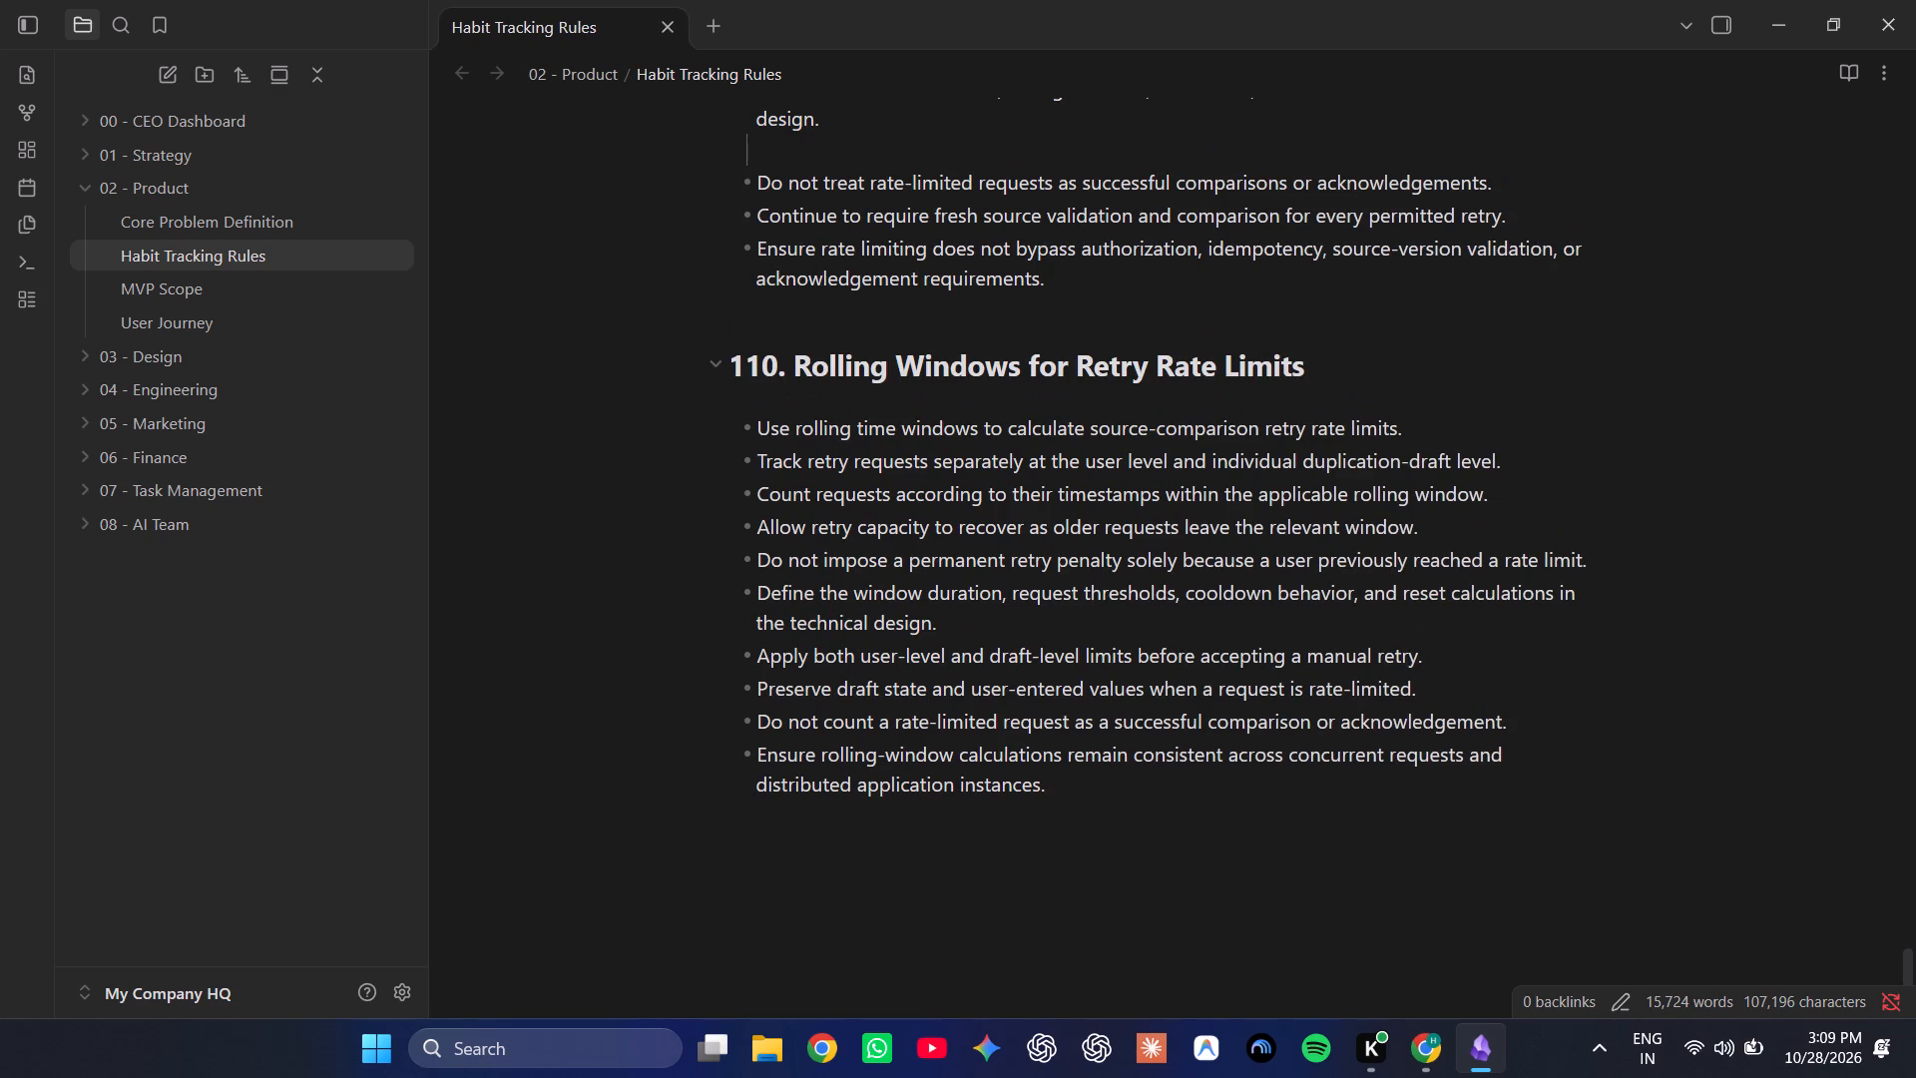
Remove the blank lines between section 109's bullets from "Do not treat rate-limited requests" up to "Enforce both limits".
key("BackSpace")
key("BackSpace")
key("Up")
key("Up")
key("BackSpace")
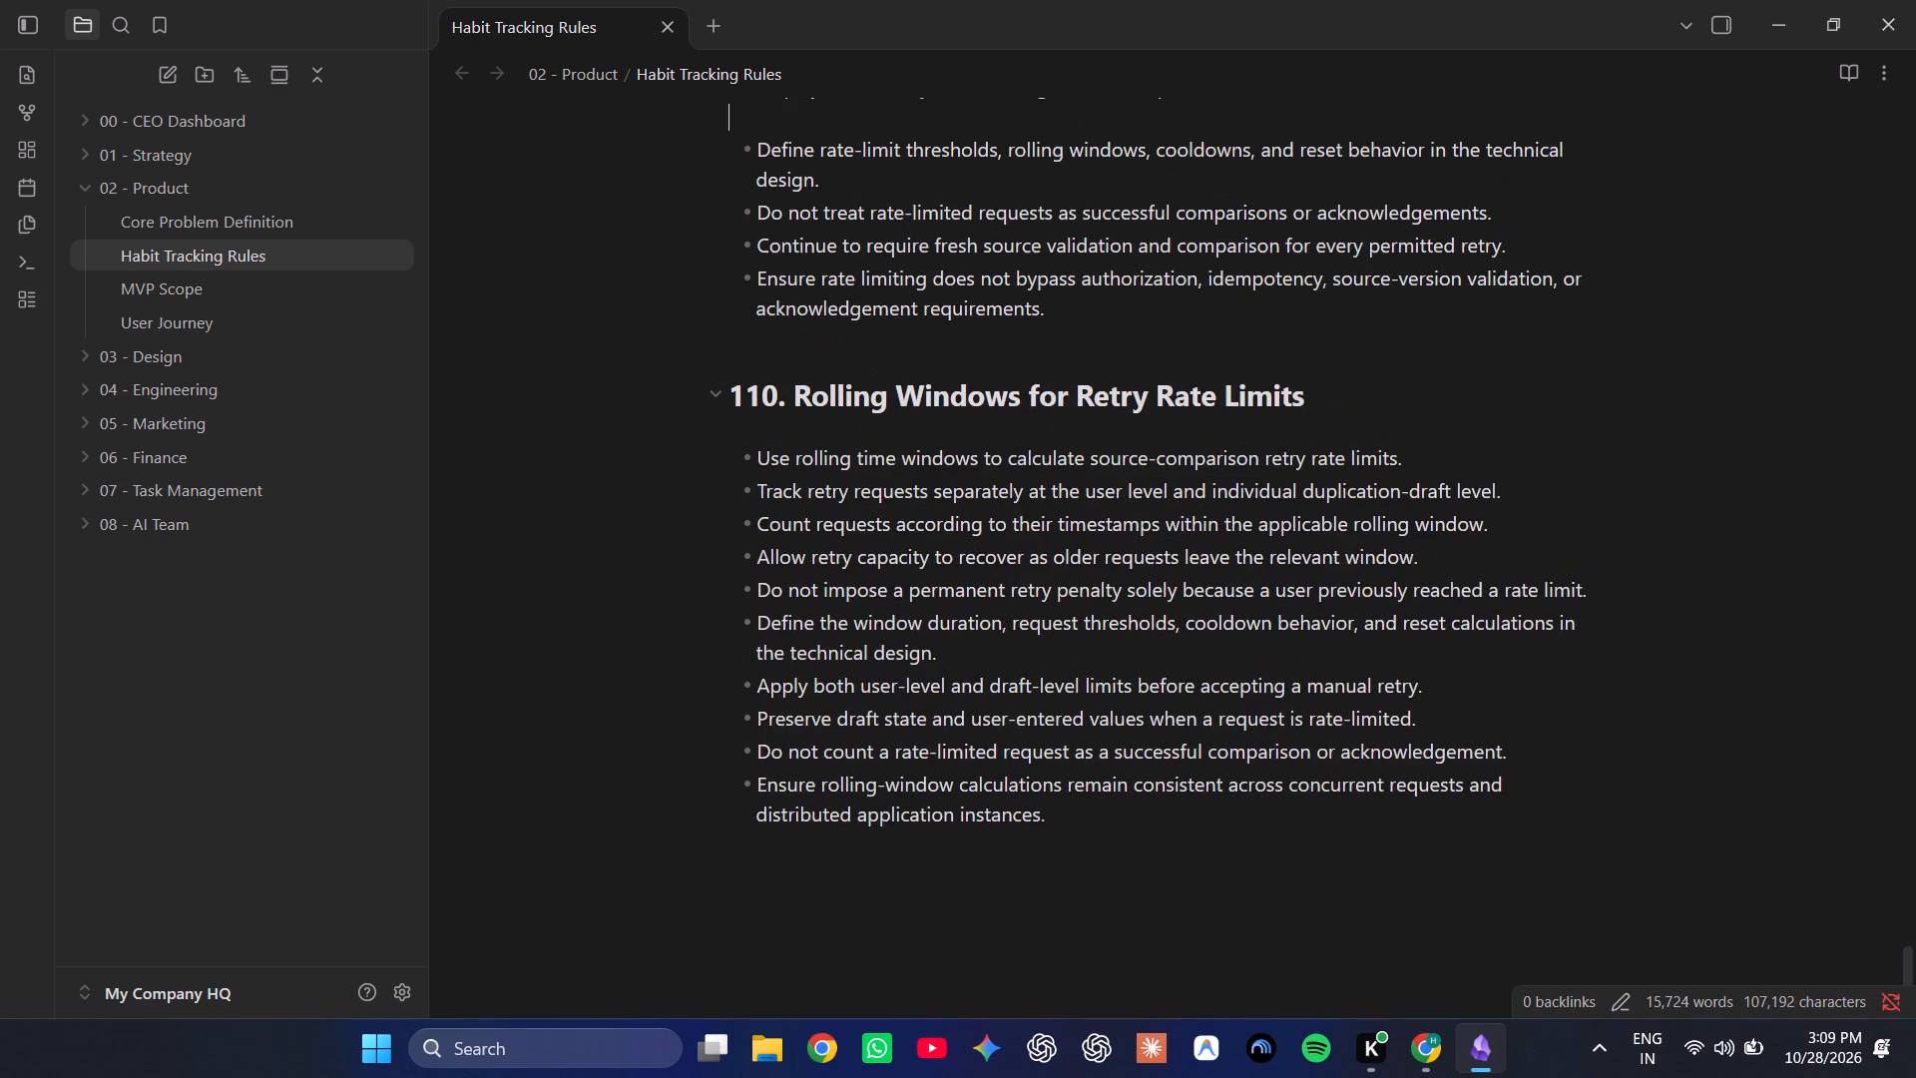
key("BackSpace")
key("Up")
key("BackSpace")
key("BackSpace")
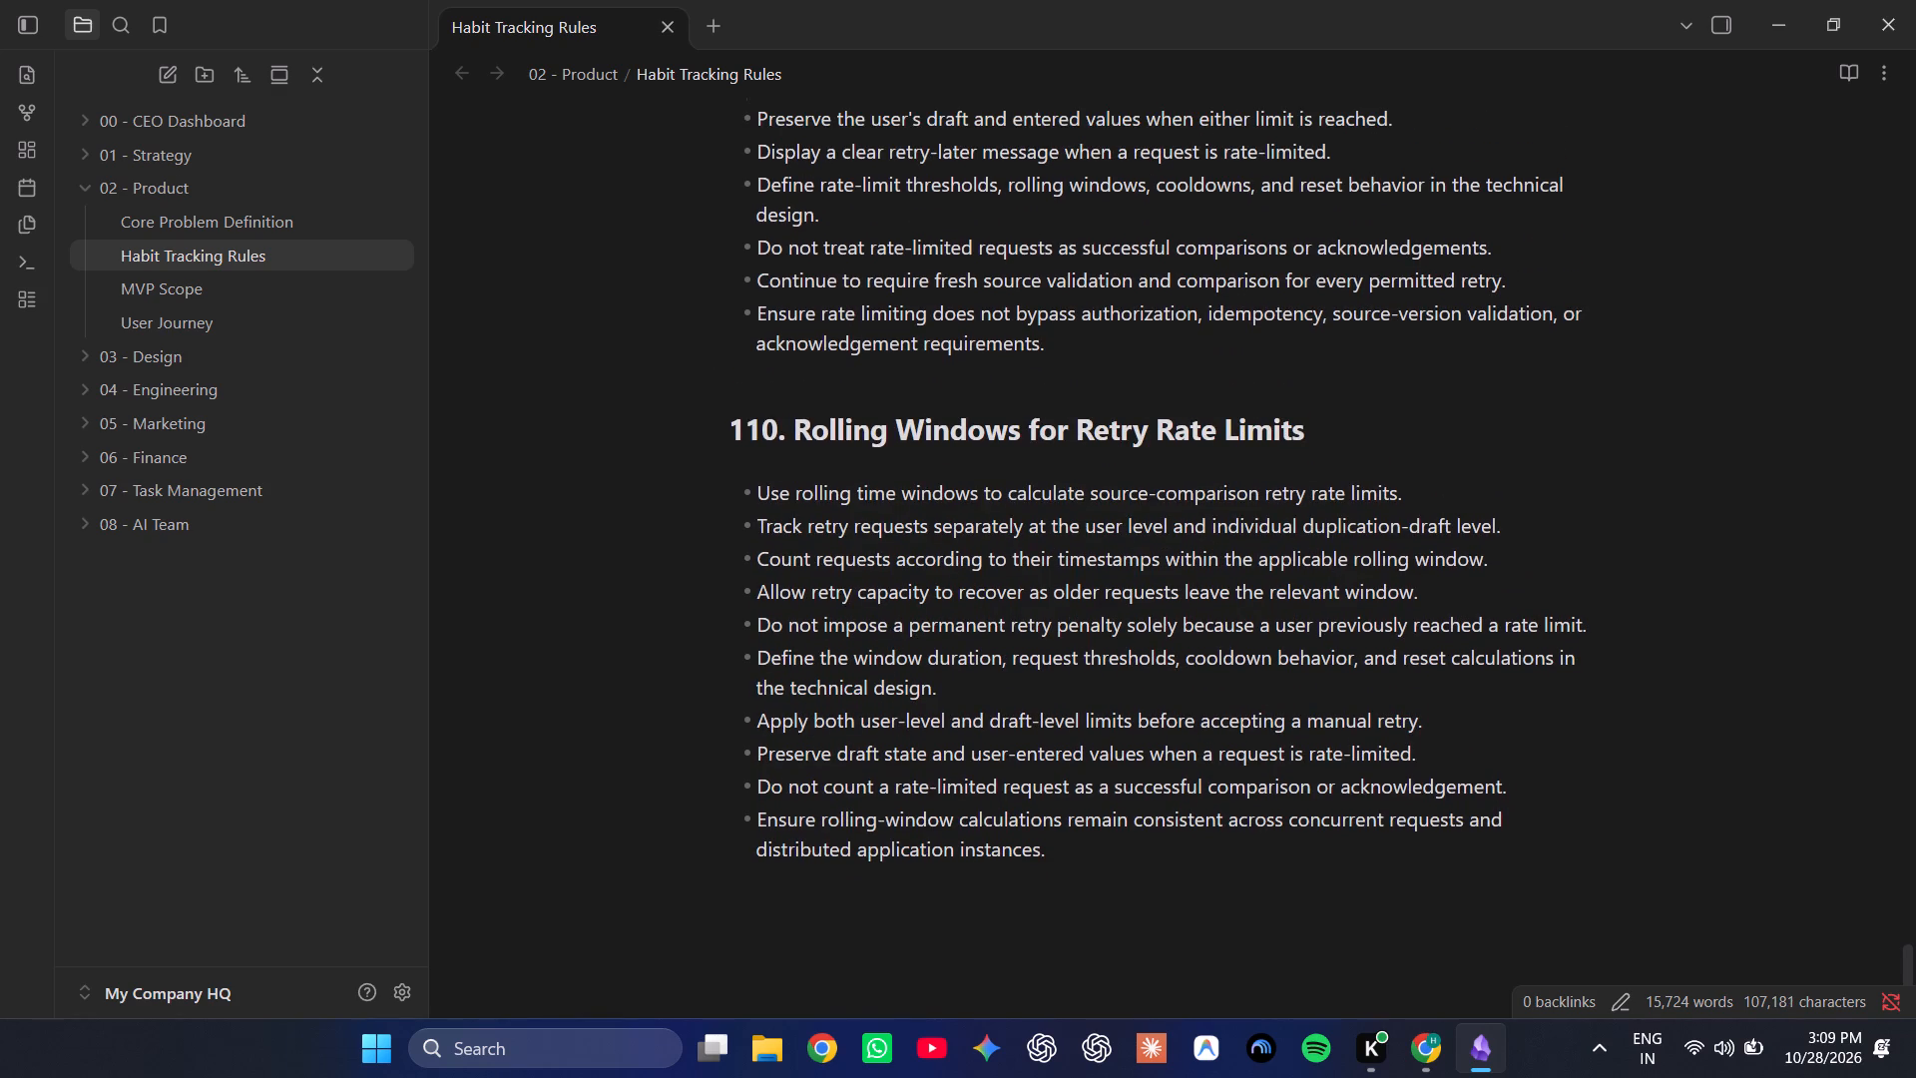
key("Up")
key("BackSpace")
key("BackSpace")
Remove the remaining blank lines between section 109's bullets, from "Enforce both limits" up to its first bullet.
key("Up")
key("BackSpace")
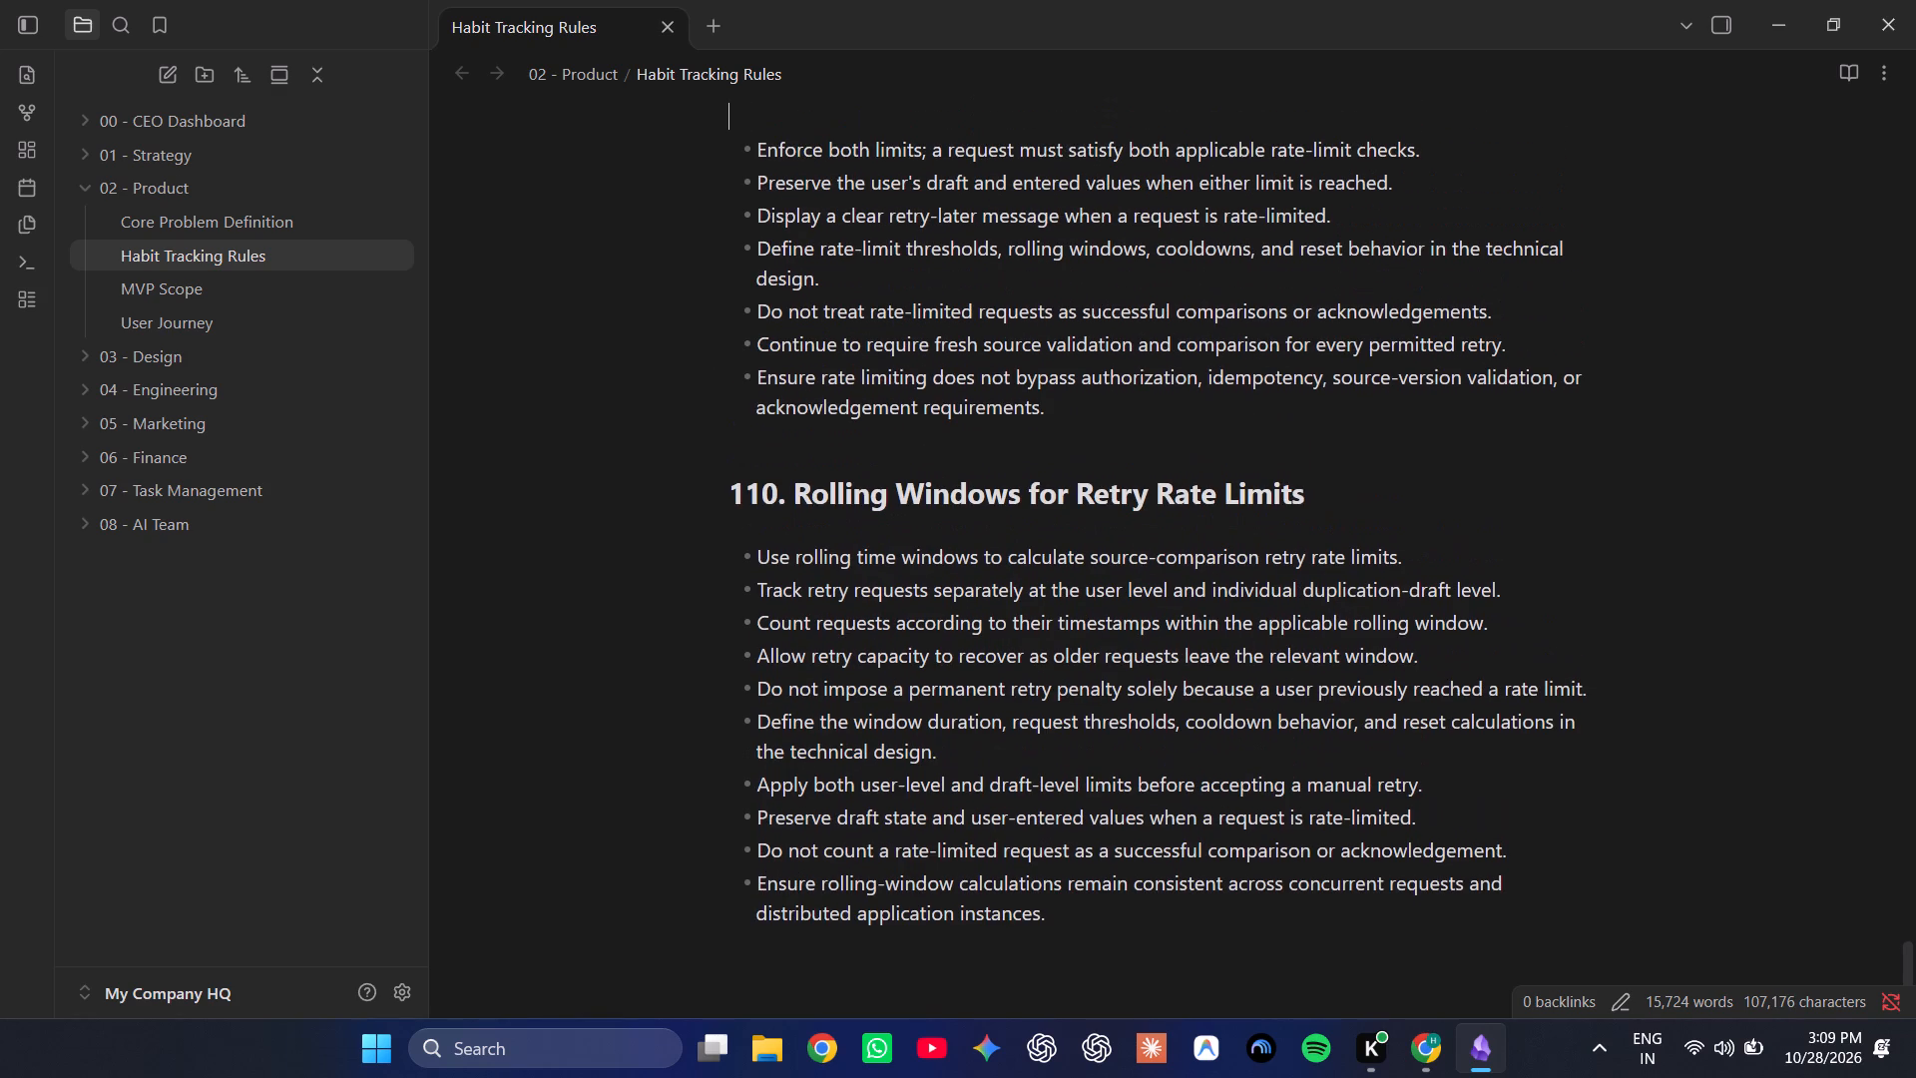
key("BackSpace")
key("Up")
key("Up")
key("BackSpace")
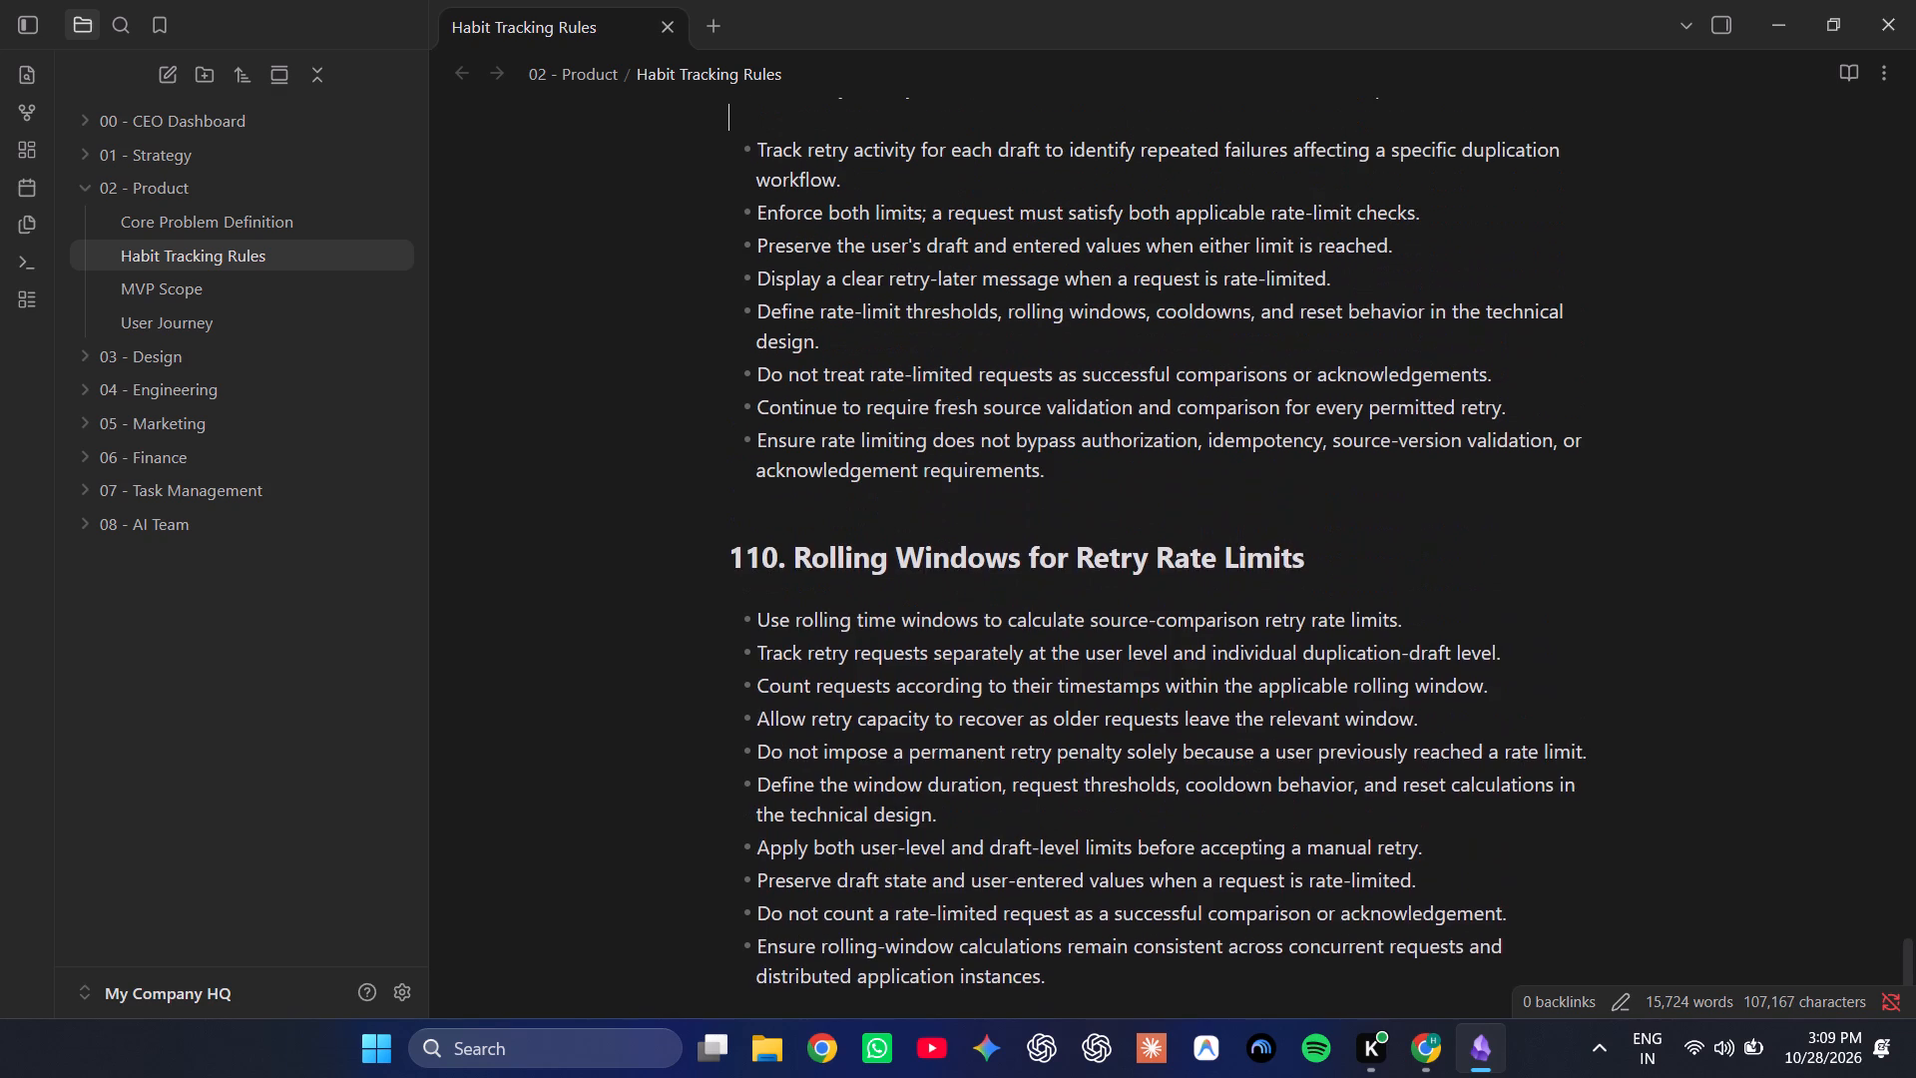
key("BackSpace")
key("Up")
key("Up")
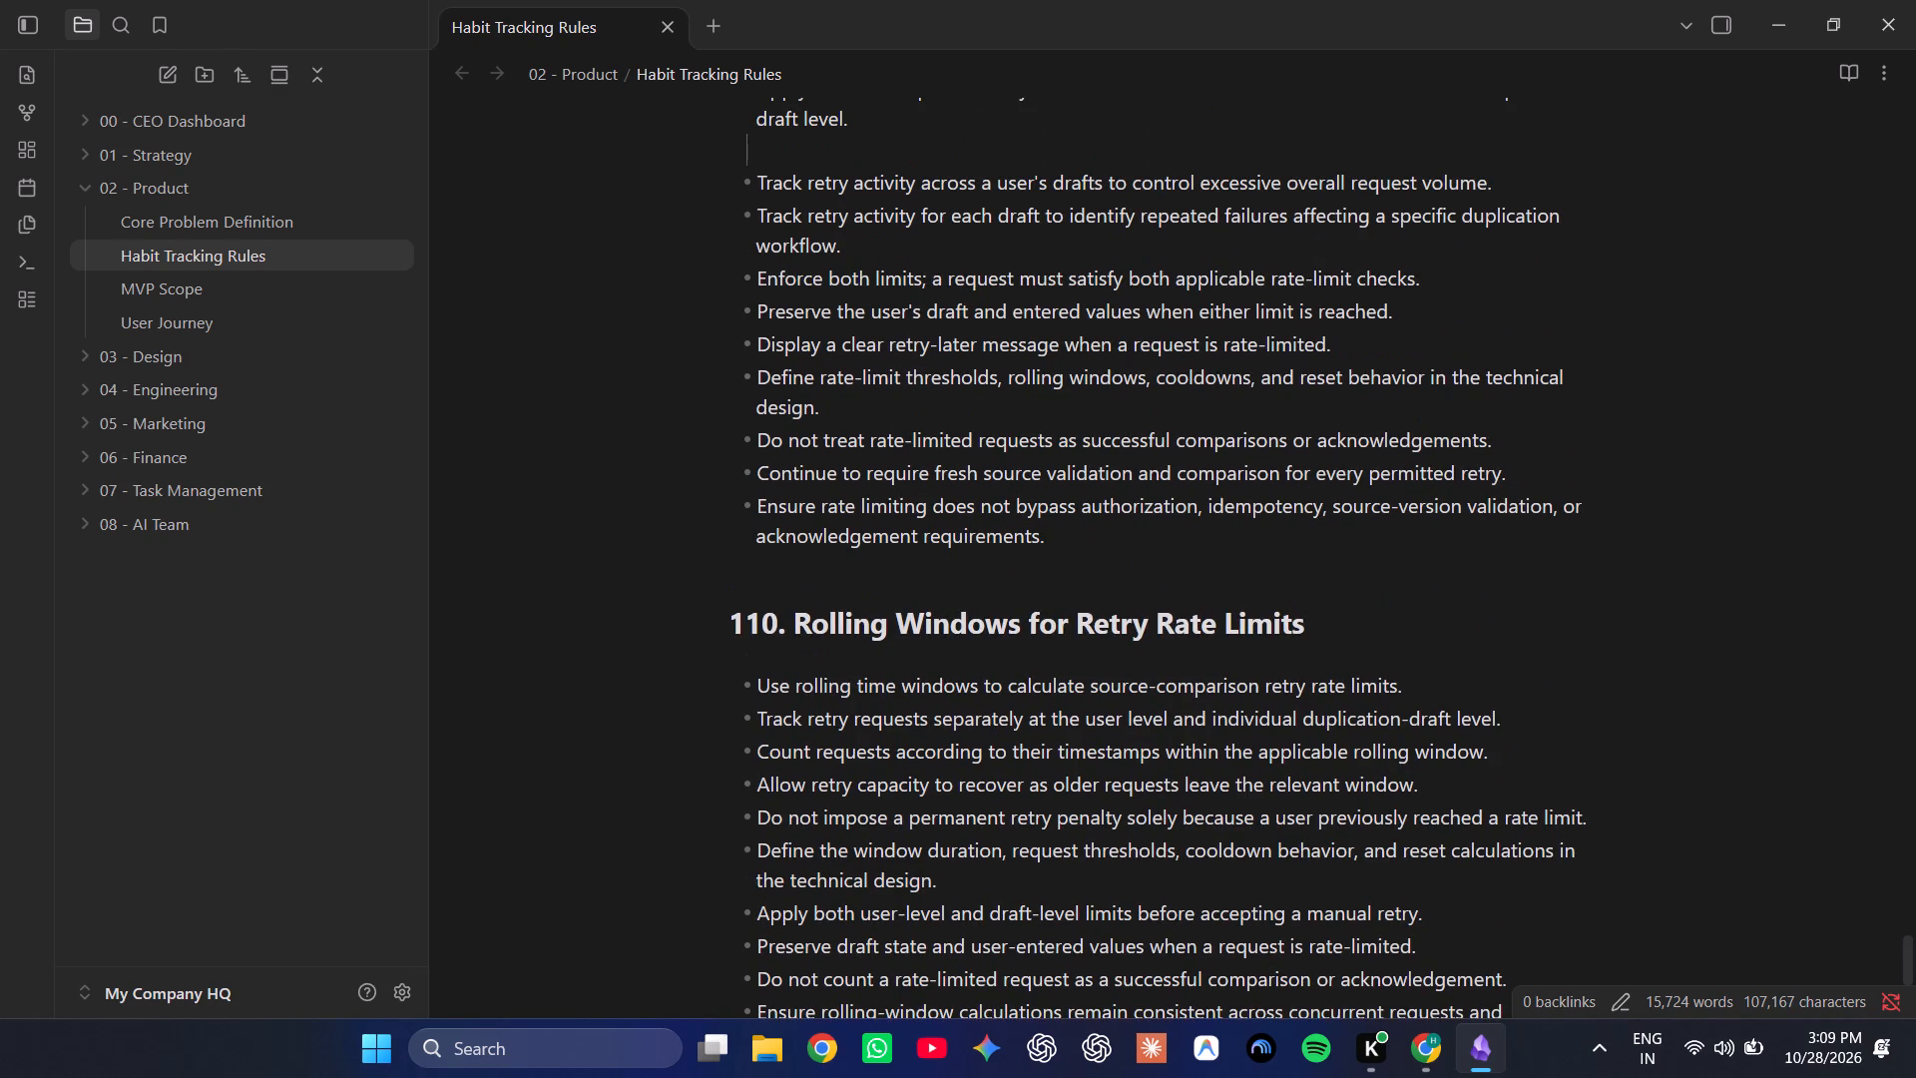
key("Down")
key("BackSpace")
key("BackSpace")
Examine the section above section 109 for blank lines left between its bullets.
key("Down")
key("Down")
key("Down")
key("Down")
key("Down")
key("Down")
key("Down")
key("Down")
key("Down")
key("Down")
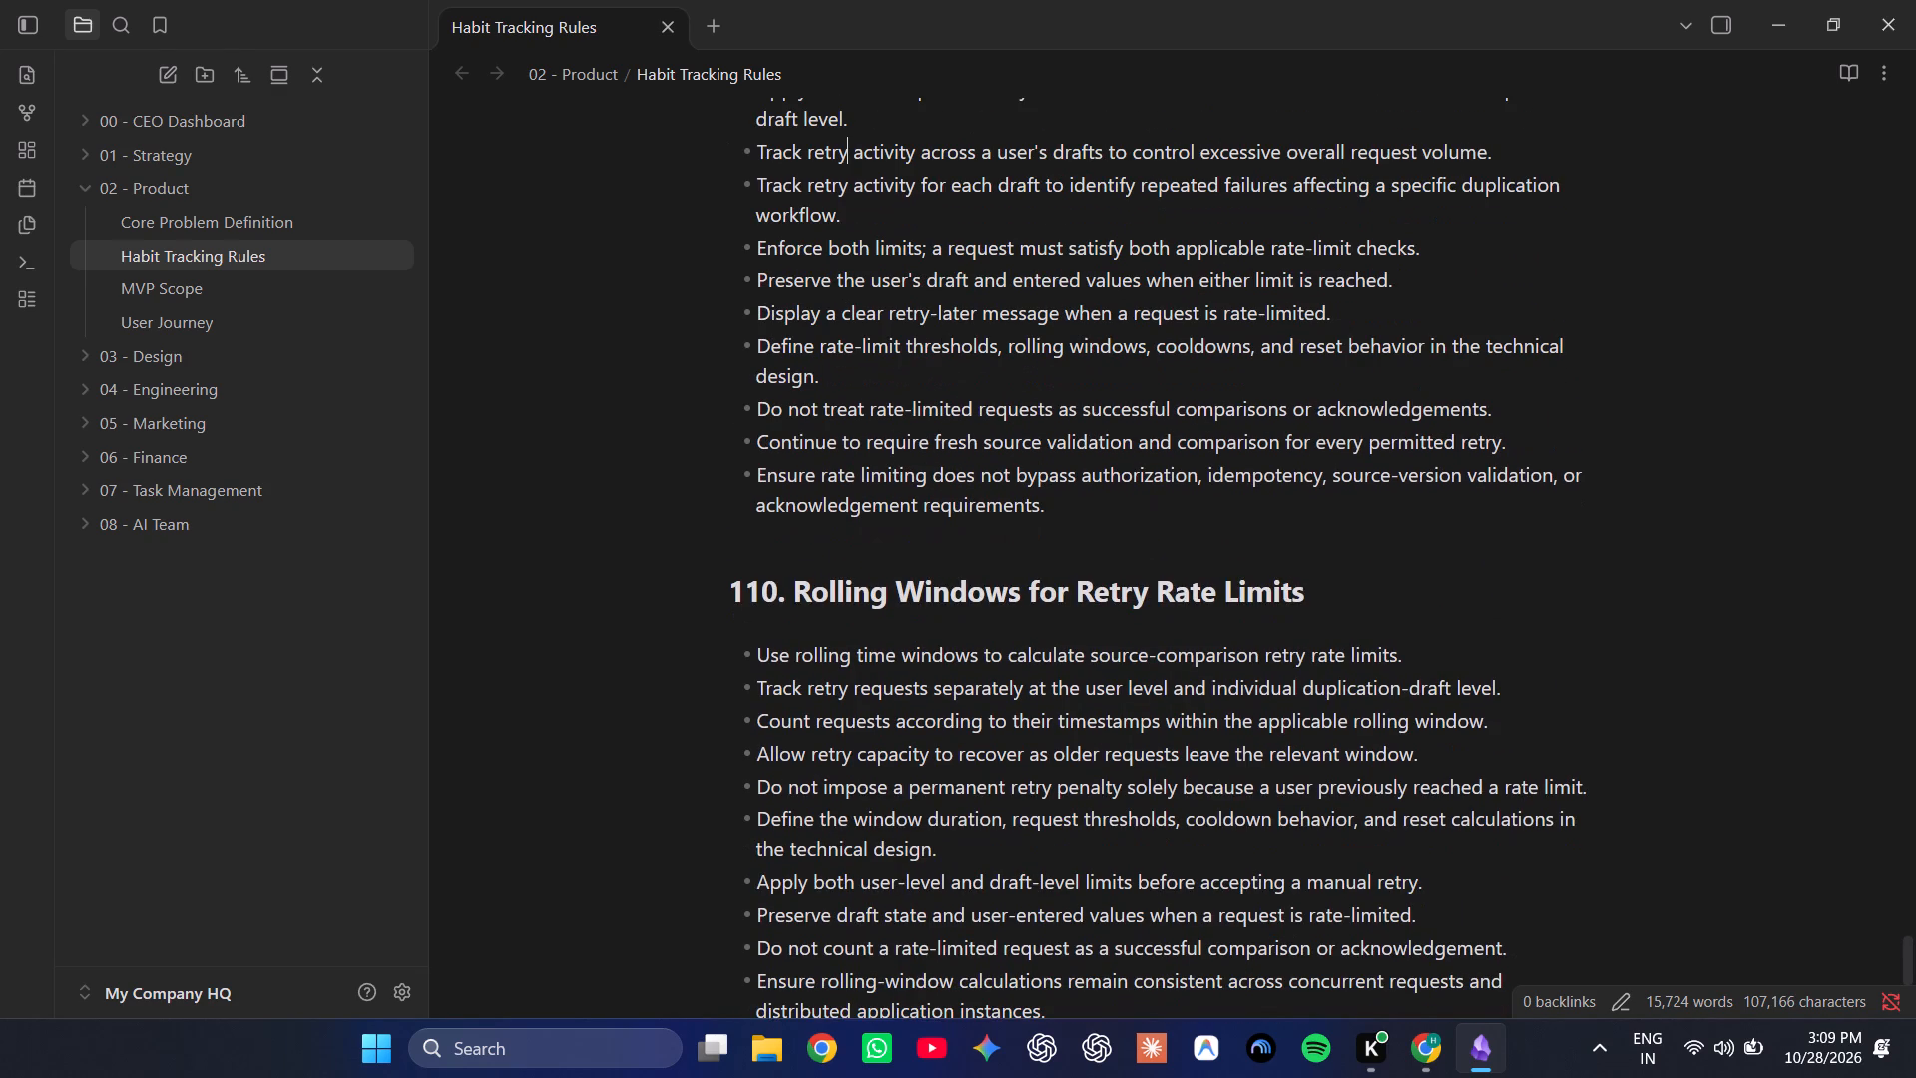
key("Up")
key("Up")
key("Up")
key("Up")
key("Up")
key("Up")
key("Up")
key("Up")
key("Up")
key("Up")
key("Up")
key("Up")
key("Up")
key("Up")
key("Up")
key("Up")
key("Up")
key("Up")
key("Up")
key("Up")
key("Up")
key("Up")
key("Up")
key("Up")
key("Up")
key("Up")
key("Up")
key("Up")
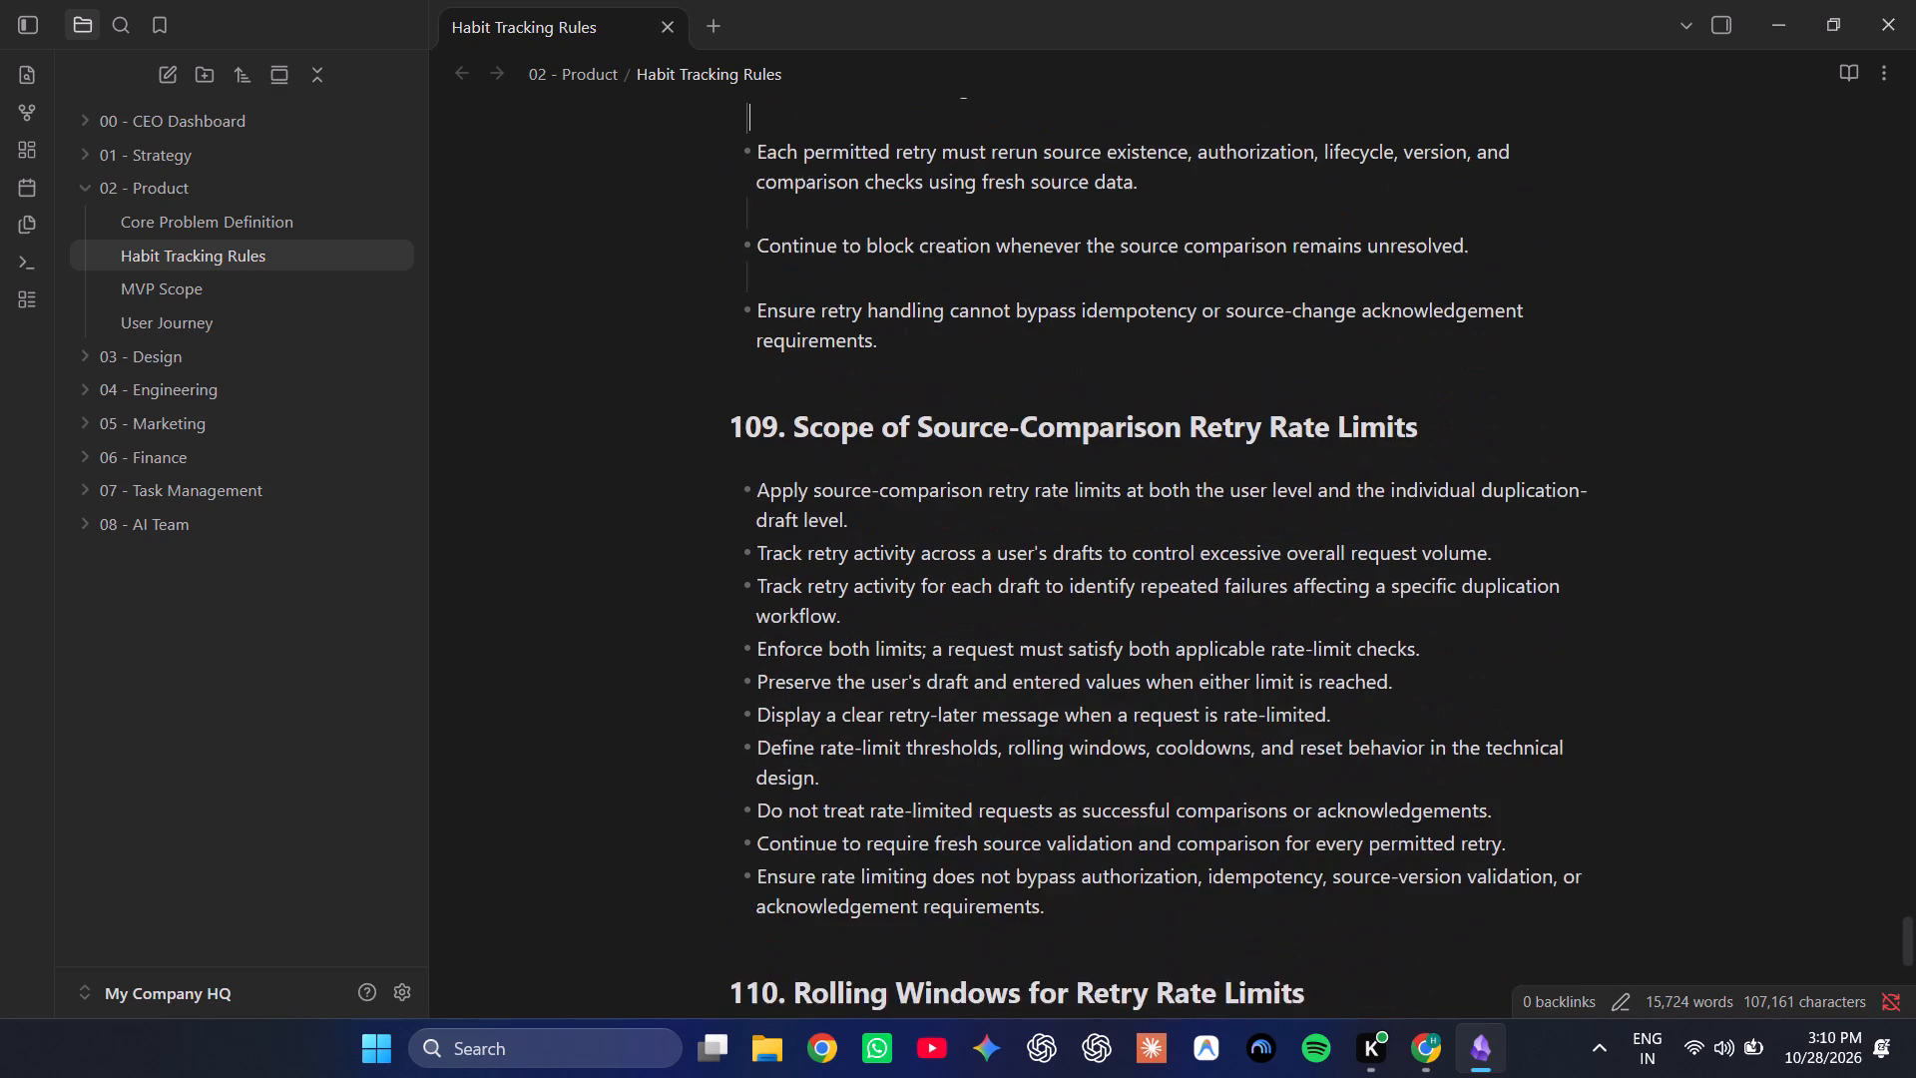
key("Up")
key("Up")
key("Up")
key("Up")
key("Up")
key("Up")
key("Up")
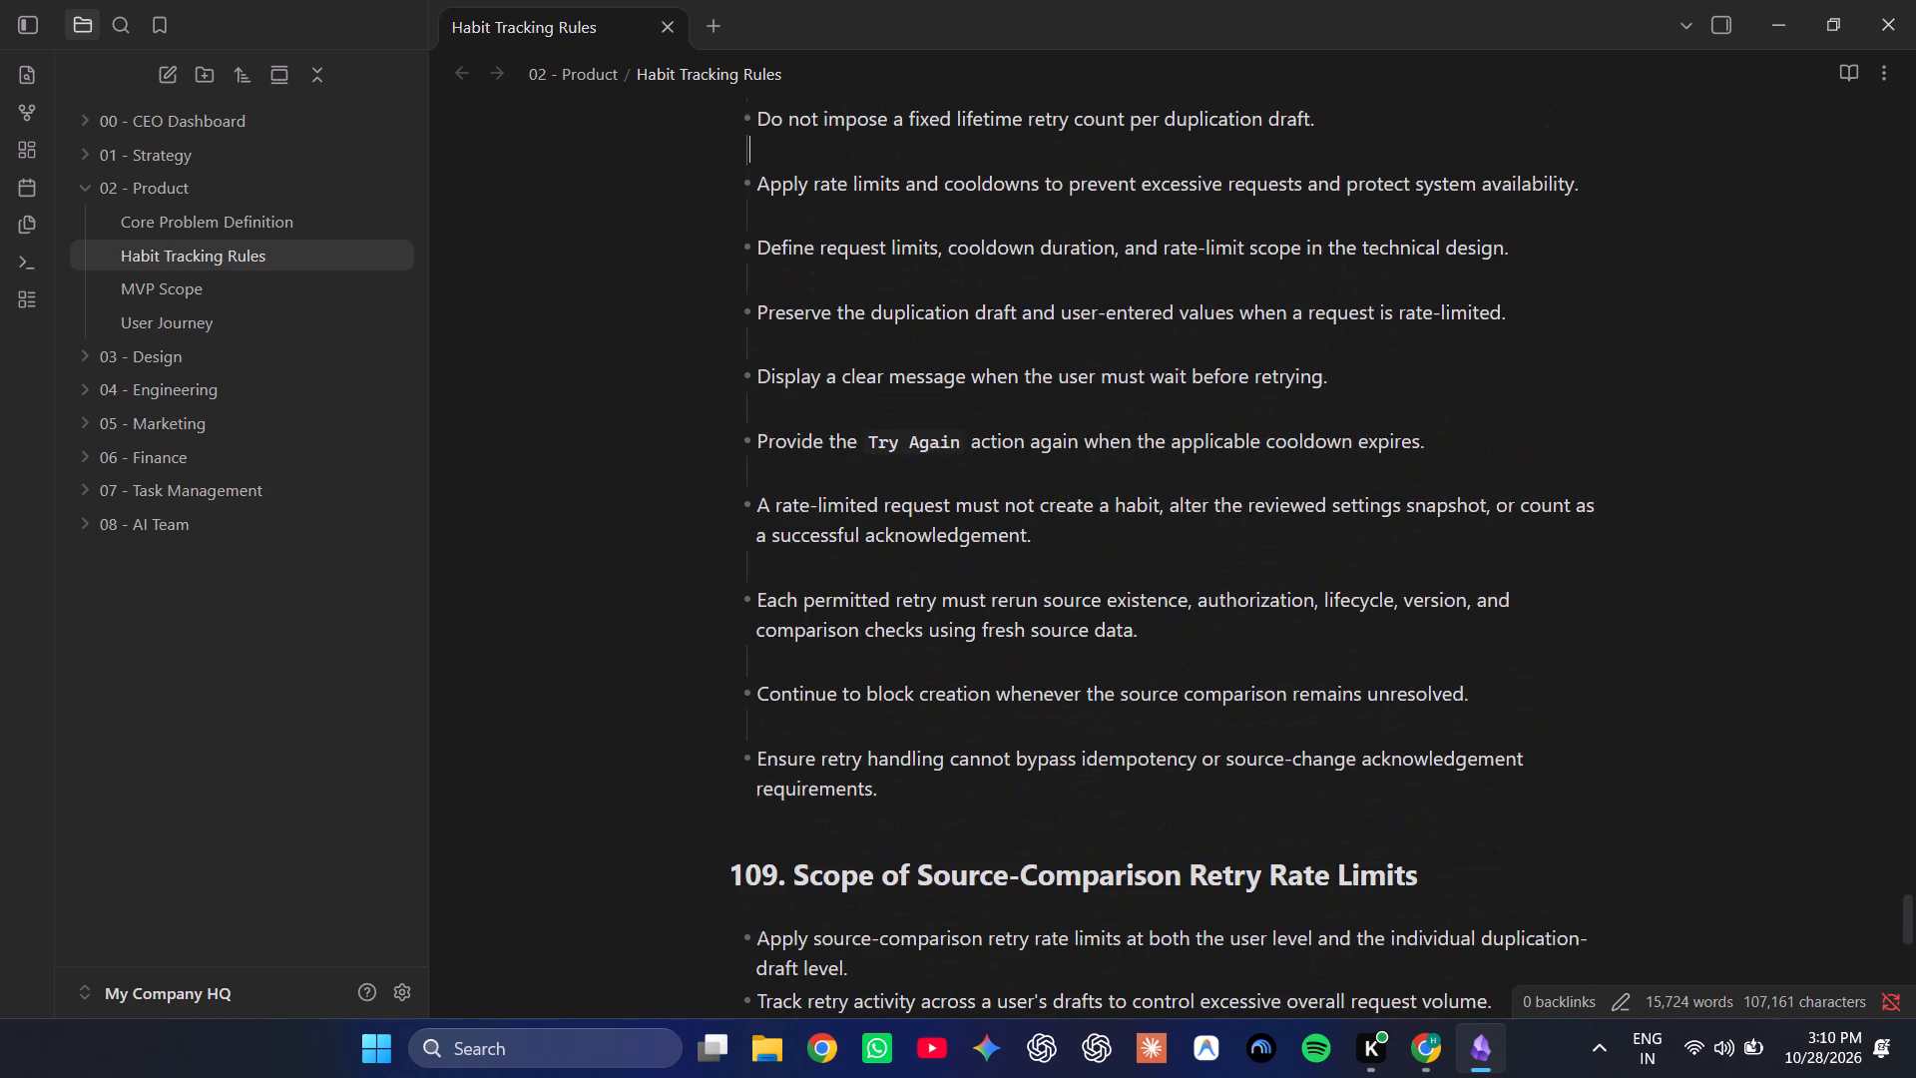
Remove the blank lines between section 108's last bullets, from "Ensure retry handling" up to "Each permitted retry must rerun".
key("Down")
key("Down")
key("Down")
key("Down")
key("Down")
key("Down")
key("Down")
key("Down")
key("Down")
key("Down")
key("Down")
key("Down")
key("Down")
key("Down")
key("Down")
key("Down")
key("Down")
key("Down")
key("Down")
key("Down")
key("Up")
key("BackSpace")
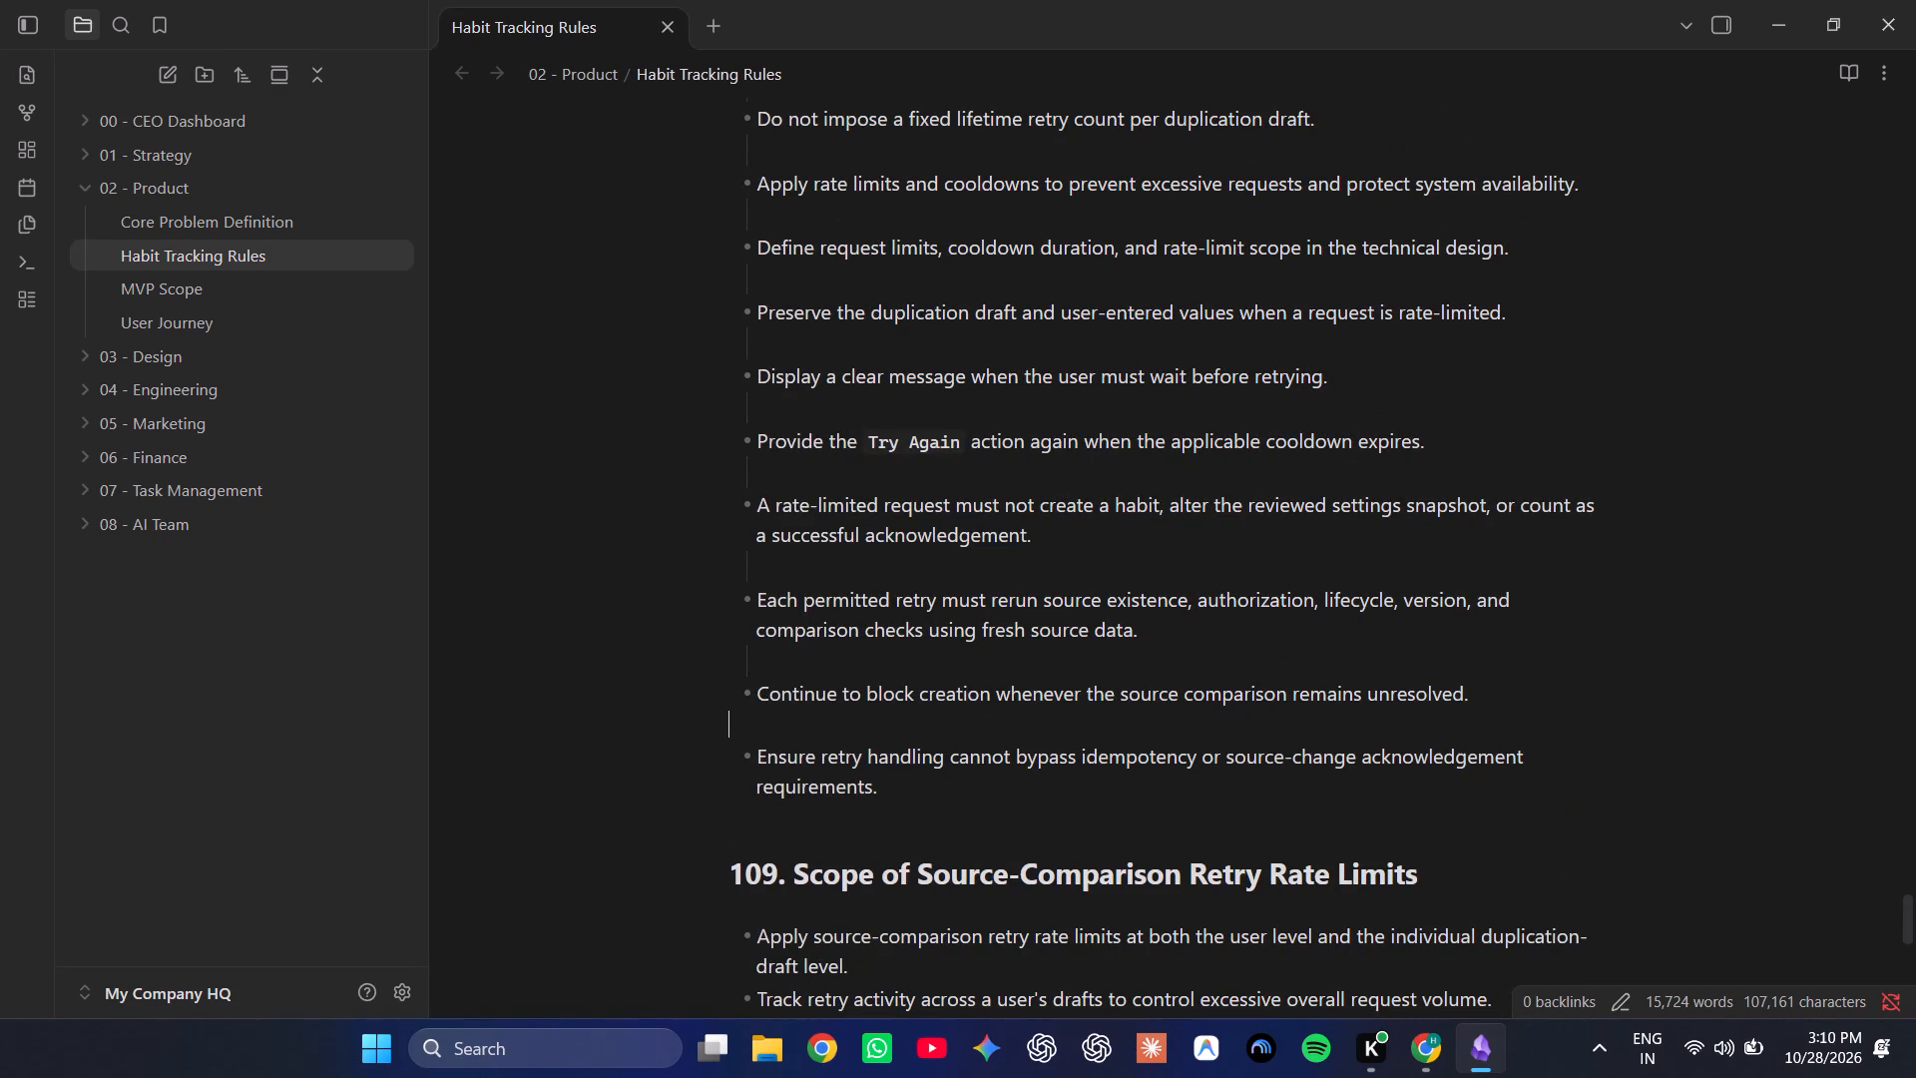
key("BackSpace")
key("Up")
key("BackSpace")
key("BackSpace")
Remove the blank lines between section 108's bullets from "Each permitted retry must rerun" up to "Display a clear message".
key("Up")
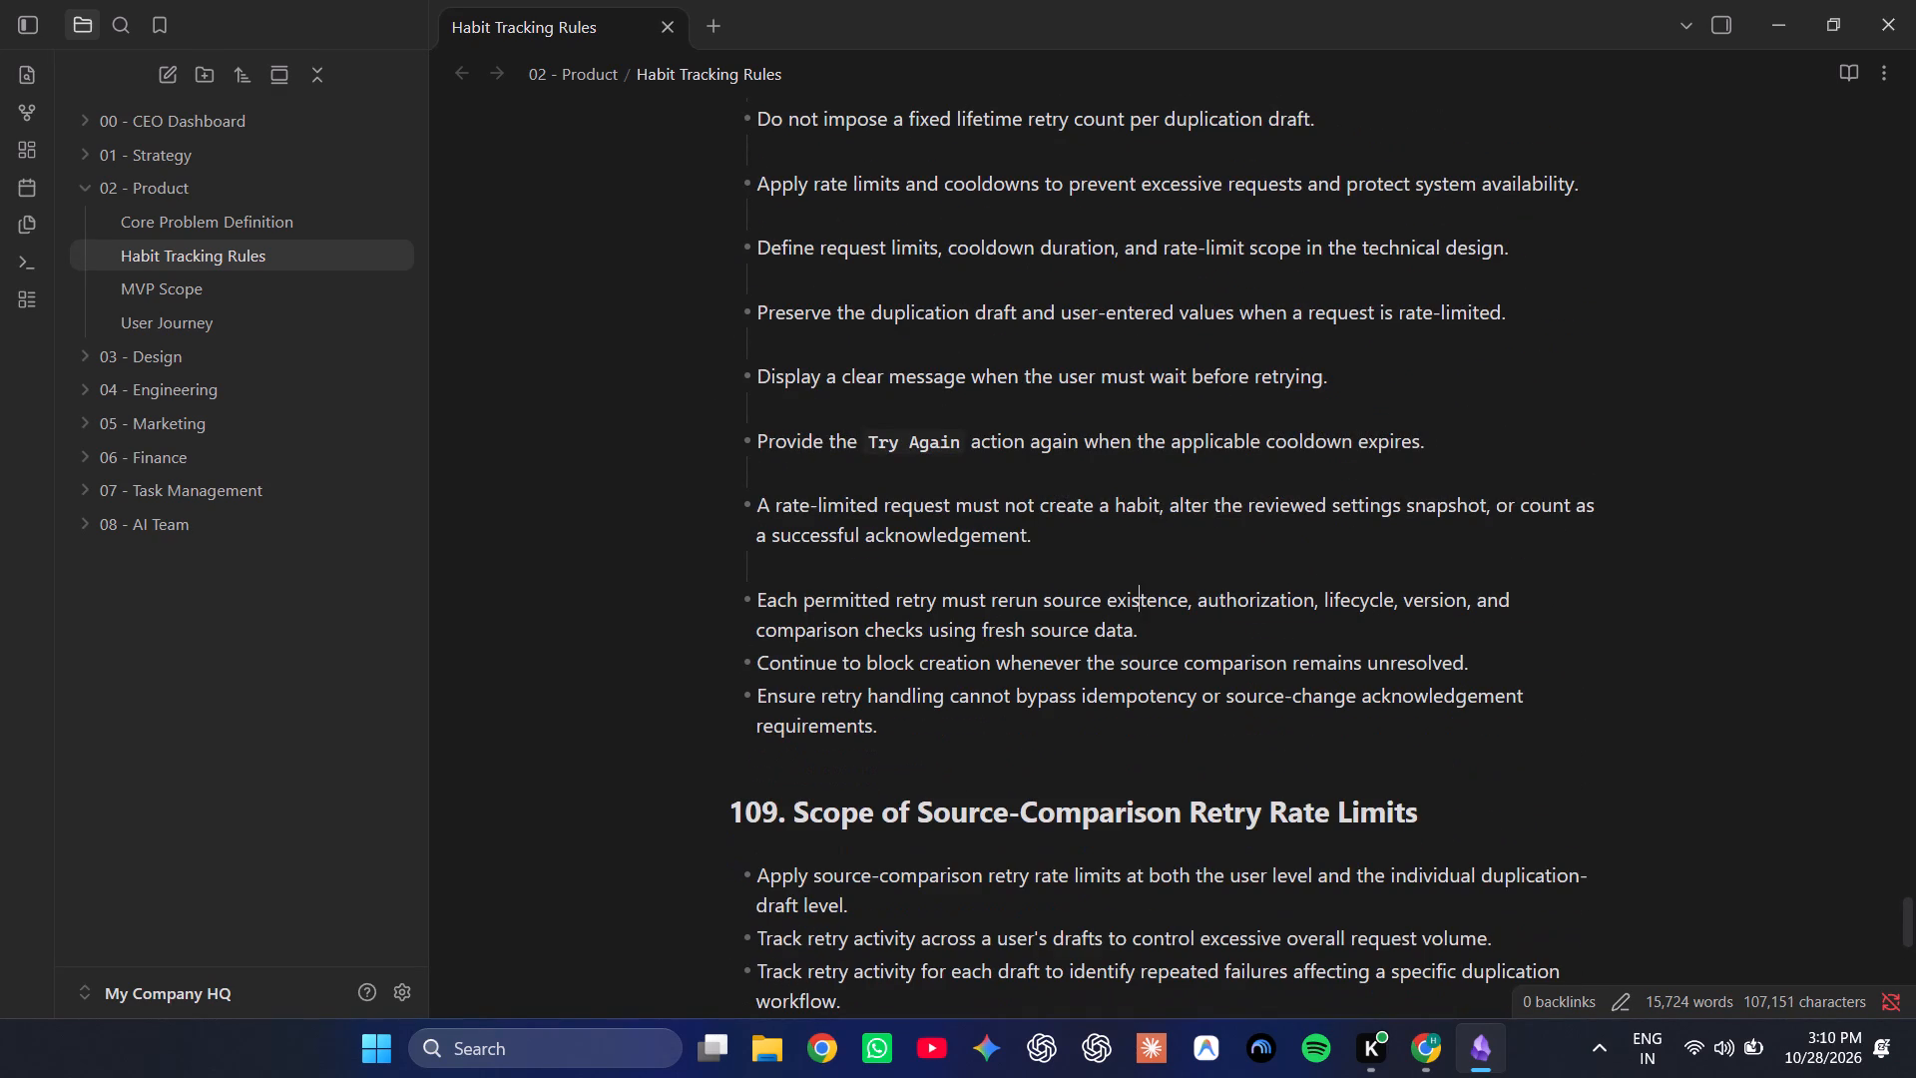
key("BackSpace")
key("ctrl+z")
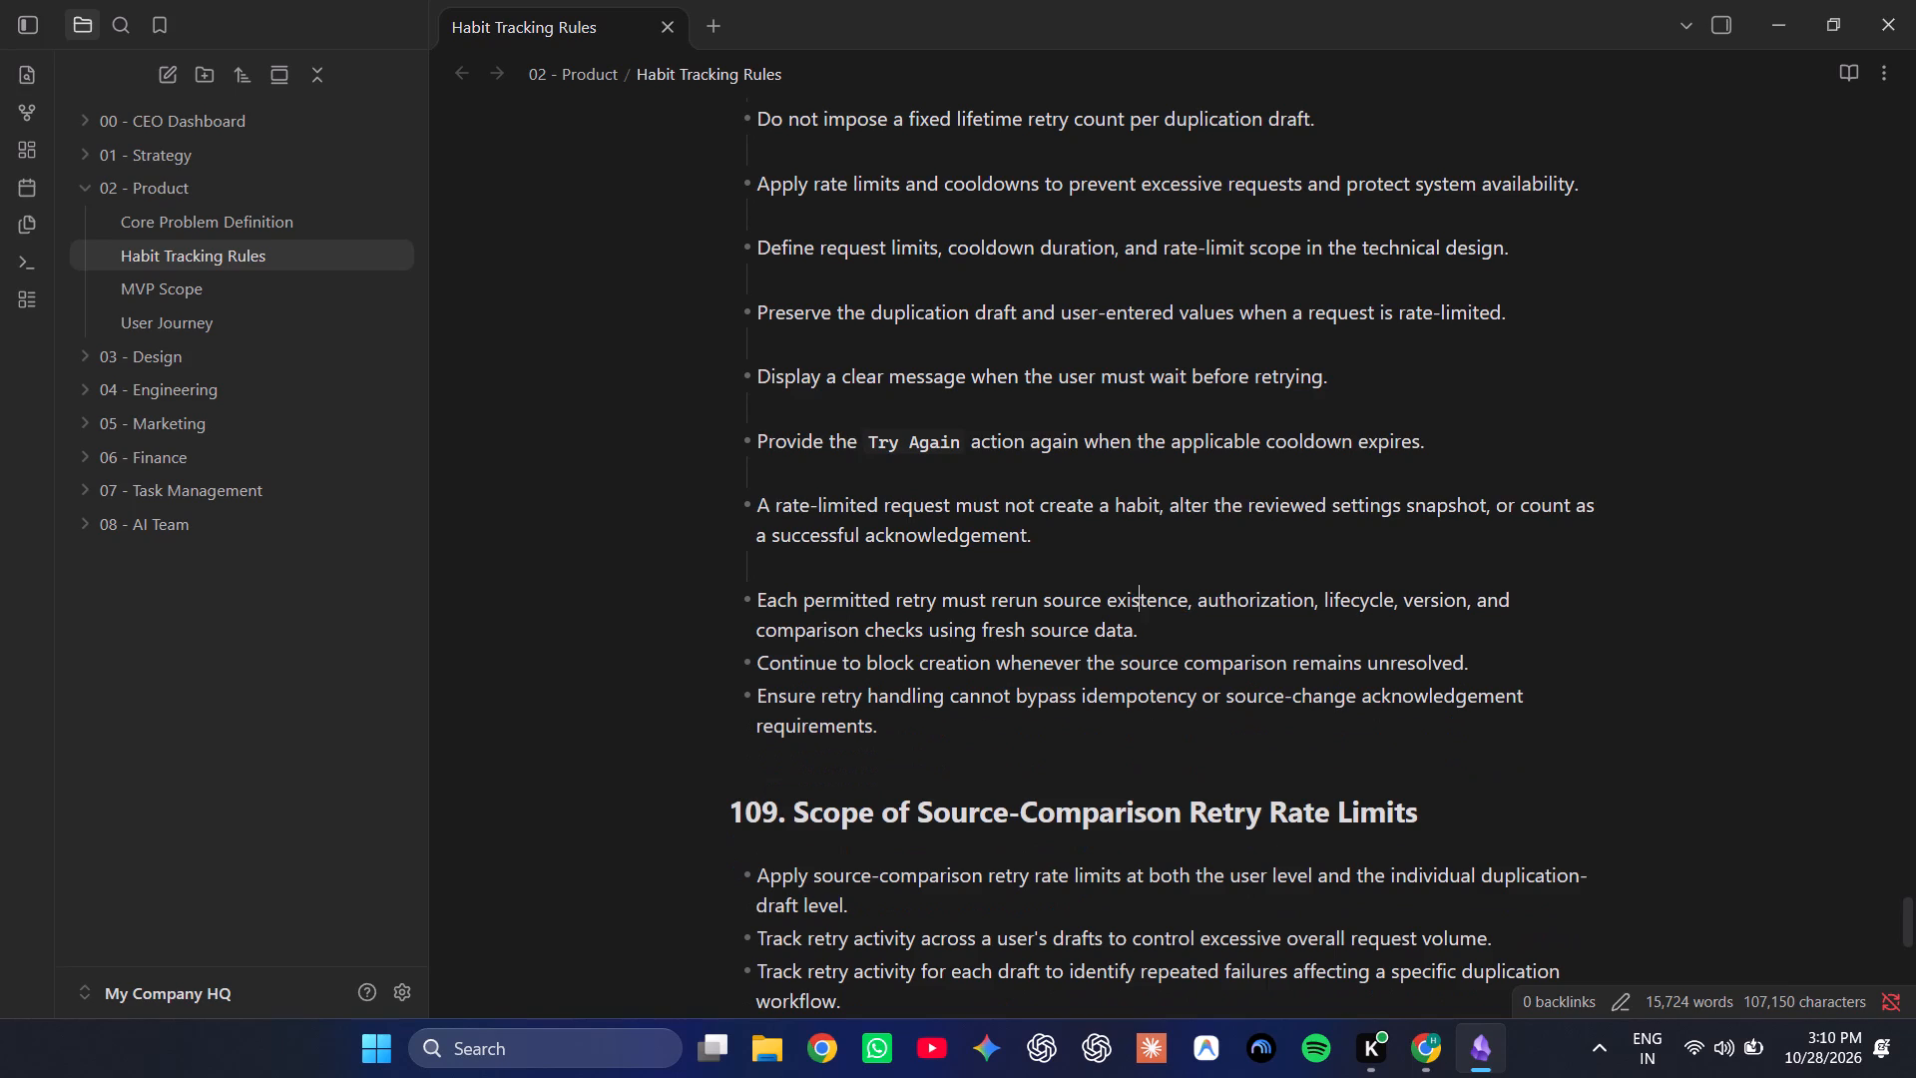
key("Up")
key("BackSpace")
key("BackSpace")
key("Up")
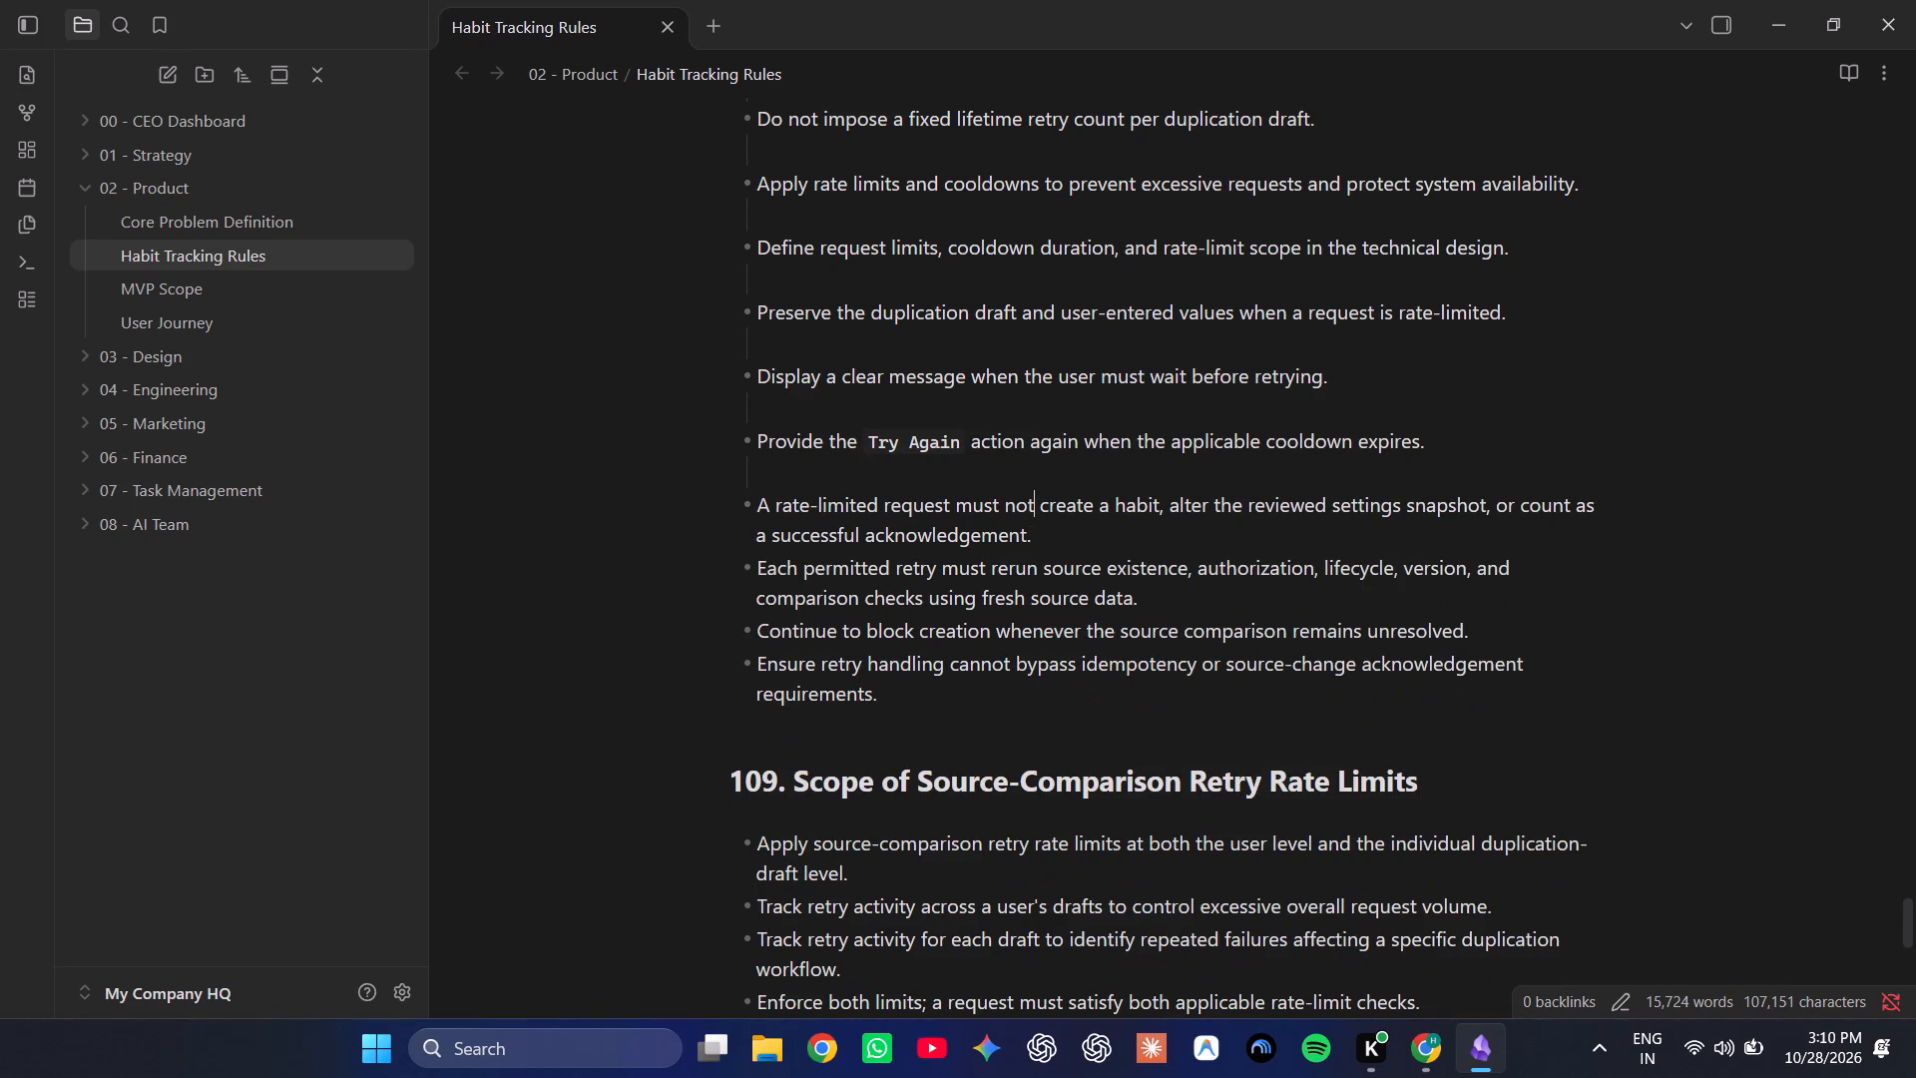
key("Up")
key("BackSpace")
key("BackSpace")
key("Up")
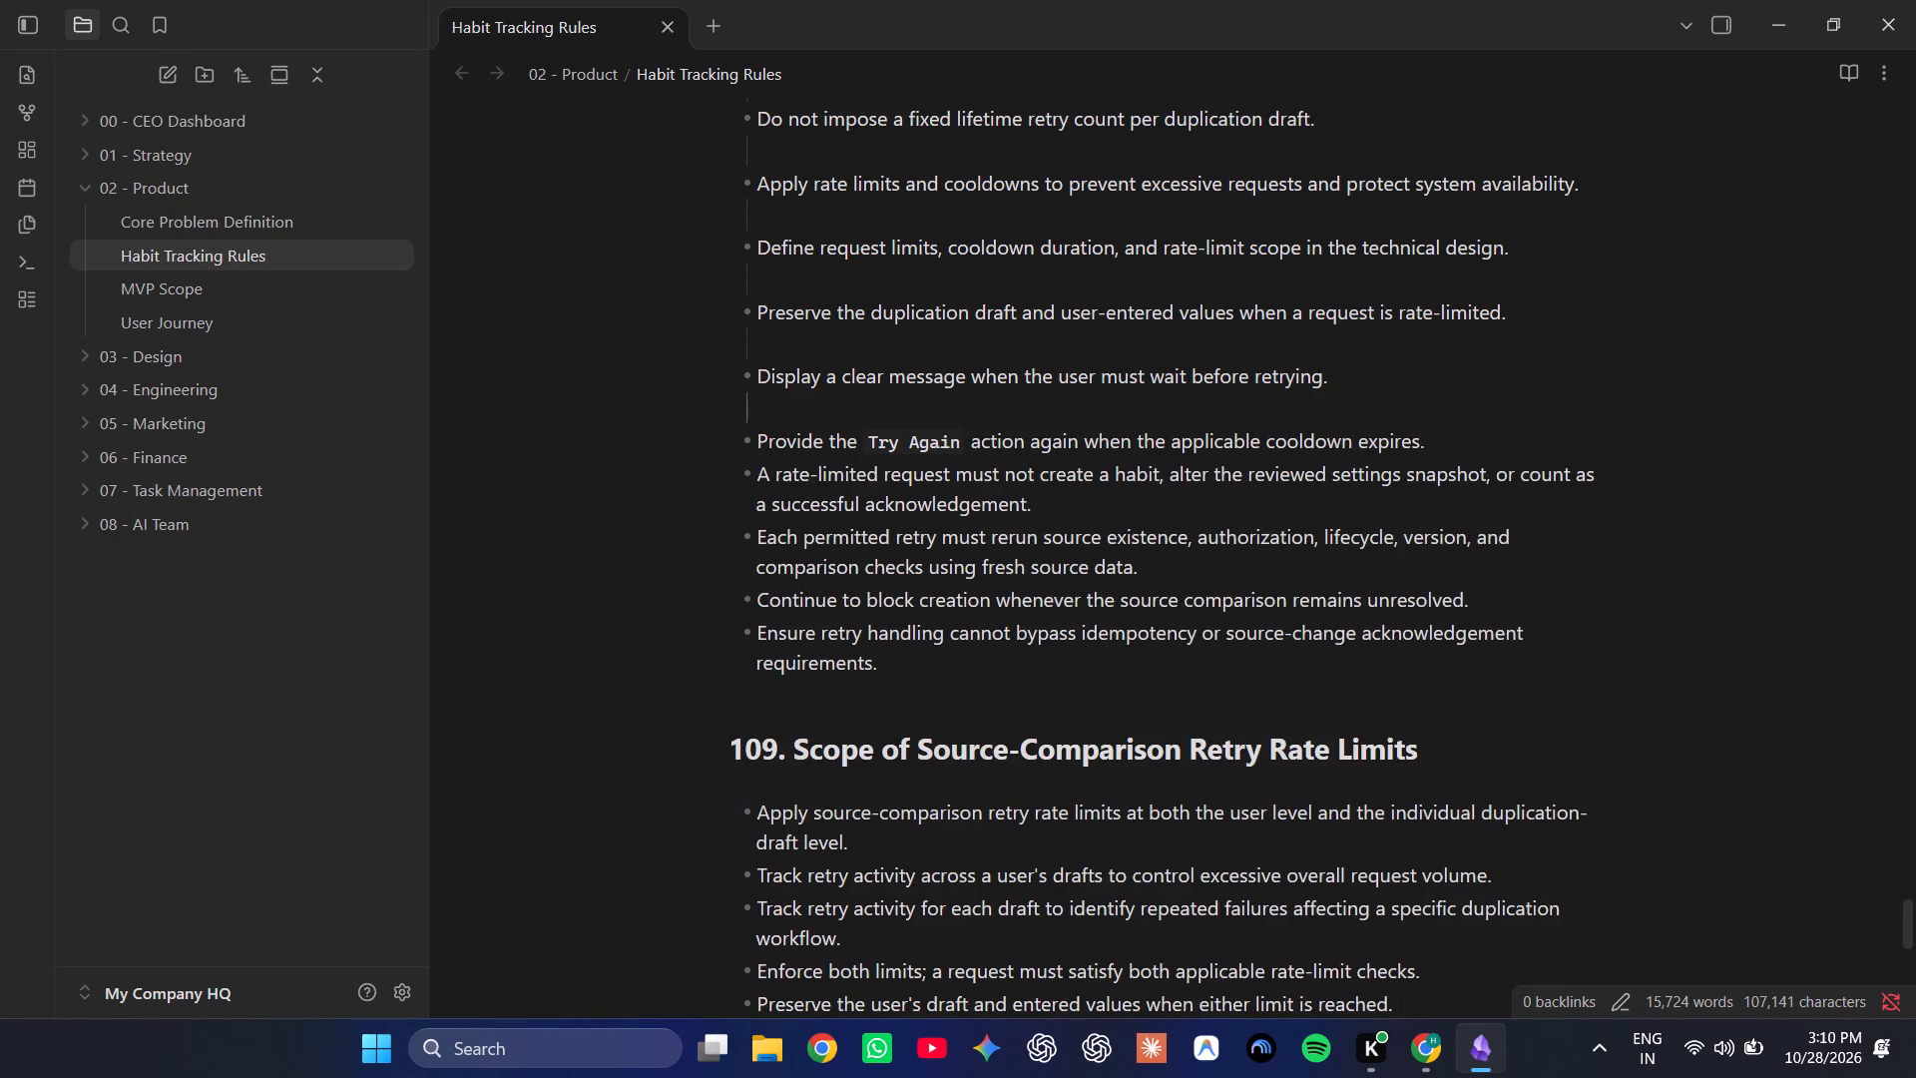
key("BackSpace")
key("BackSpace")
Remove the blank lines between section 108's bullets from "Display a clear message" up to "Apply rate limits and cooldowns".
key("Up")
key("BackSpace")
key("Up")
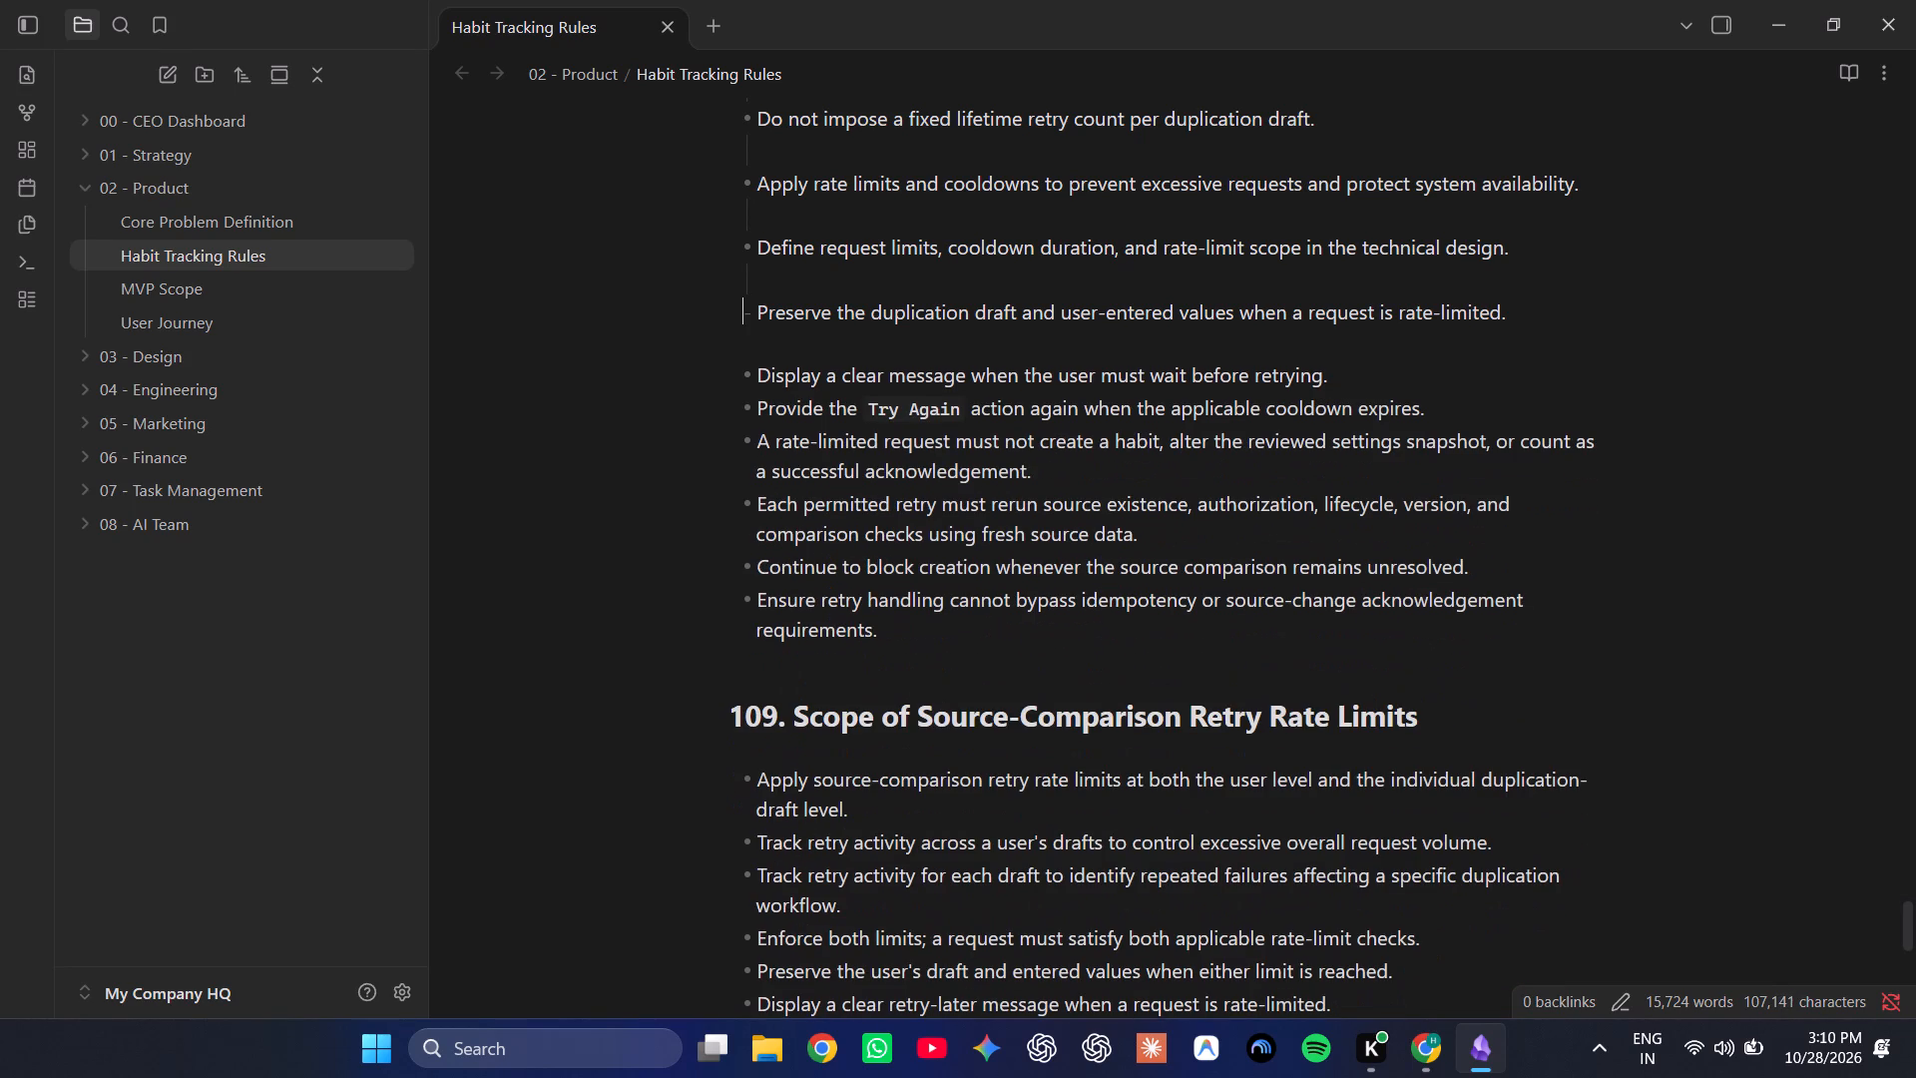
key("Down")
key("BackSpace")
key("Up")
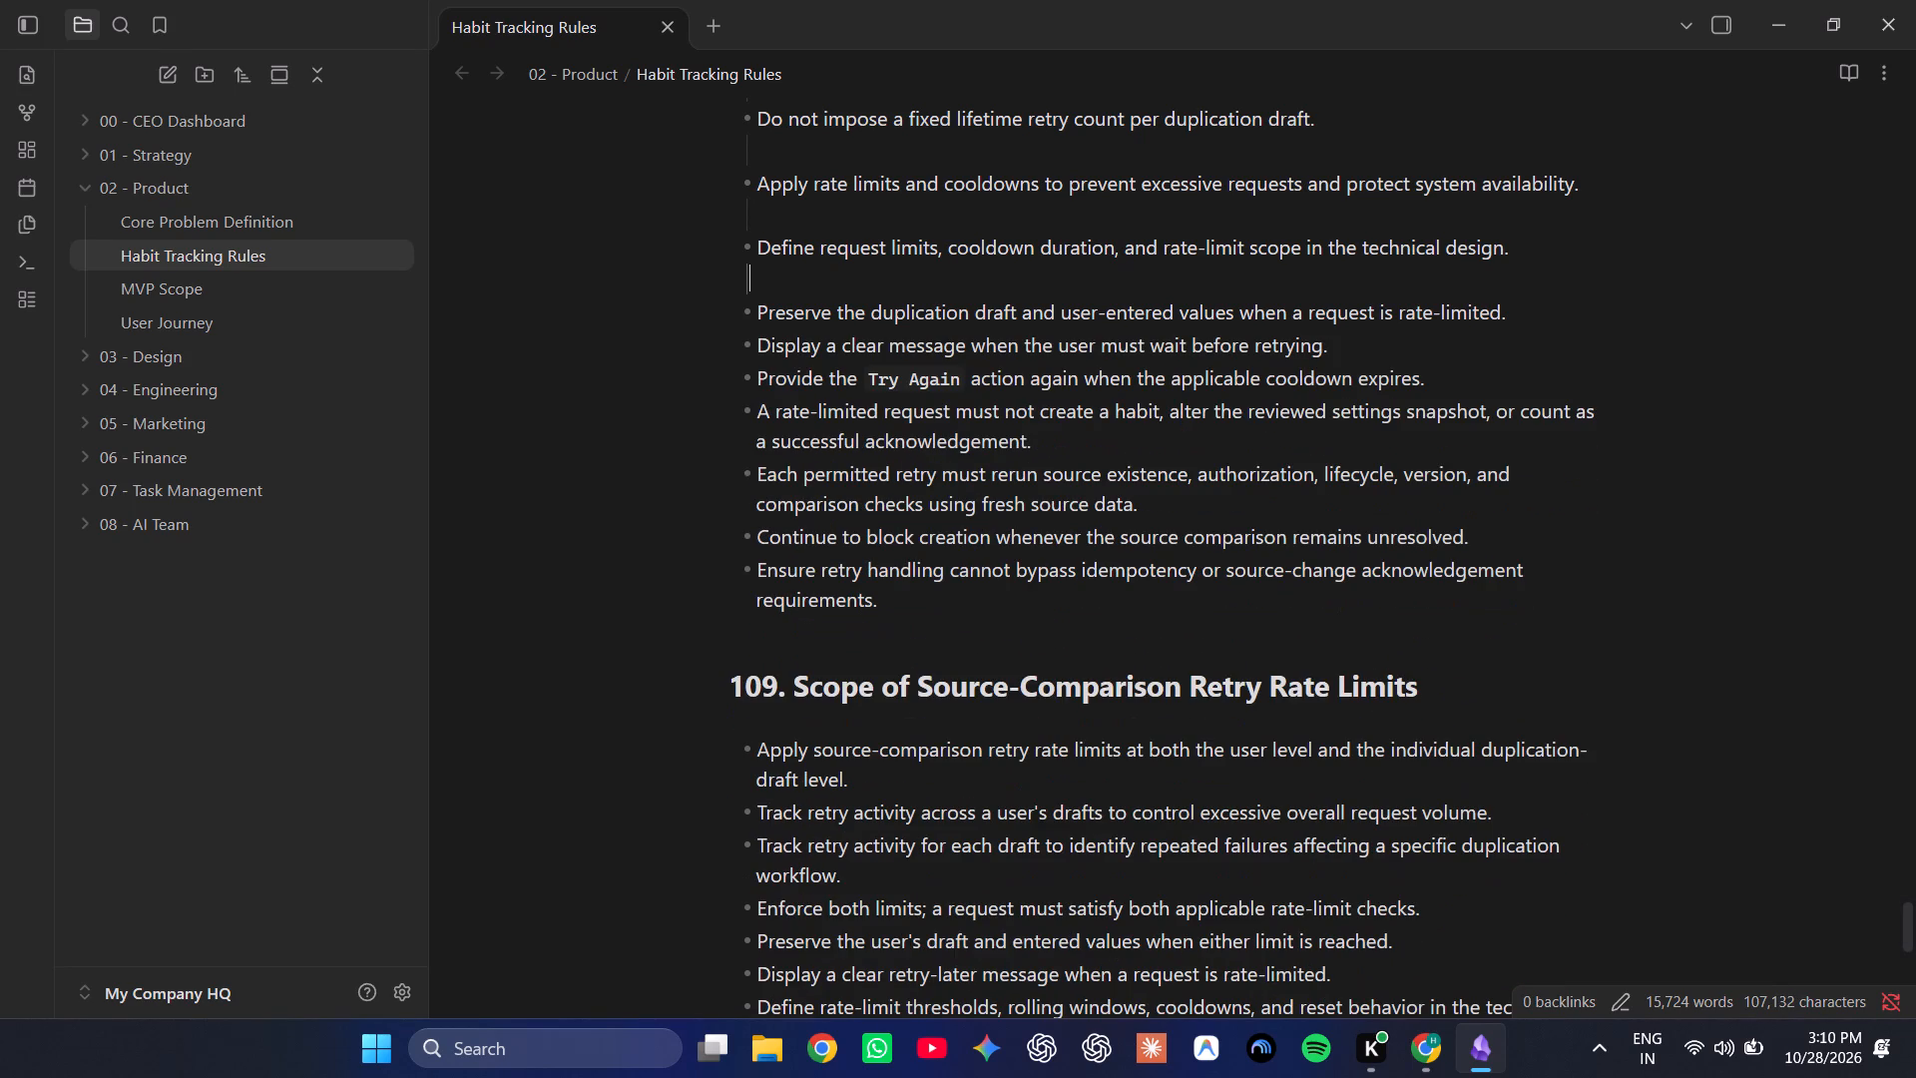
key("BackSpace")
key("BackSpace")
key("Up")
key("BackSpace")
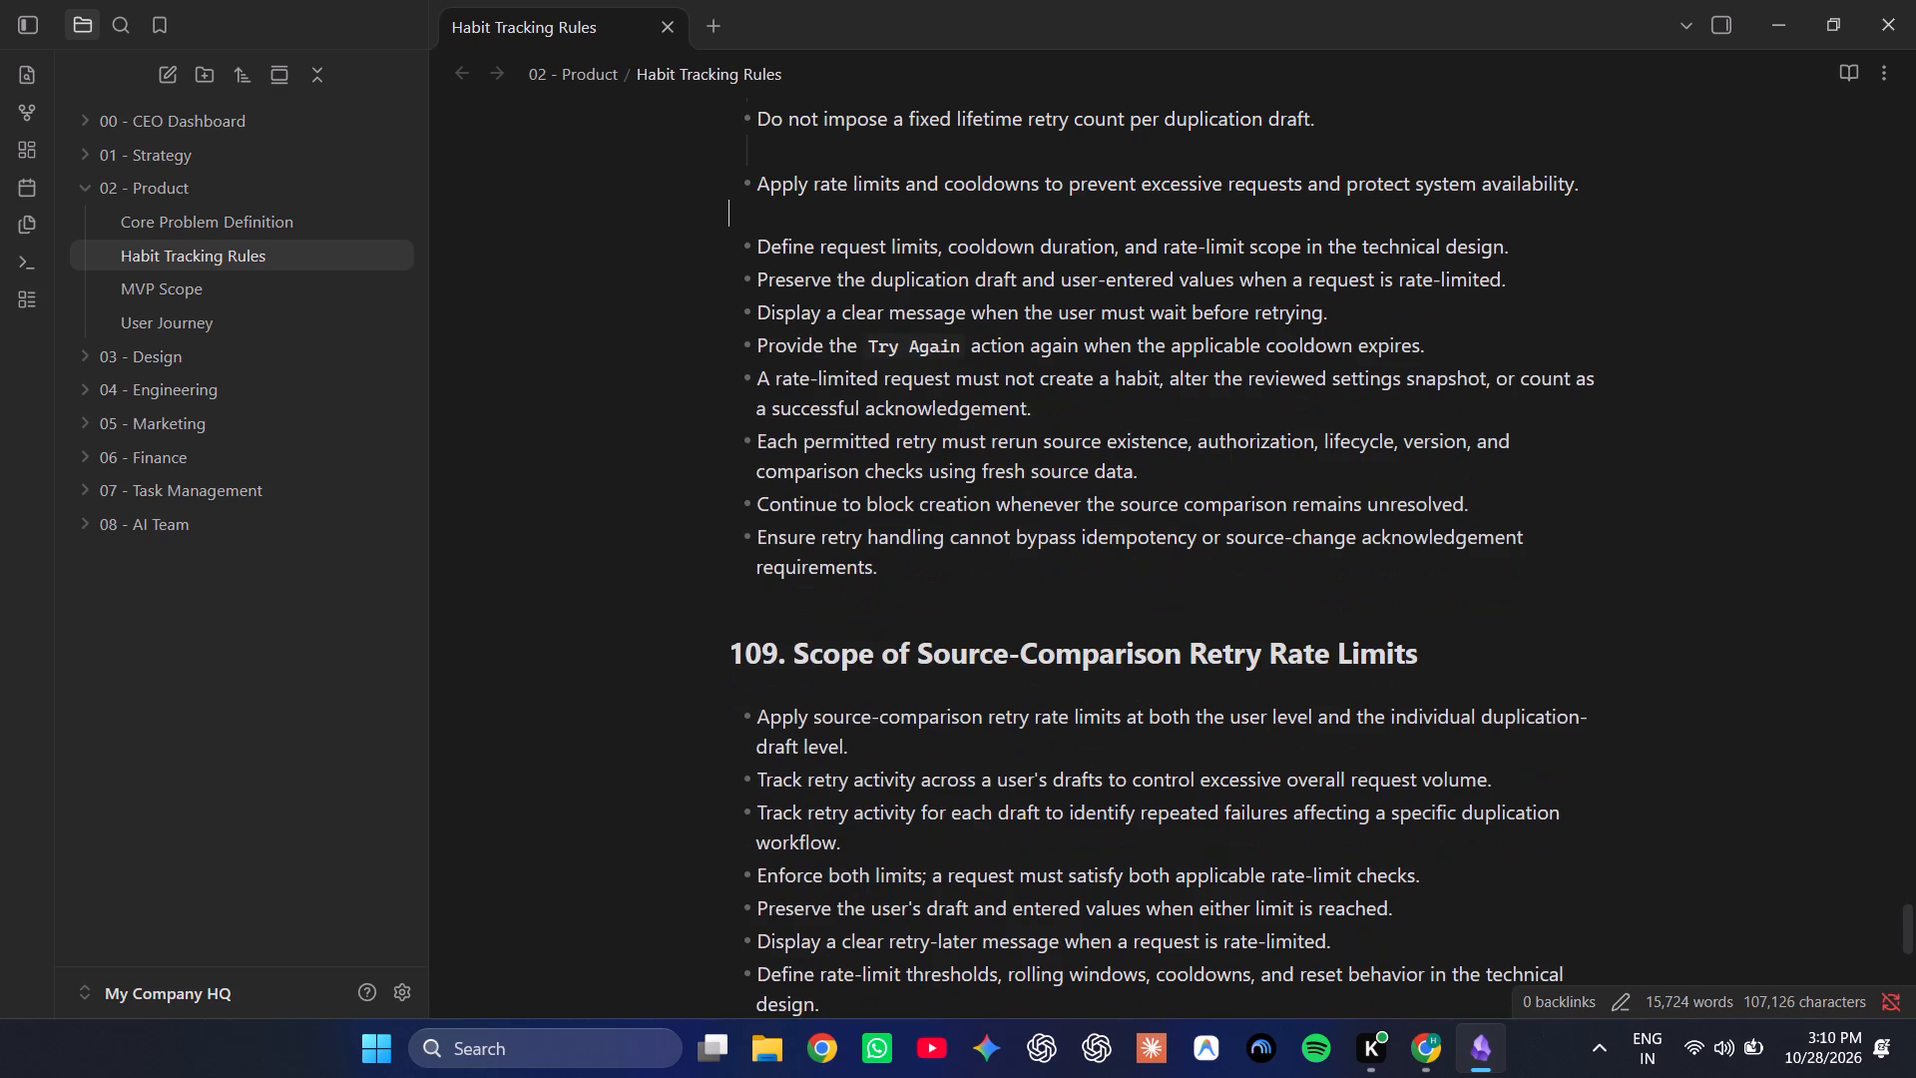
key("Up")
key("Down")
key("BackSpace")
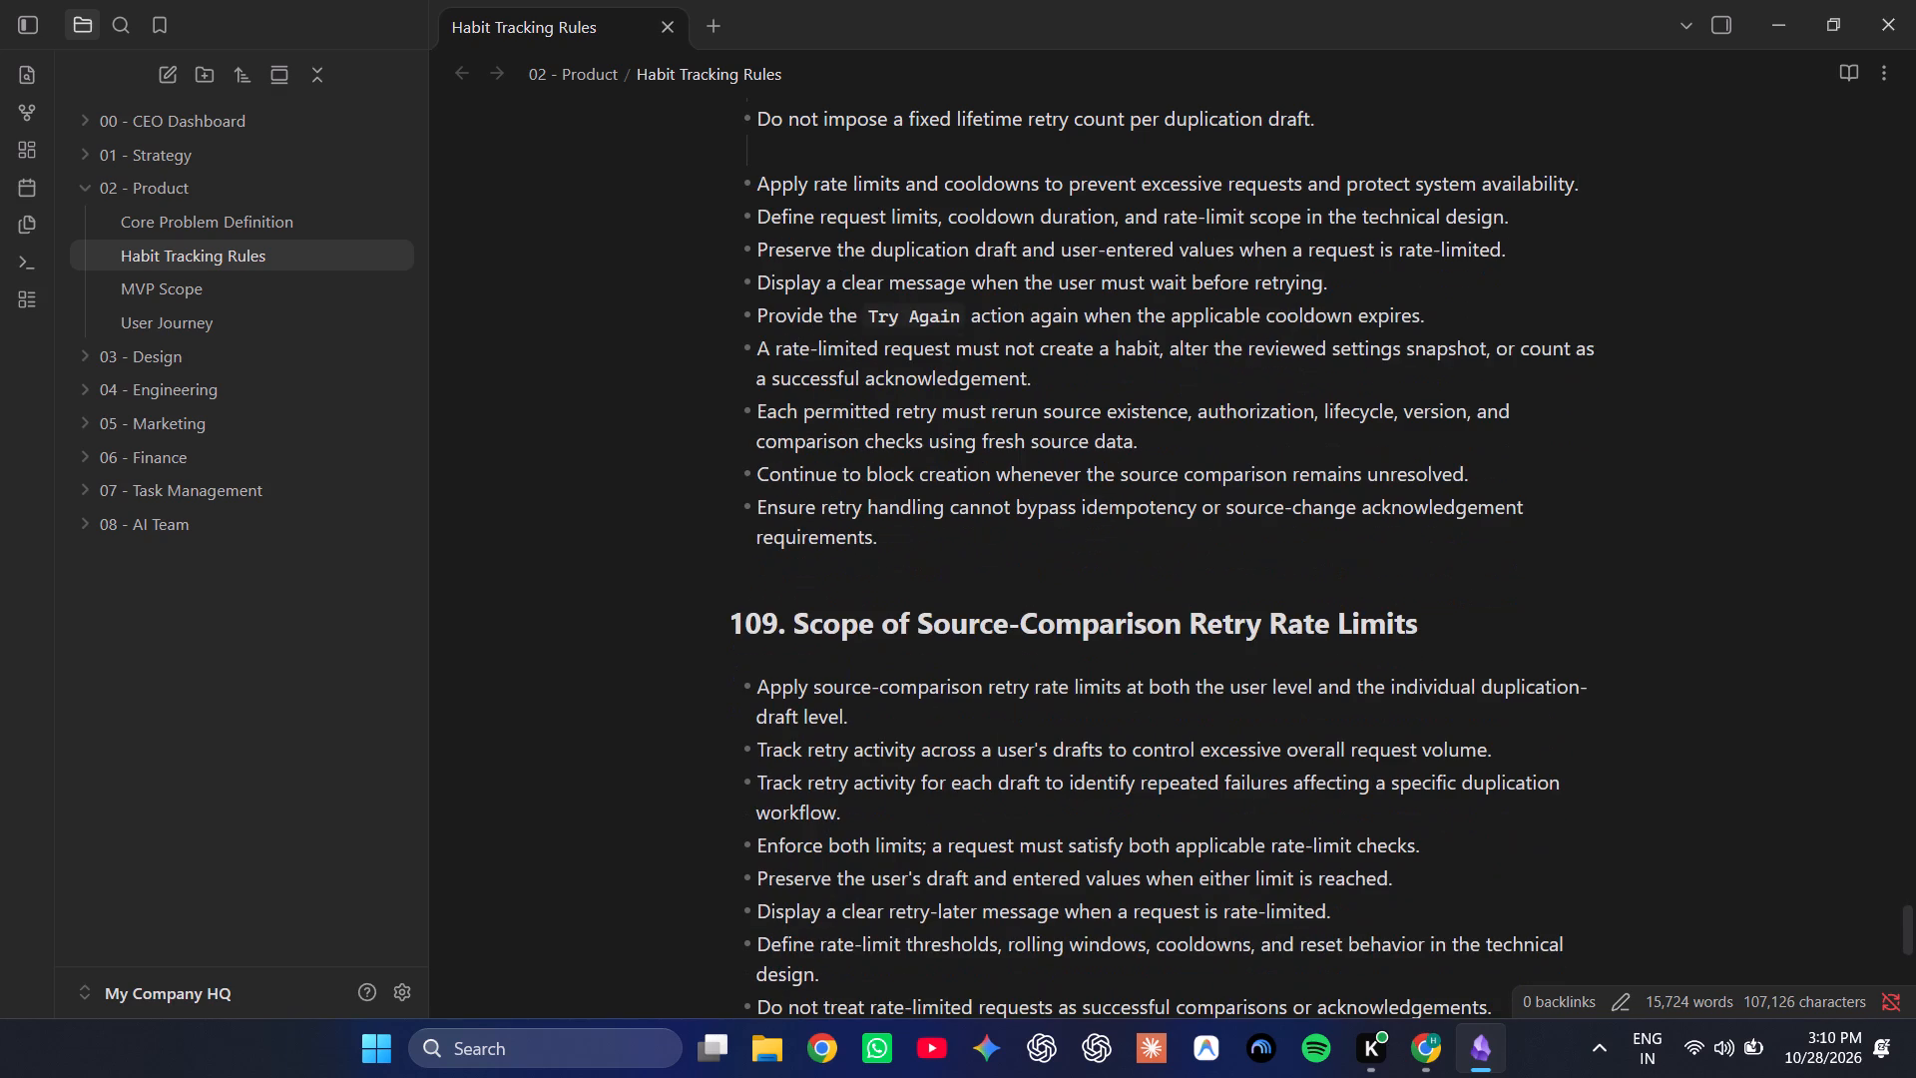
Remove the remaining blank lines between section 108's bullets, from "Apply rate limits and cooldowns" up to its first bullet.
key("Up")
key("BackSpace")
key("BackSpace")
key("Up")
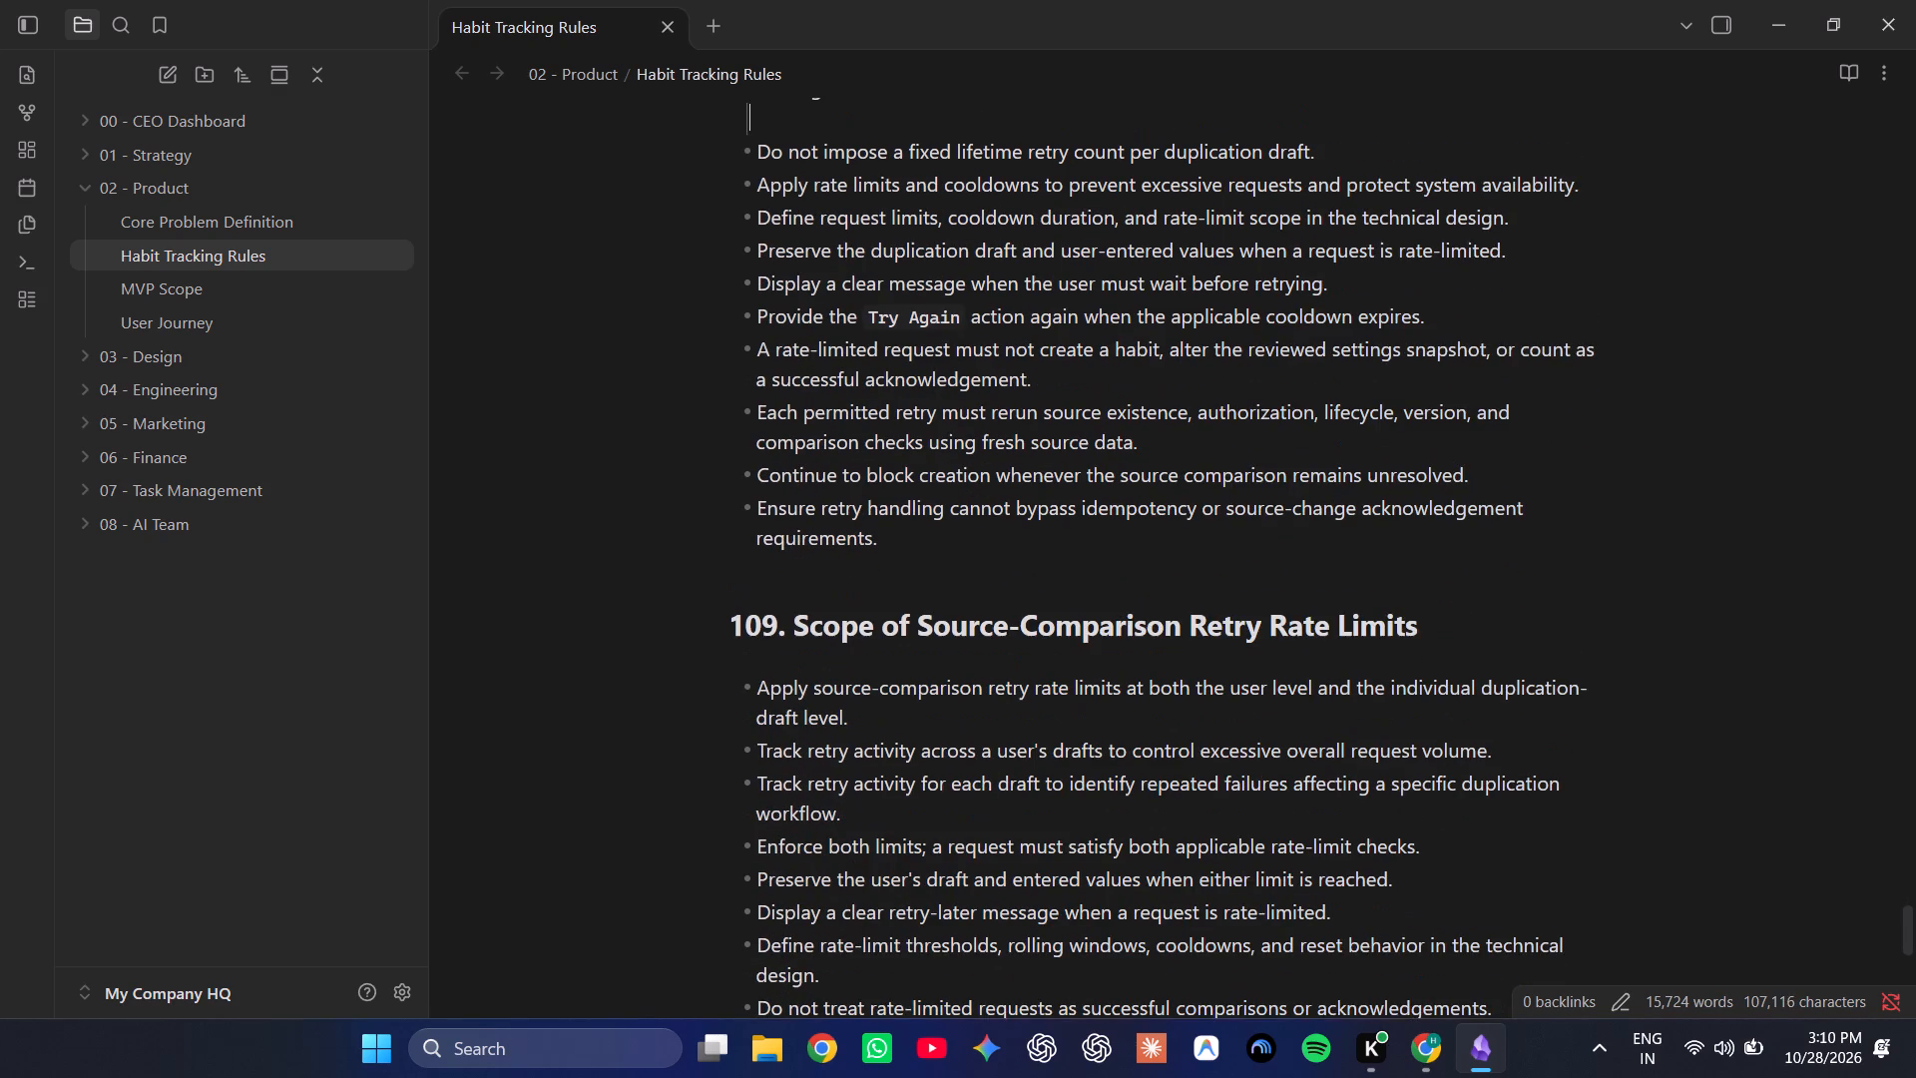
key("BackSpace")
key("BackSpace")
Examine the start of section 108 and the end of the section above it for blank lines left between bullets.
key("Up")
key("Up")
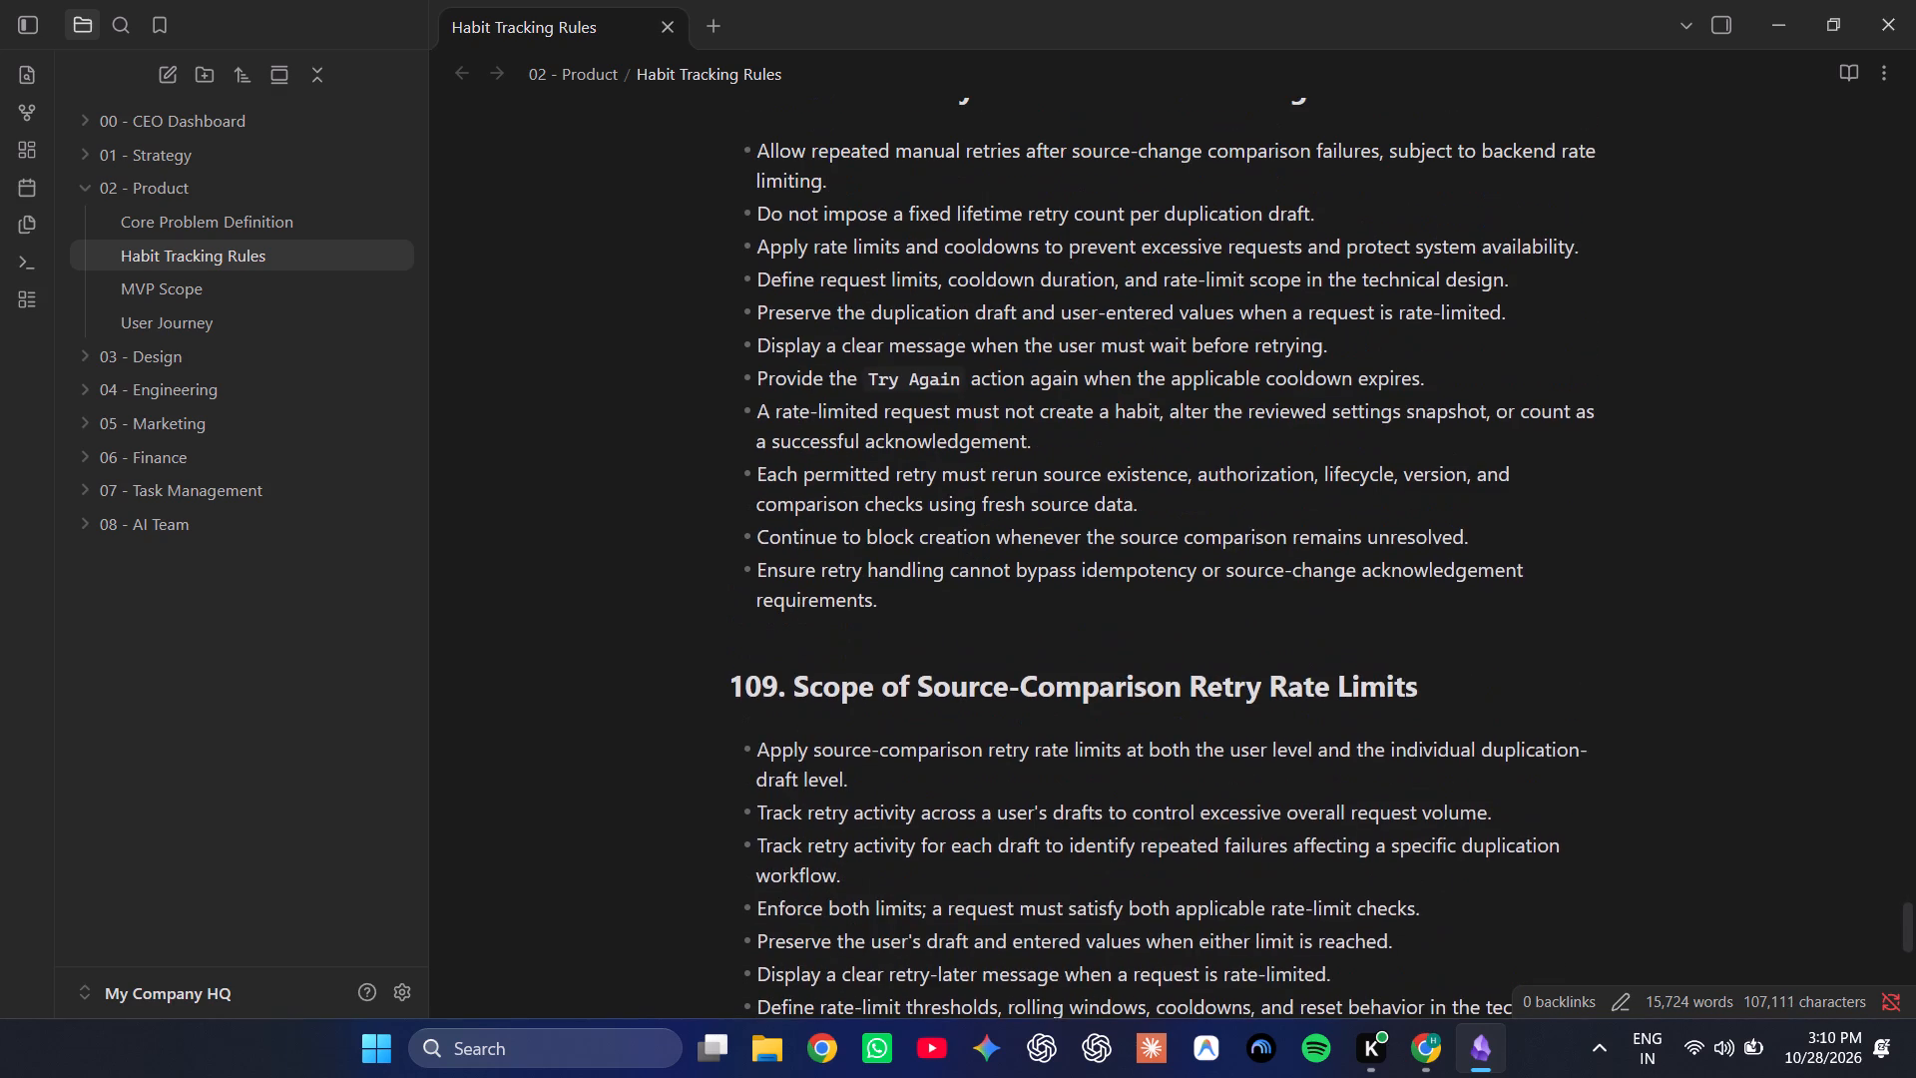
key("Up")
key("Up")
key("Up")
key("Up")
key("Up")
key("Up")
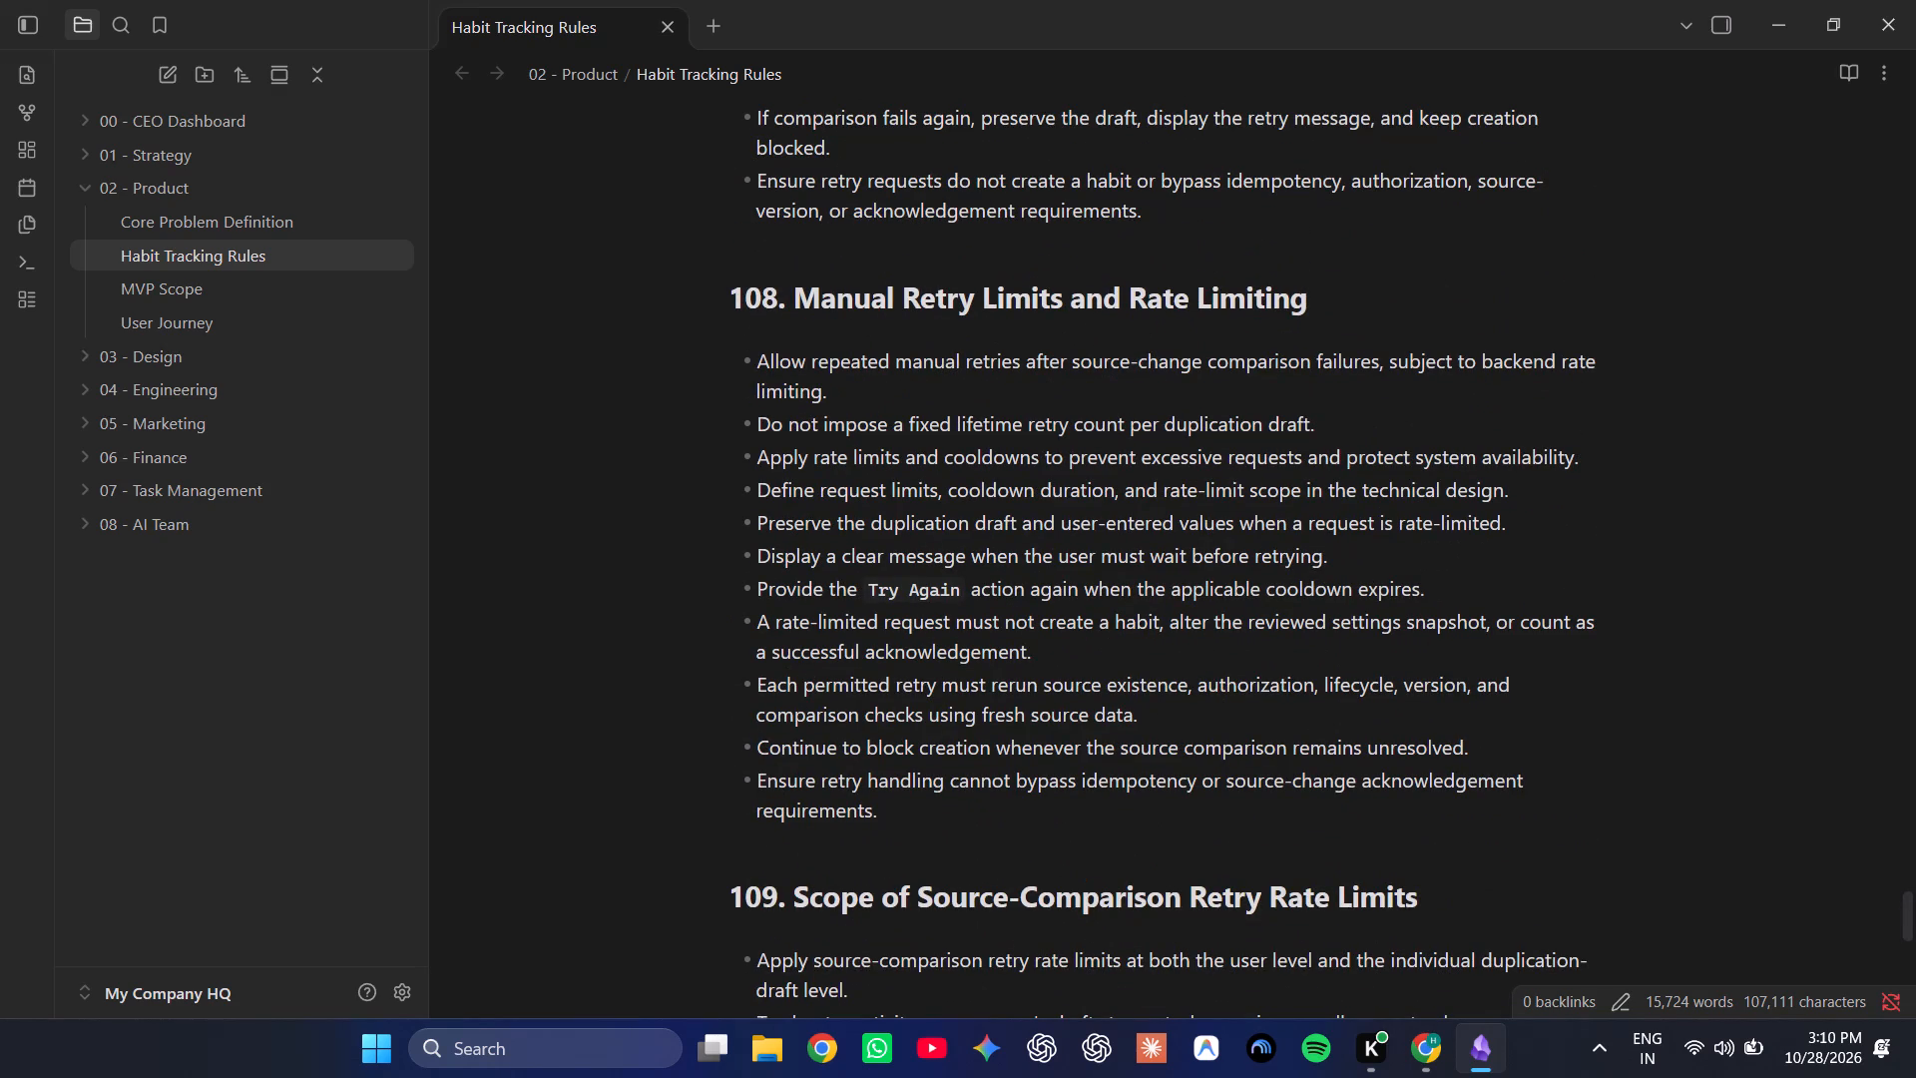
Add empty lines at the end of the note, after the "Ensure rolling-window calculations" bullet.
scroll(980, 456, "down", 17)
left_click(1102, 443)
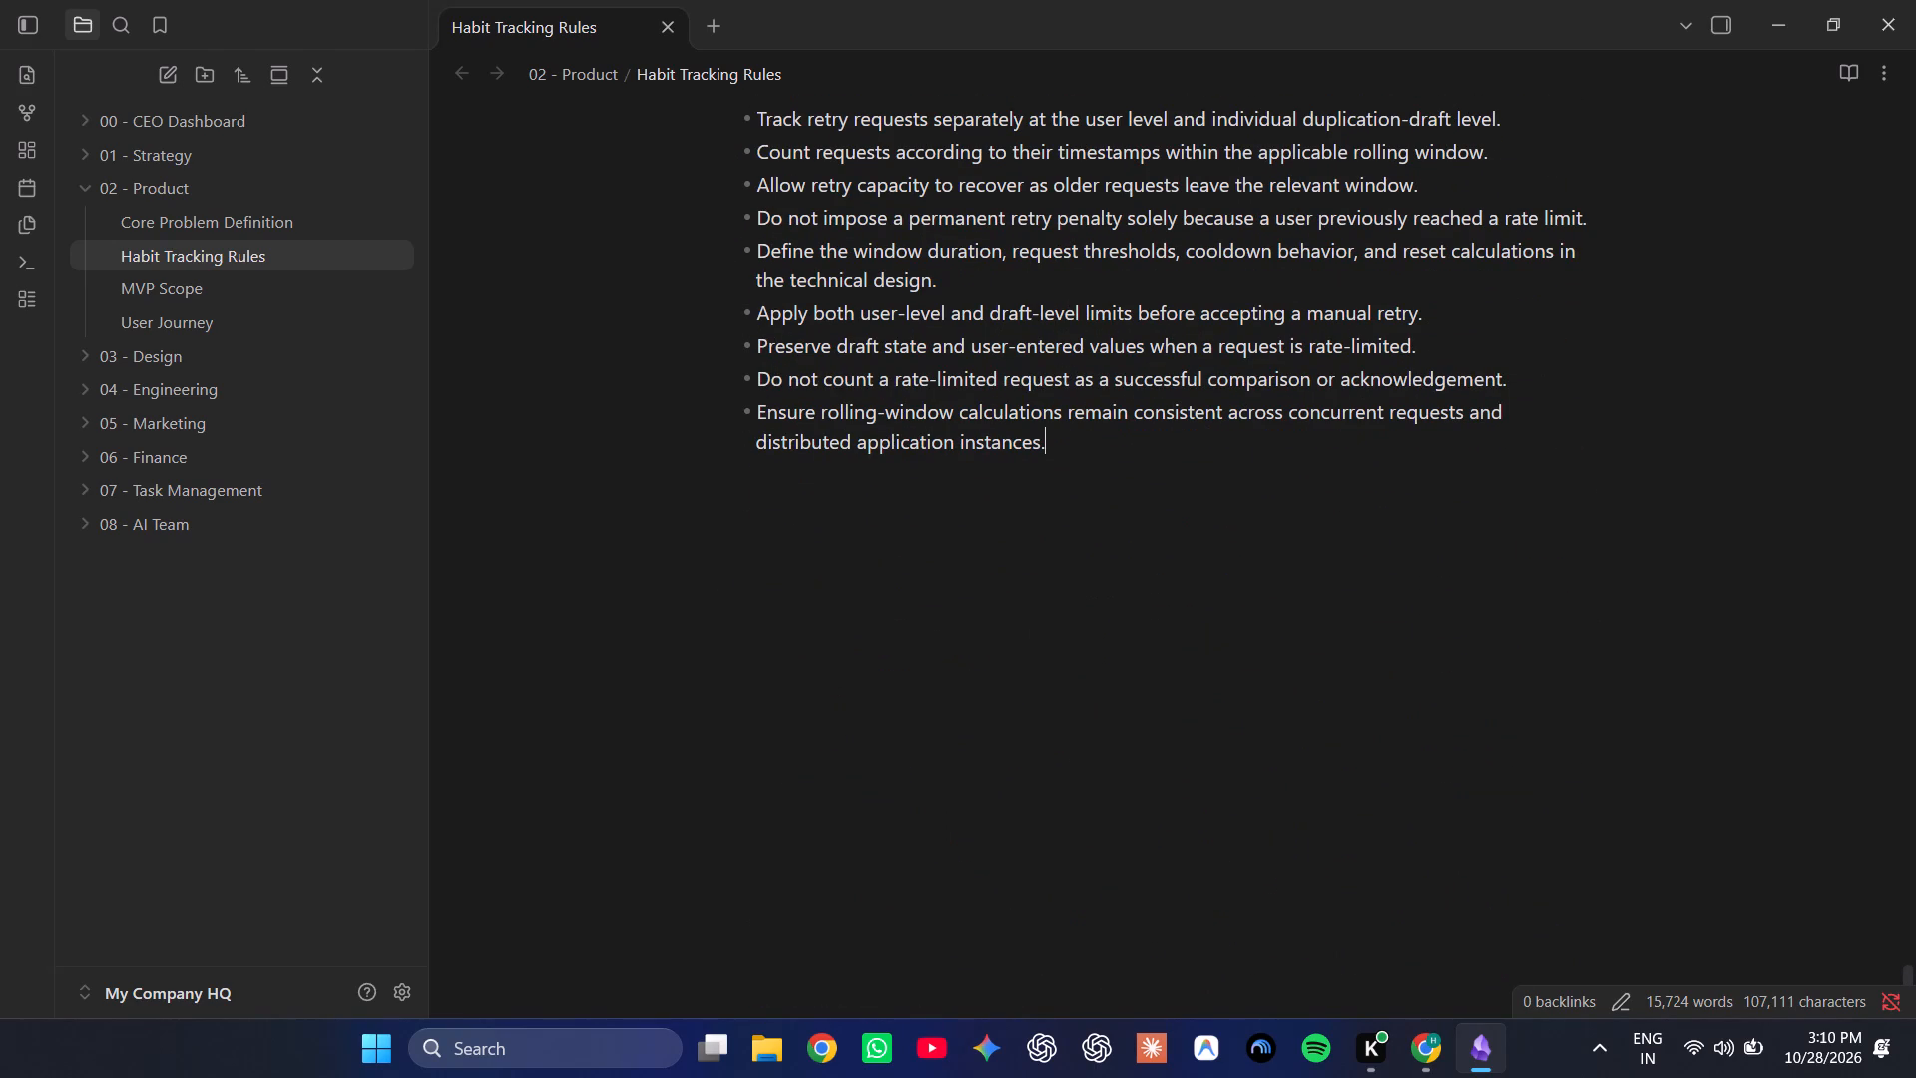
key("Return")
key("Return")
key("Return")
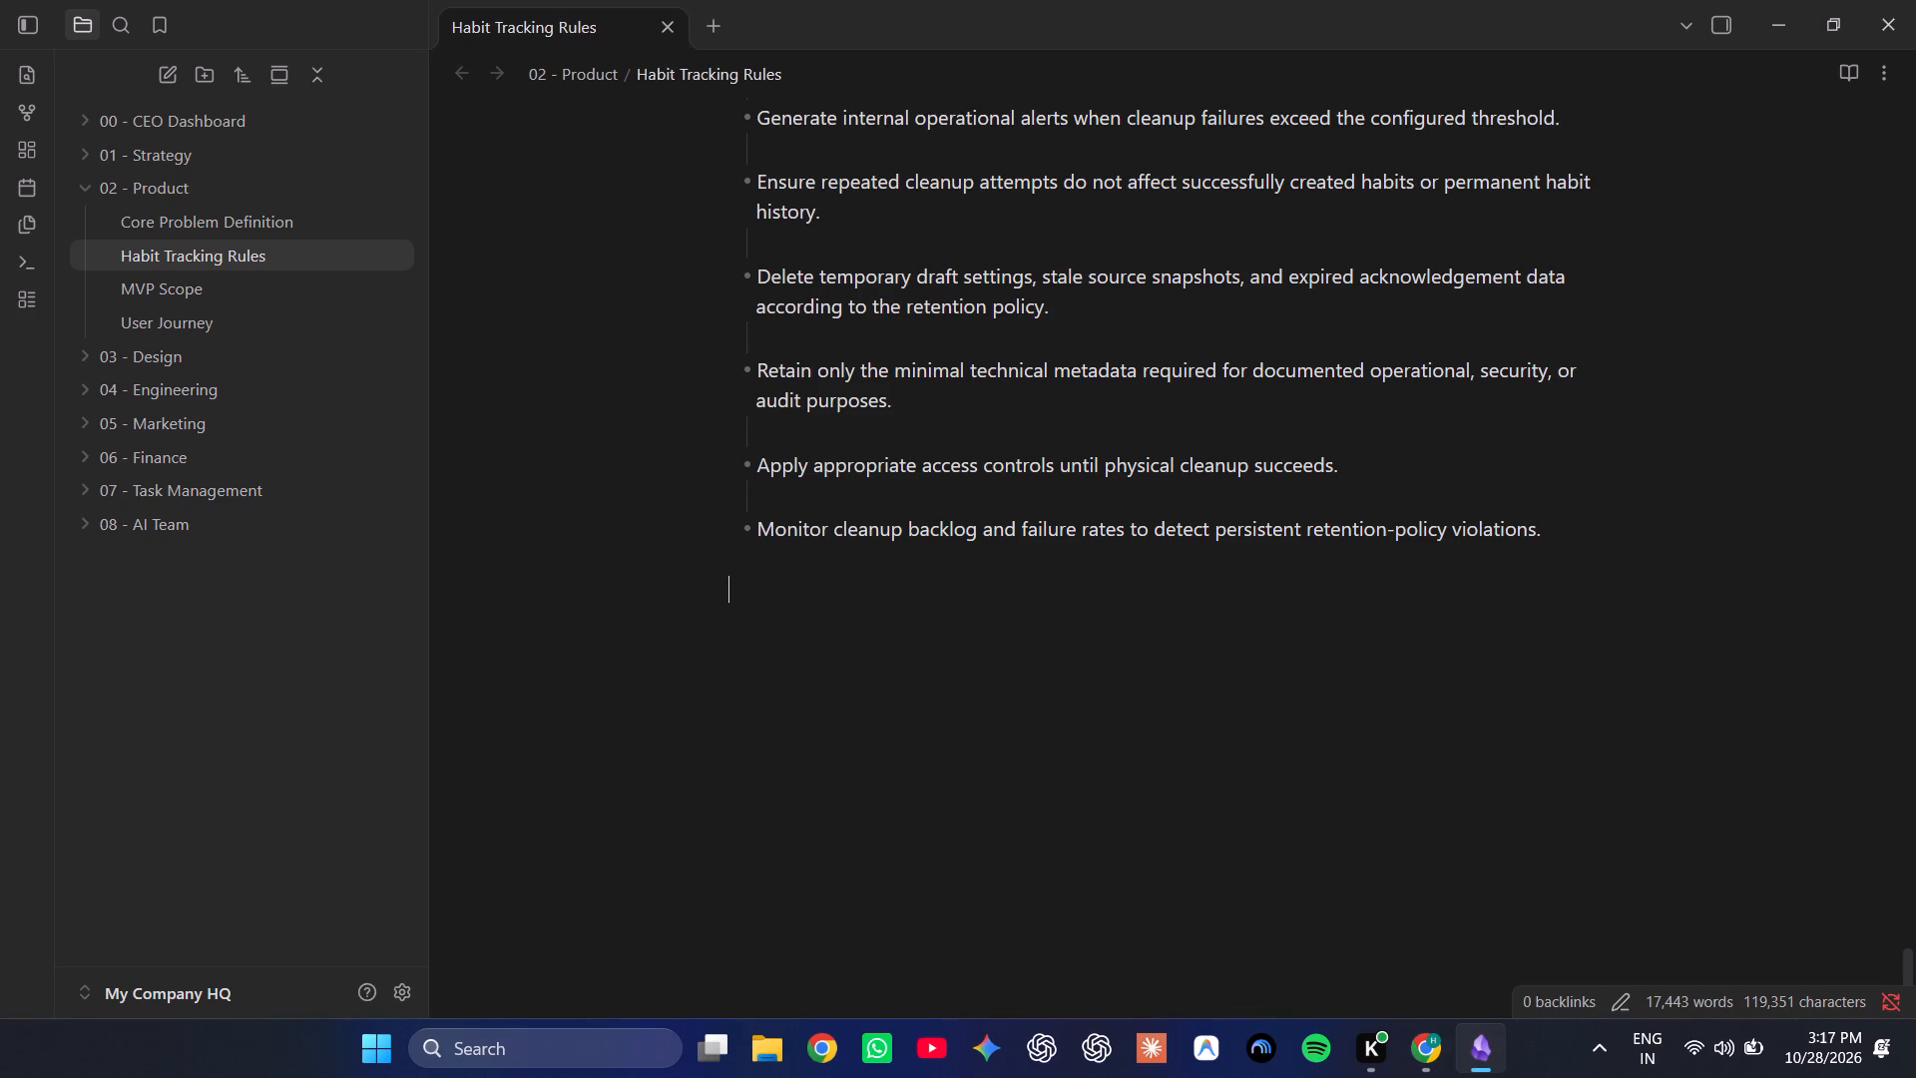
key("ctrl+v")
Make the Minimal Metadata Retention After Draft Cleanup heading level two and number it 122.
left_click(734, 624)
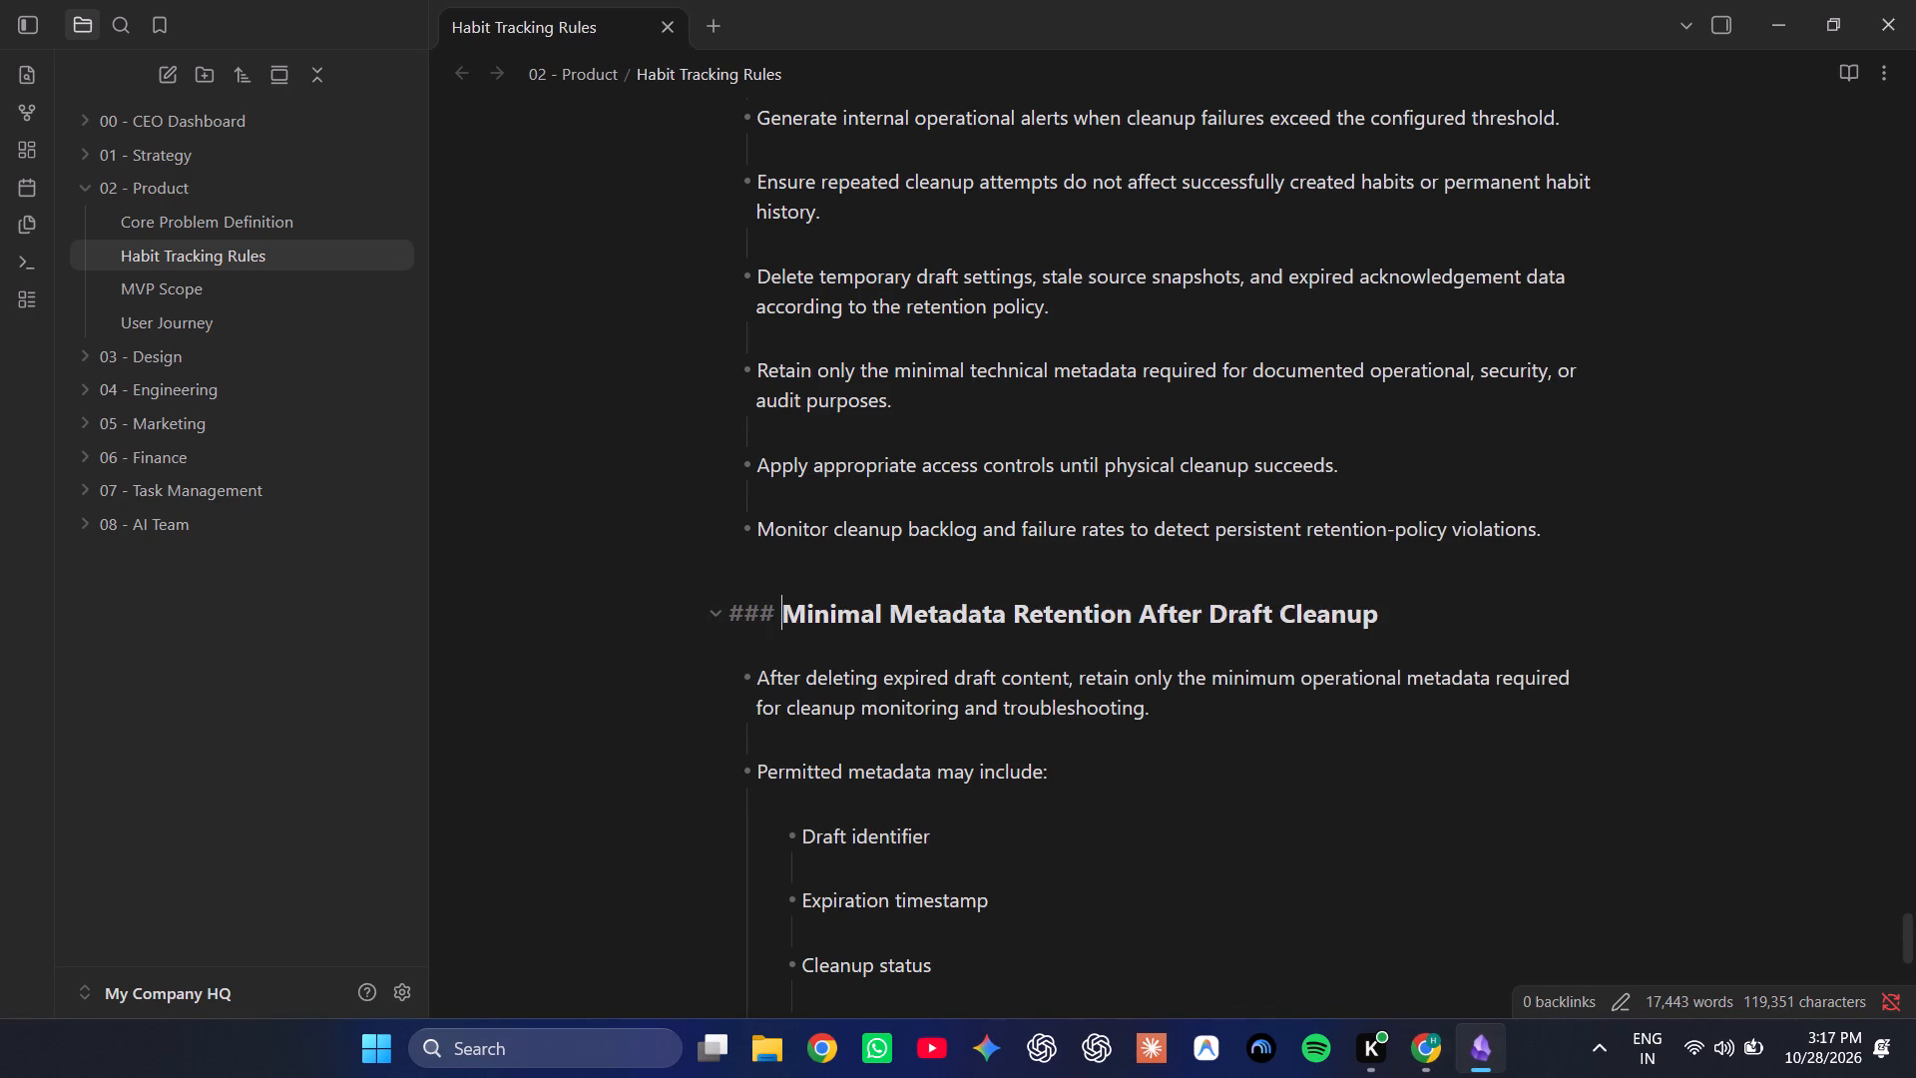
key("BackSpace")
key("BackSpace")
key("space")
type("122.")
key("space")
Remove the blank lines between section 122's bullets from "Do not retain expired draft content" down to the last bullet.
scroll(940, 600, "down", 5)
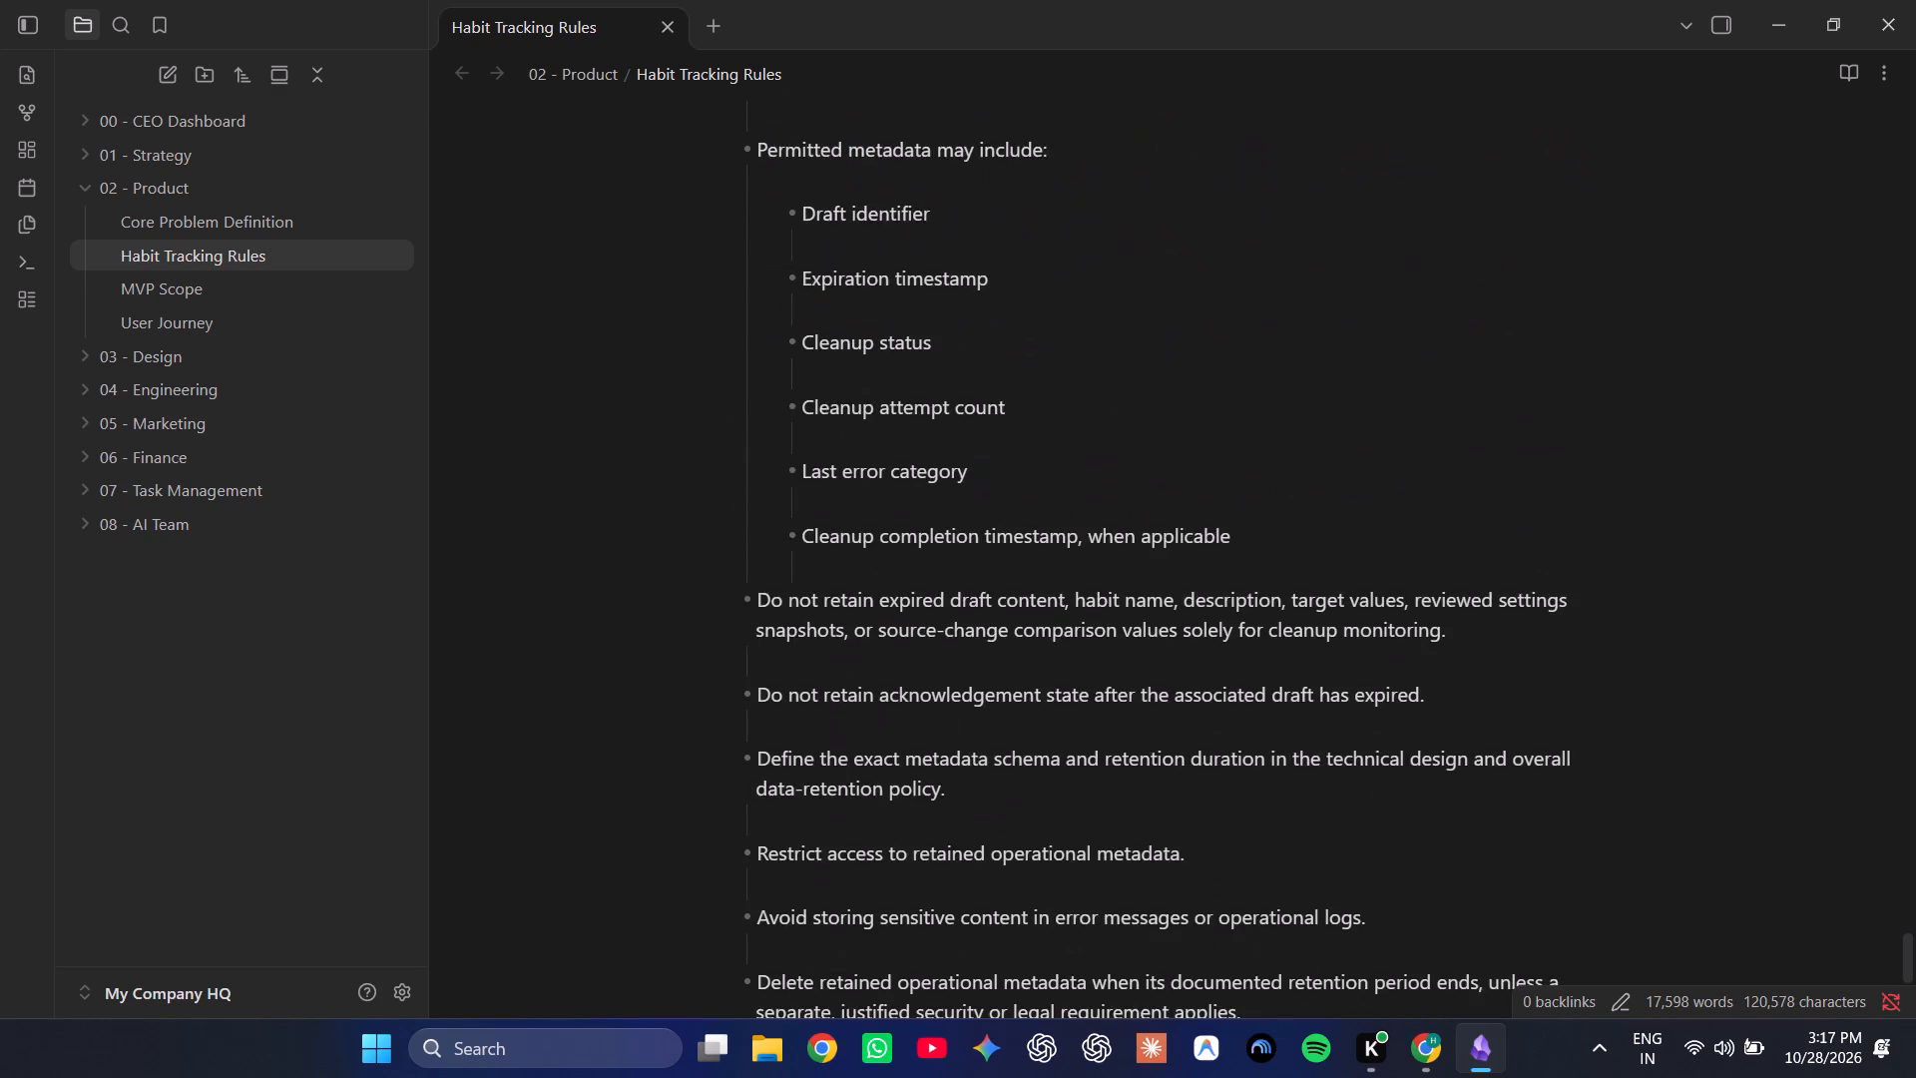
scroll(795, 749, "down", 4)
left_click(787, 545)
key("BackSpace")
key("BackSpace")
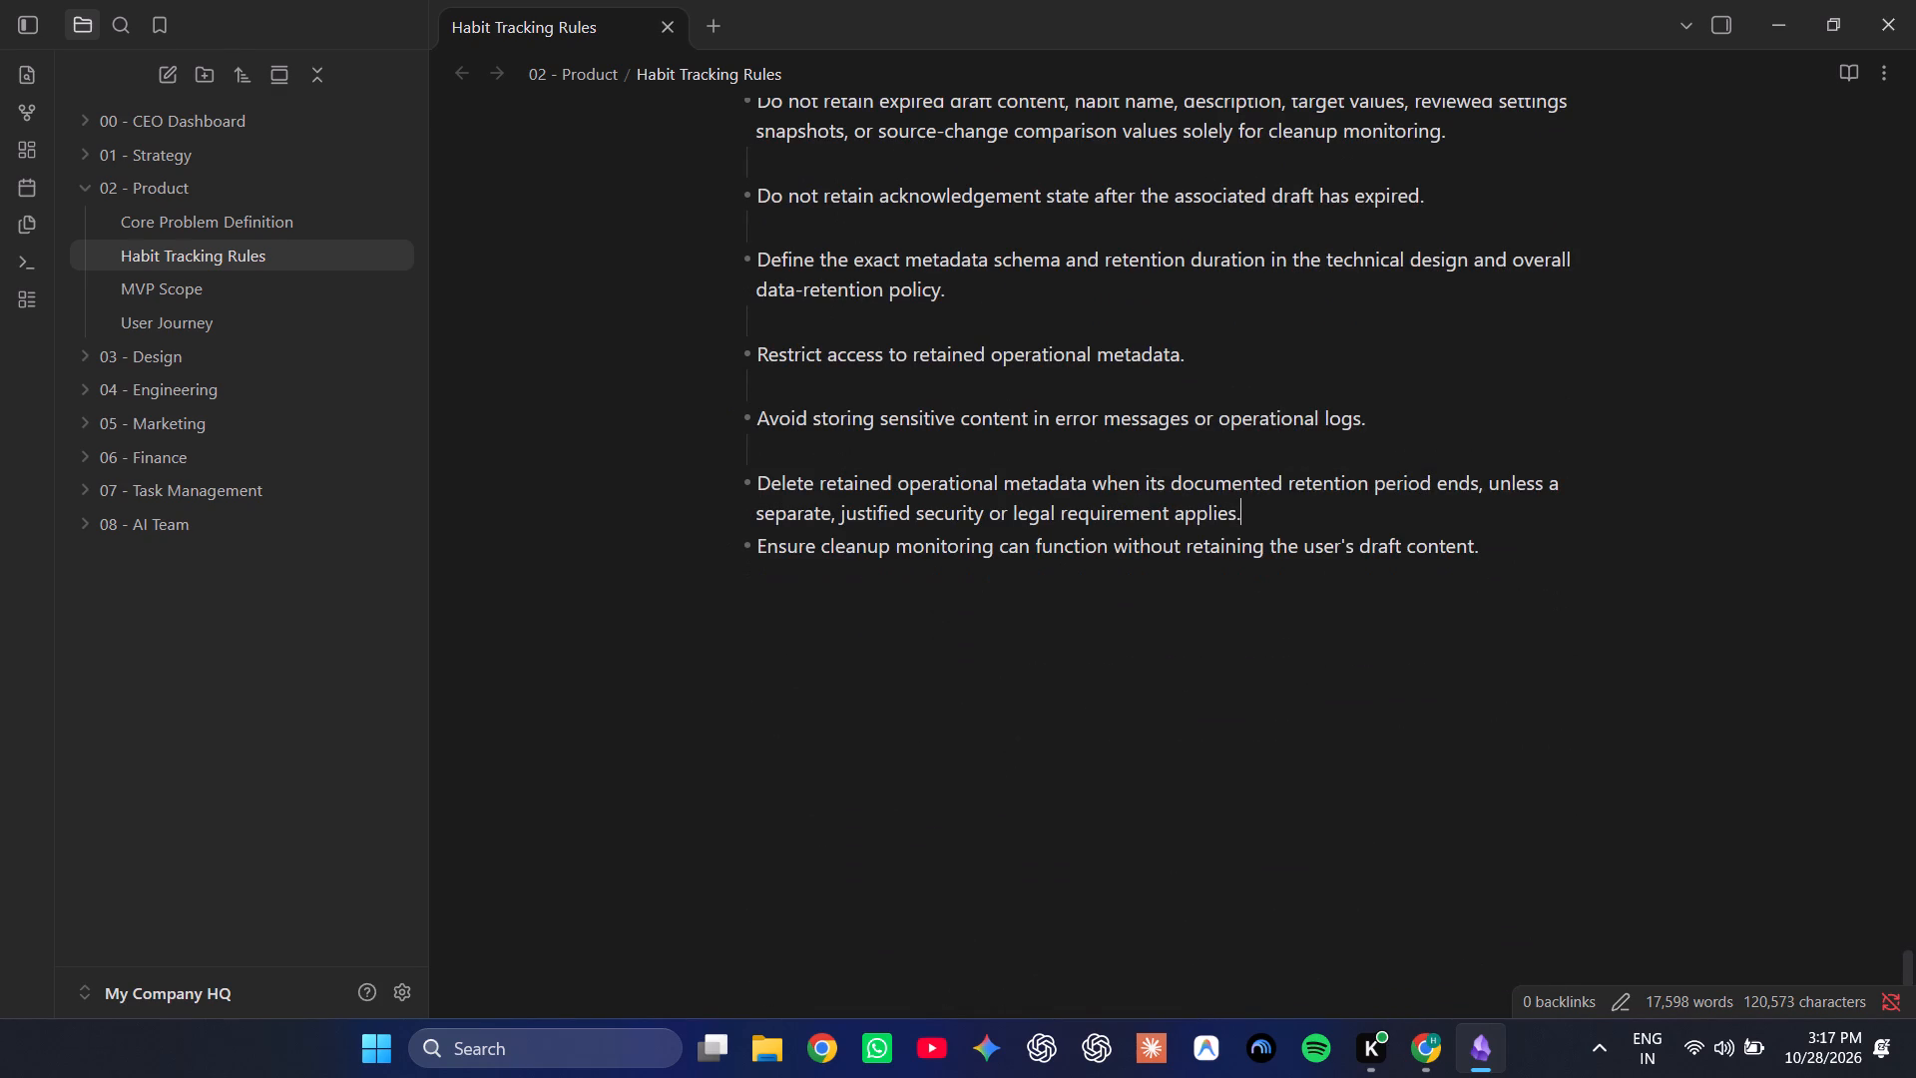
left_click(799, 451)
key("BackSpace")
key("BackSpace")
left_click(778, 379)
key("BackSpace")
key("BackSpace")
left_click(767, 313)
key("BackSpace")
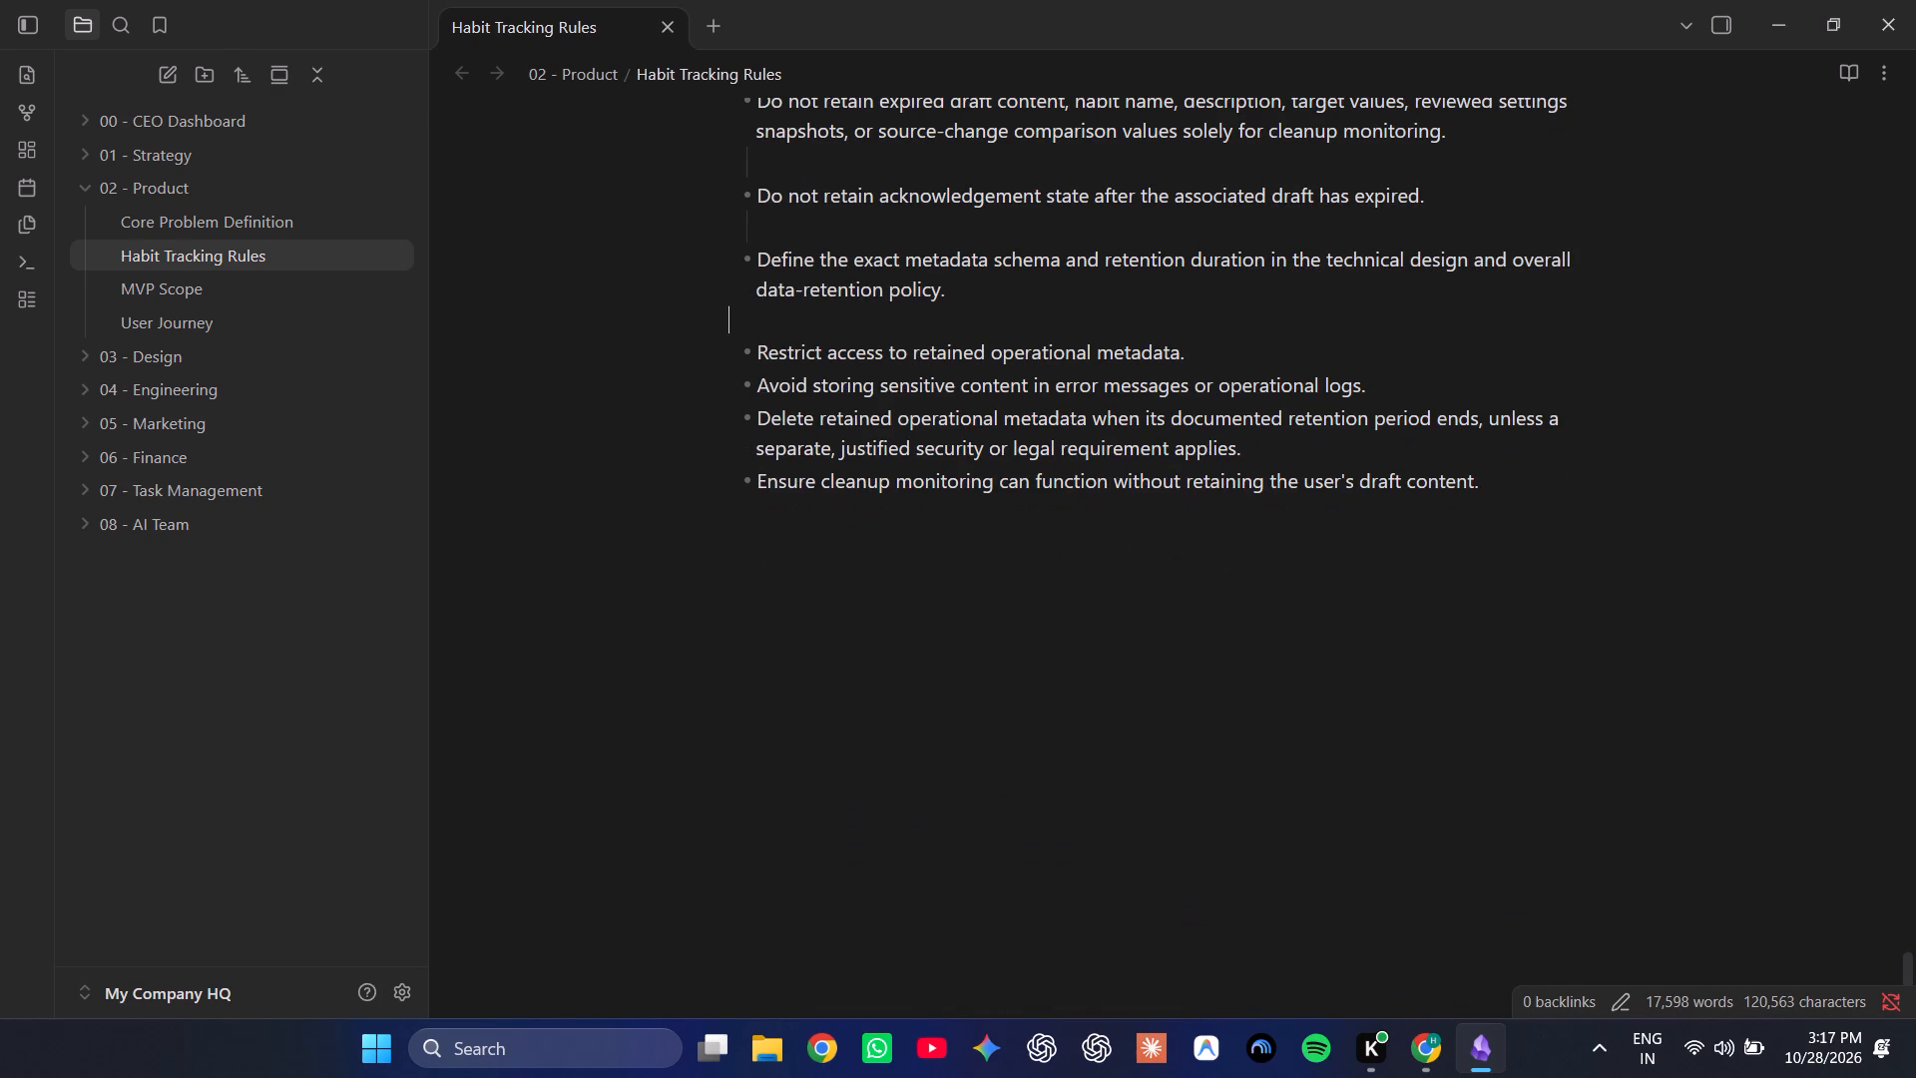
key("BackSpace")
left_click(782, 224)
key("BackSpace")
key("BackSpace")
left_click(790, 175)
key("BackSpace")
key("BackSpace")
Remove the blank lines between the nested permitted-metadata items in section 122, from Draft identifier to Cleanup completion timestamp.
scroll(910, 319, "up", 5)
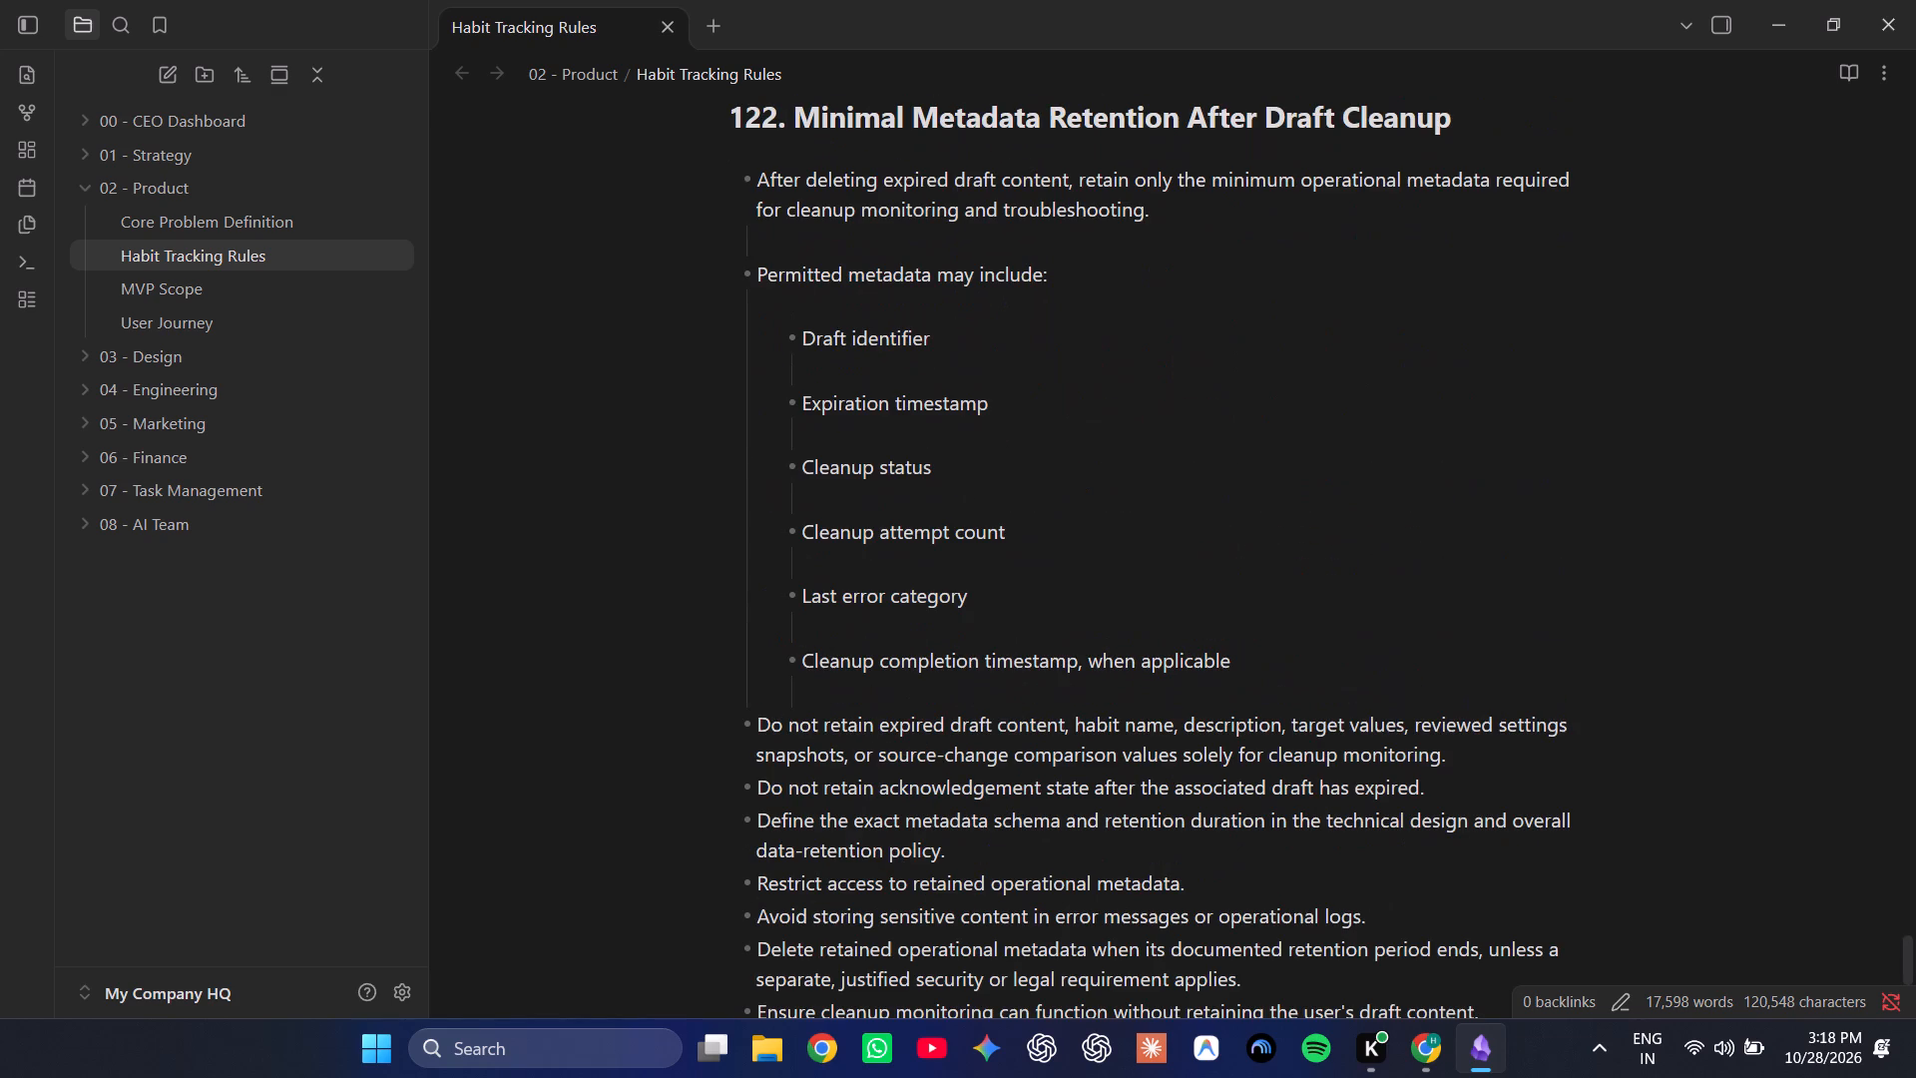
left_click(812, 682)
key("BackSpace")
key("BackSpace")
left_click(815, 627)
key("BackSpace")
key("BackSpace")
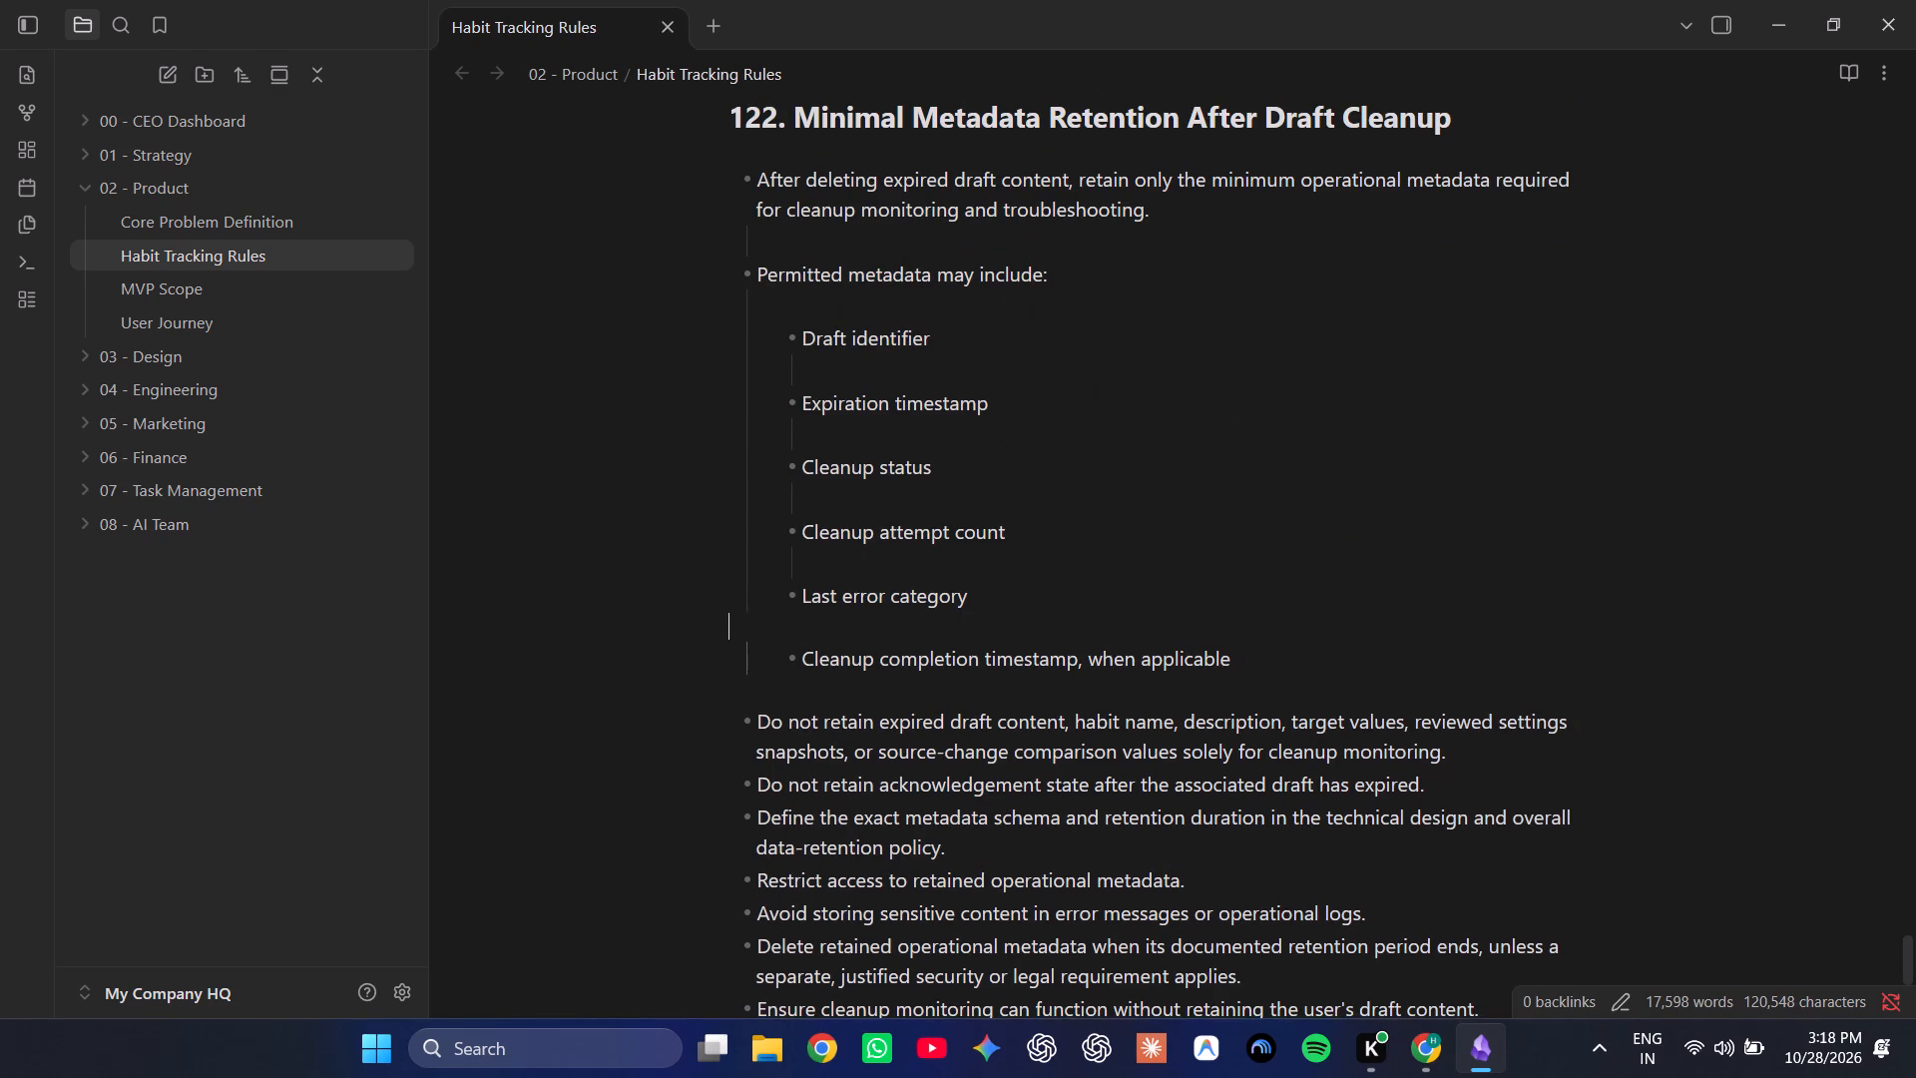
key("BackSpace")
left_click(812, 563)
key("BackSpace")
key("BackSpace")
left_click(818, 499)
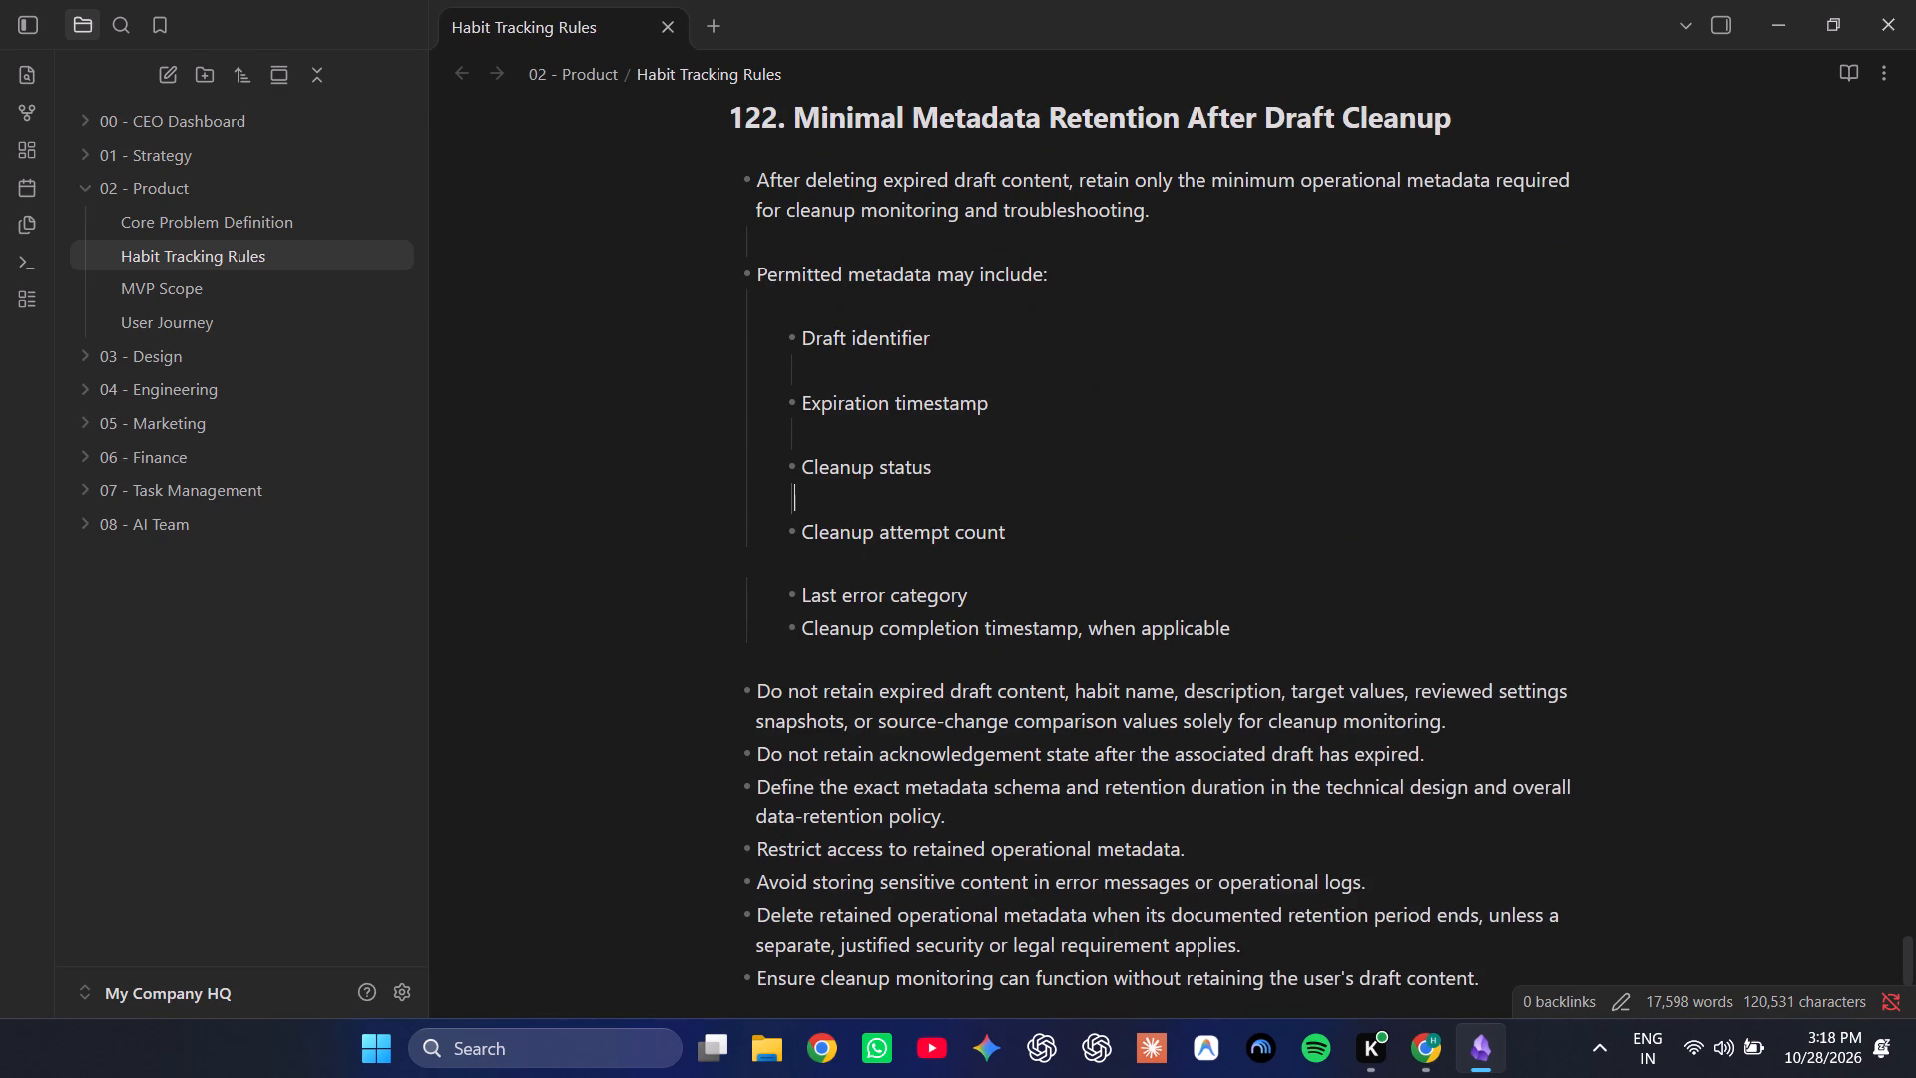
left_click(810, 573)
key("BackSpace")
left_click(818, 494)
key("BackSpace")
key("BackSpace")
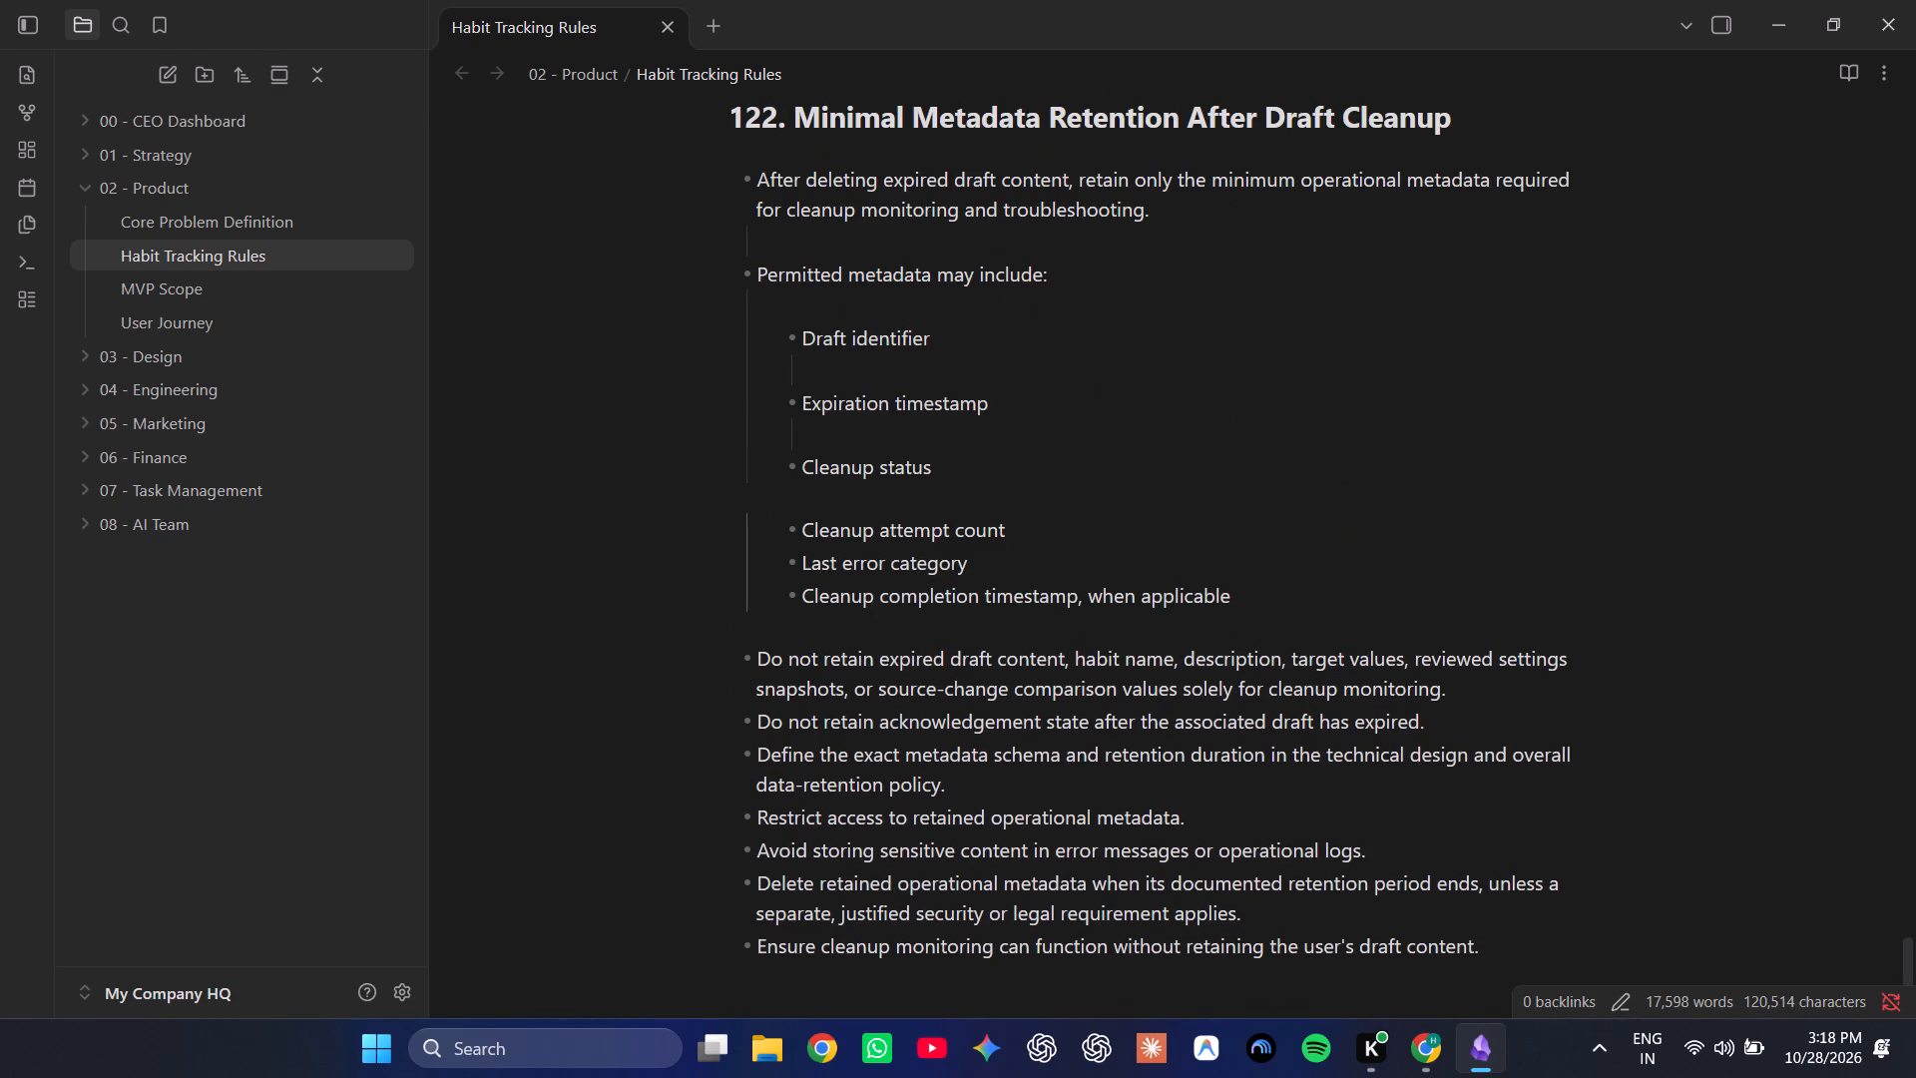
key("BackSpace")
left_click(806, 431)
key("BackSpace")
key("BackSpace")
key("BackSpace")
left_click(815, 369)
key("BackSpace")
key("BackSpace")
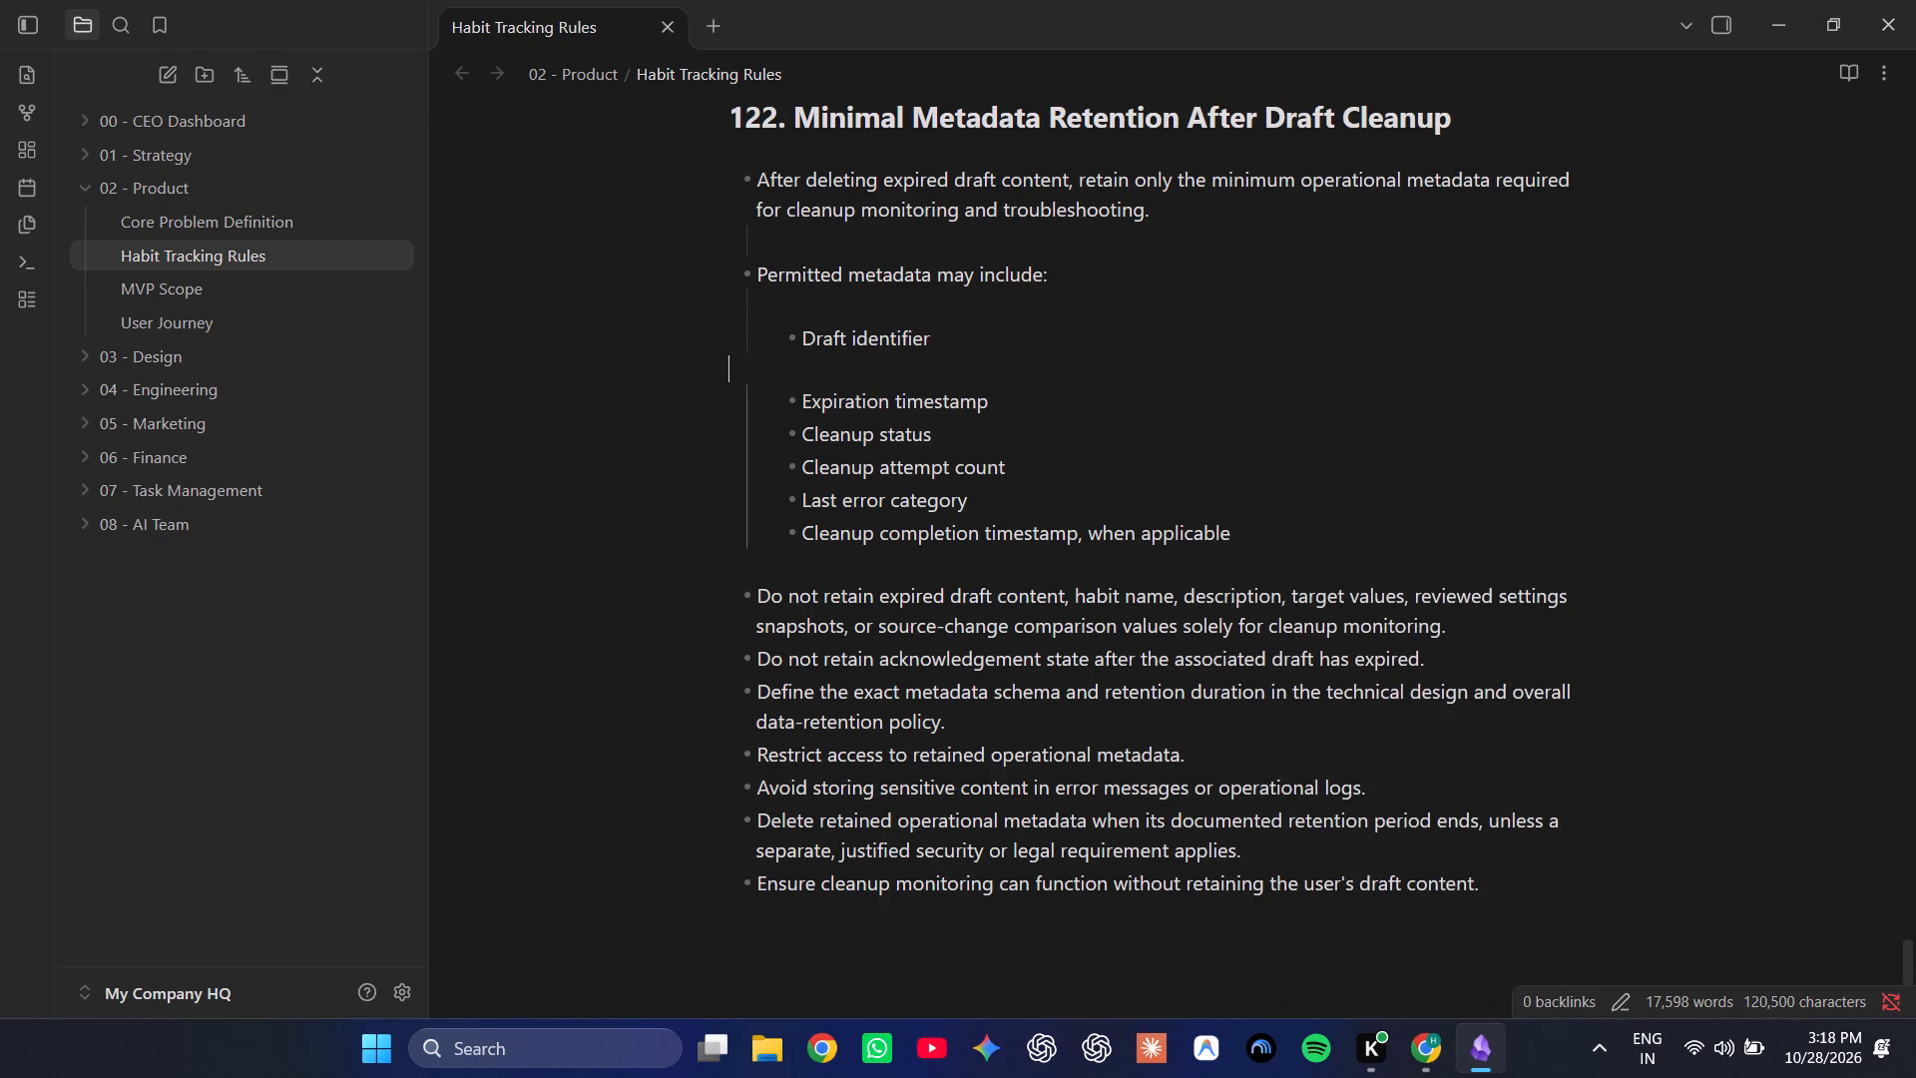
key("BackSpace")
left_click(840, 296)
key("BackSpace")
Remove the blank line between the first two top-level bullets of section 122.
scroll(917, 405, "up", 3)
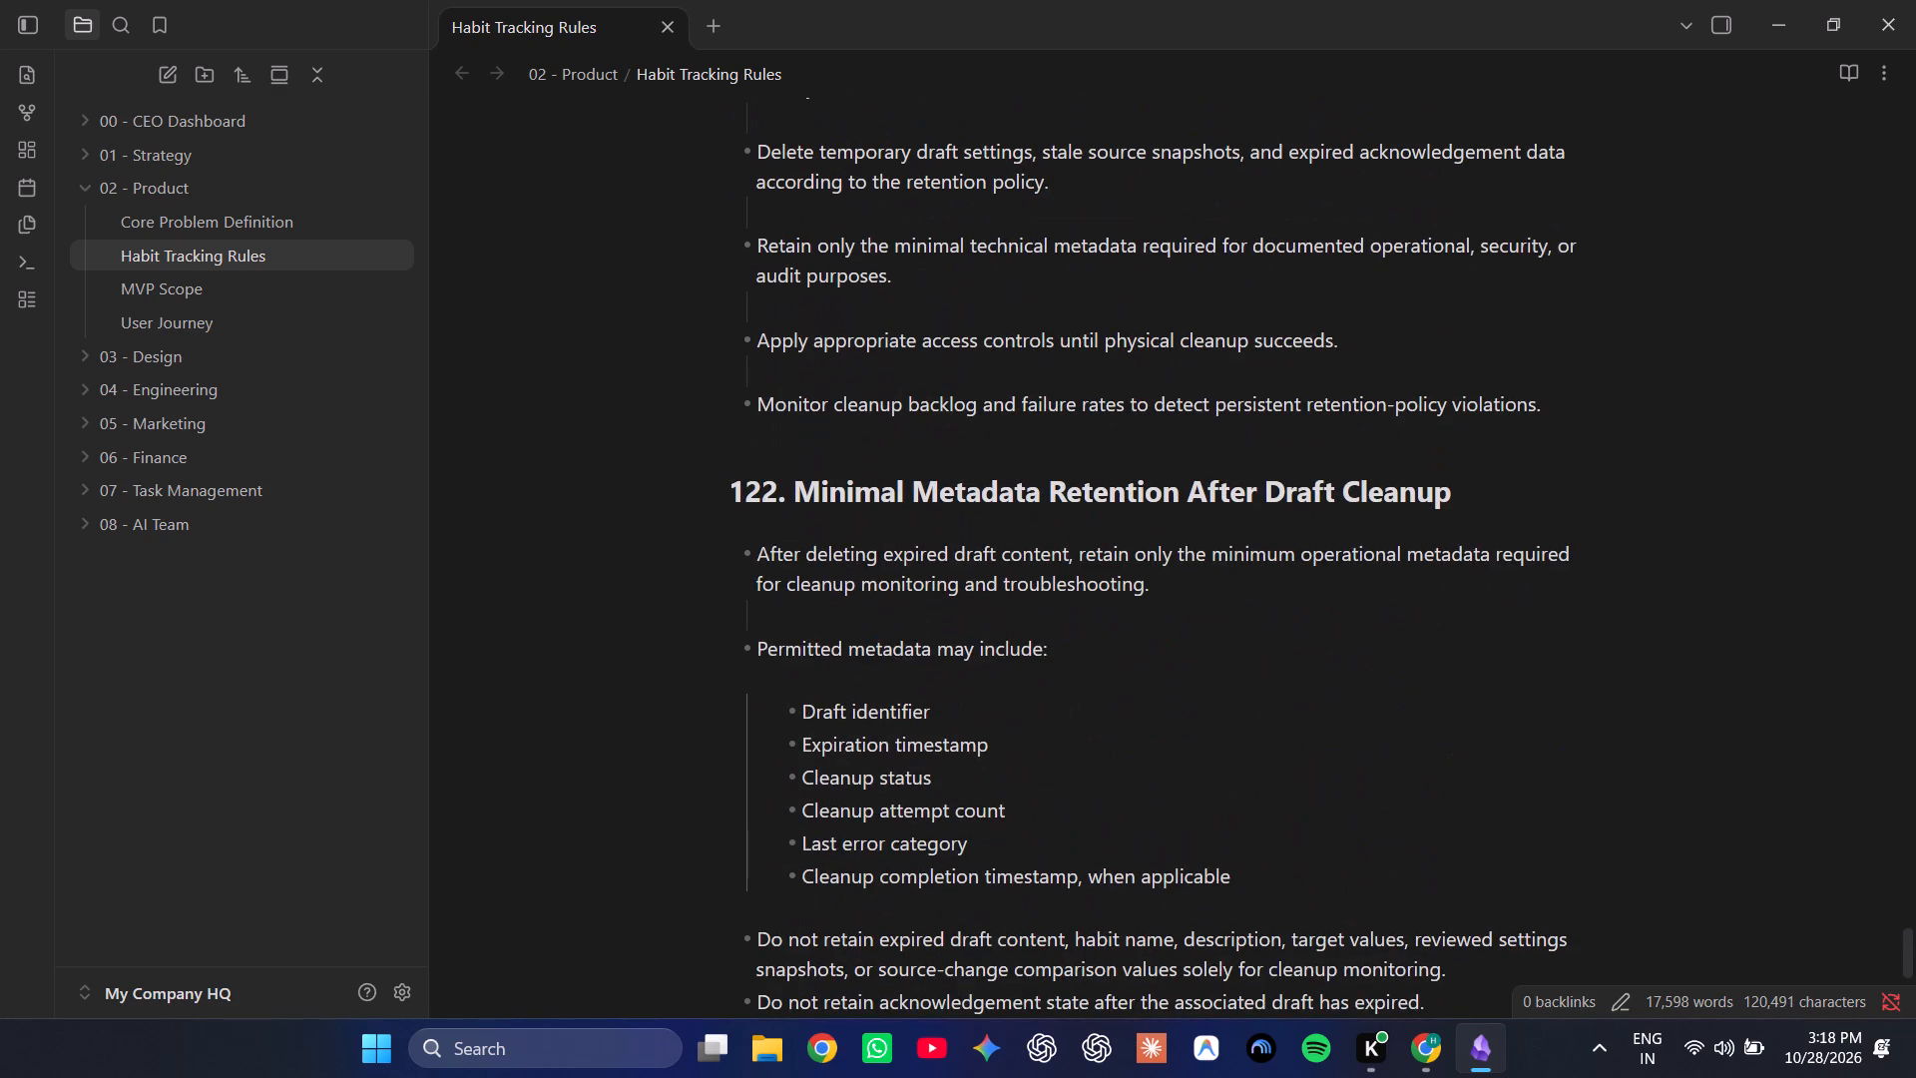
left_click(817, 608)
key("BackSpace")
key("BackSpace")
Remove the blank lines between section 121's bullets from "Delete temporary draft settings" down to the last bullet.
scroll(839, 541, "up", 4)
left_click(769, 865)
key("BackSpace")
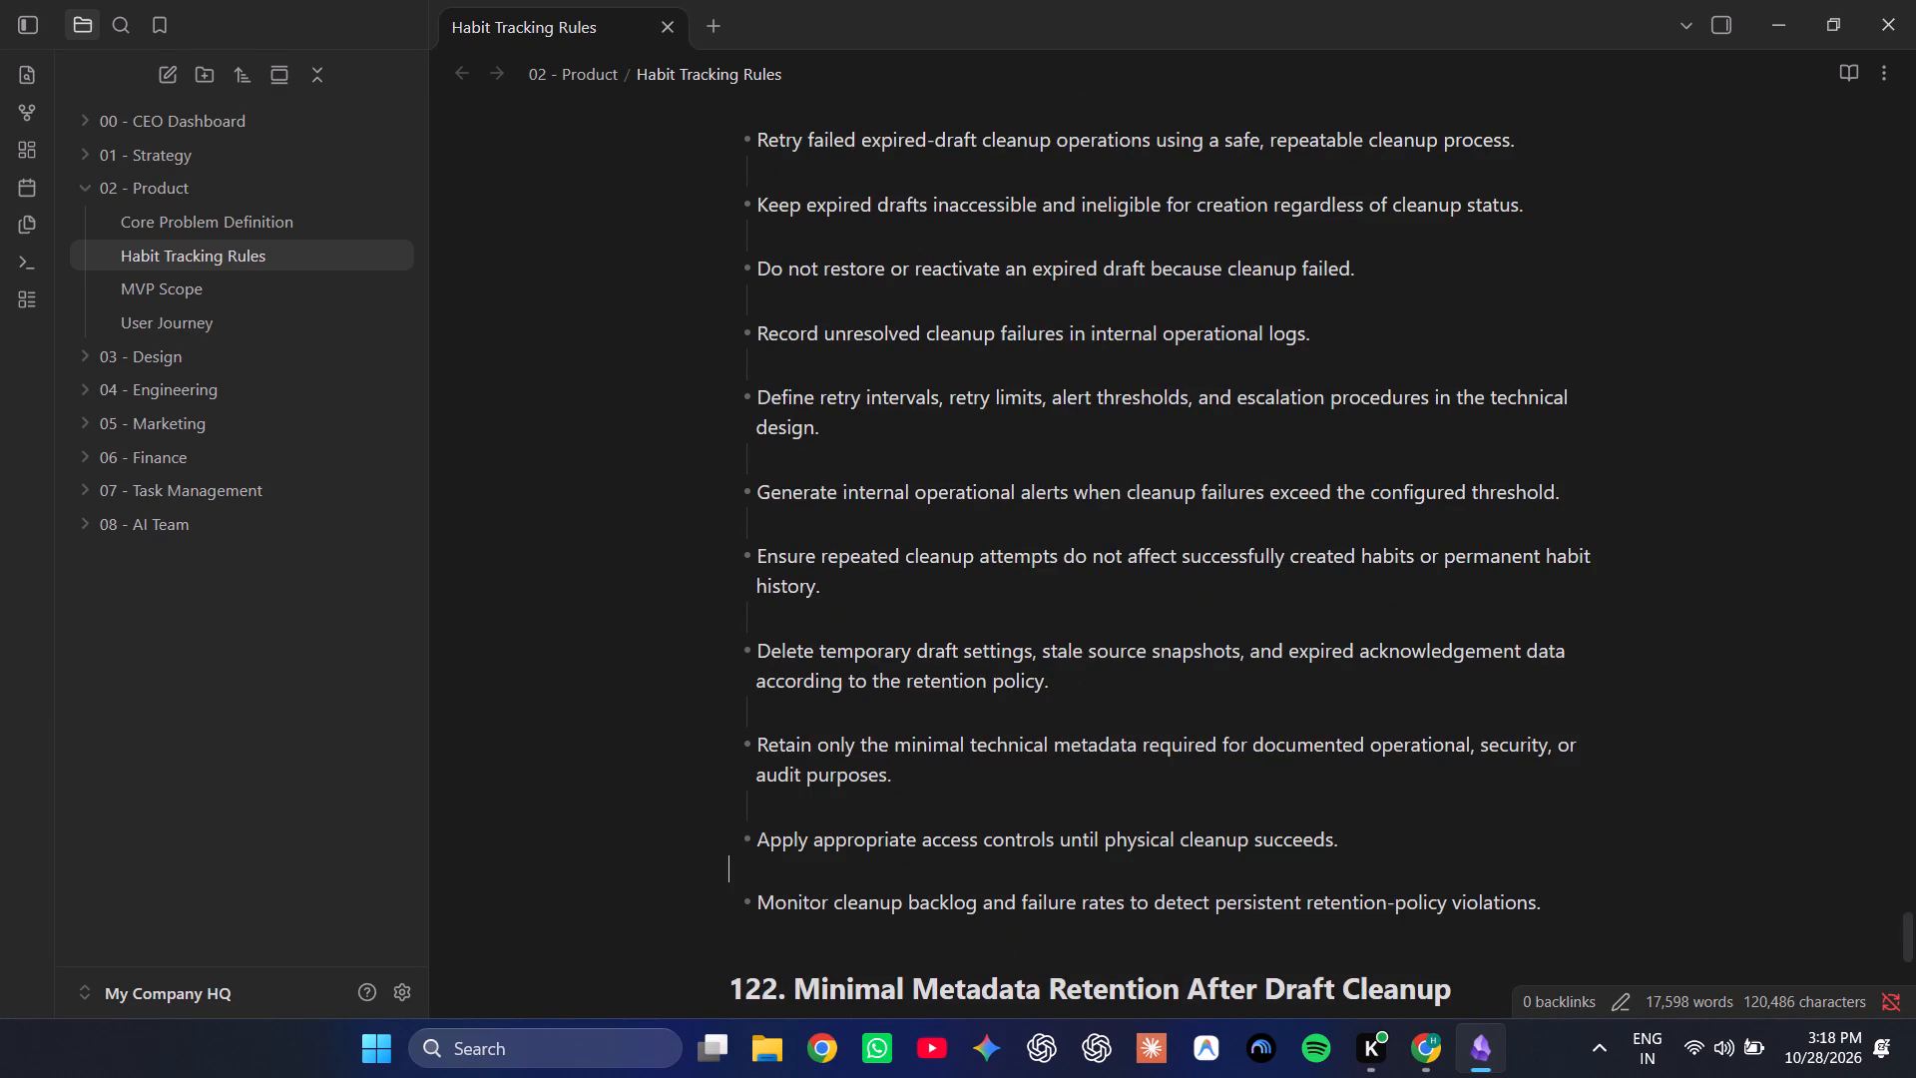
key("BackSpace")
left_click(774, 798)
key("BackSpace")
key("BackSpace")
left_click(774, 722)
key("BackSpace")
key("BackSpace")
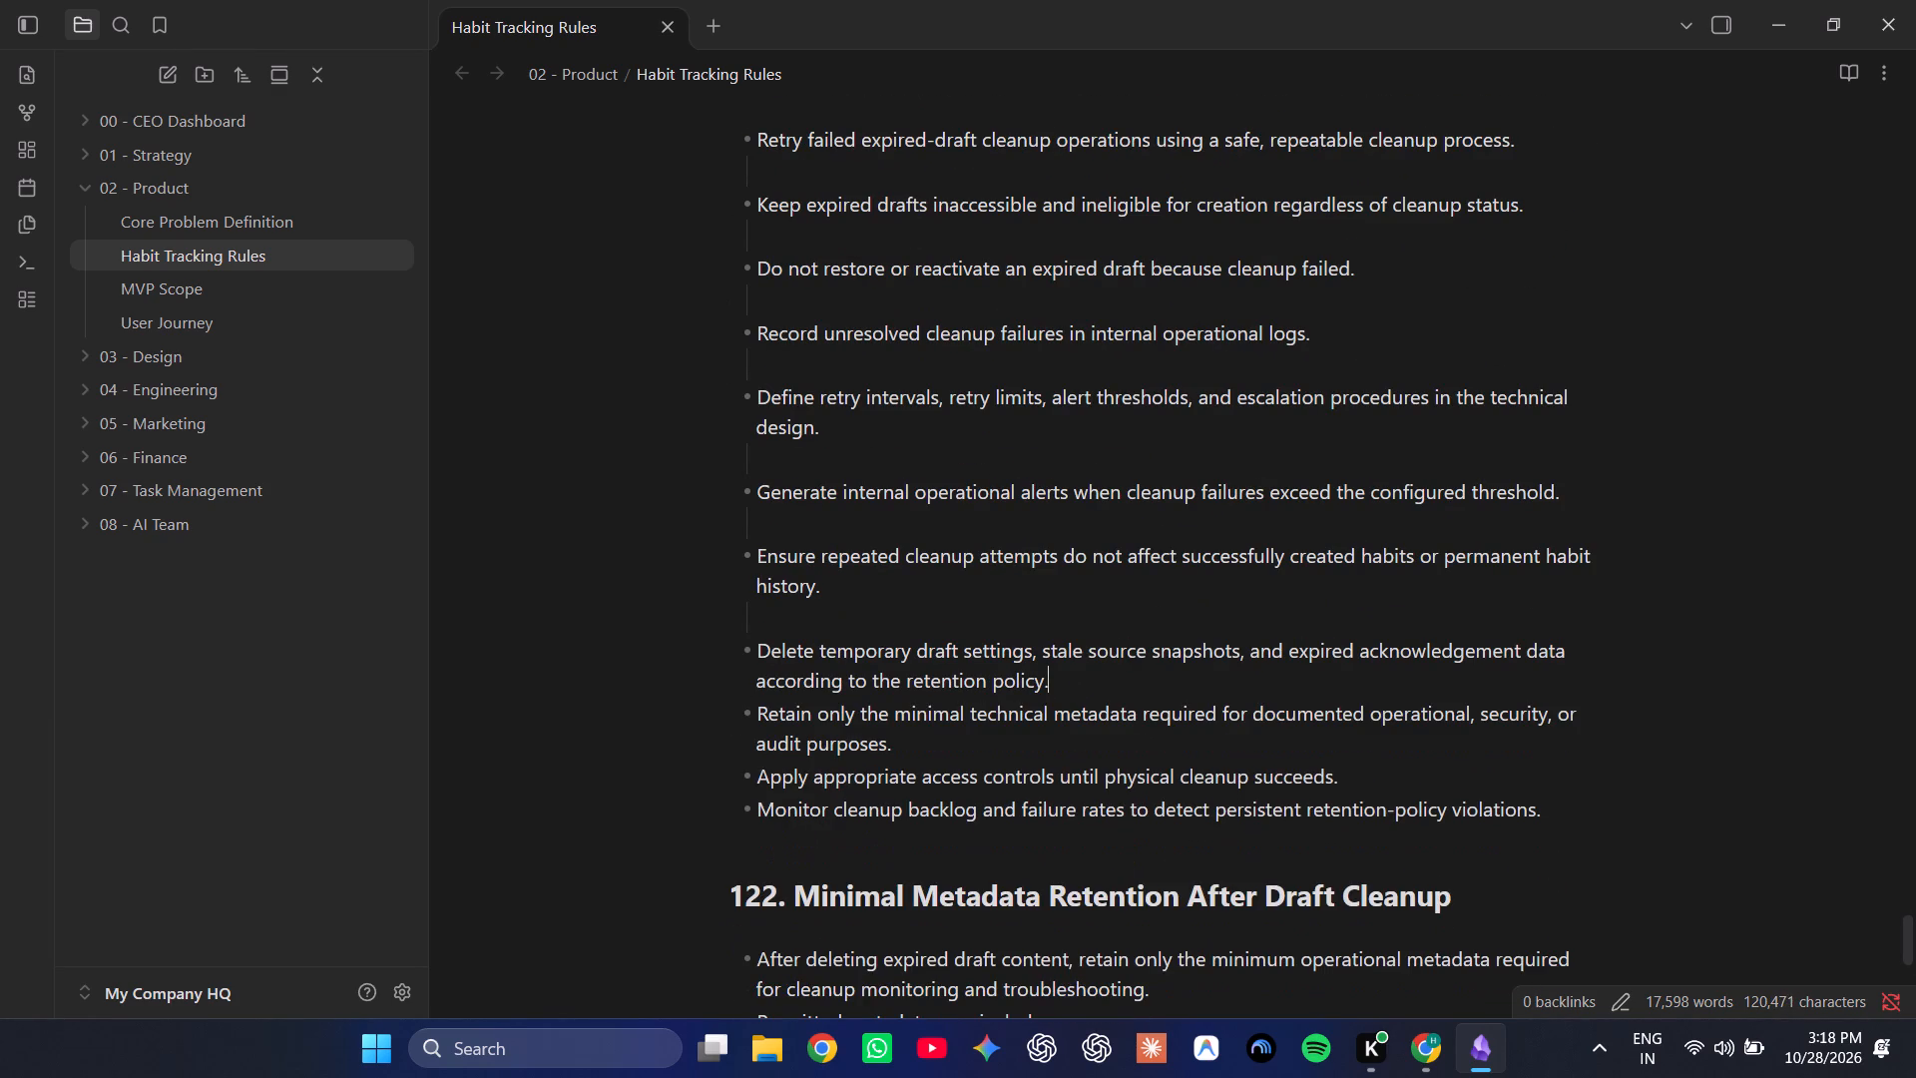
Remove the blank lines between section 121's bullets from "Define retry intervals" to "Delete temporary draft settings".
left_click(763, 626)
key("BackSpace")
key("BackSpace")
left_click(772, 515)
key("BackSpace")
key("BackSpace")
left_click(768, 456)
key("BackSpace")
key("BackSpace")
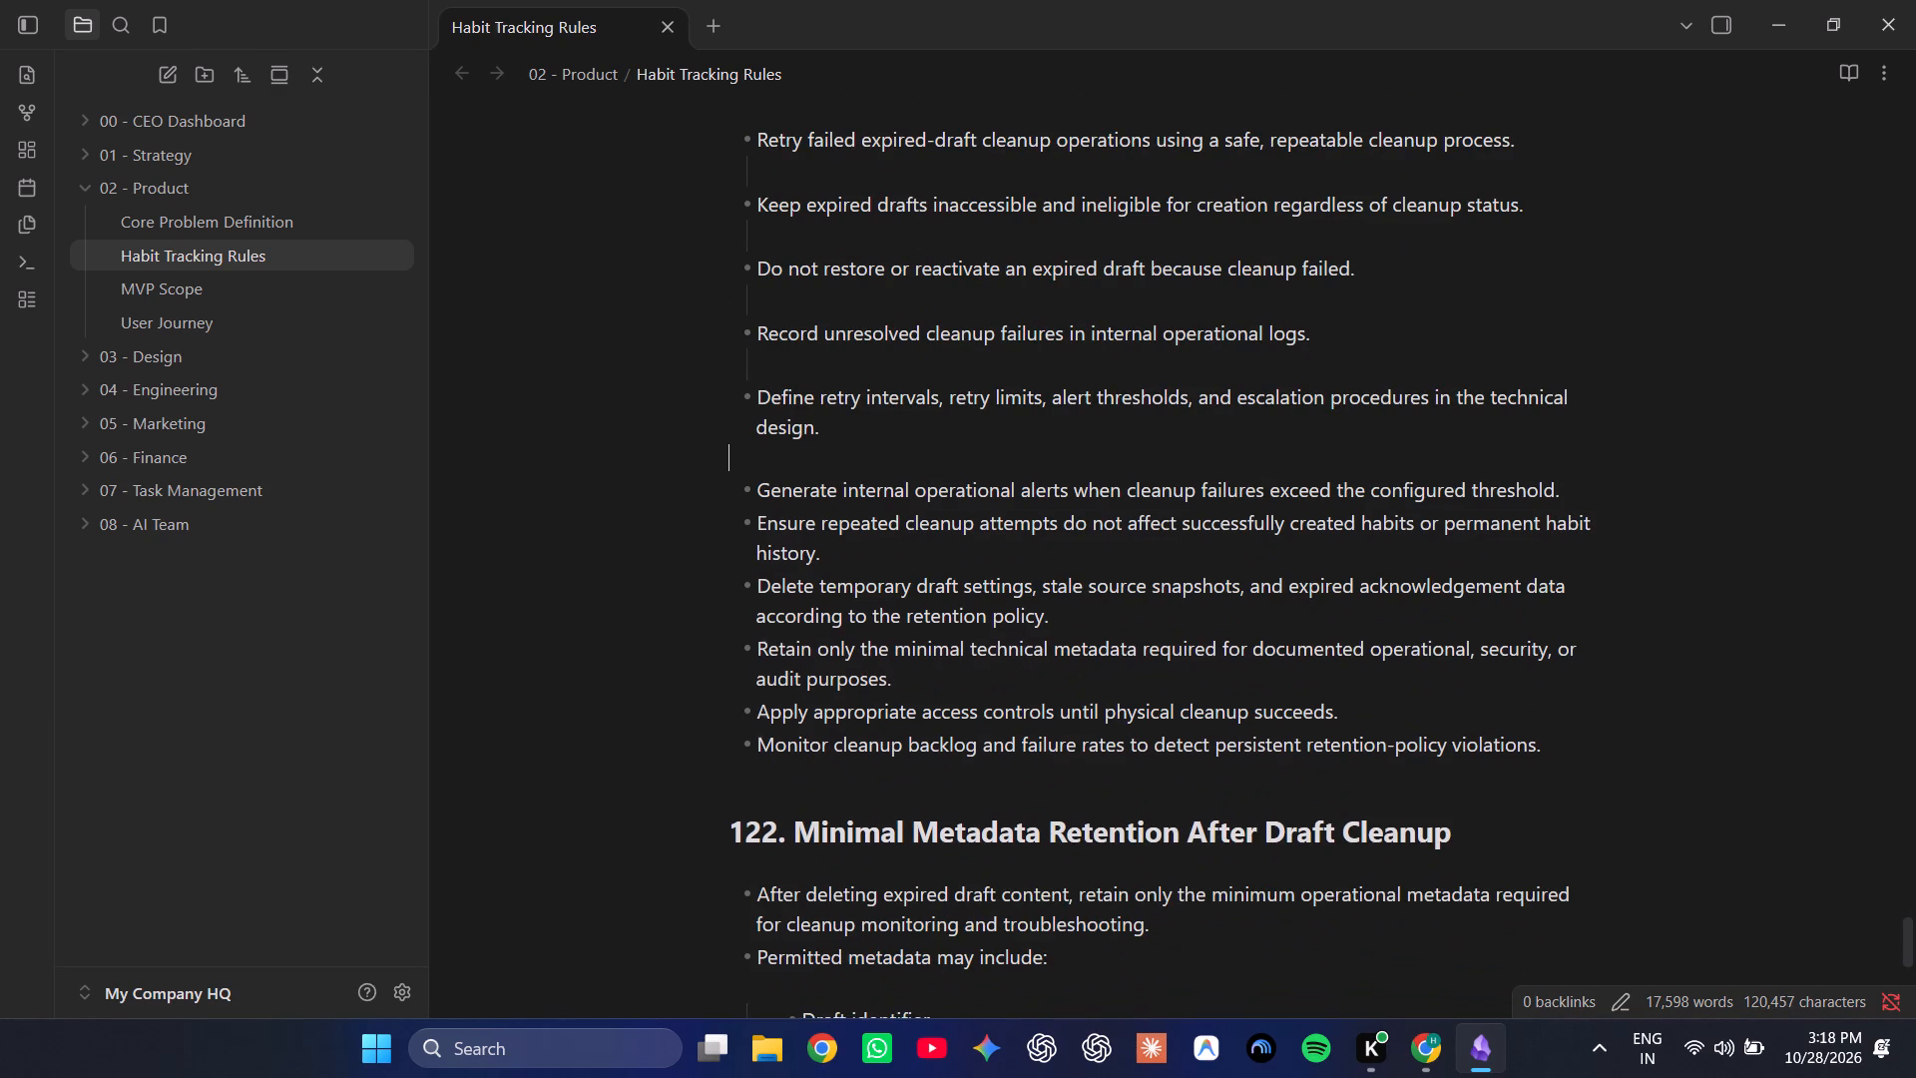
Remove the blank lines between section 121's bullets from the first one to "Define retry intervals".
left_click(764, 374)
key("BackSpace")
key("BackSpace")
left_click(765, 300)
key("BackSpace")
key("BackSpace")
left_click(770, 247)
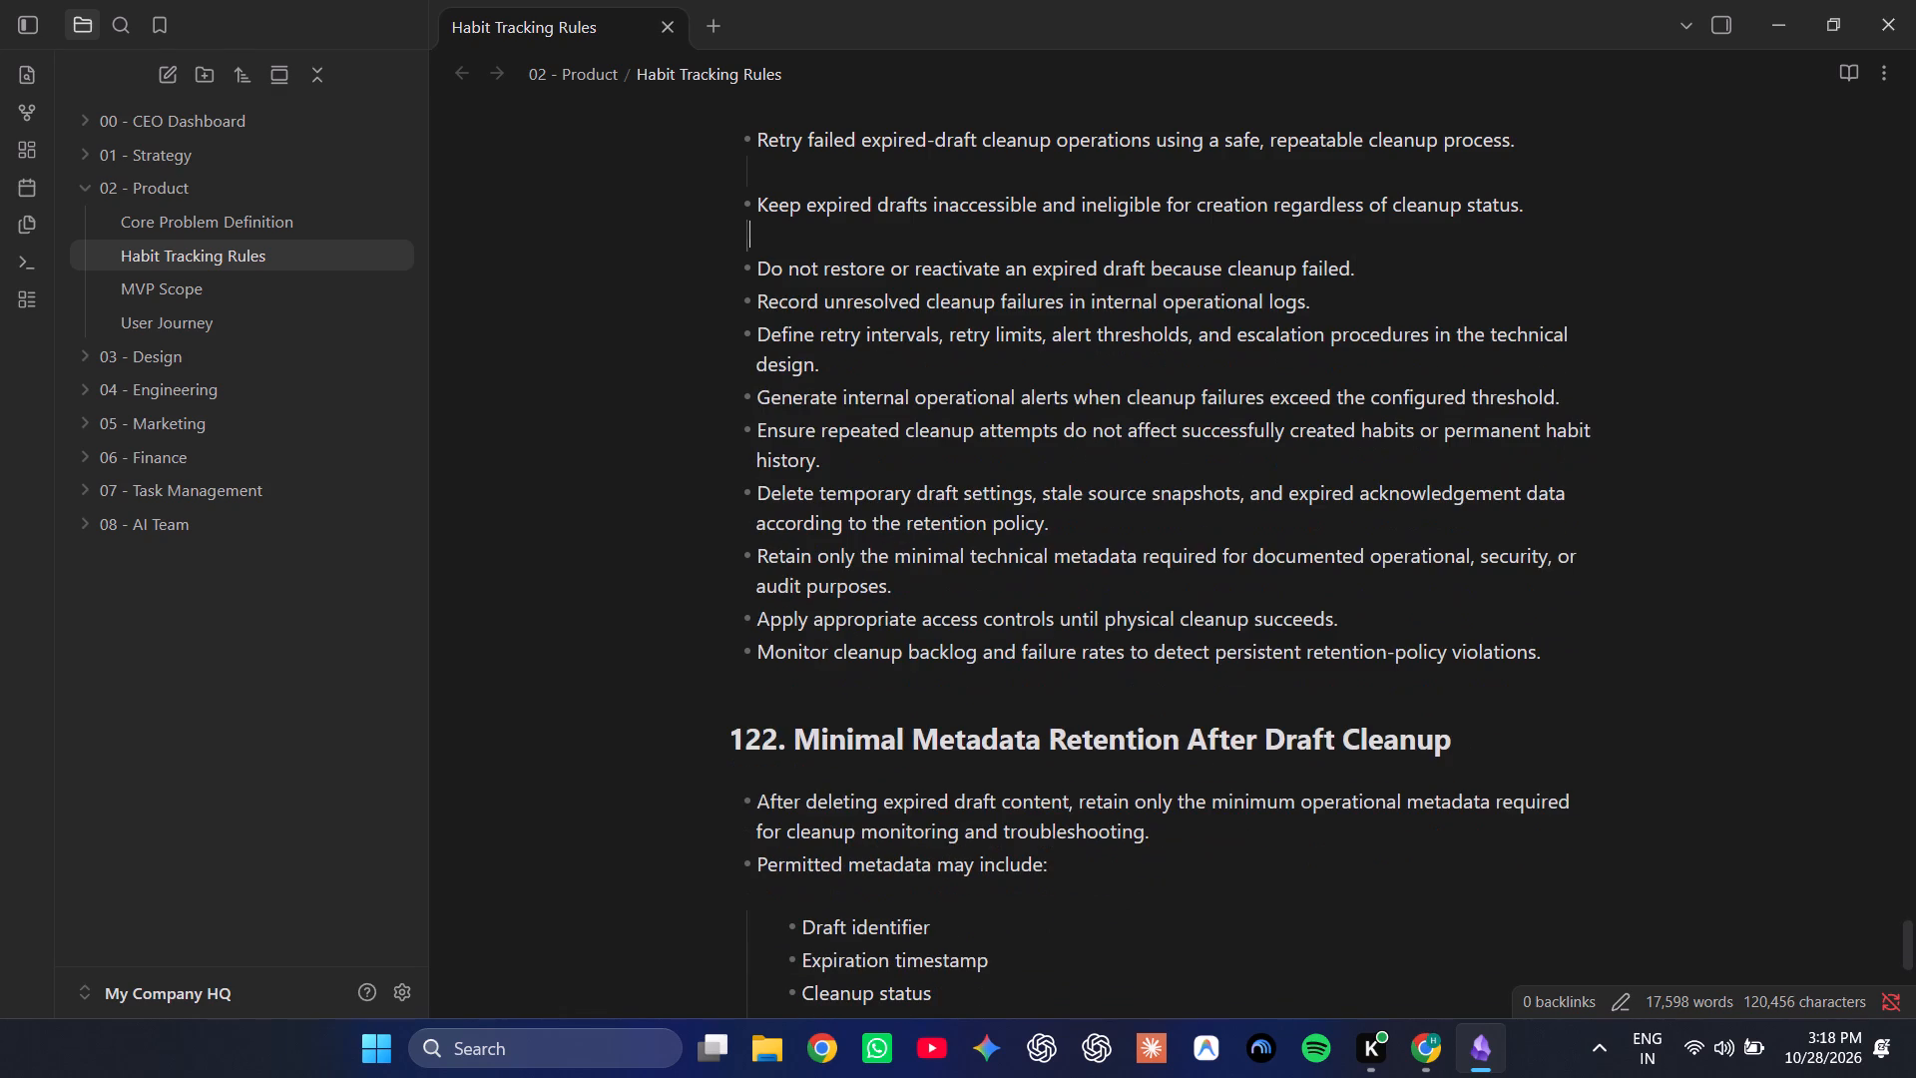
key("BackSpace")
key("BackSpace")
left_click(776, 168)
key("BackSpace")
key("BackSpace")
Remove the blank lines between section 120's bullets from "Apply appropriate access controls" down to the last bullet.
scroll(855, 359, "up", 3)
scroll(842, 659, "up", 2)
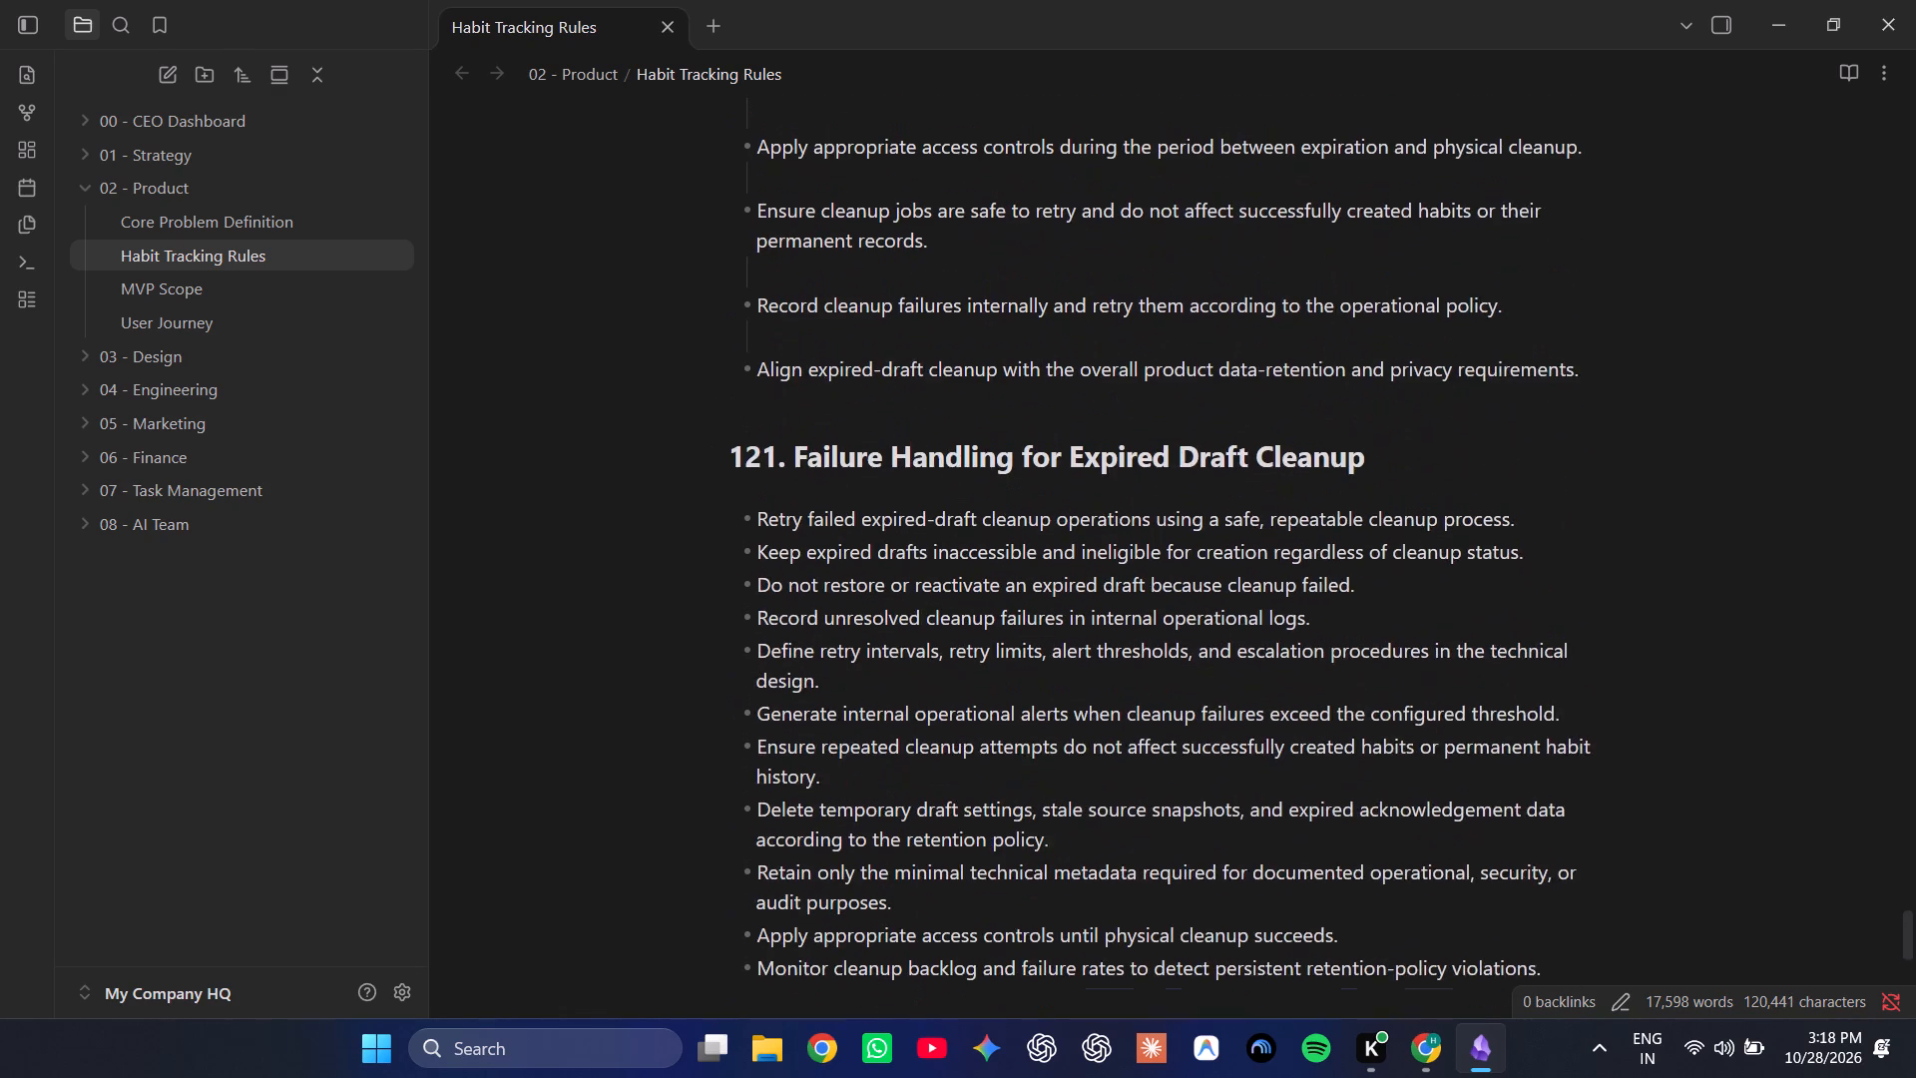
scroll(843, 660, "up", 3)
left_click(788, 949)
key("BackSpace")
key("BackSpace")
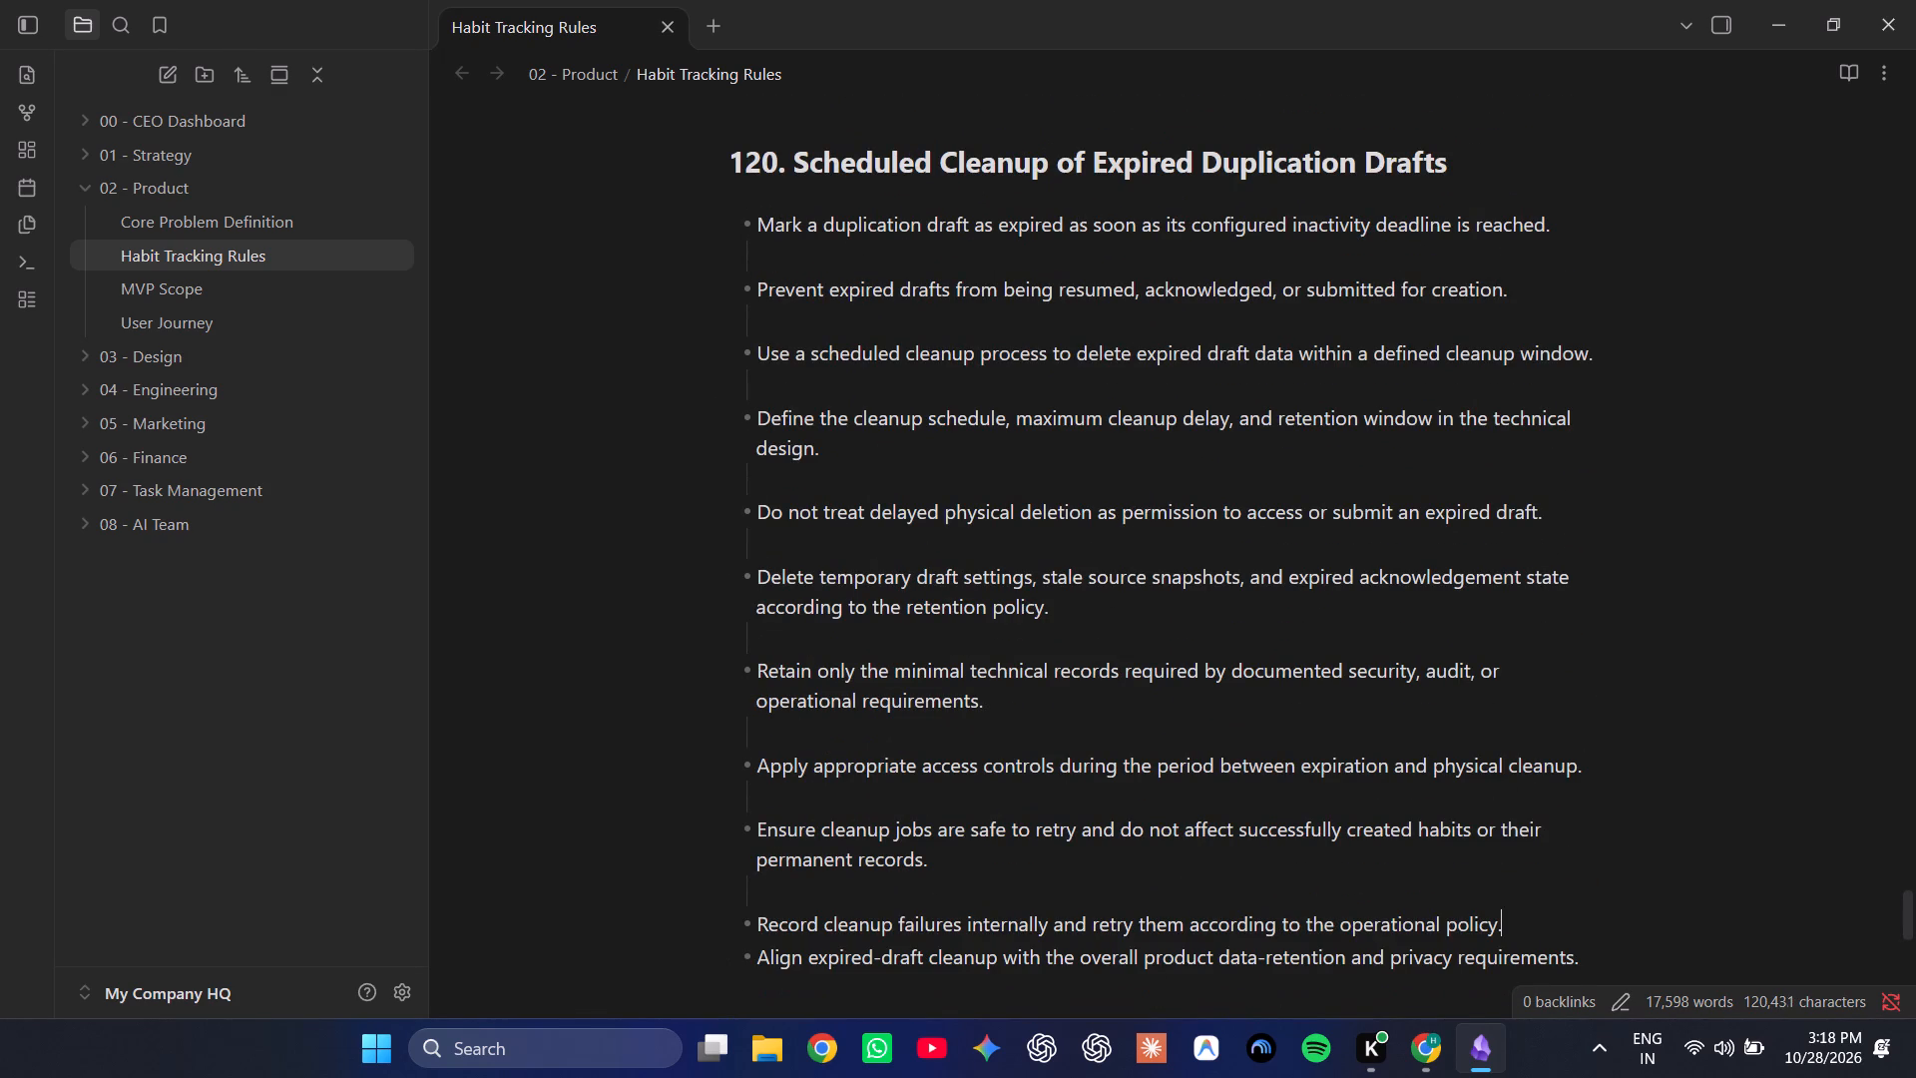
left_click(786, 890)
key("BackSpace")
key("BackSpace")
left_click(780, 801)
key("BackSpace")
key("BackSpace")
Remove the blank lines between section 120's bullets from "Define the cleanup schedule" to "Apply appropriate access controls".
left_click(764, 735)
key("BackSpace")
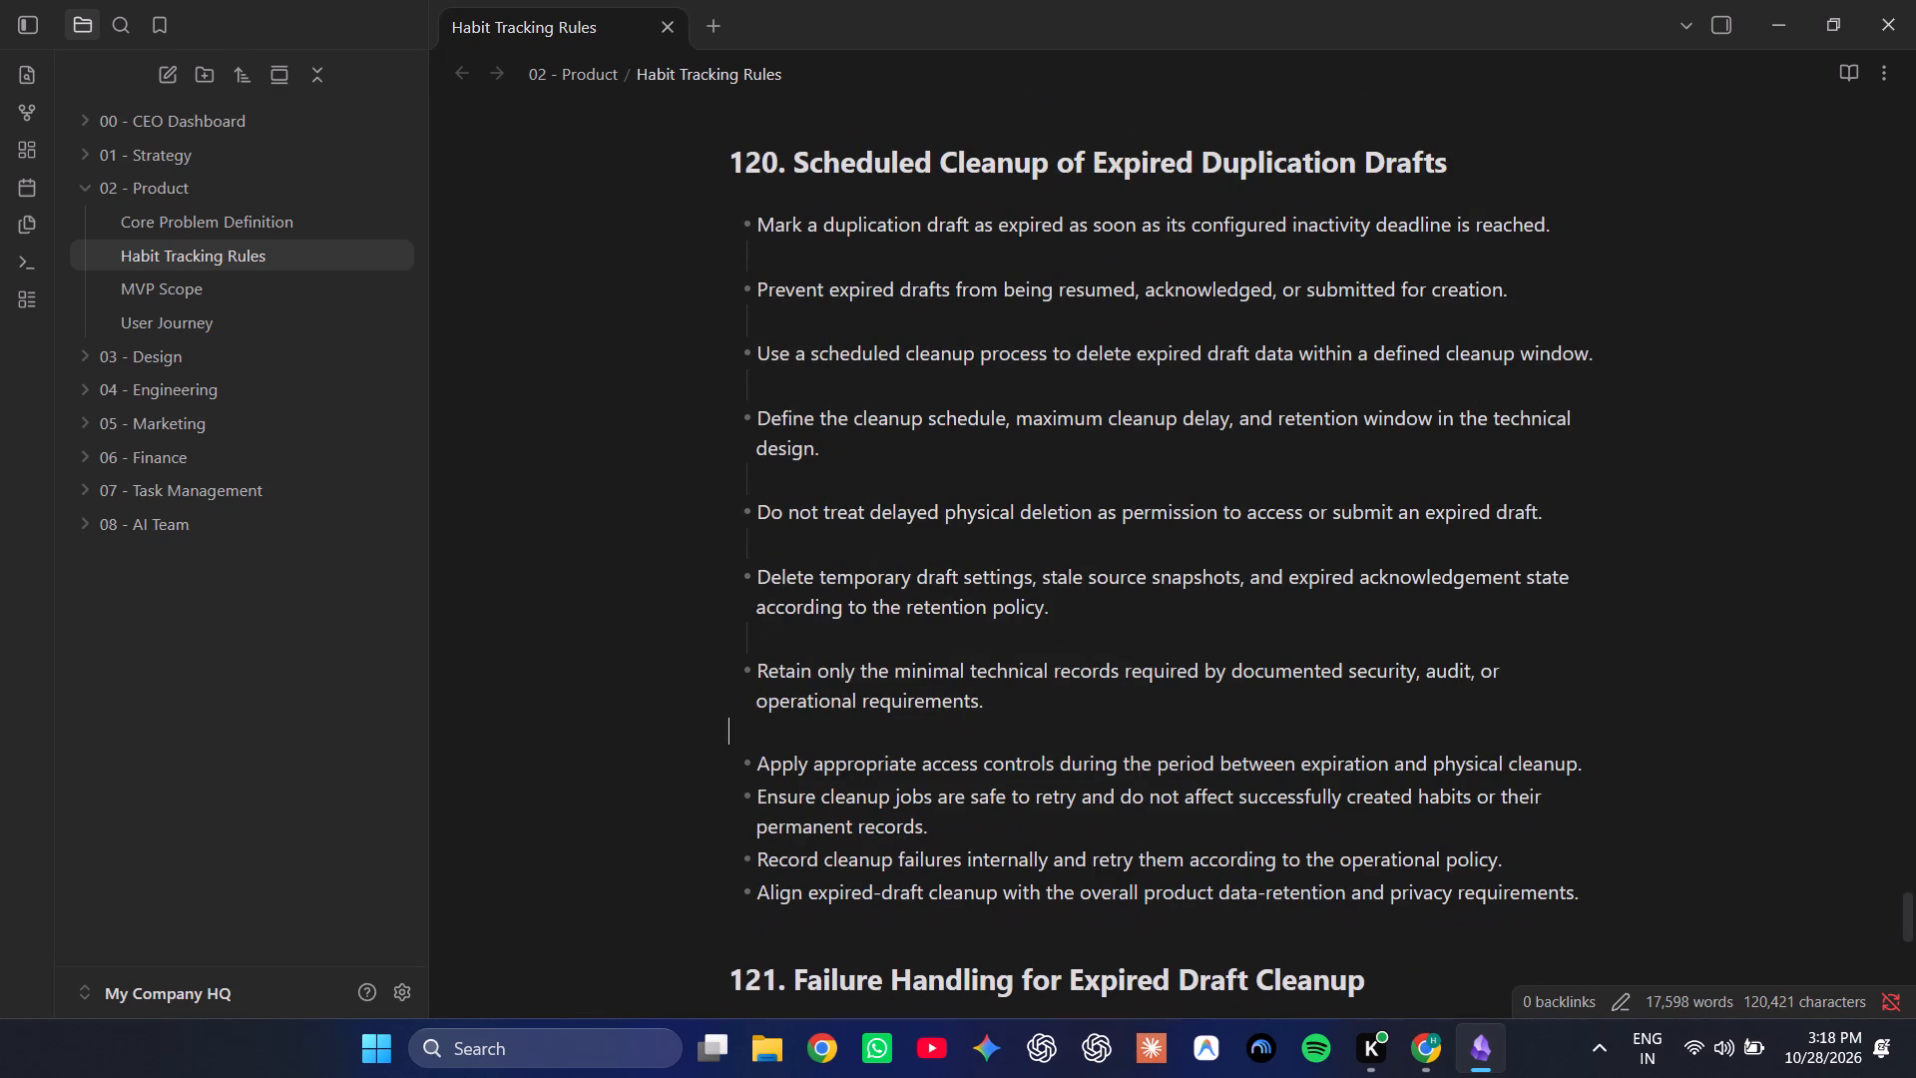
key("BackSpace")
left_click(774, 629)
key("BackSpace")
key("BackSpace")
left_click(769, 541)
key("BackSpace")
key("BackSpace")
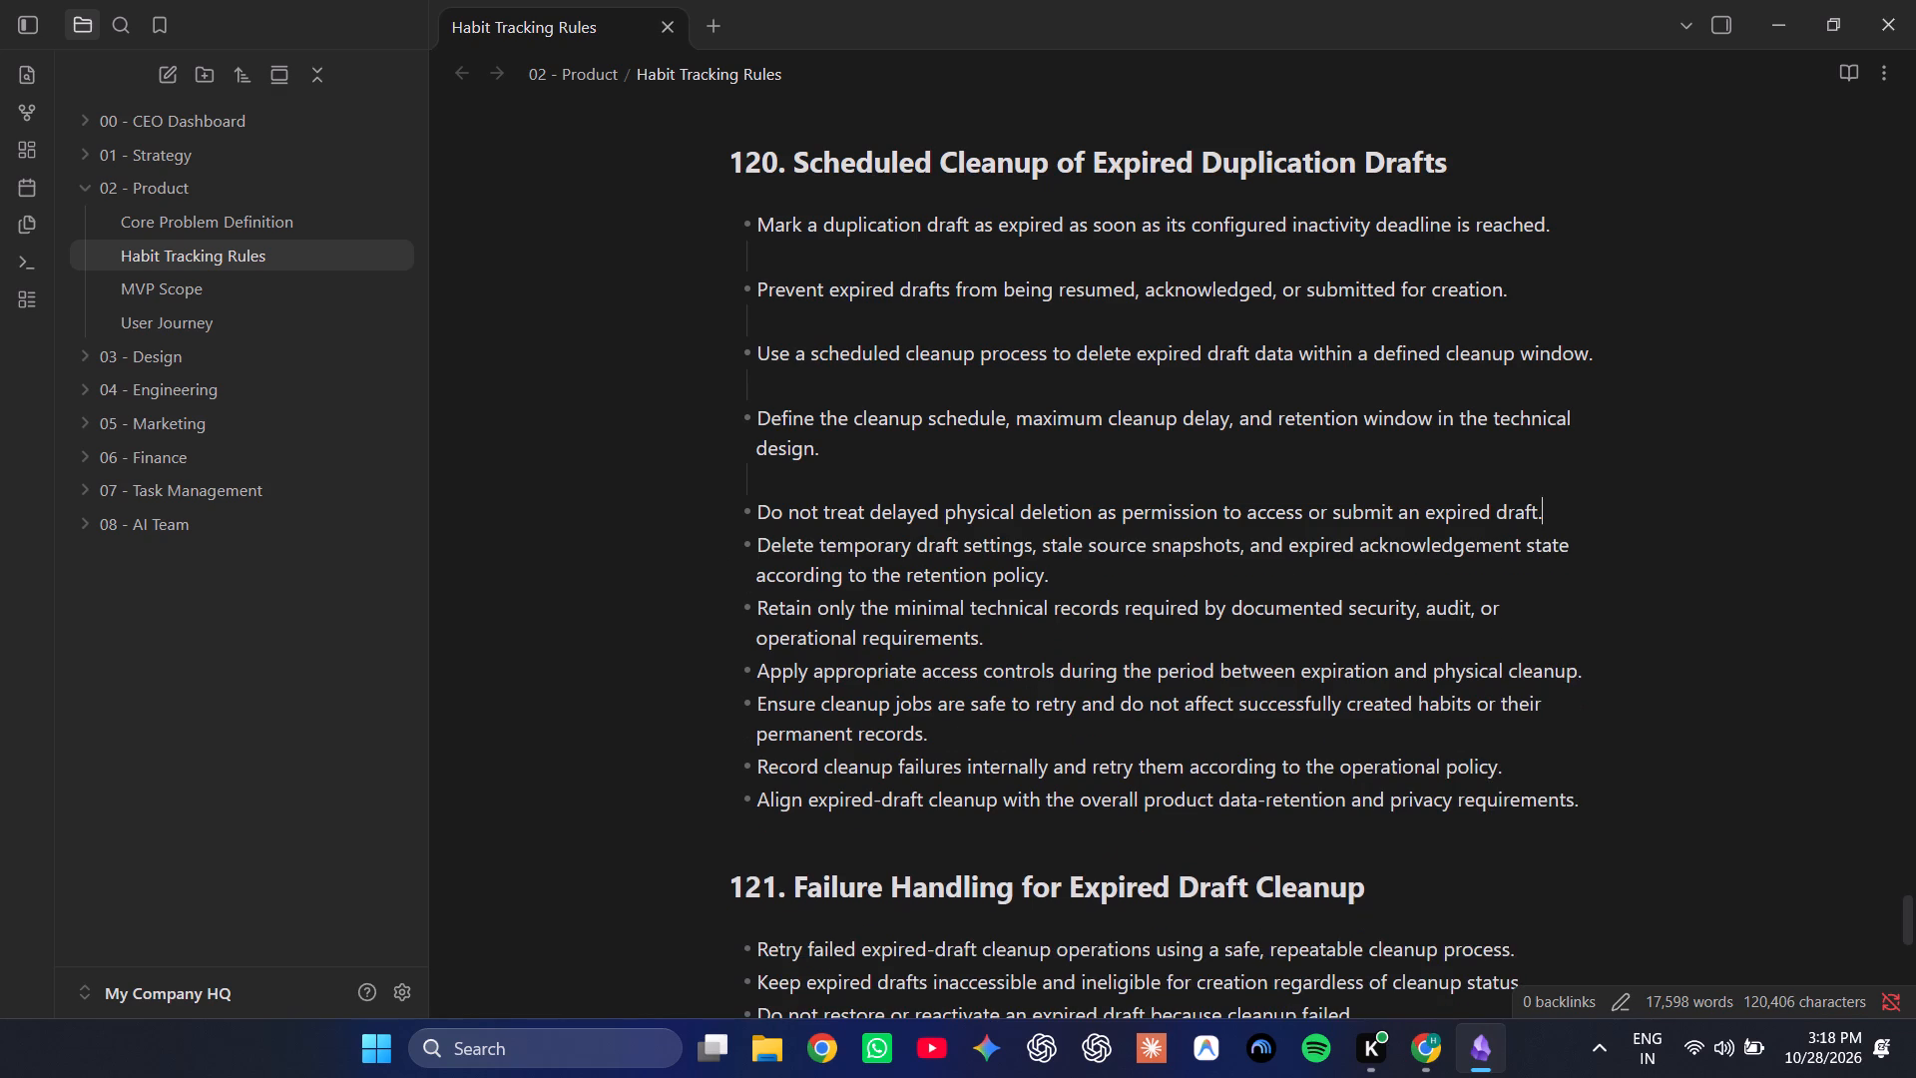
left_click(779, 483)
key("BackSpace")
key("BackSpace")
key("BackSpace")
Remove the blank lines between section 120's bullets from the first one to "Define the cleanup schedule".
left_click(785, 396)
key("BackSpace")
key("BackSpace")
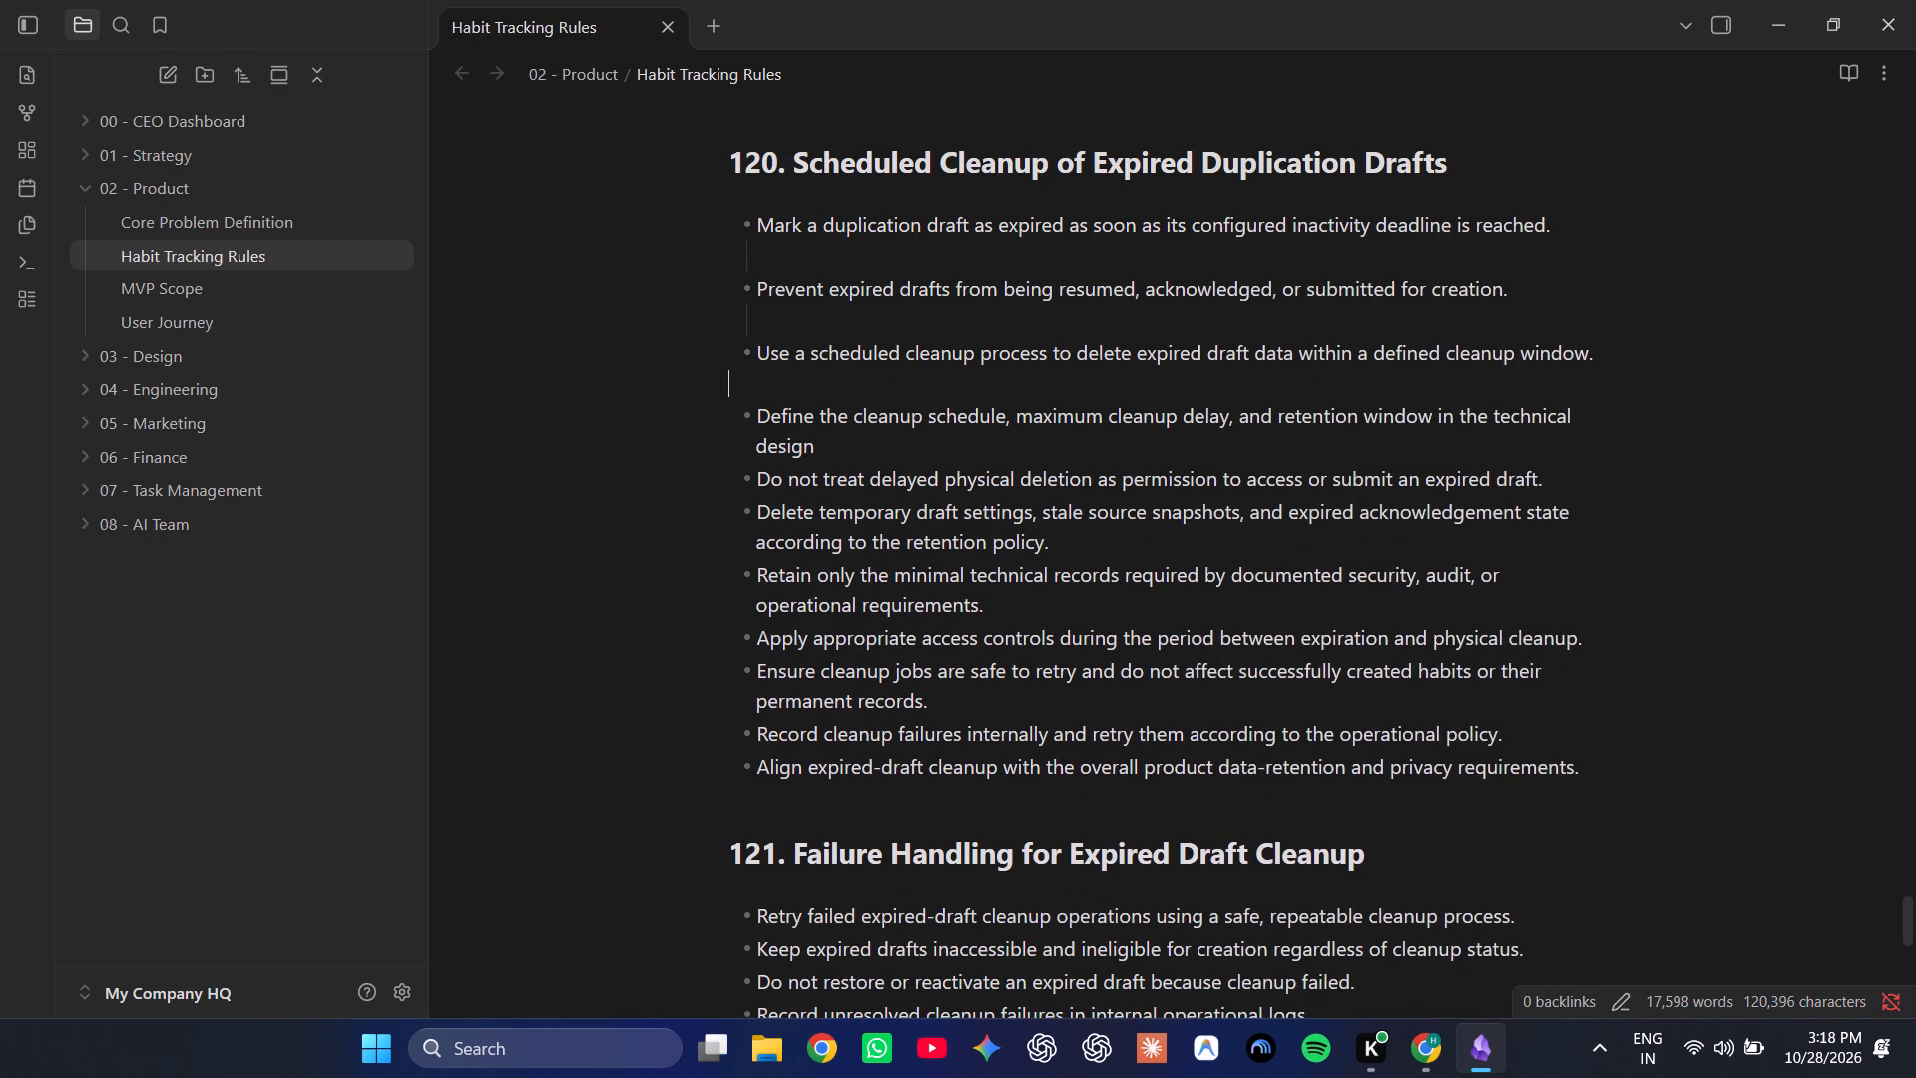
left_click(774, 322)
key("BackSpace")
key("BackSpace")
left_click(762, 256)
key("BackSpace")
key("BackSpace")
Remove the blank lines between section 119's bullets from "Provide an action to start a fresh duplication workflow" down to the last bullet.
scroll(866, 523, "up", 3)
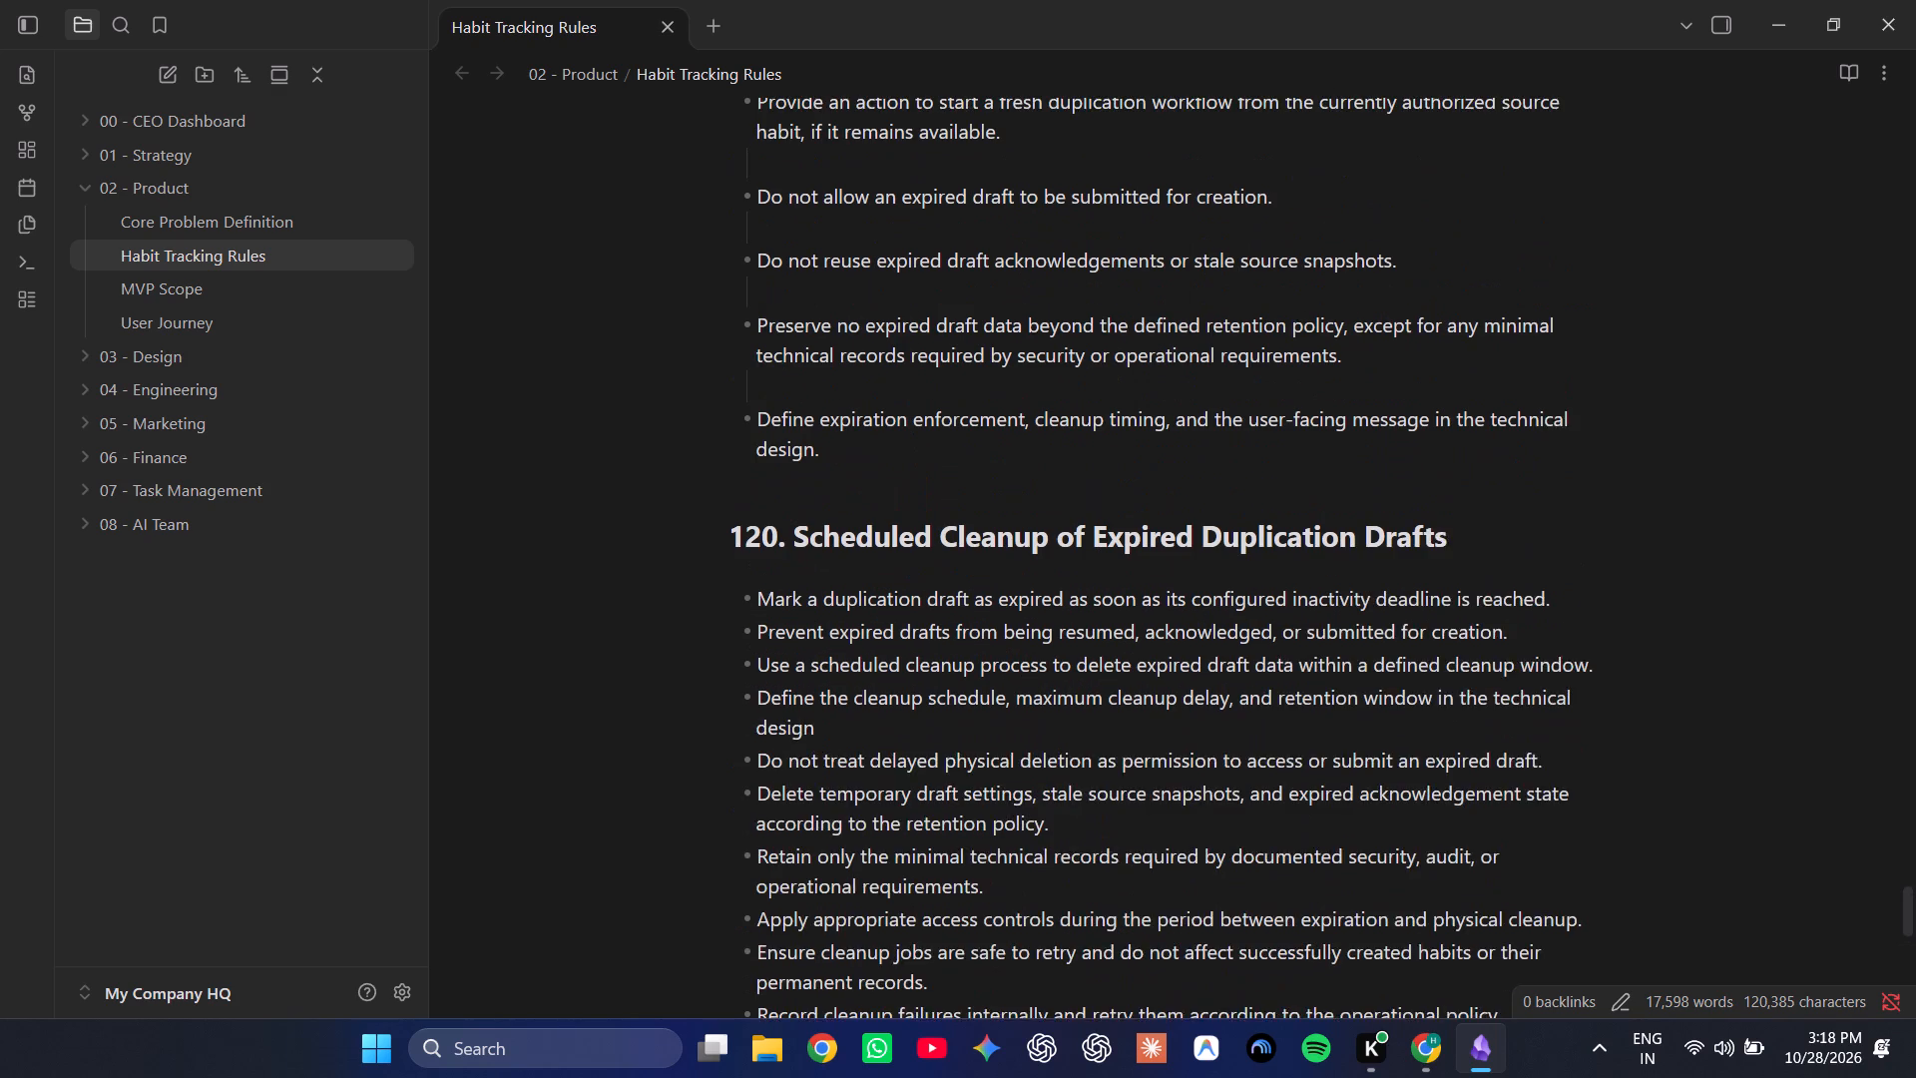
scroll(909, 662, "up", 4)
left_click(766, 889)
key("BackSpace")
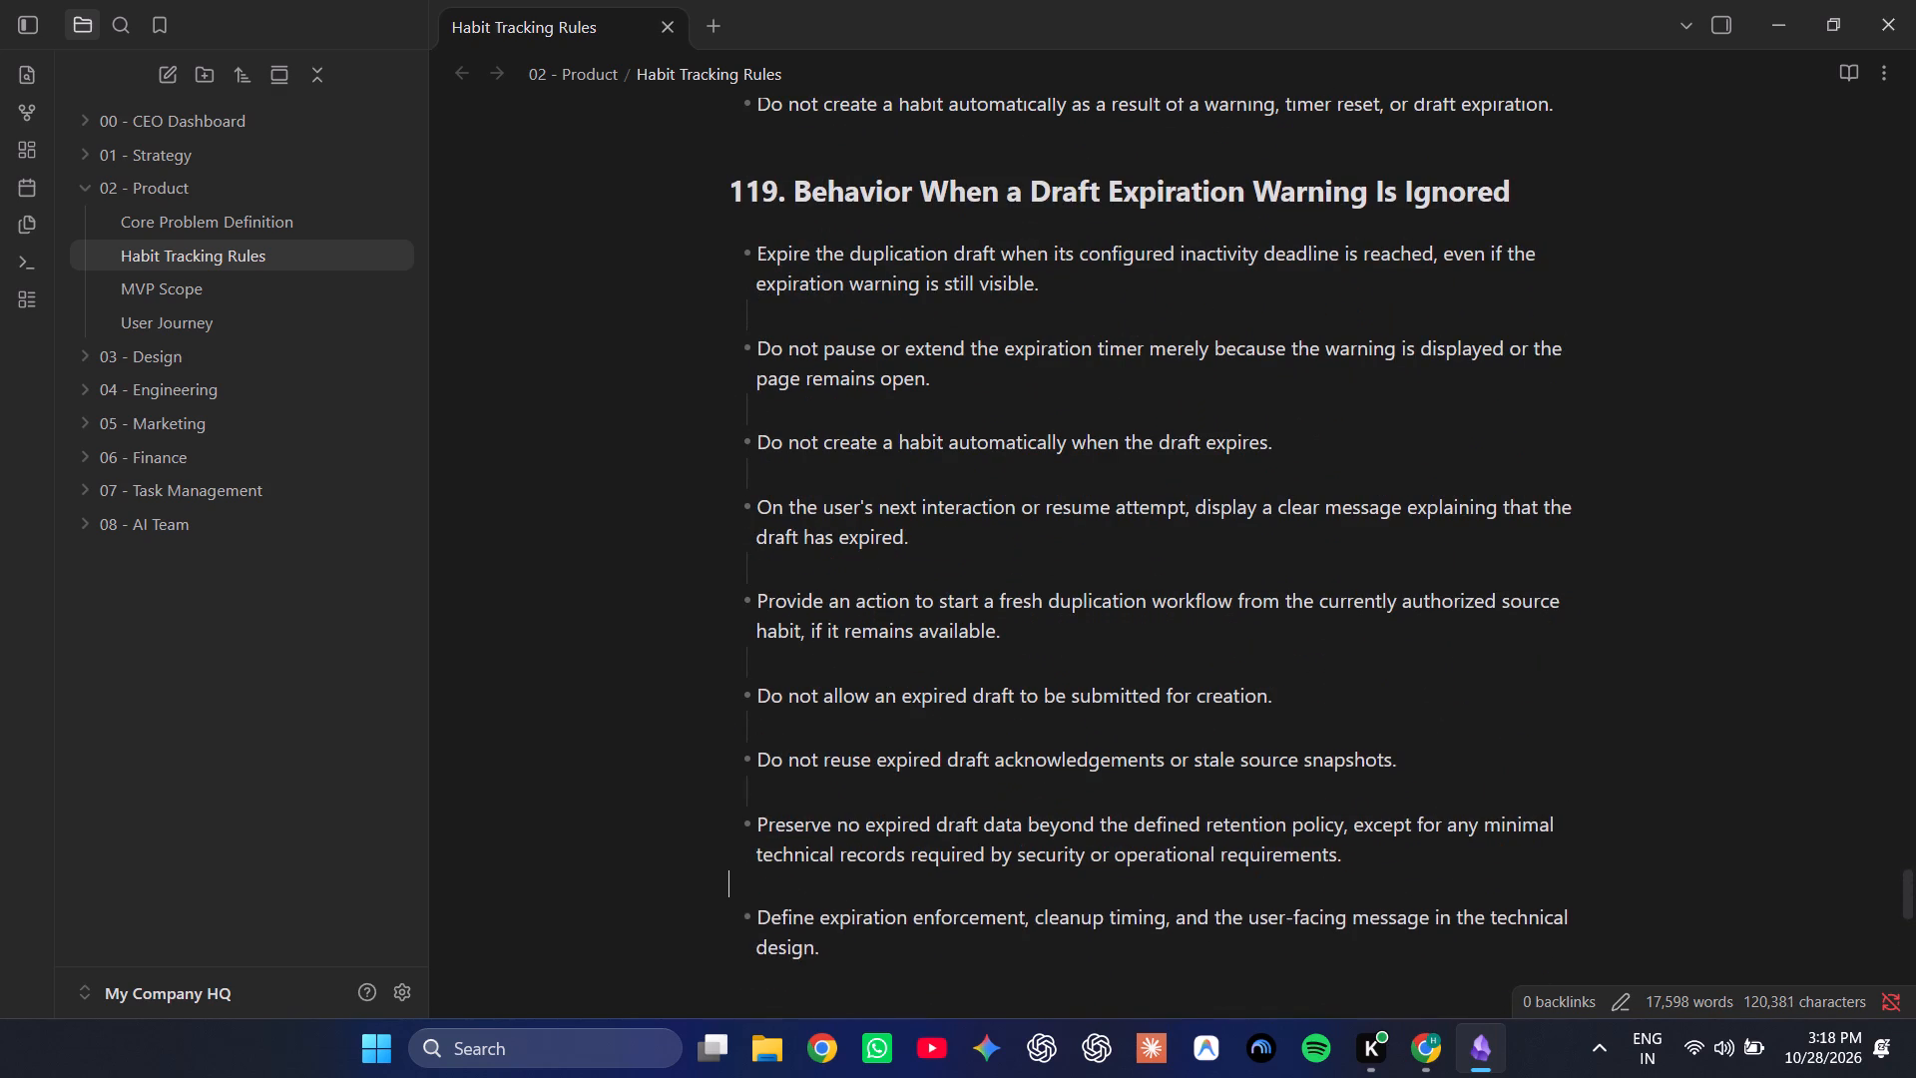
key("BackSpace")
left_click(760, 794)
key("BackSpace")
key("BackSpace")
left_click(759, 726)
key("BackSpace")
key("BackSpace")
left_click(750, 659)
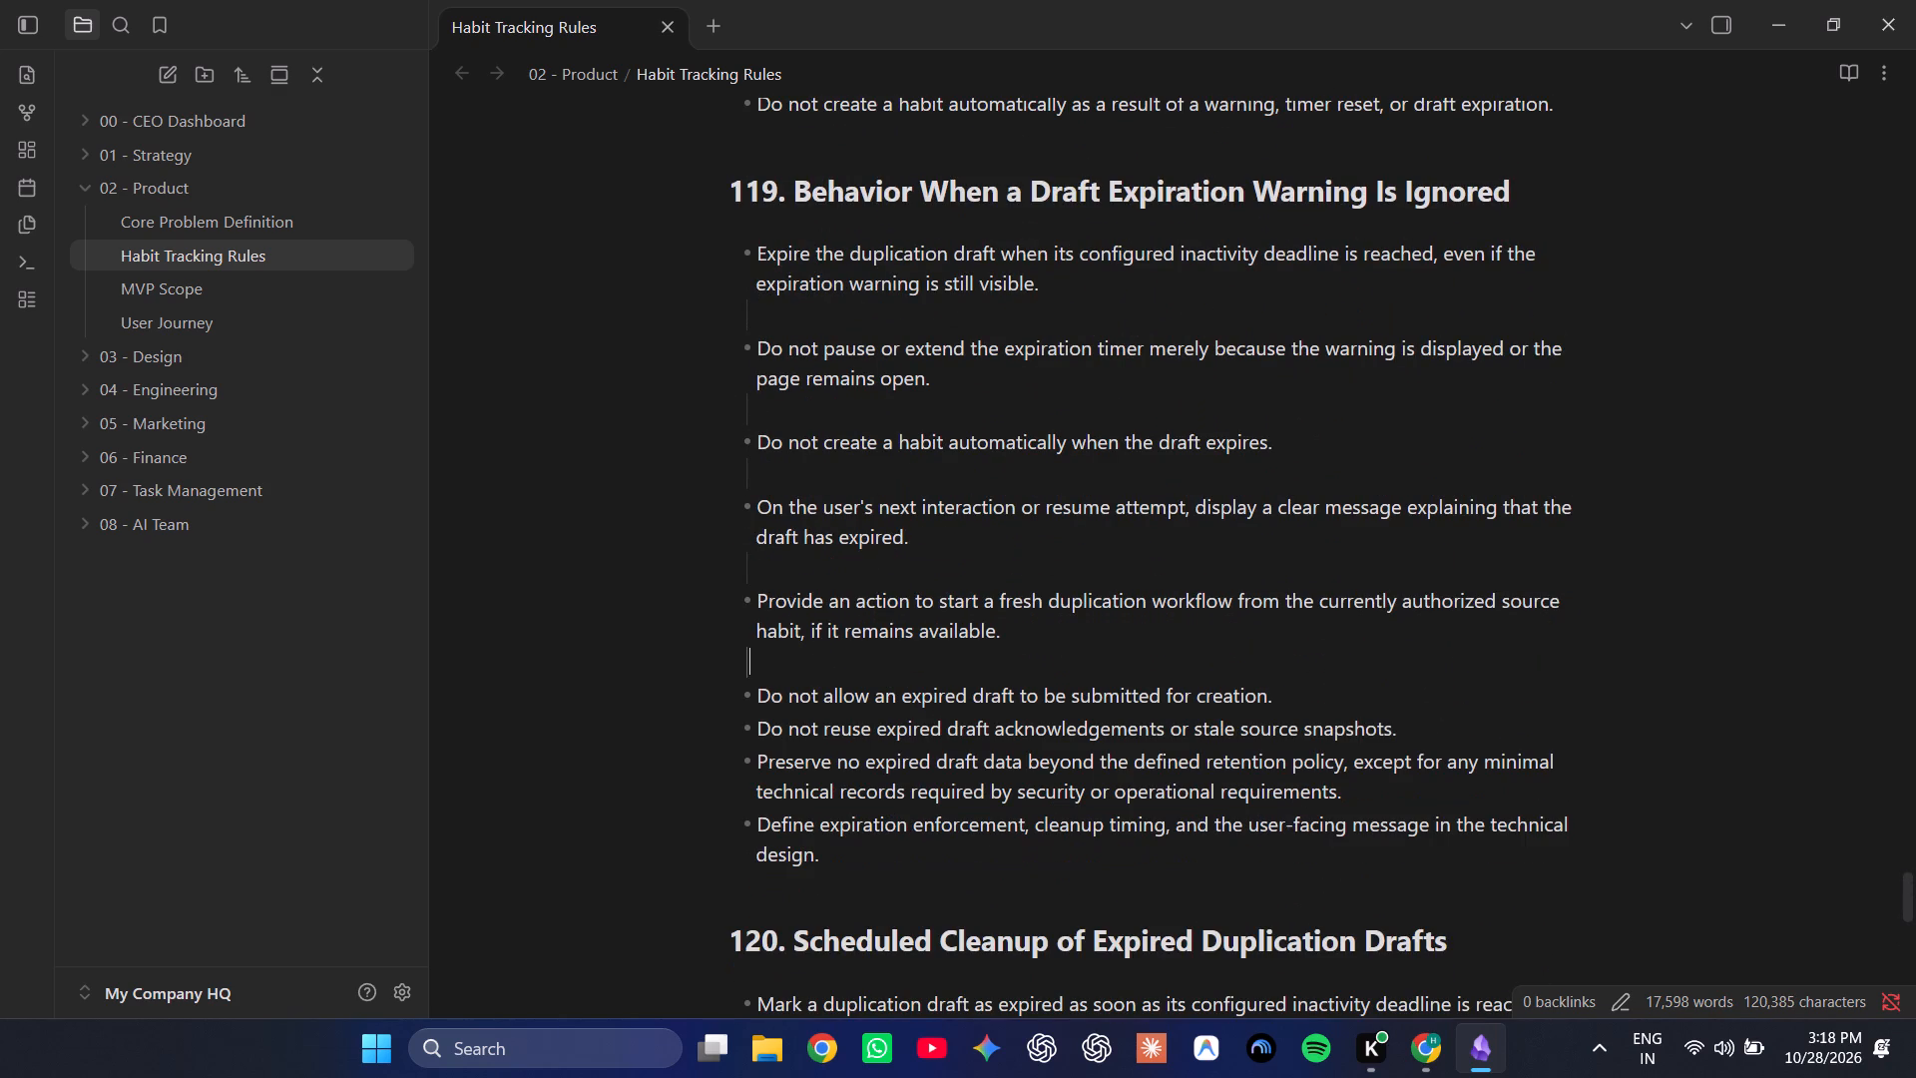
key("BackSpace")
key("BackSpace")
Remove the blank lines between section 119's bullets from the first one to "Provide an action to start a fresh duplication workflow".
left_click(757, 572)
key("BackSpace")
key("BackSpace")
left_click(772, 473)
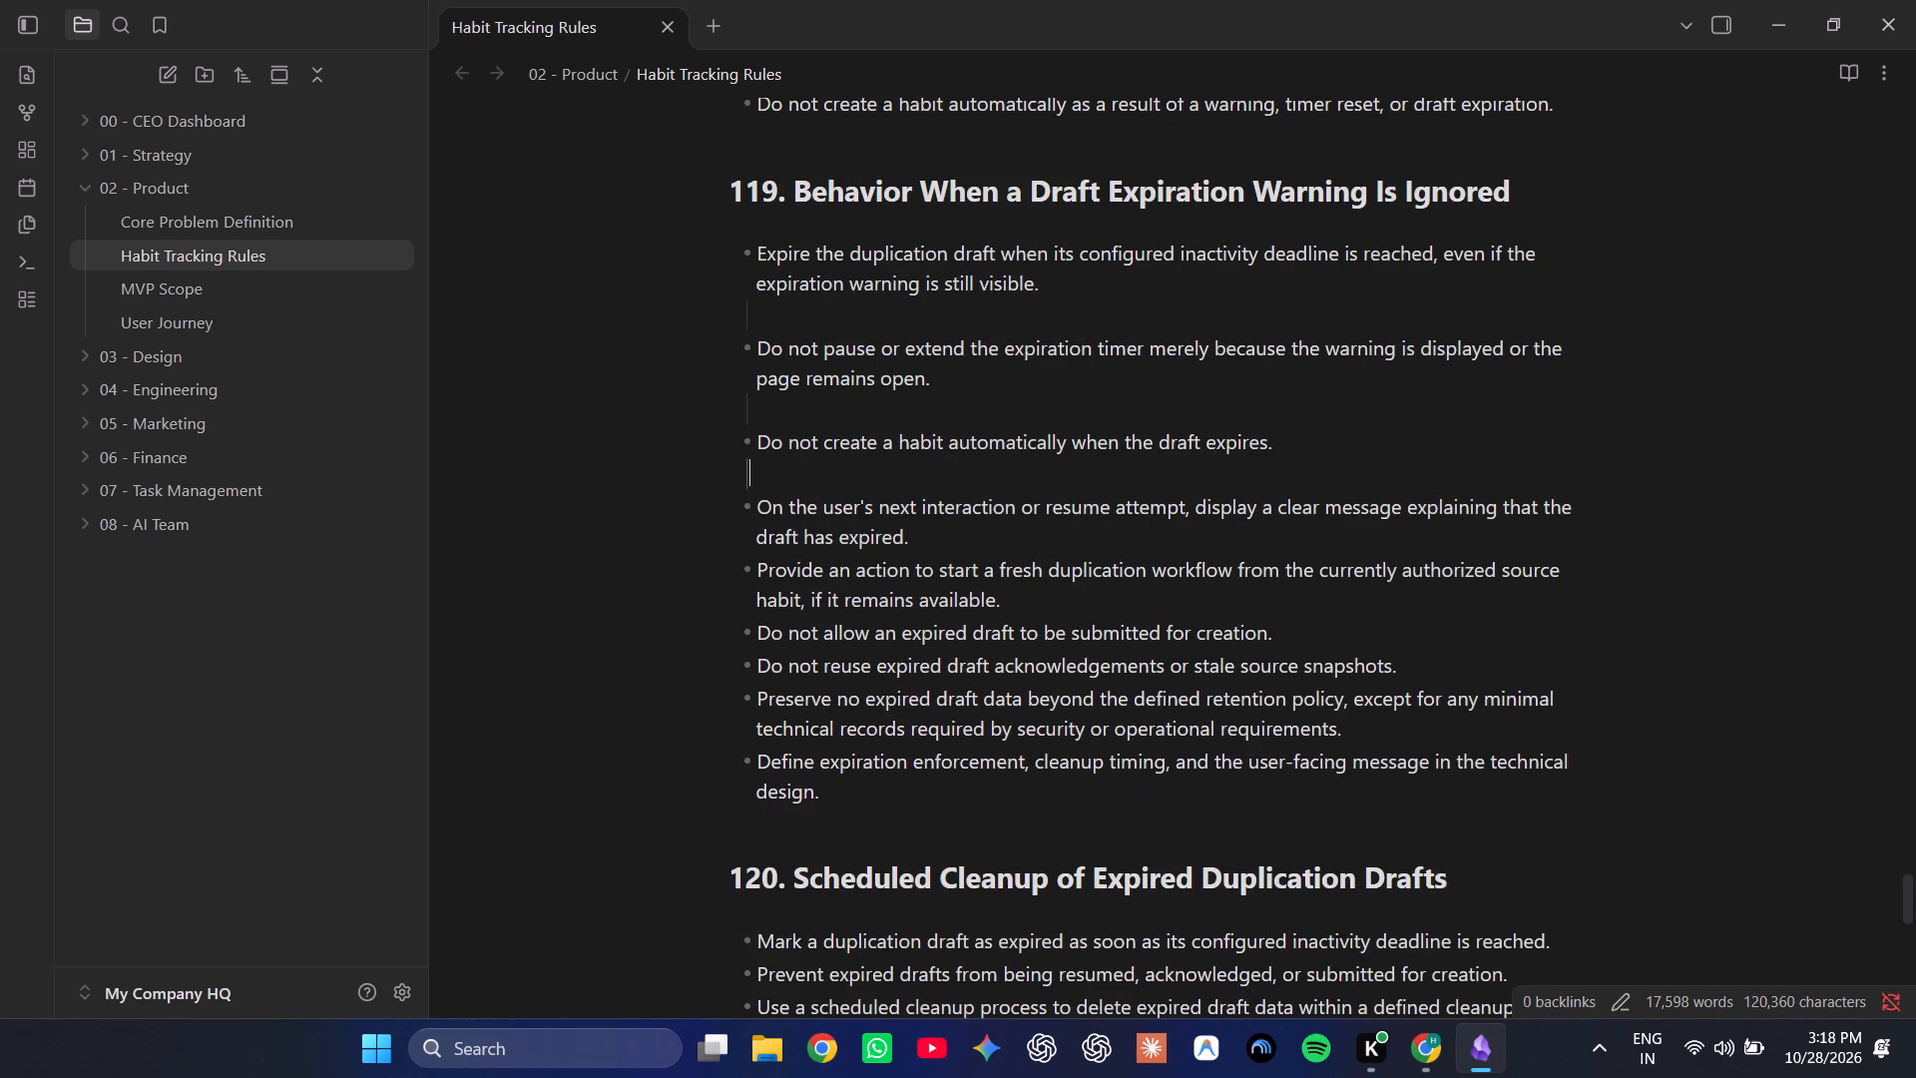
key("BackSpace")
key("BackSpace")
left_click(764, 406)
key("BackSpace")
key("BackSpace")
left_click(776, 317)
key("BackSpace")
key("BackSpace")
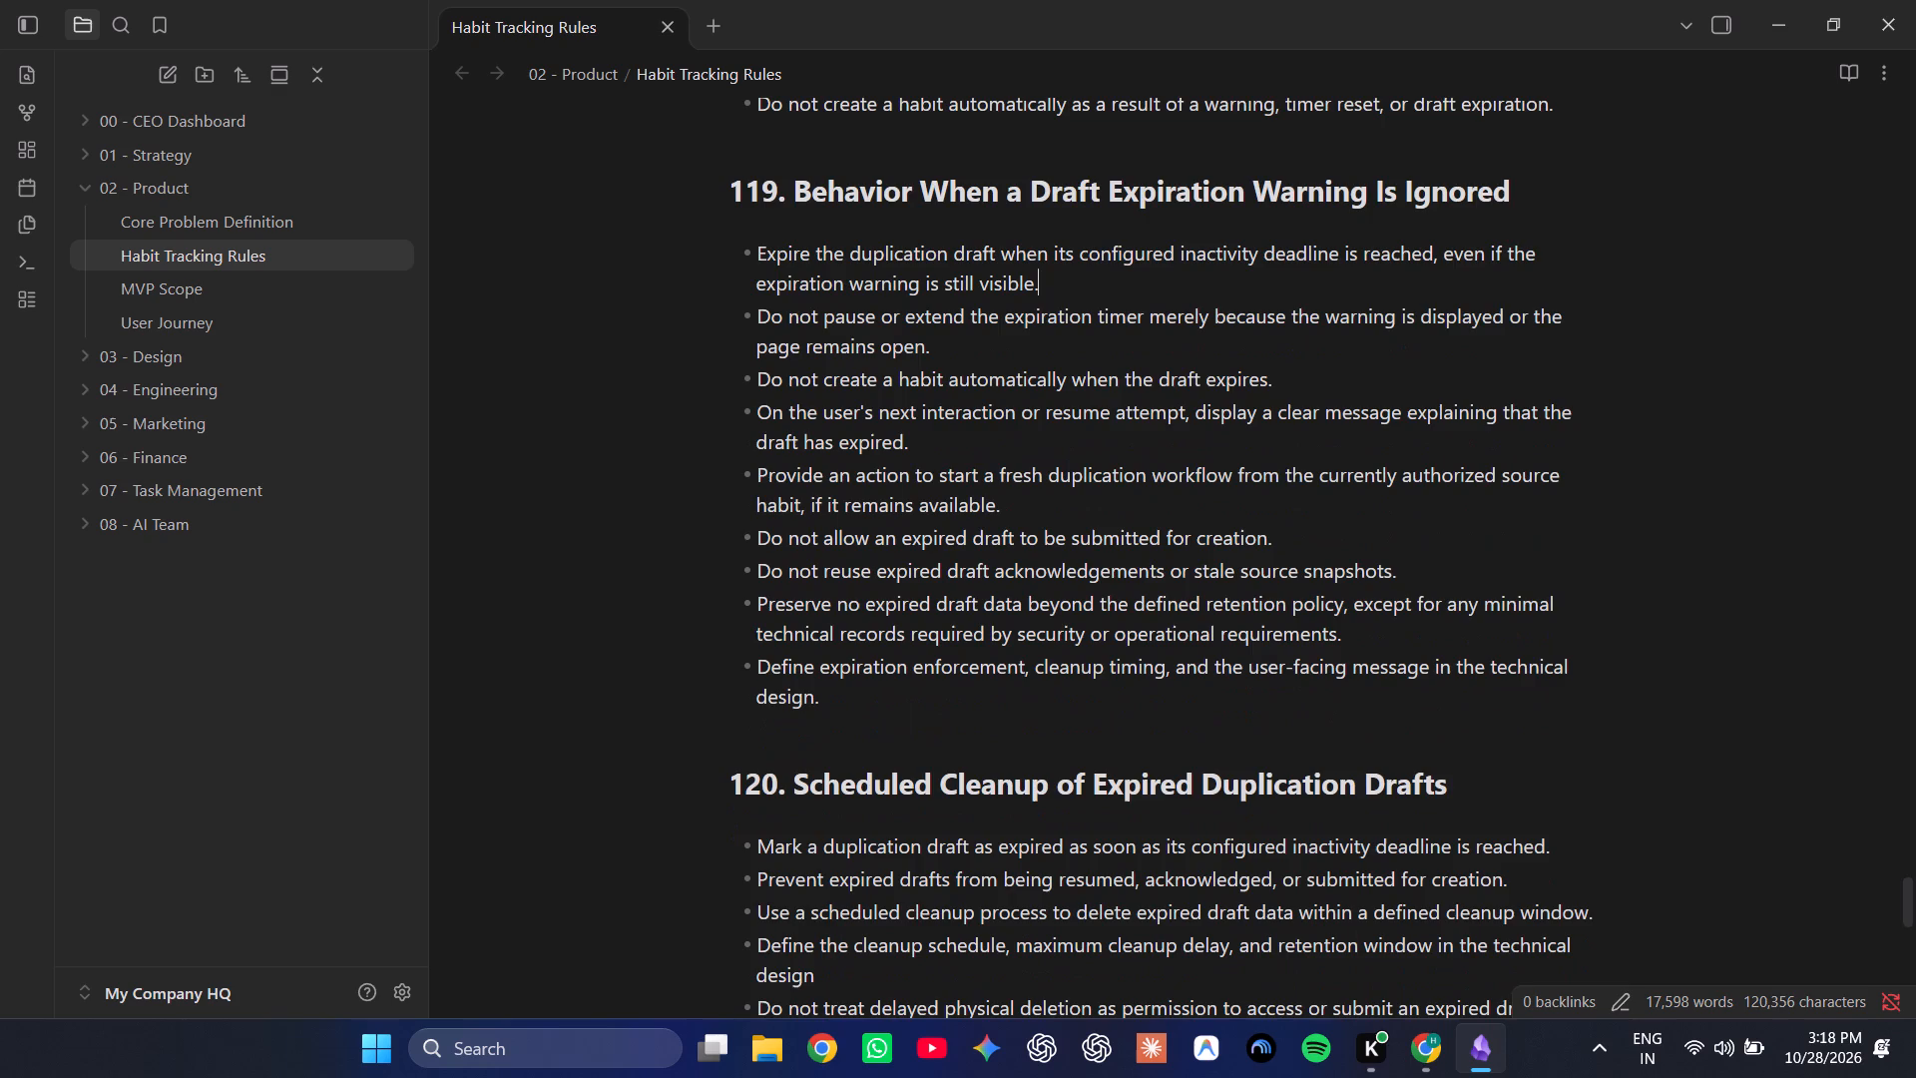
Remove the blank lines between section 118's bullets from "If the user selects Keep Draft" down to the last bullet.
scroll(1047, 678, "down", 1)
scroll(1047, 678, "up", 8)
left_click(785, 941)
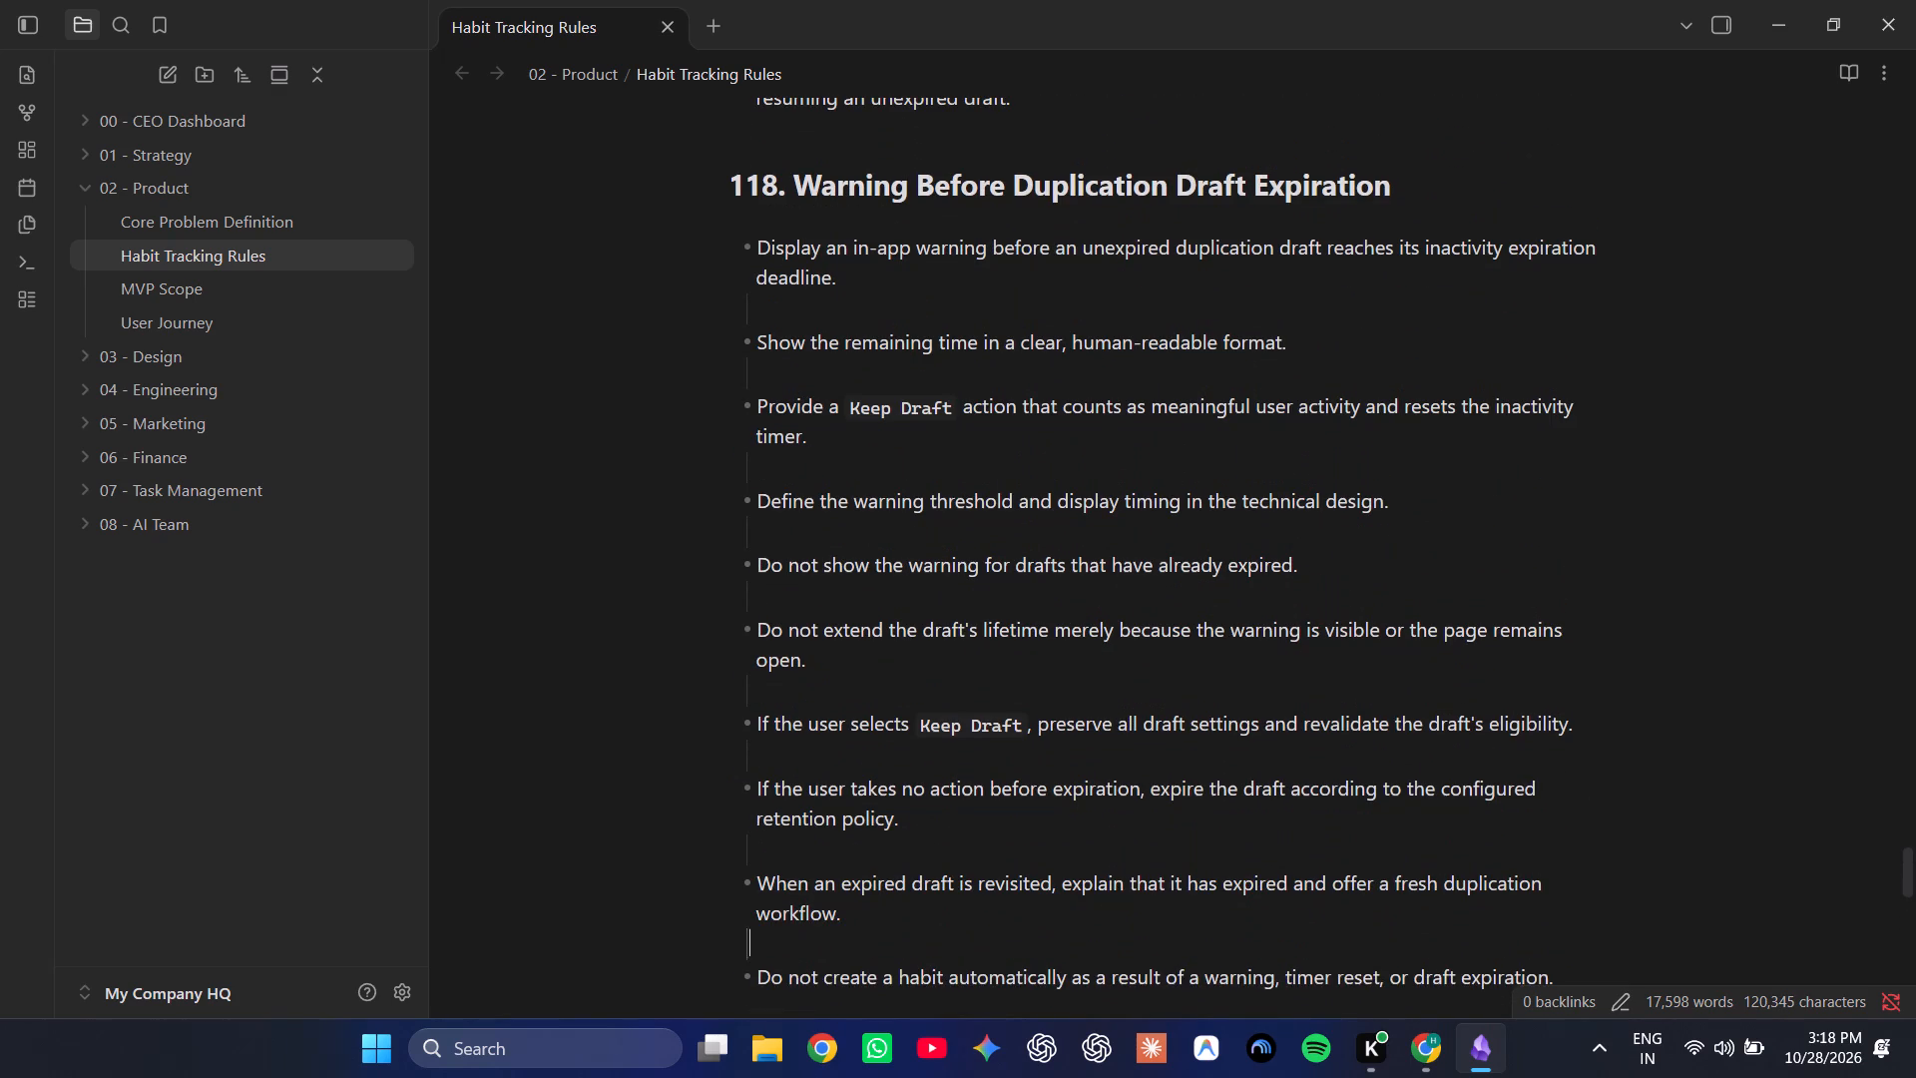
key("BackSpace")
key("BackSpace")
left_click(767, 852)
key("BackSpace")
key("BackSpace")
left_click(766, 746)
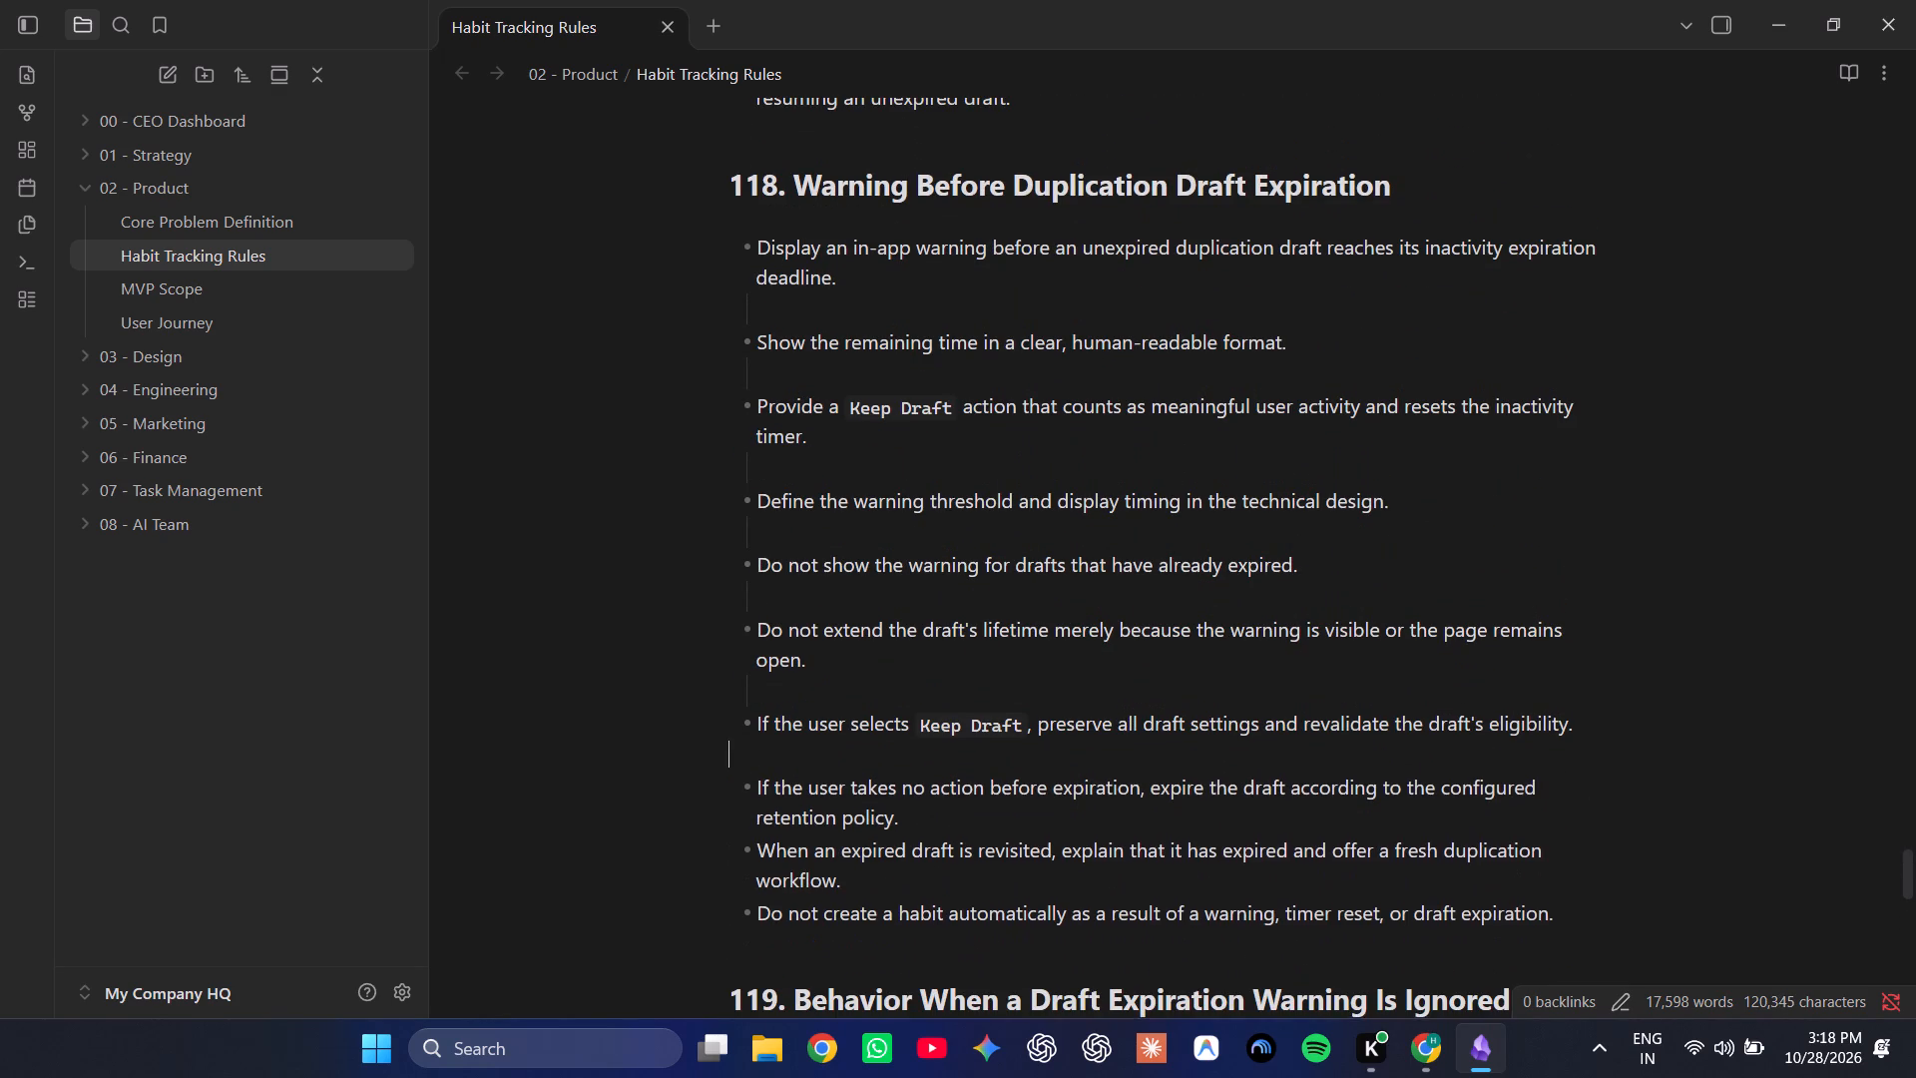
key("BackSpace")
key("BackSpace")
Remove the blank lines between section 118's bullets from "Define the warning threshold" to "If the user selects Keep Draft".
left_click(760, 692)
key("BackSpace")
key("BackSpace")
left_click(774, 596)
key("BackSpace")
key("BackSpace")
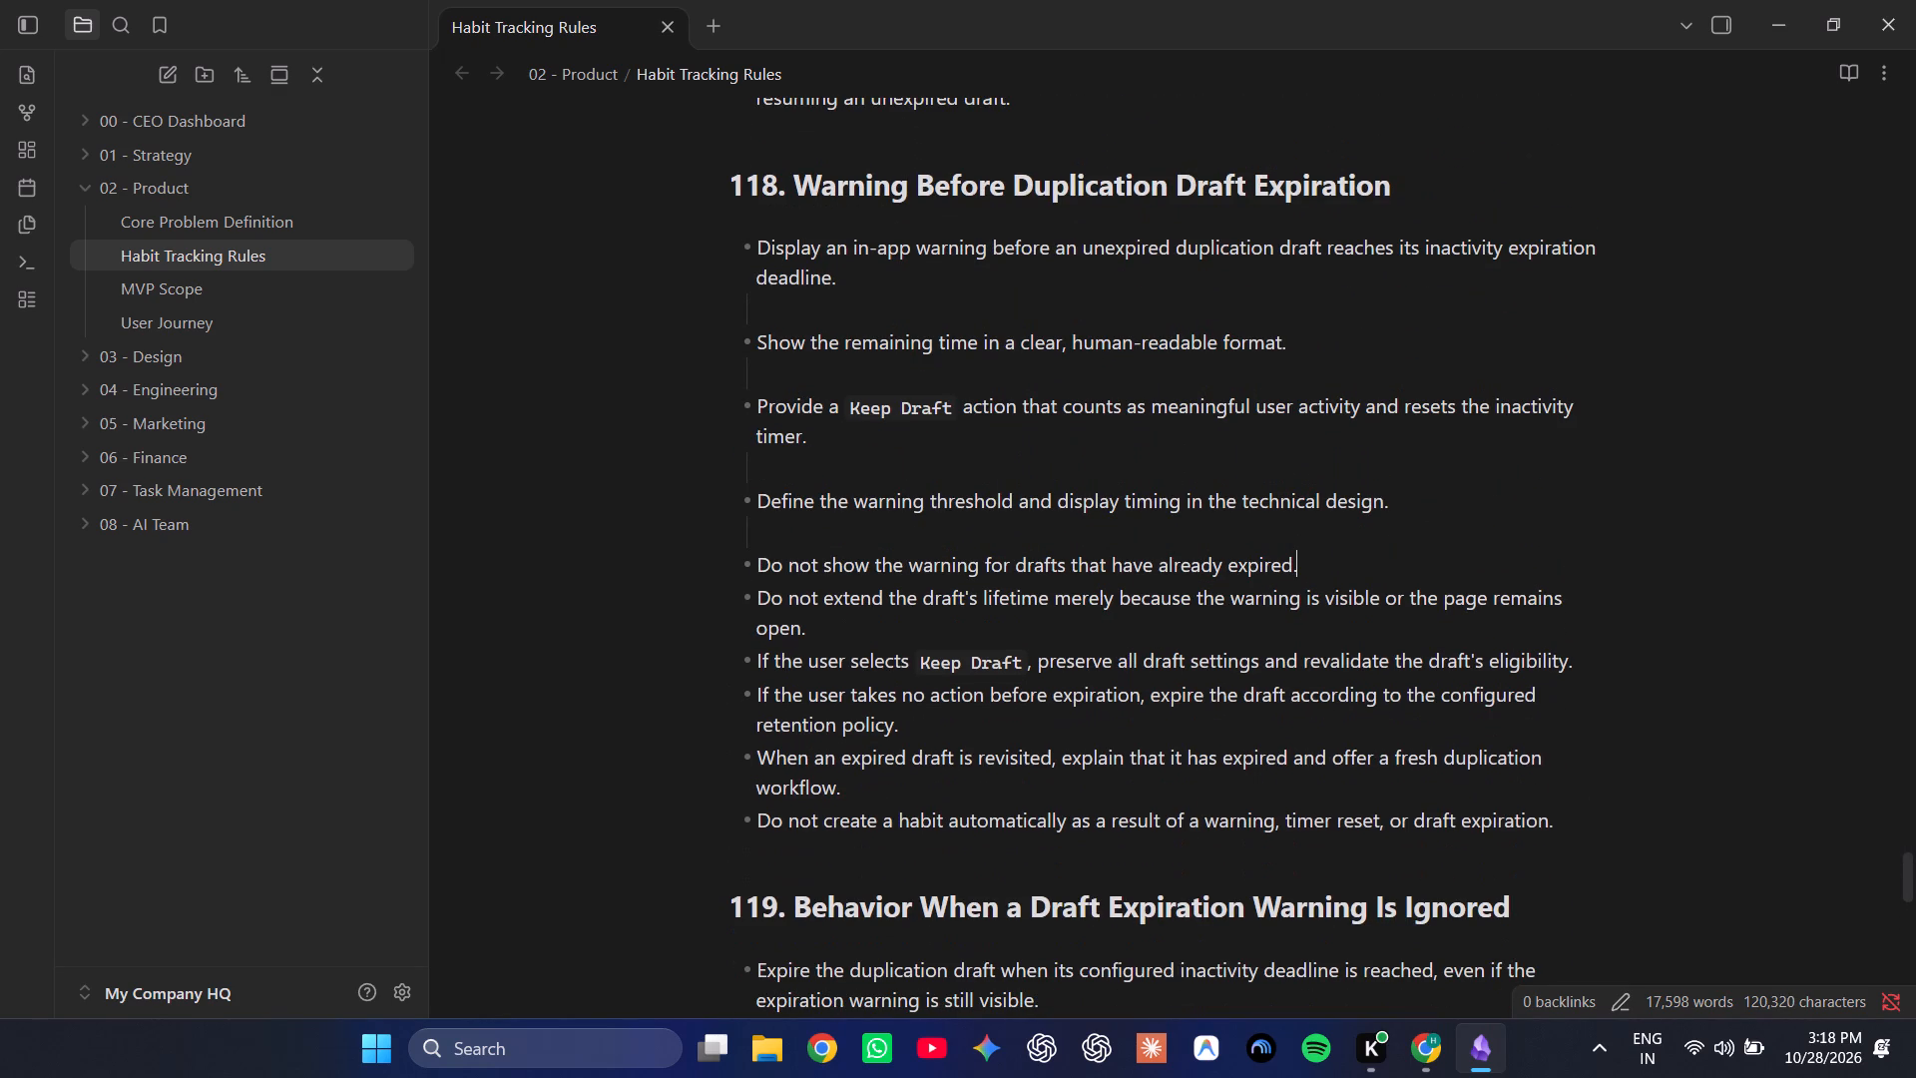
left_click(776, 531)
key("BackSpace")
key("BackSpace")
Remove the blank lines between section 118's bullets from the first one to "Define the warning threshold".
left_click(778, 459)
key("BackSpace")
key("BackSpace")
left_click(786, 382)
key("BackSpace")
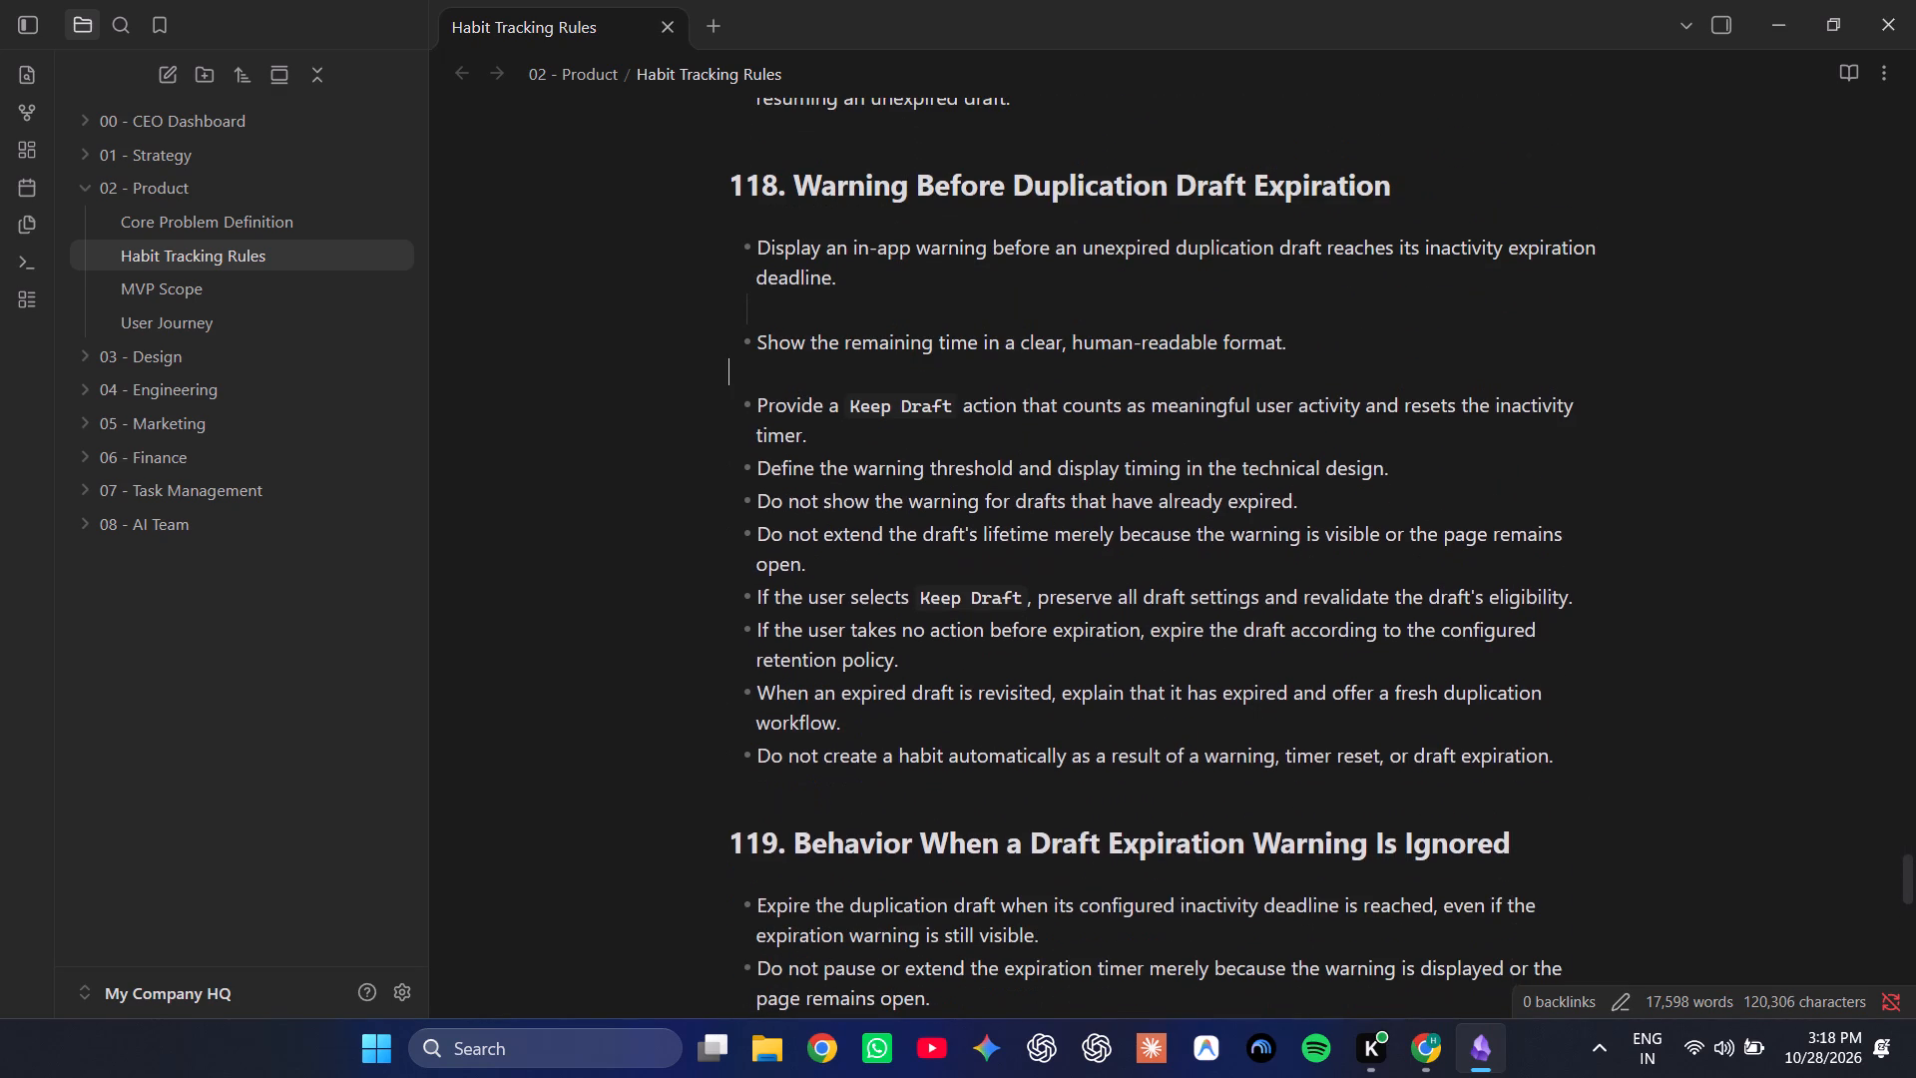
key("BackSpace")
left_click(784, 307)
key("BackSpace")
key("BackSpace")
Remove the blank lines between section 117's bullets from "Define the complete activity list" down to the last bullet.
scroll(839, 411, "up", 4)
scroll(830, 877, "up", 3)
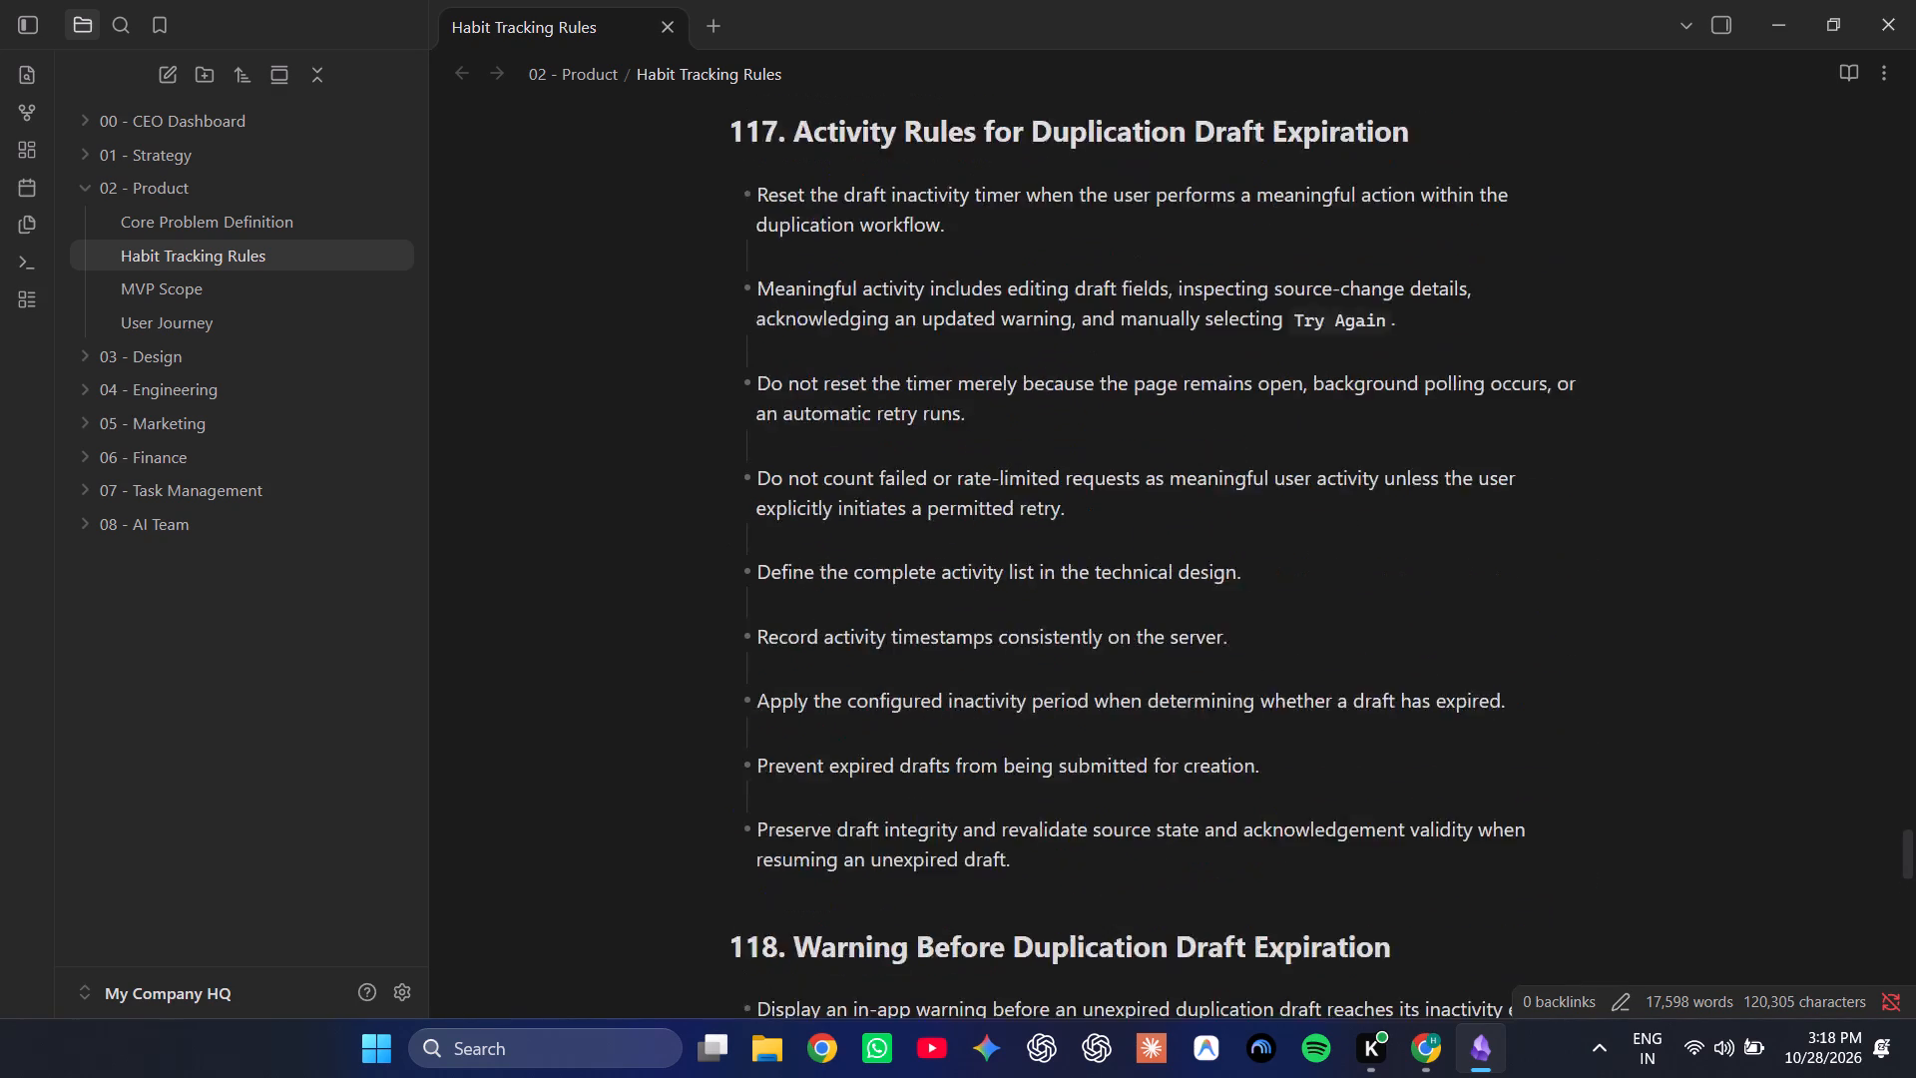
left_click(791, 908)
key("BackSpace")
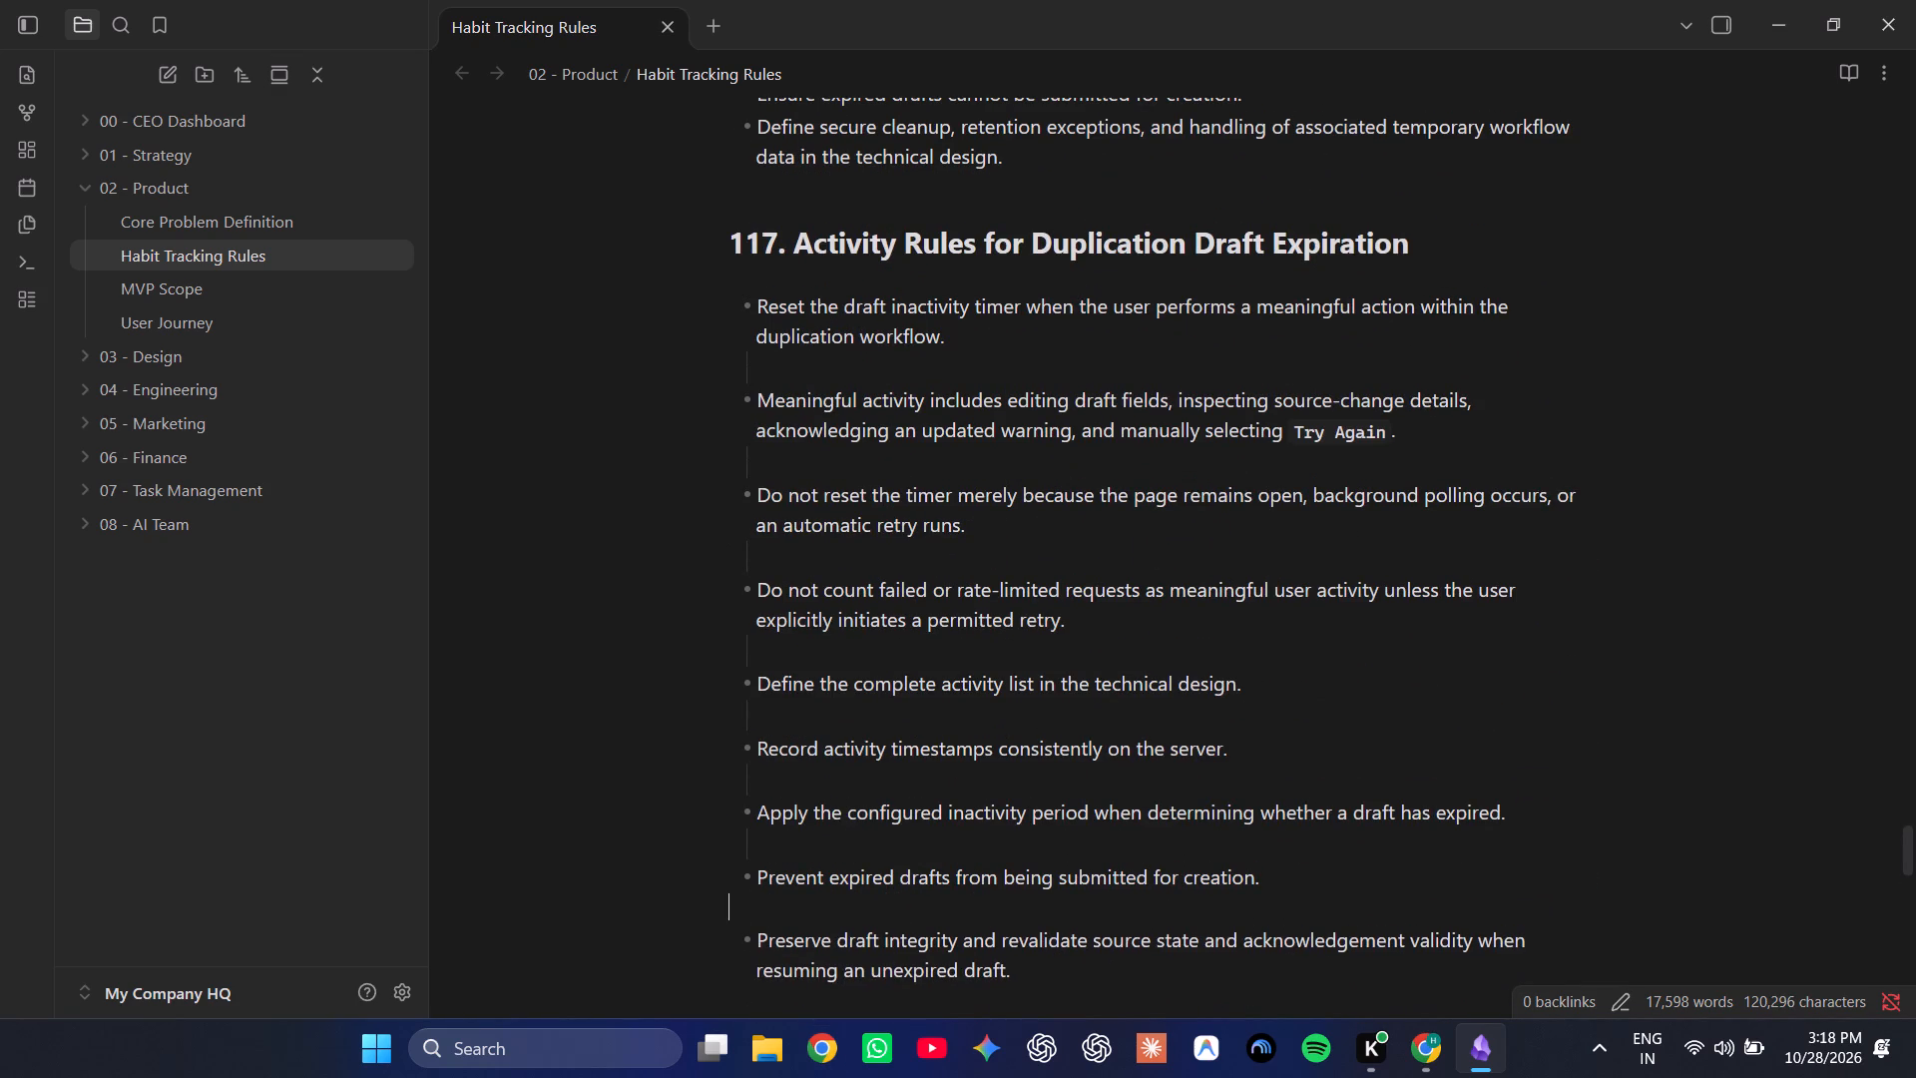
key("BackSpace")
left_click(778, 832)
key("BackSpace")
key("BackSpace")
left_click(781, 786)
key("BackSpace")
key("BackSpace")
left_click(779, 710)
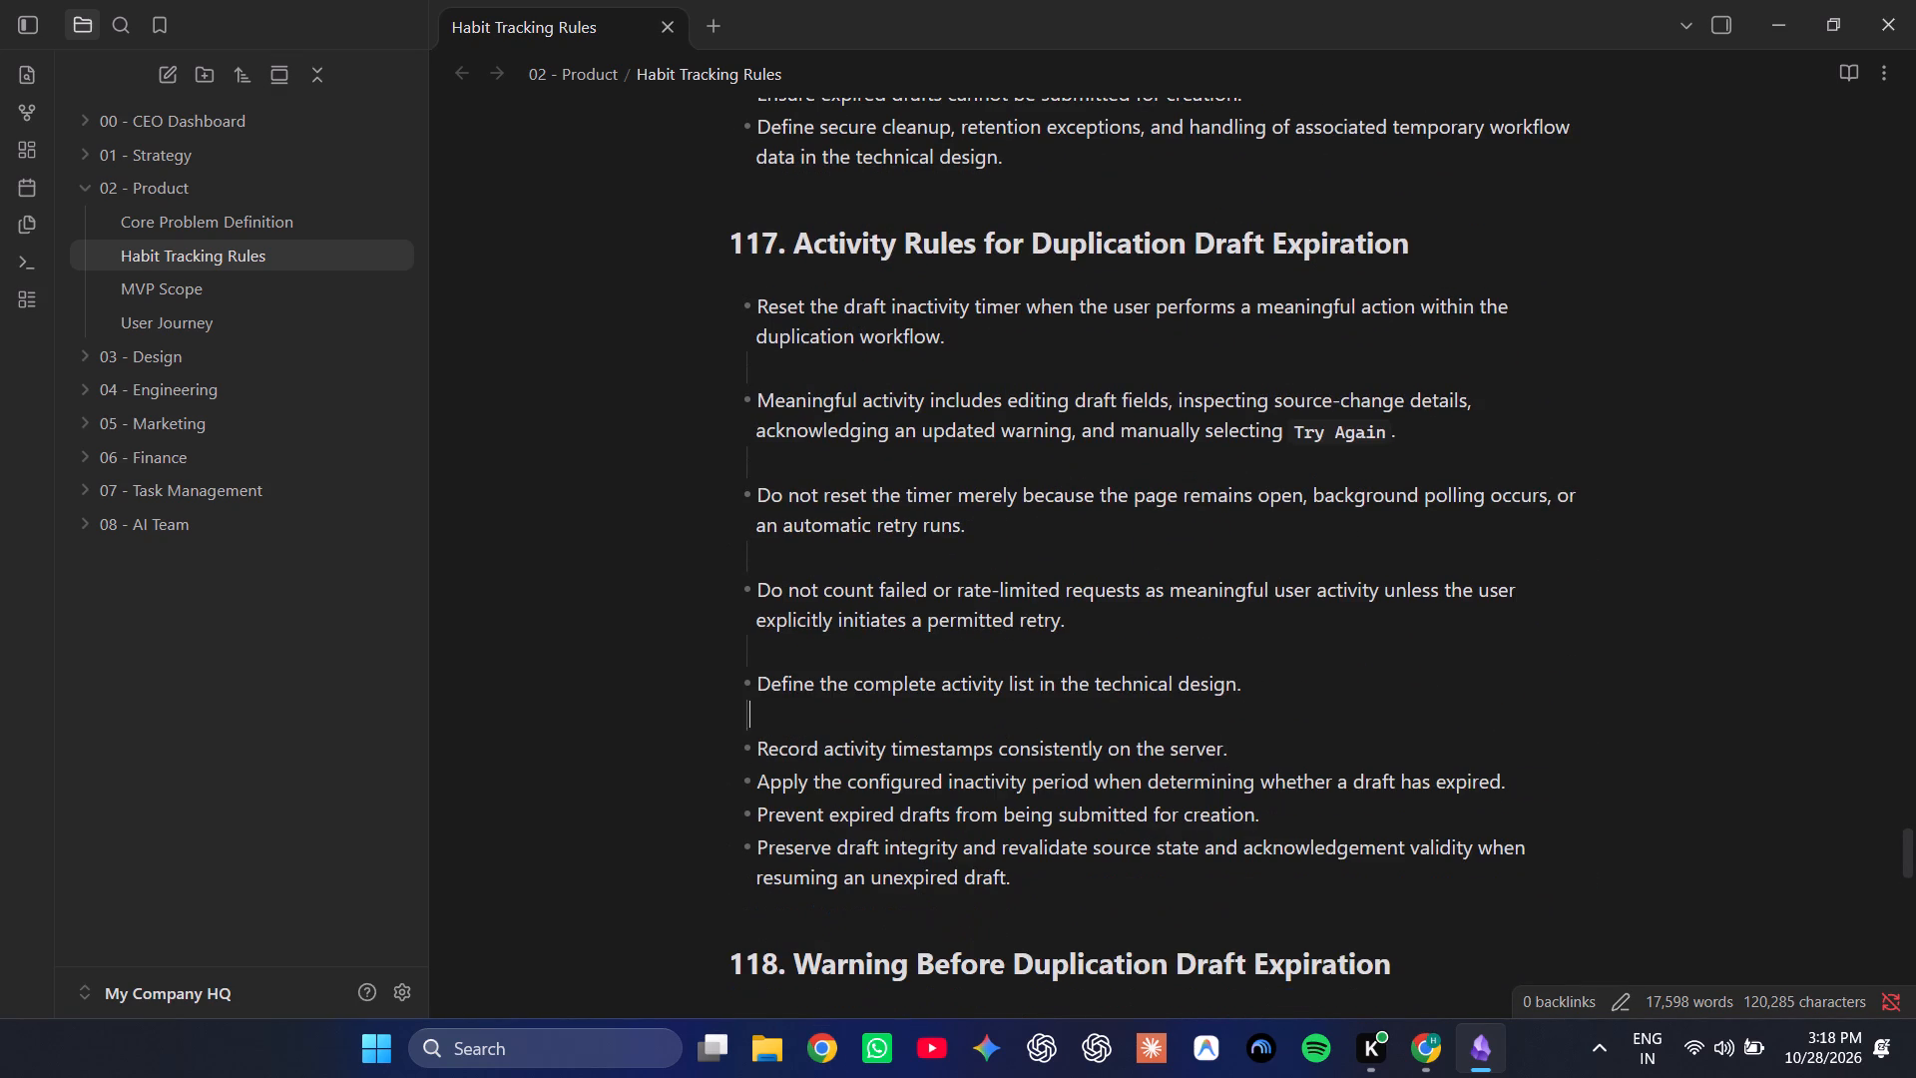
key("BackSpace")
key("BackSpace")
Remove the blank lines between section 117's bullets from the first one to "Define the complete activity list".
left_click(782, 659)
key("BackSpace")
key("BackSpace")
left_click(794, 551)
key("BackSpace")
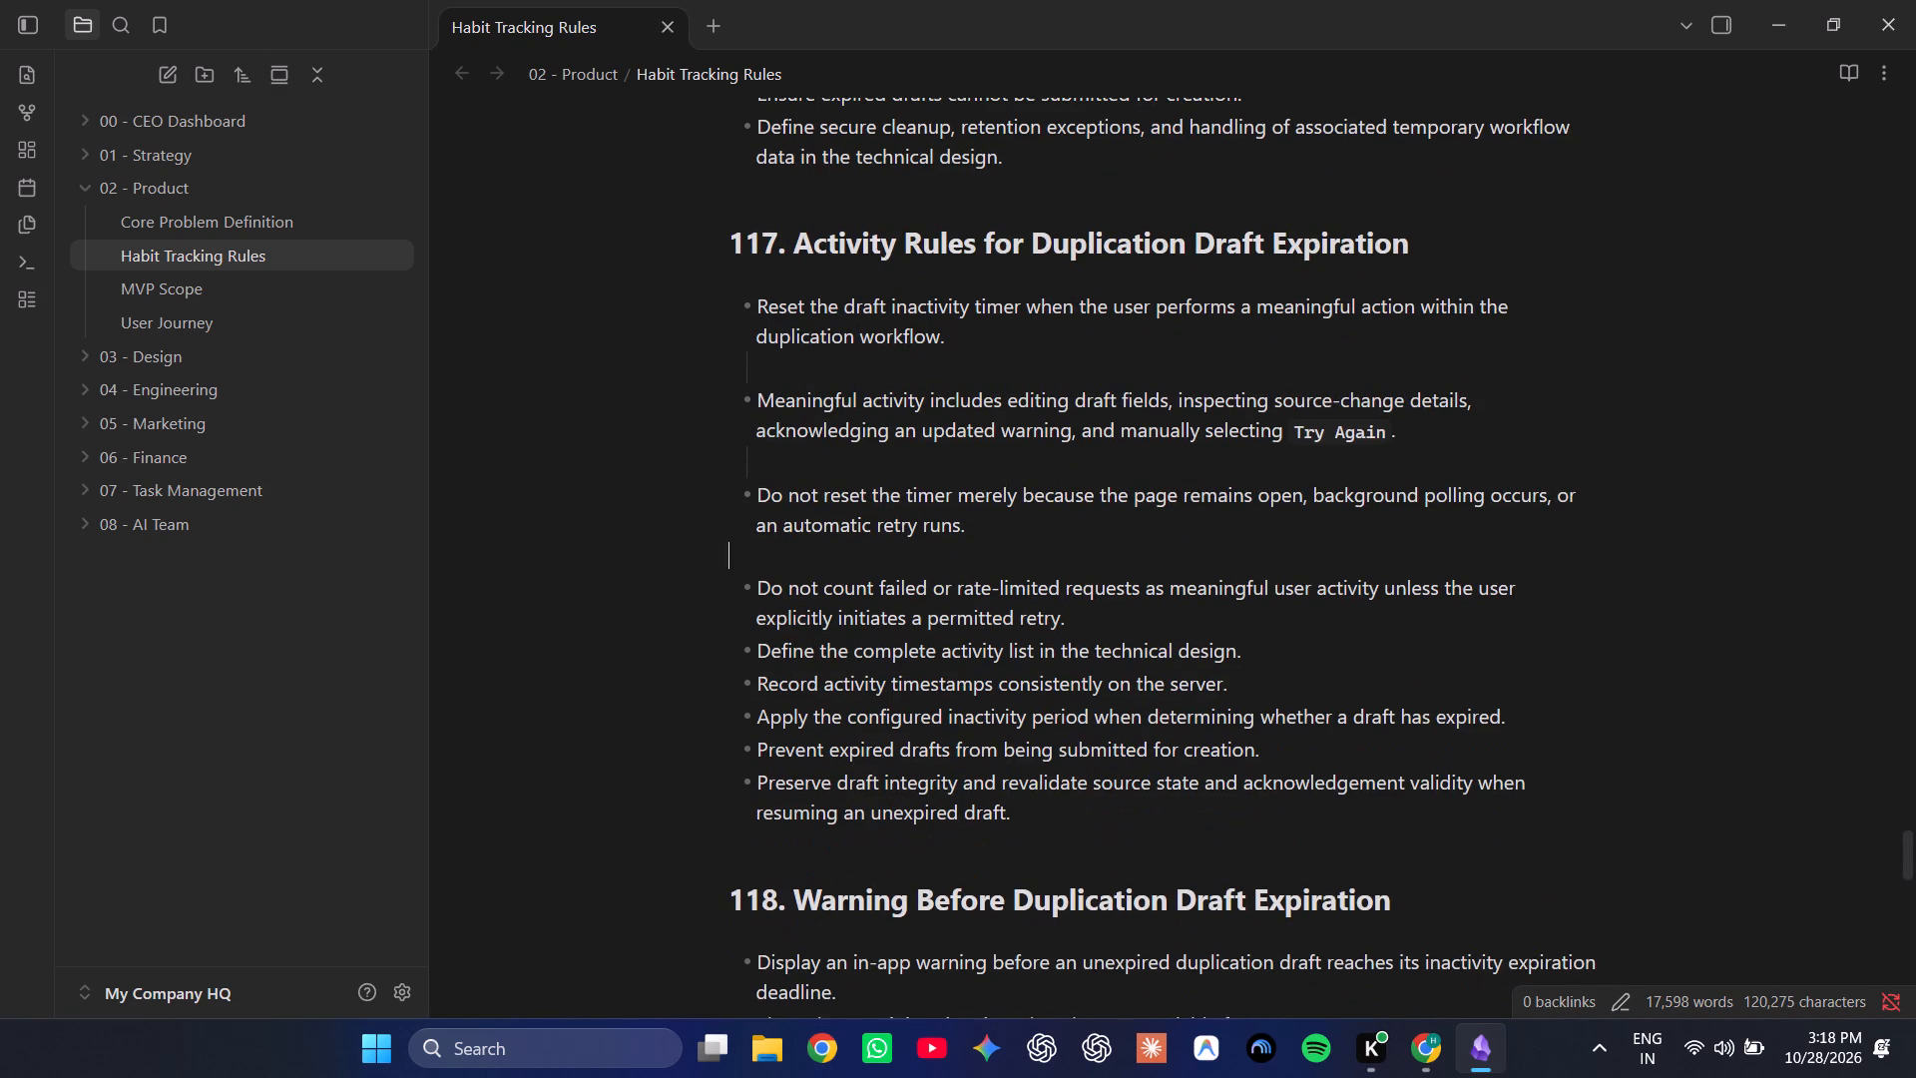
key("BackSpace")
left_click(780, 464)
key("BackSpace")
key("BackSpace")
left_click(807, 368)
key("BackSpace")
key("BackSpace")
Place the text cursor on the empty line below the last bullet of section 122, at the end of the note.
scroll(1075, 1077, "down", 9)
scroll(1061, 1001, "down", 20)
scroll(1061, 1001, "down", 2)
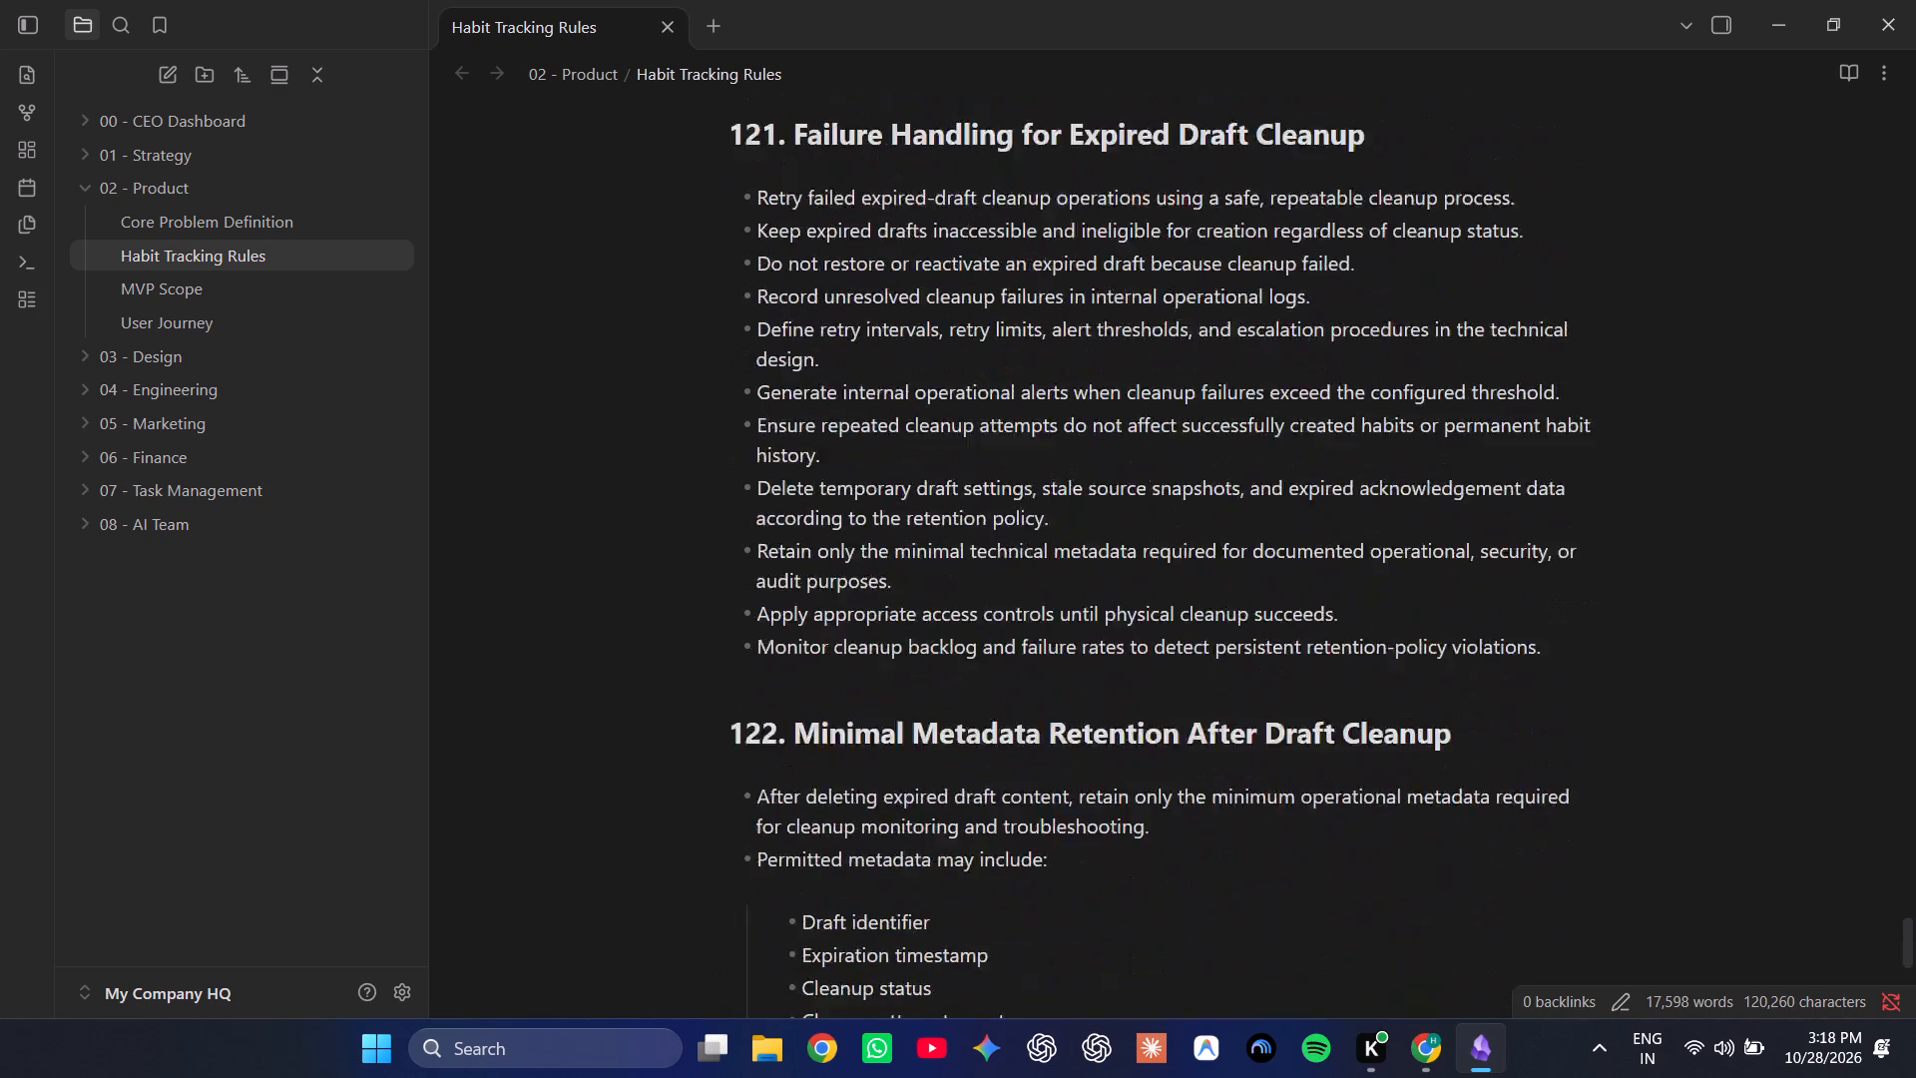
scroll(1188, 984, "down", 20)
scroll(1187, 973, "up", 3)
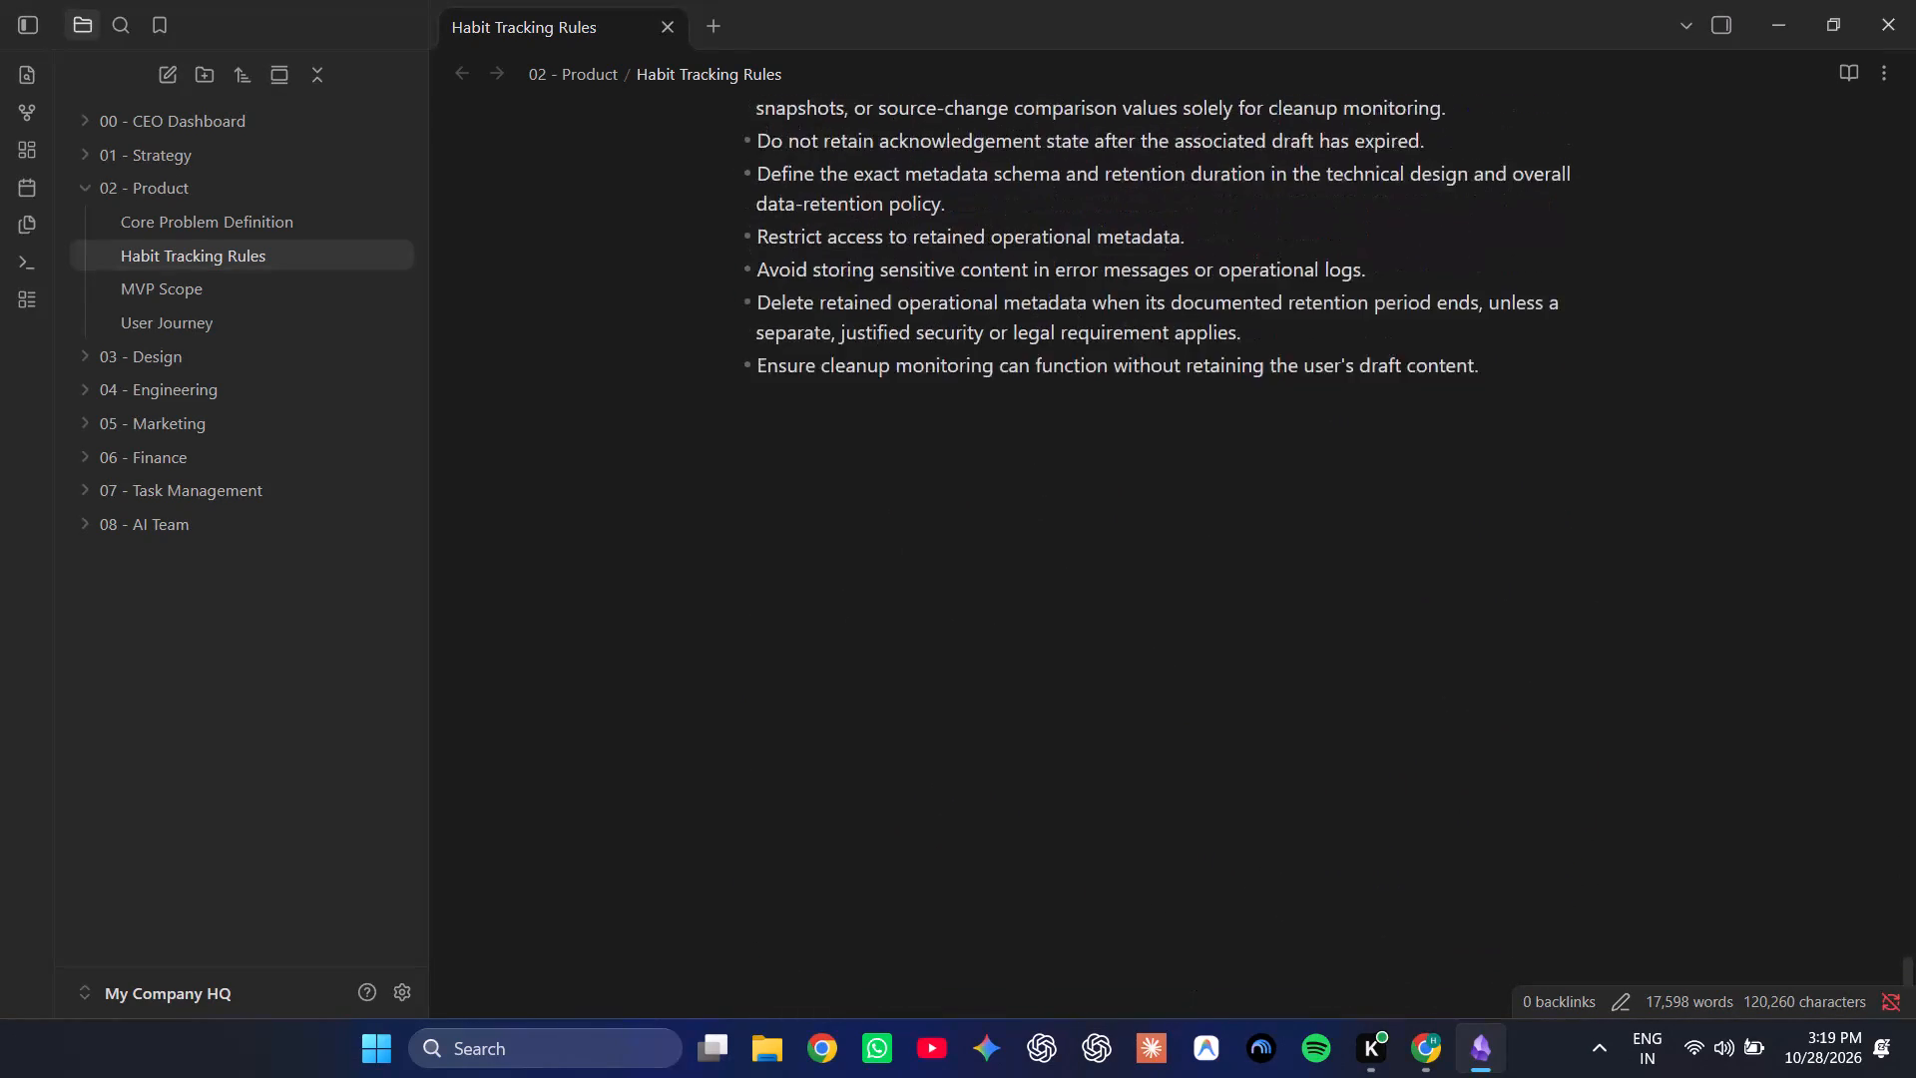
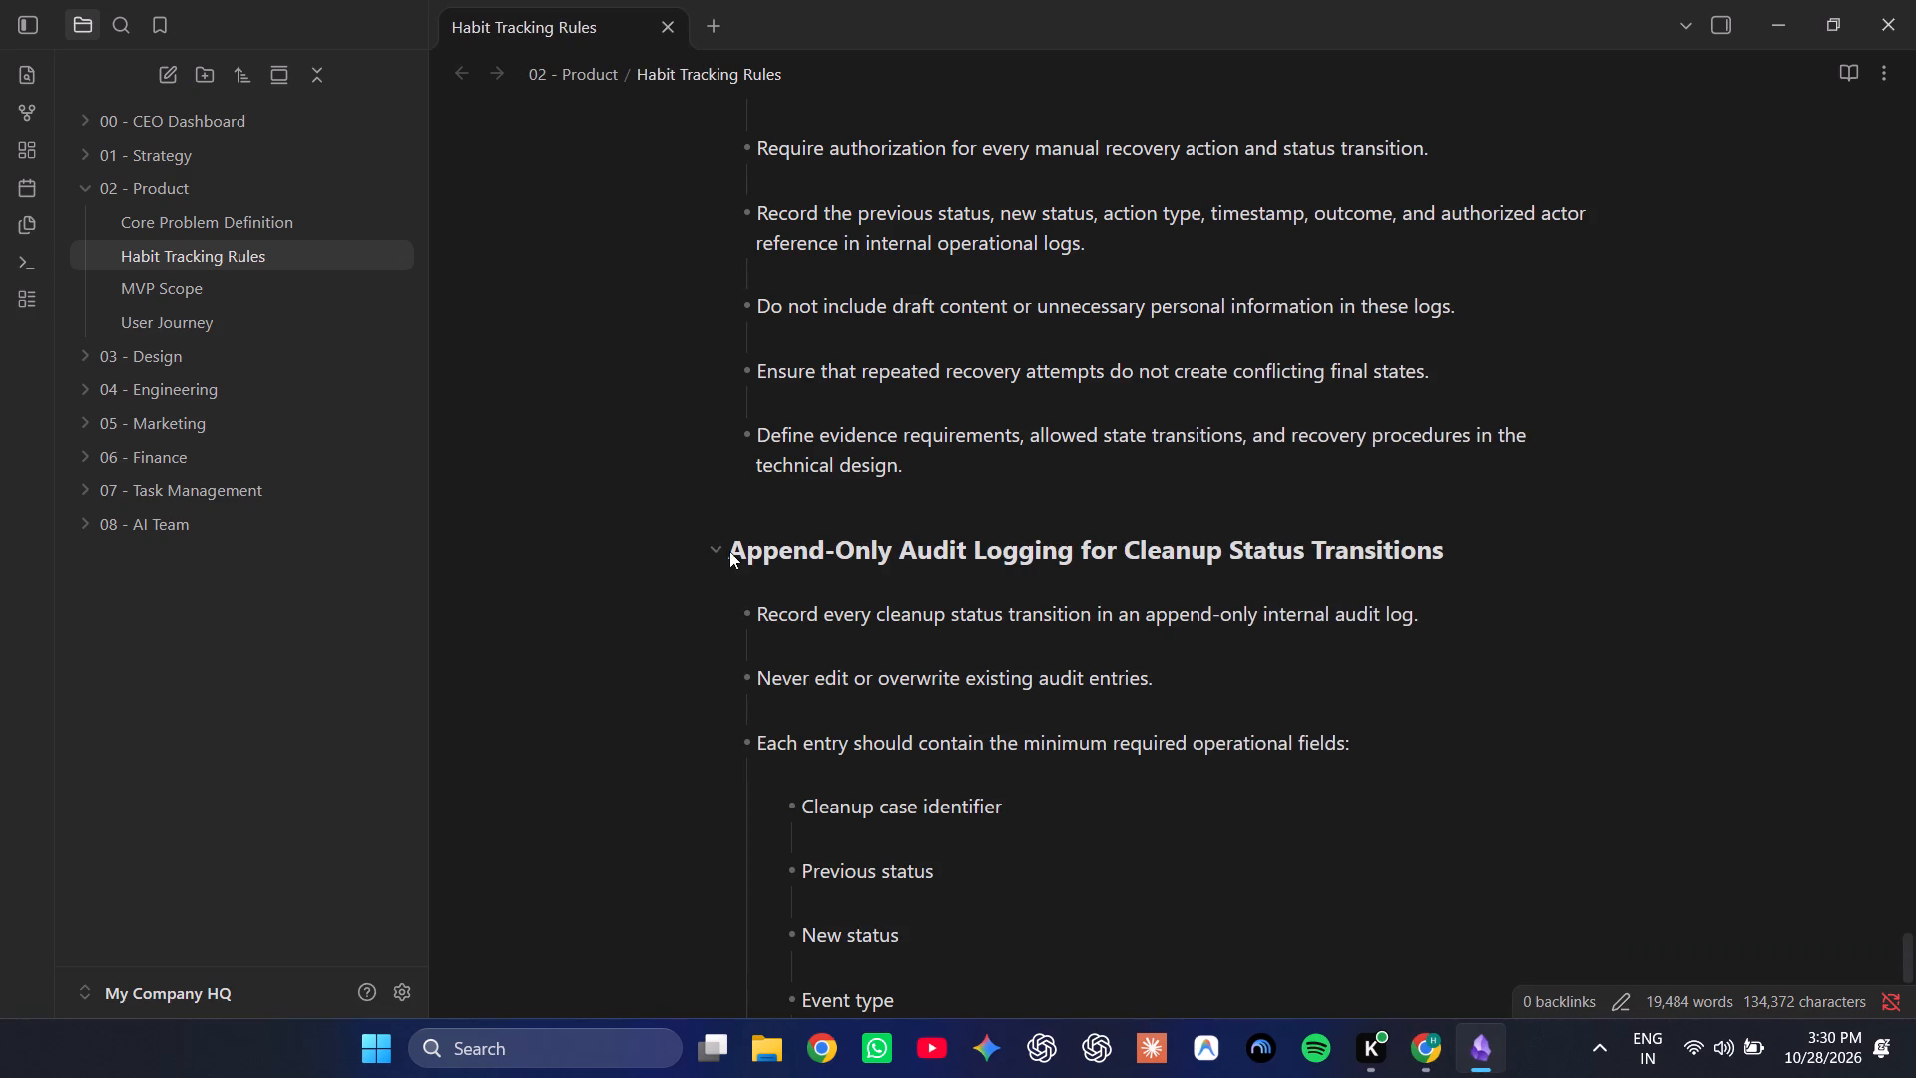
Make "Append-Only Audit Logging for Cleanup Status Transitions" a level-2 heading numbered "136.".
left_click(727, 550)
left_click(730, 551)
key("BackSpace")
key("BackSpace")
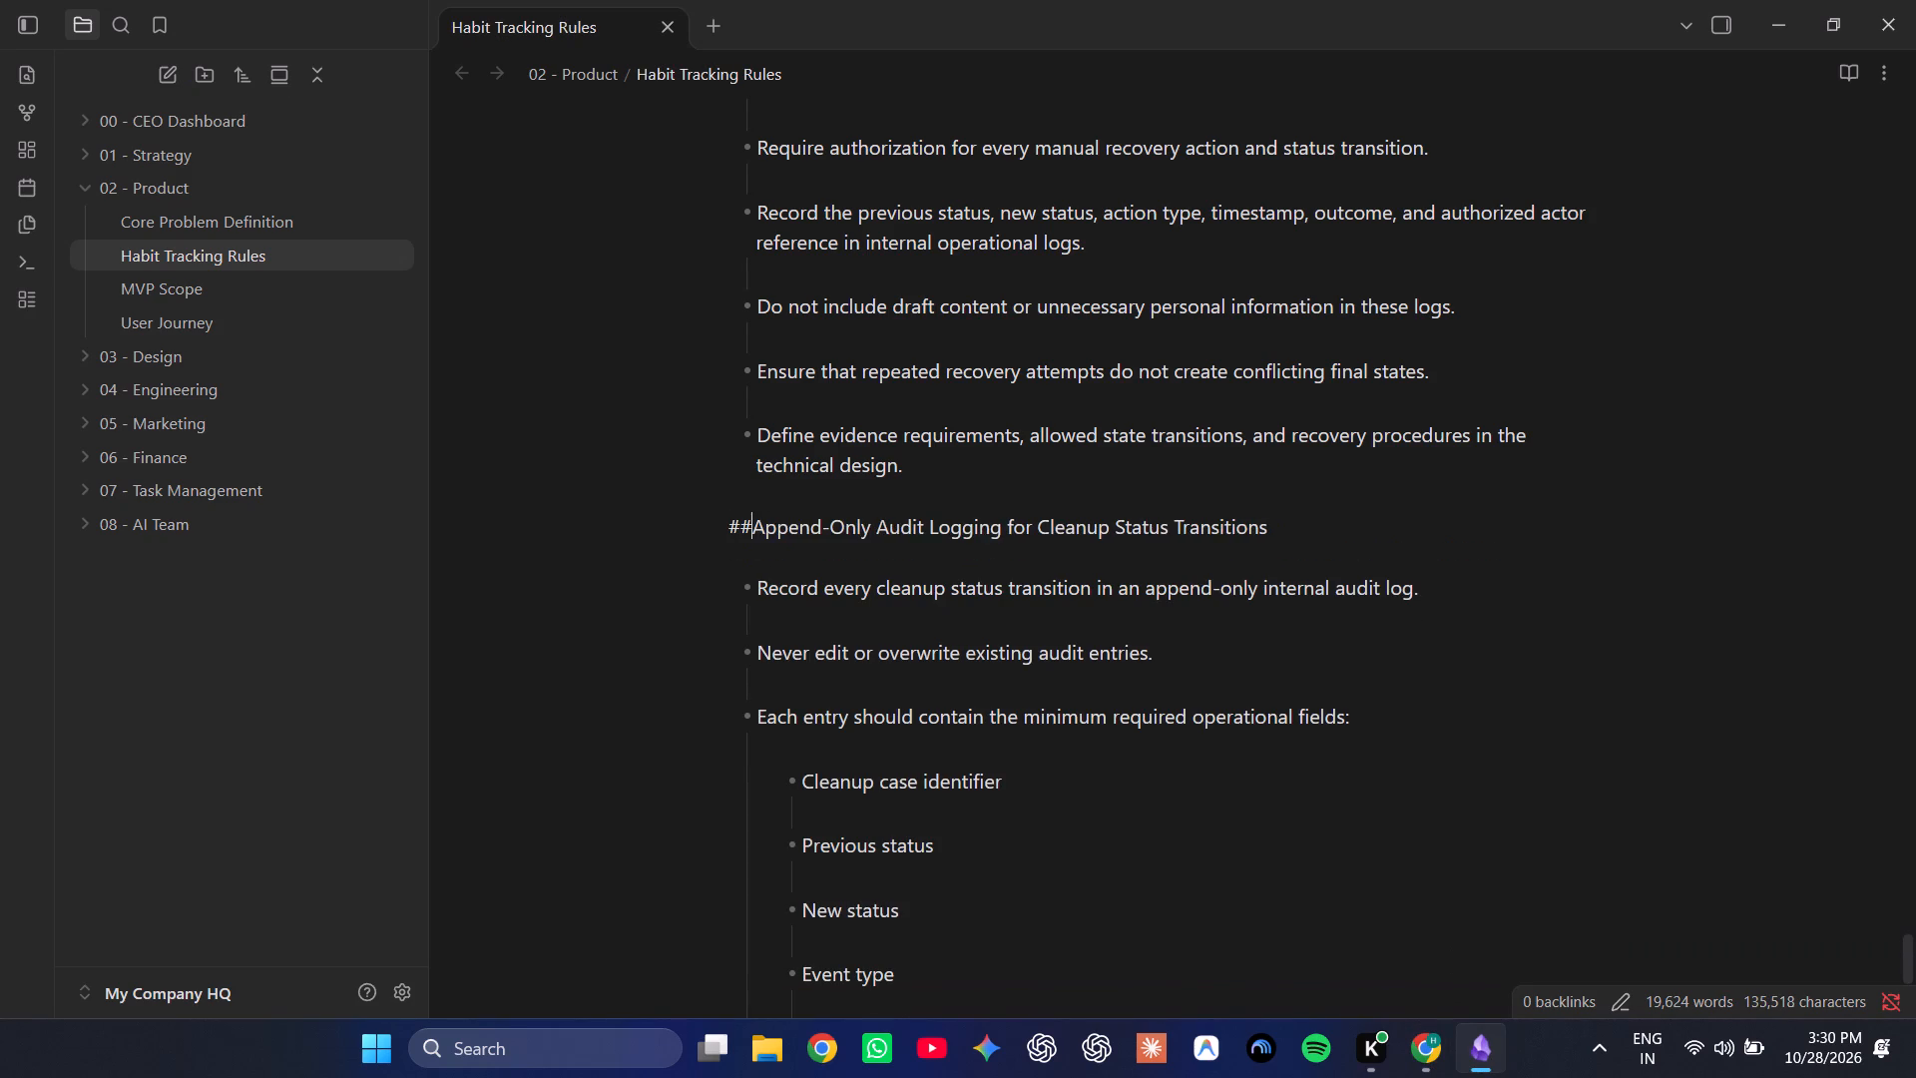
key("space")
type("136.")
key("space")
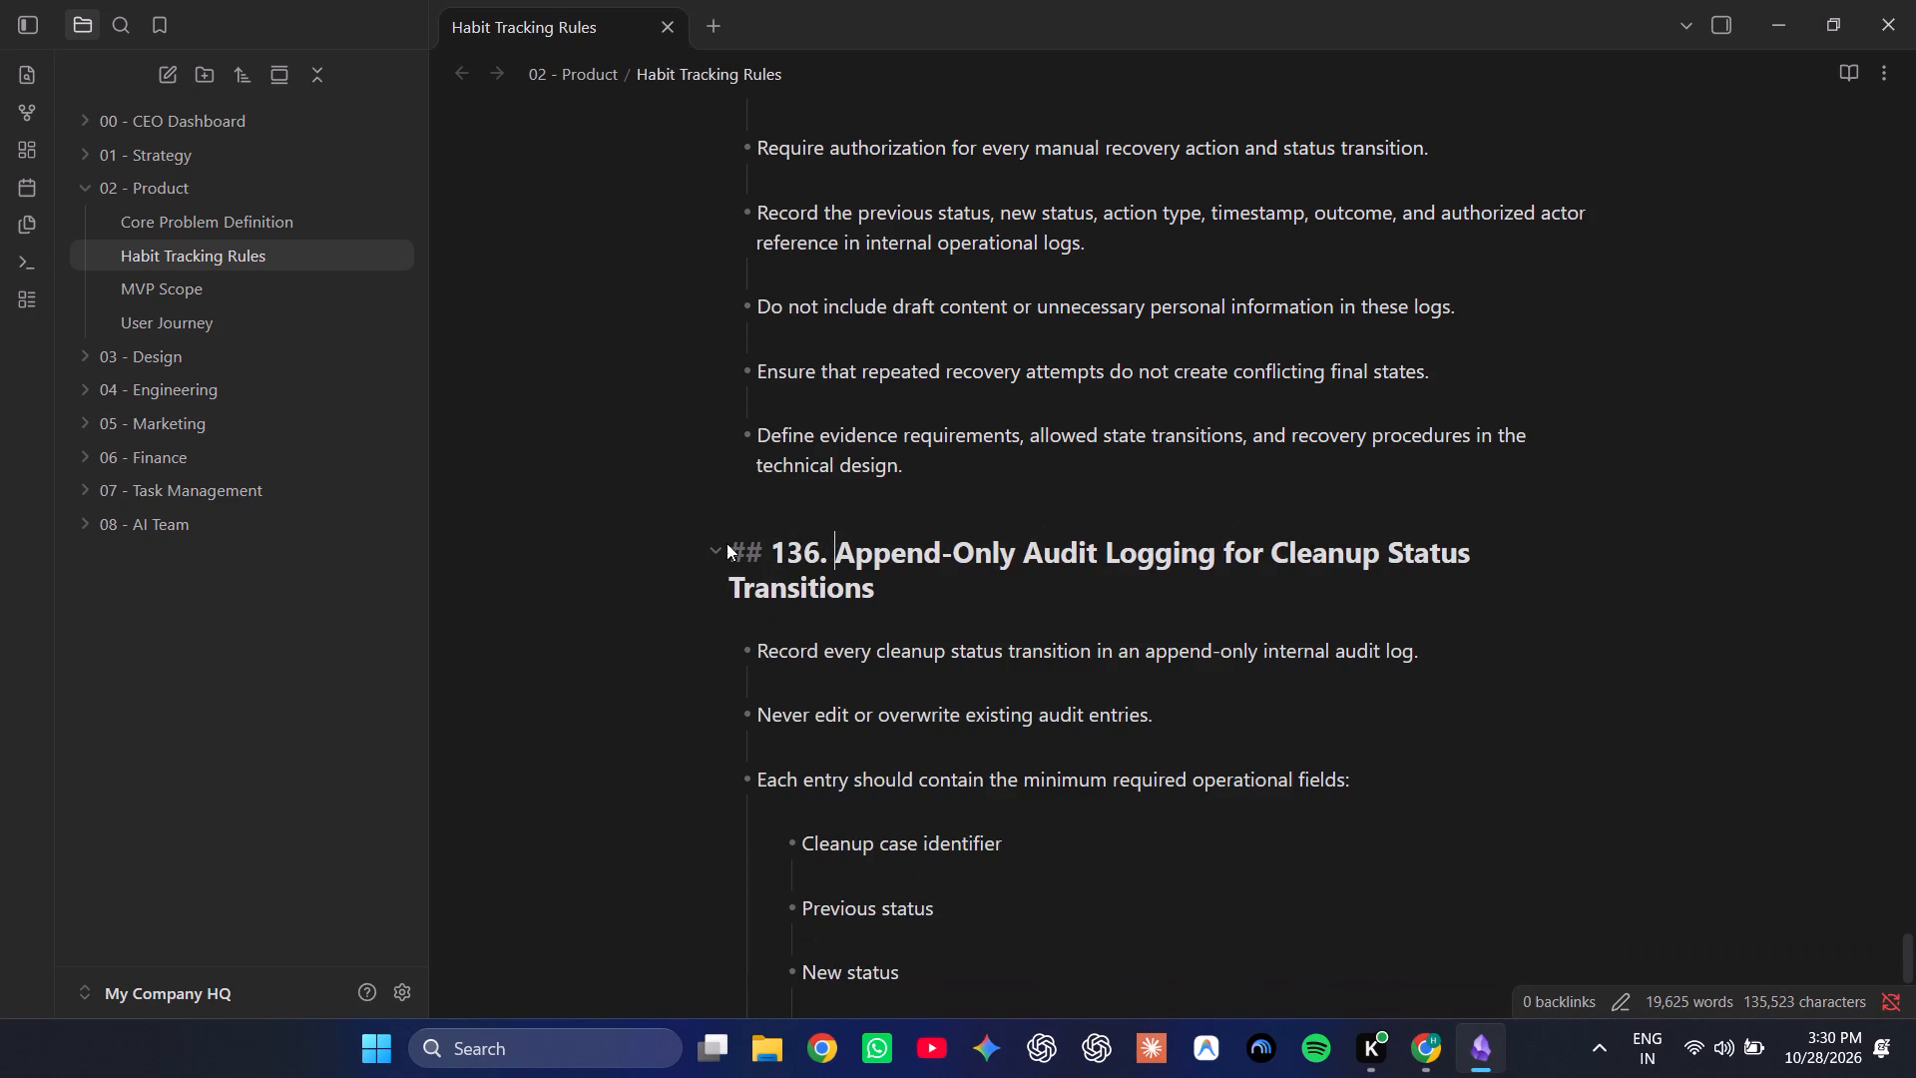
scroll(987, 505, "up", 6)
scroll(996, 503, "down", 11)
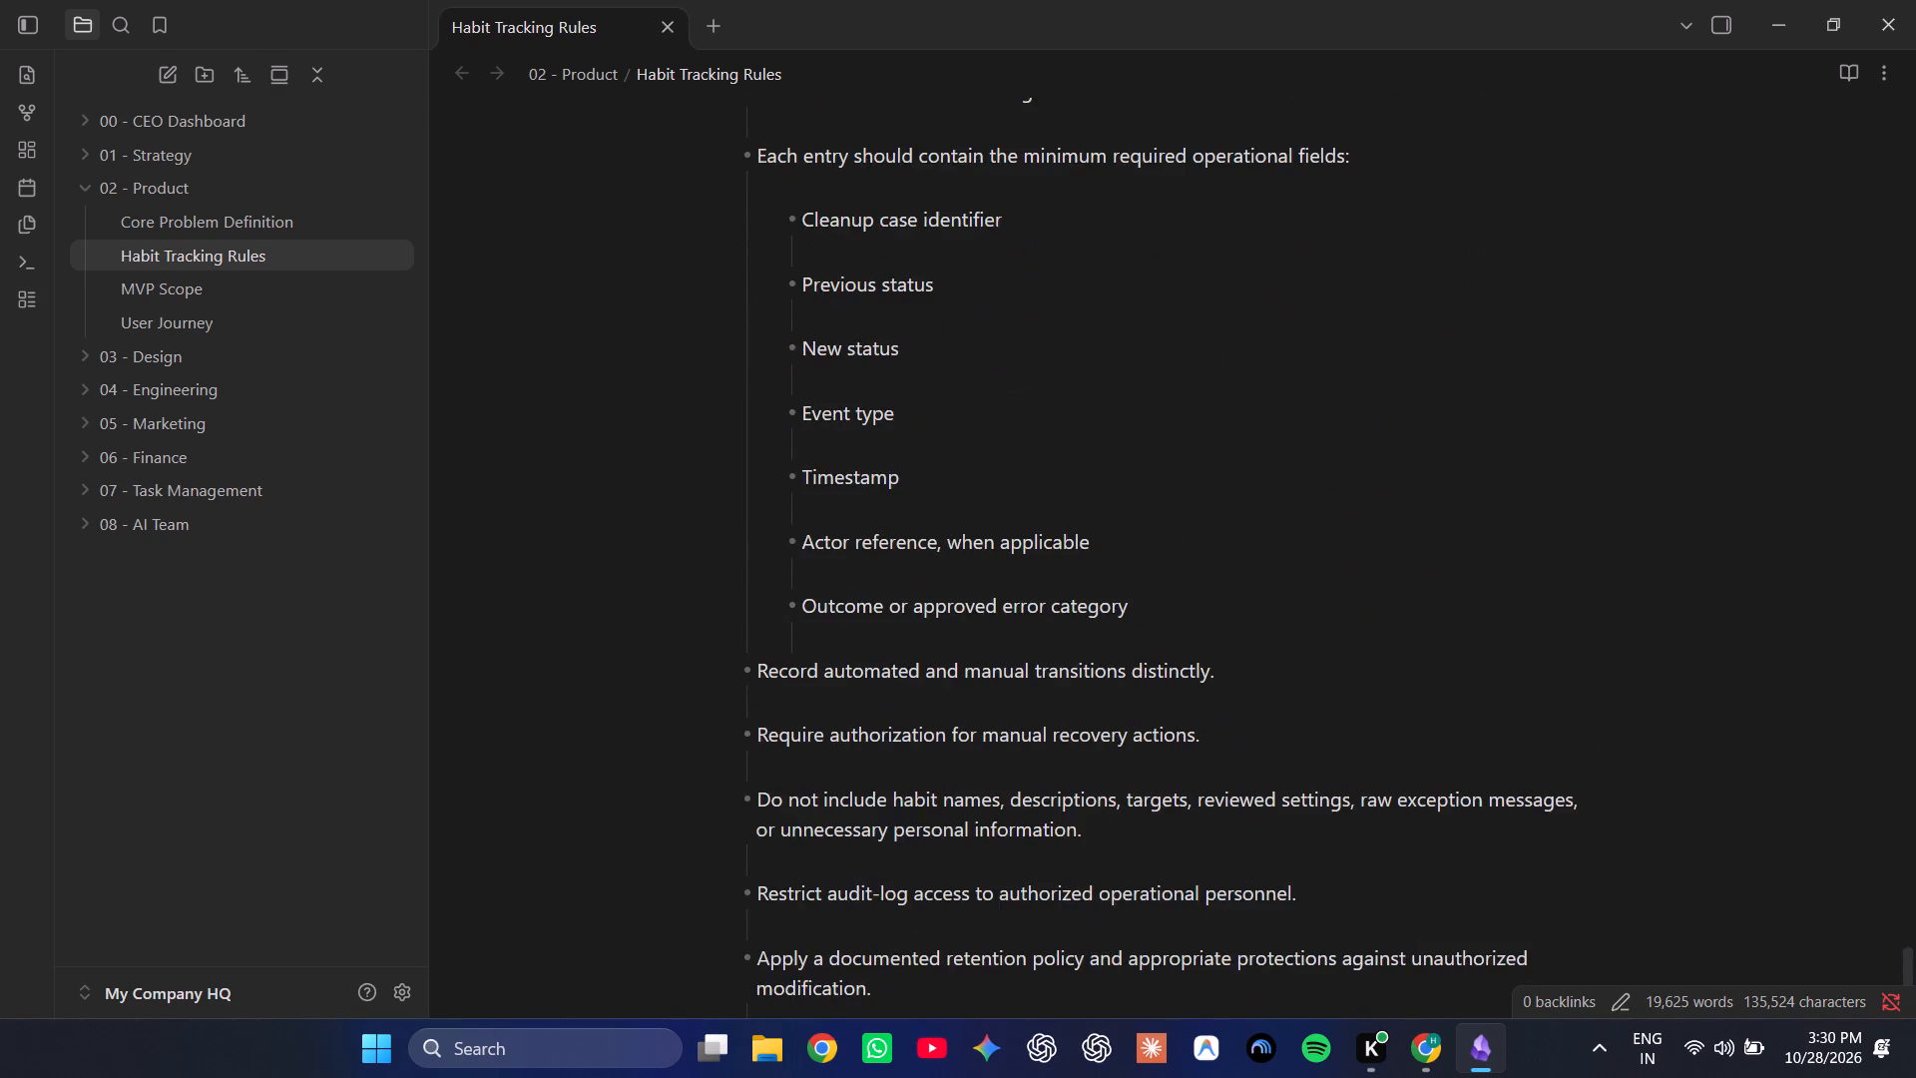
Remove the blank lines between section 136's closing bullets, from "Record automated and manual transitions distinctly" to the last bullet, and clear the indented line above them.
scroll(886, 619, "down", 4)
left_click(784, 581)
key("BackSpace")
key("BackSpace")
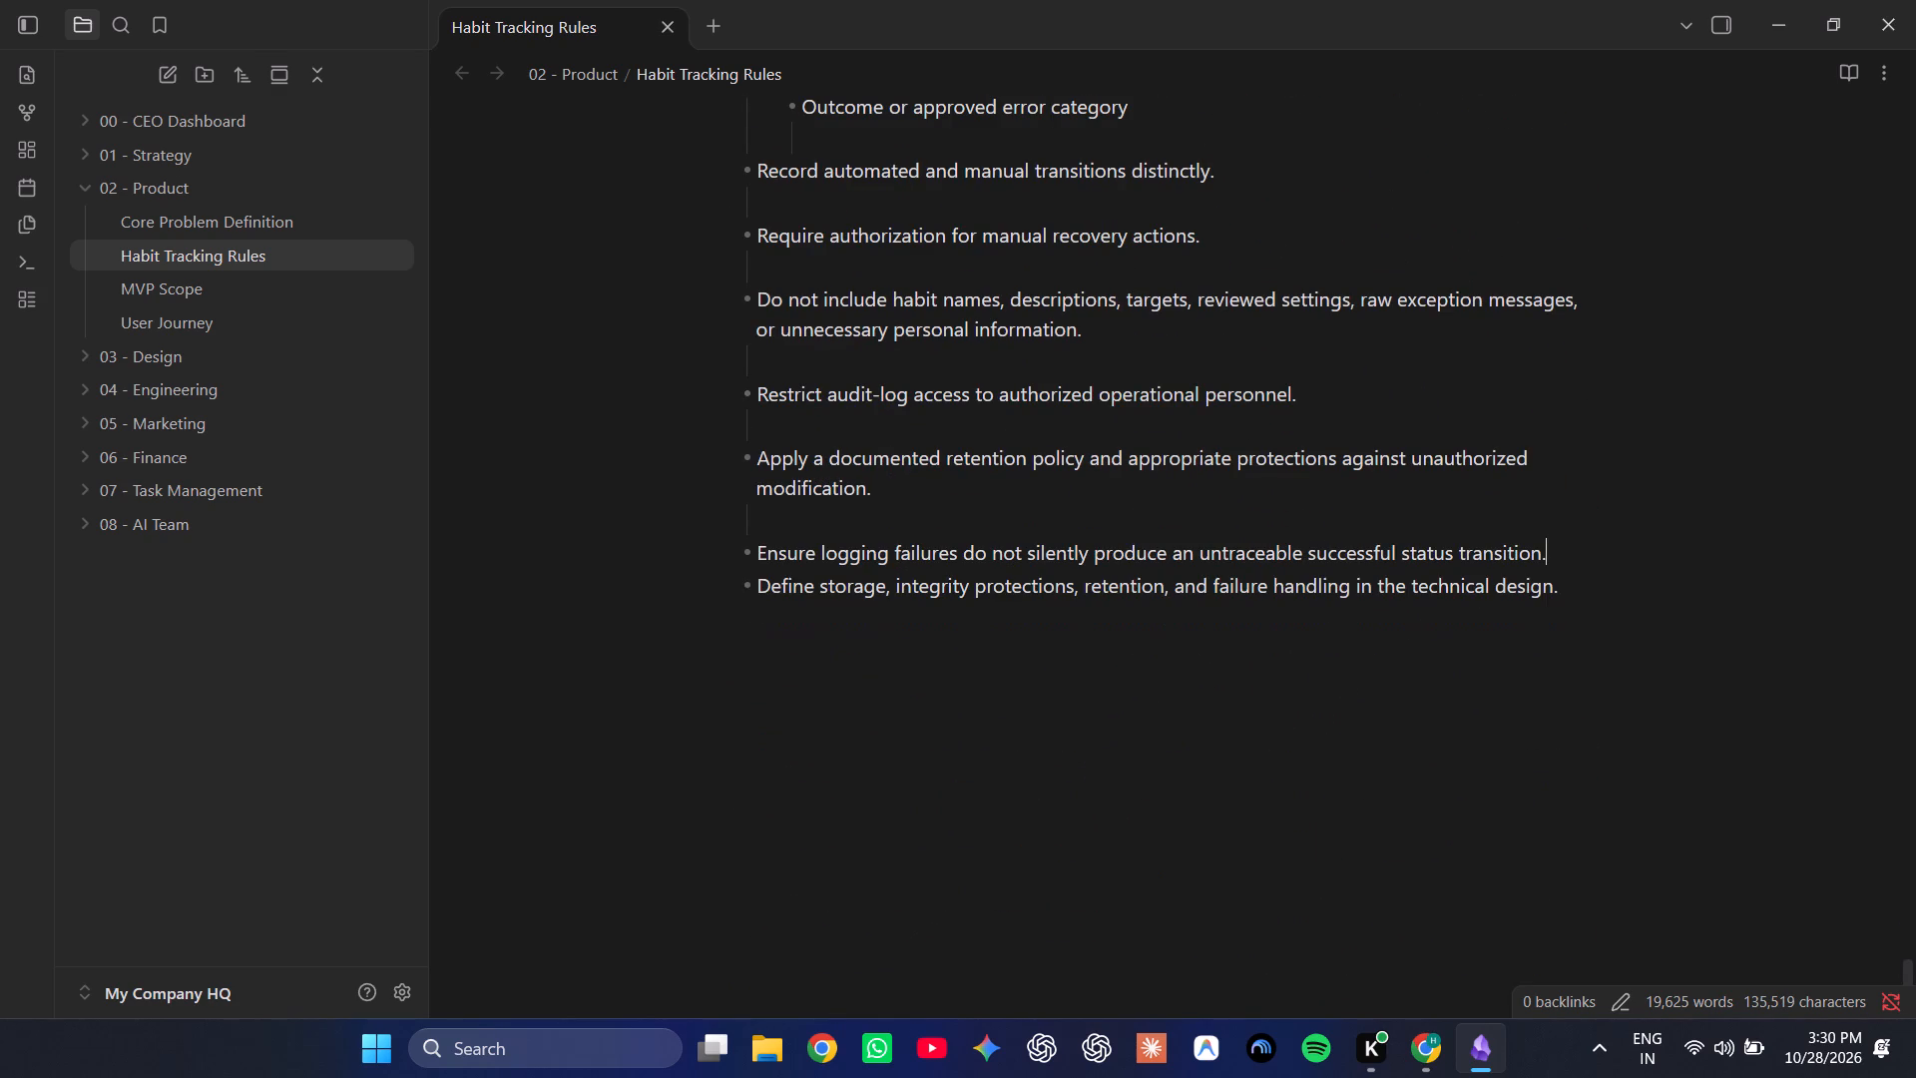
left_click(759, 515)
key("BackSpace")
key("BackSpace")
left_click(778, 424)
key("BackSpace")
key("BackSpace")
left_click(771, 347)
key("BackSpace")
key("BackSpace")
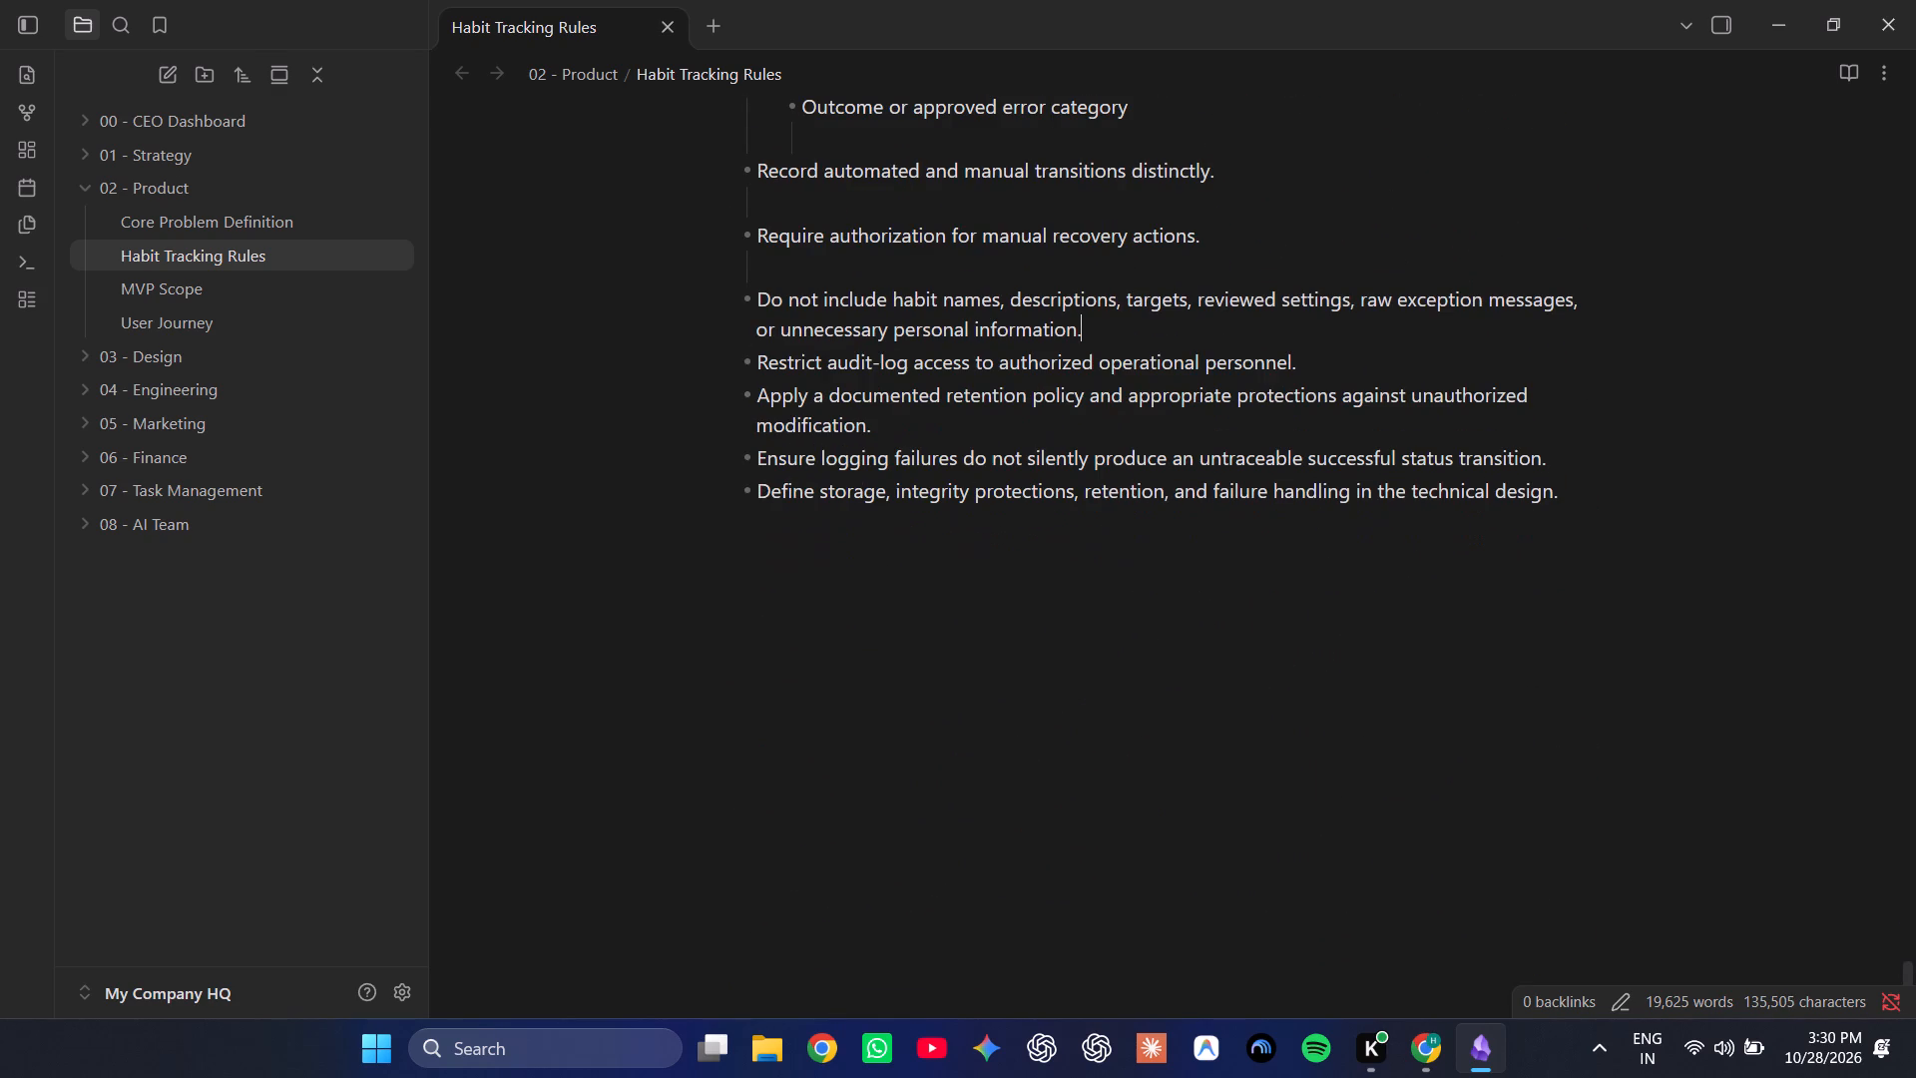
left_click(780, 268)
key("BackSpace")
key("BackSpace")
left_click(790, 203)
key("BackSpace")
key("BackSpace")
left_click(830, 141)
key("BackSpace")
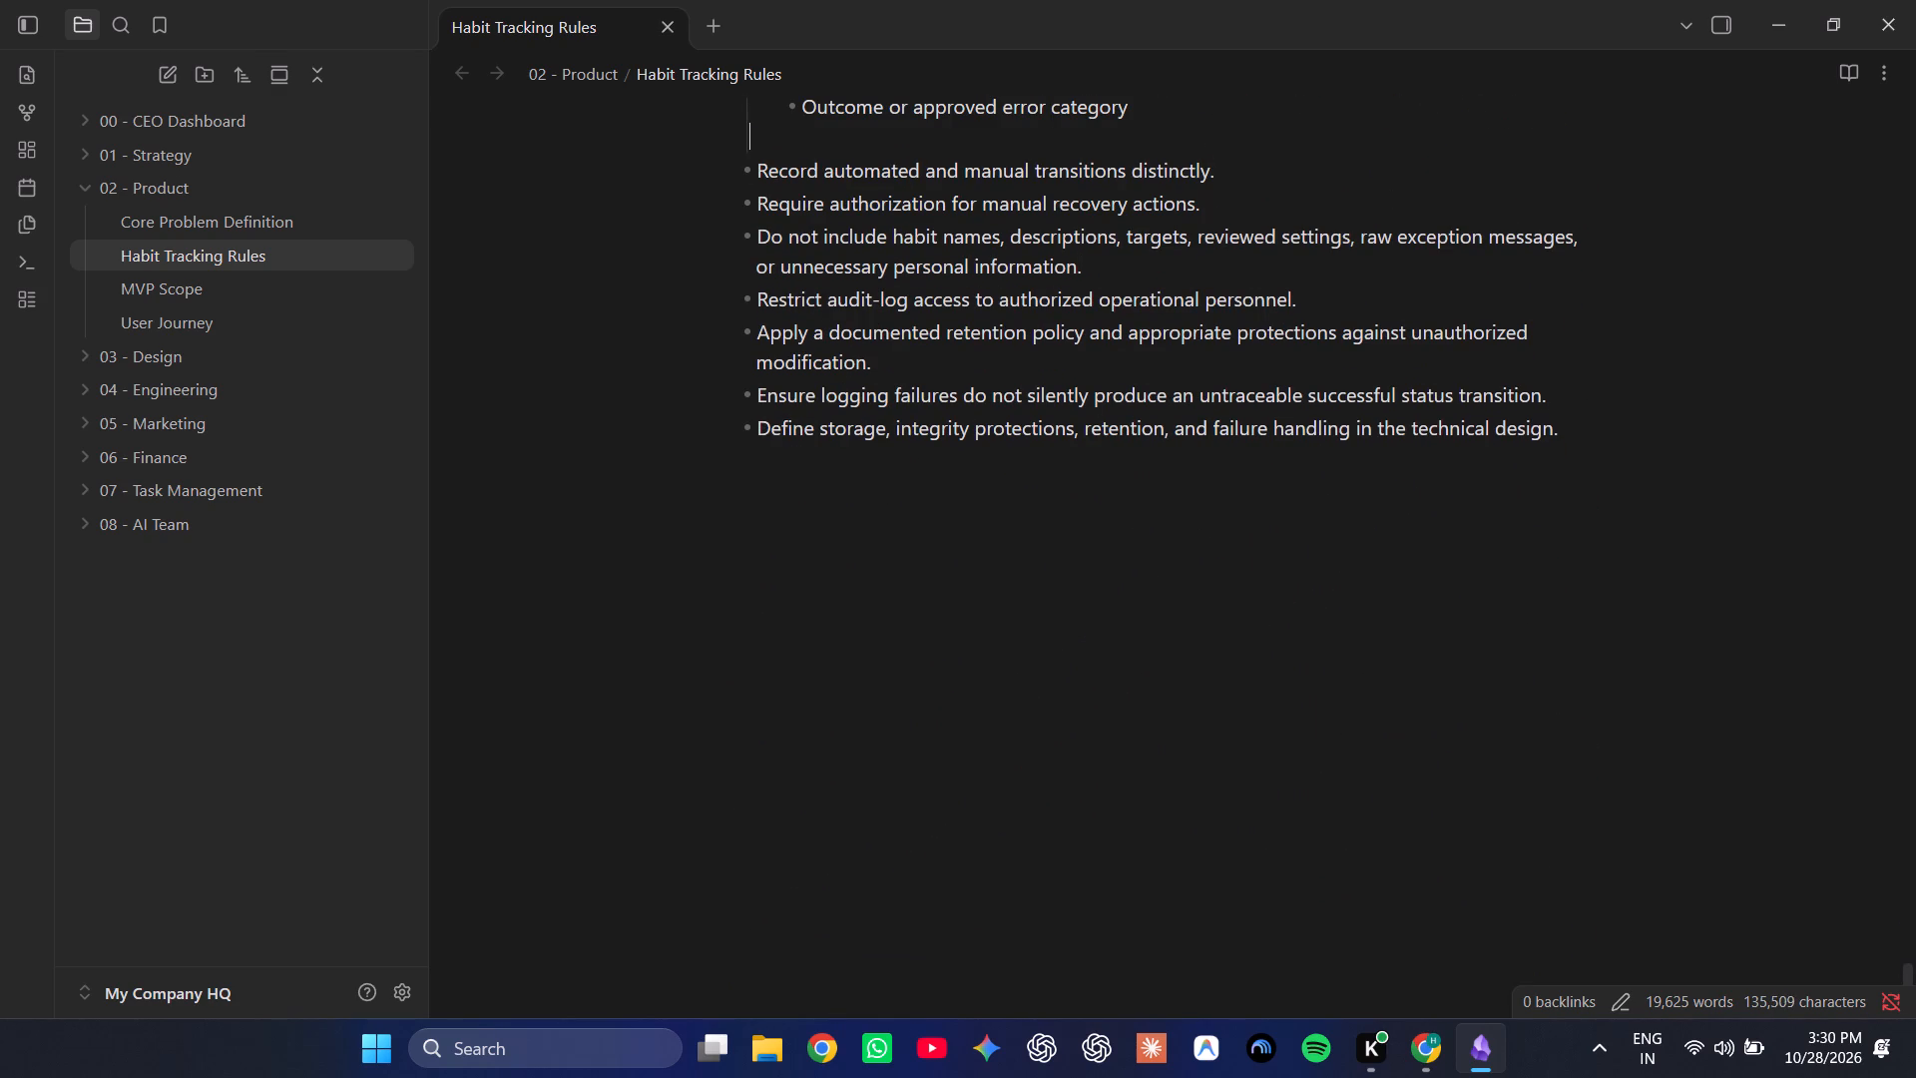
key("BackSpace")
Remove the blank lines between section 136's nested field bullets, from "Cleanup case identifier" through "Outcome or approved error category".
scroll(856, 199, "up", 3)
left_click(819, 449)
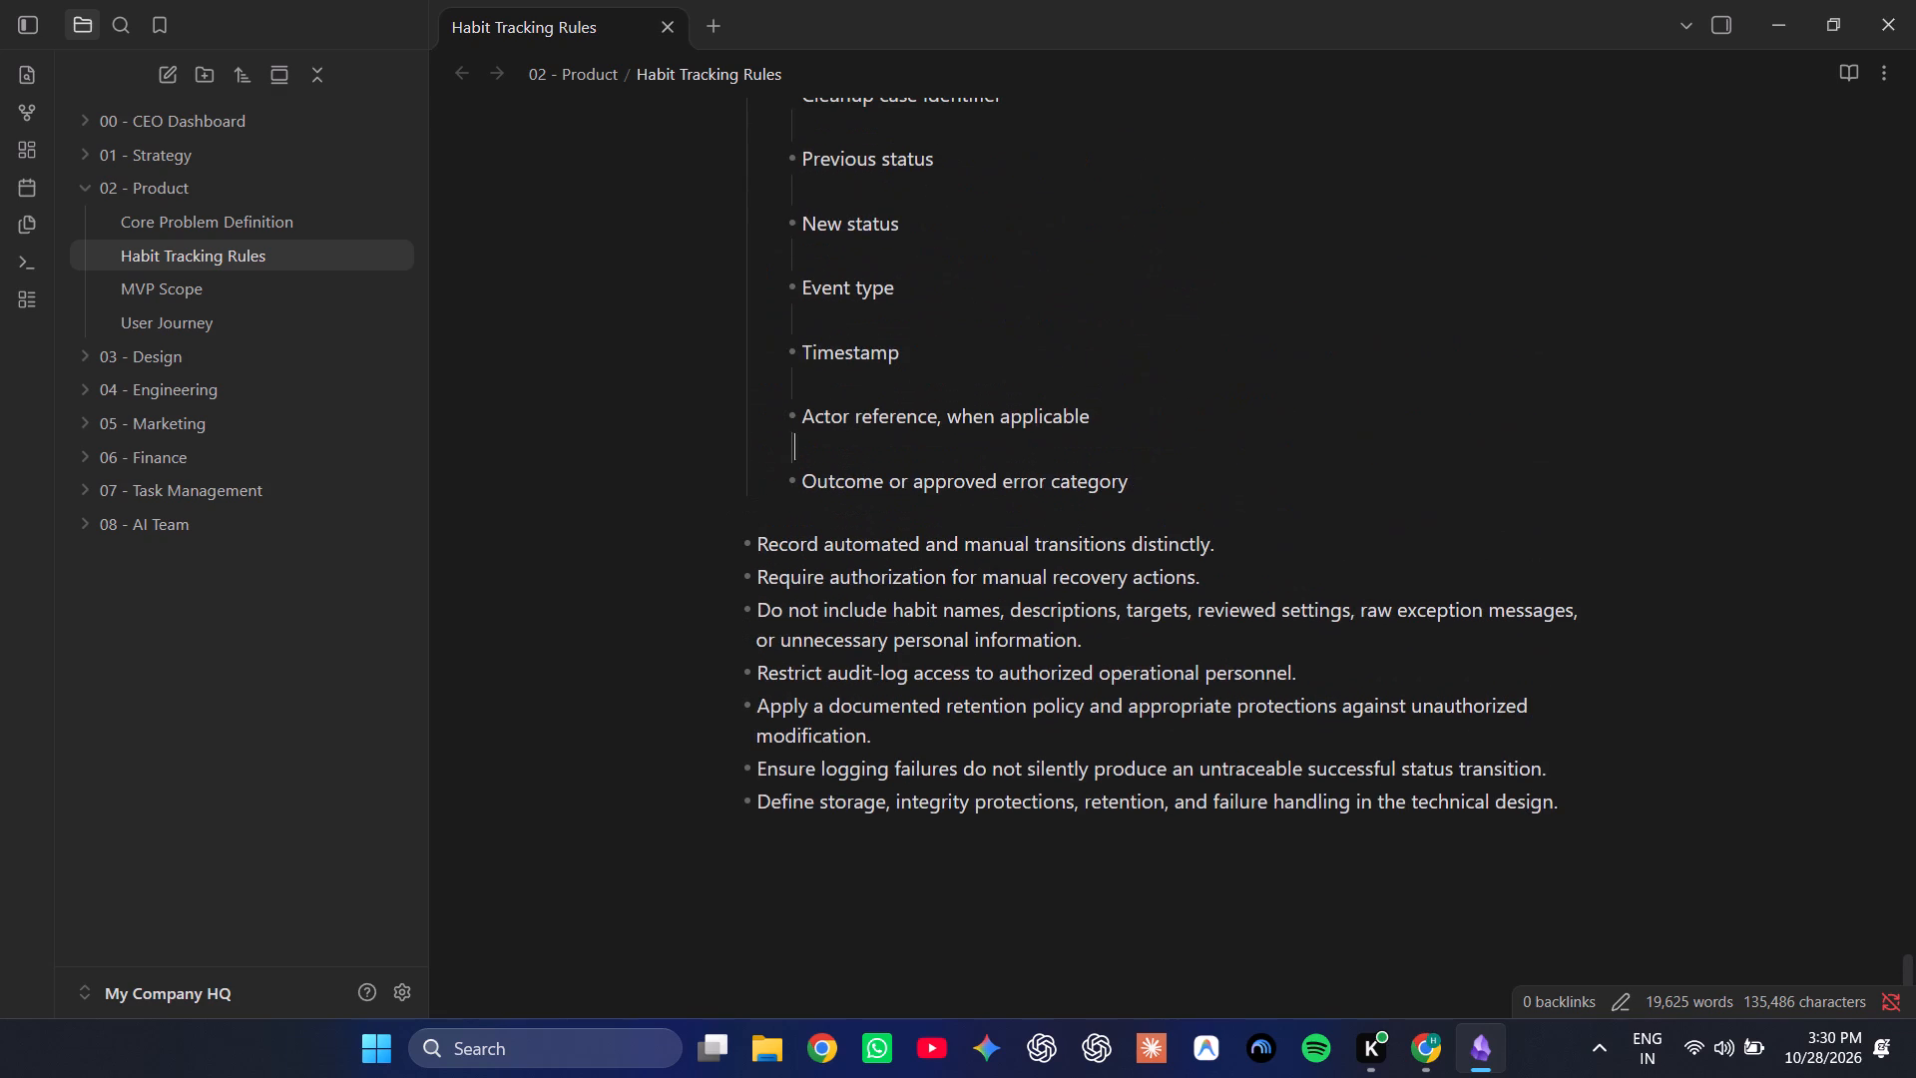
key("BackSpace")
key("BackSpace")
key("BackSpace")
left_click(814, 392)
key("BackSpace")
key("BackSpace")
key("BackSpace")
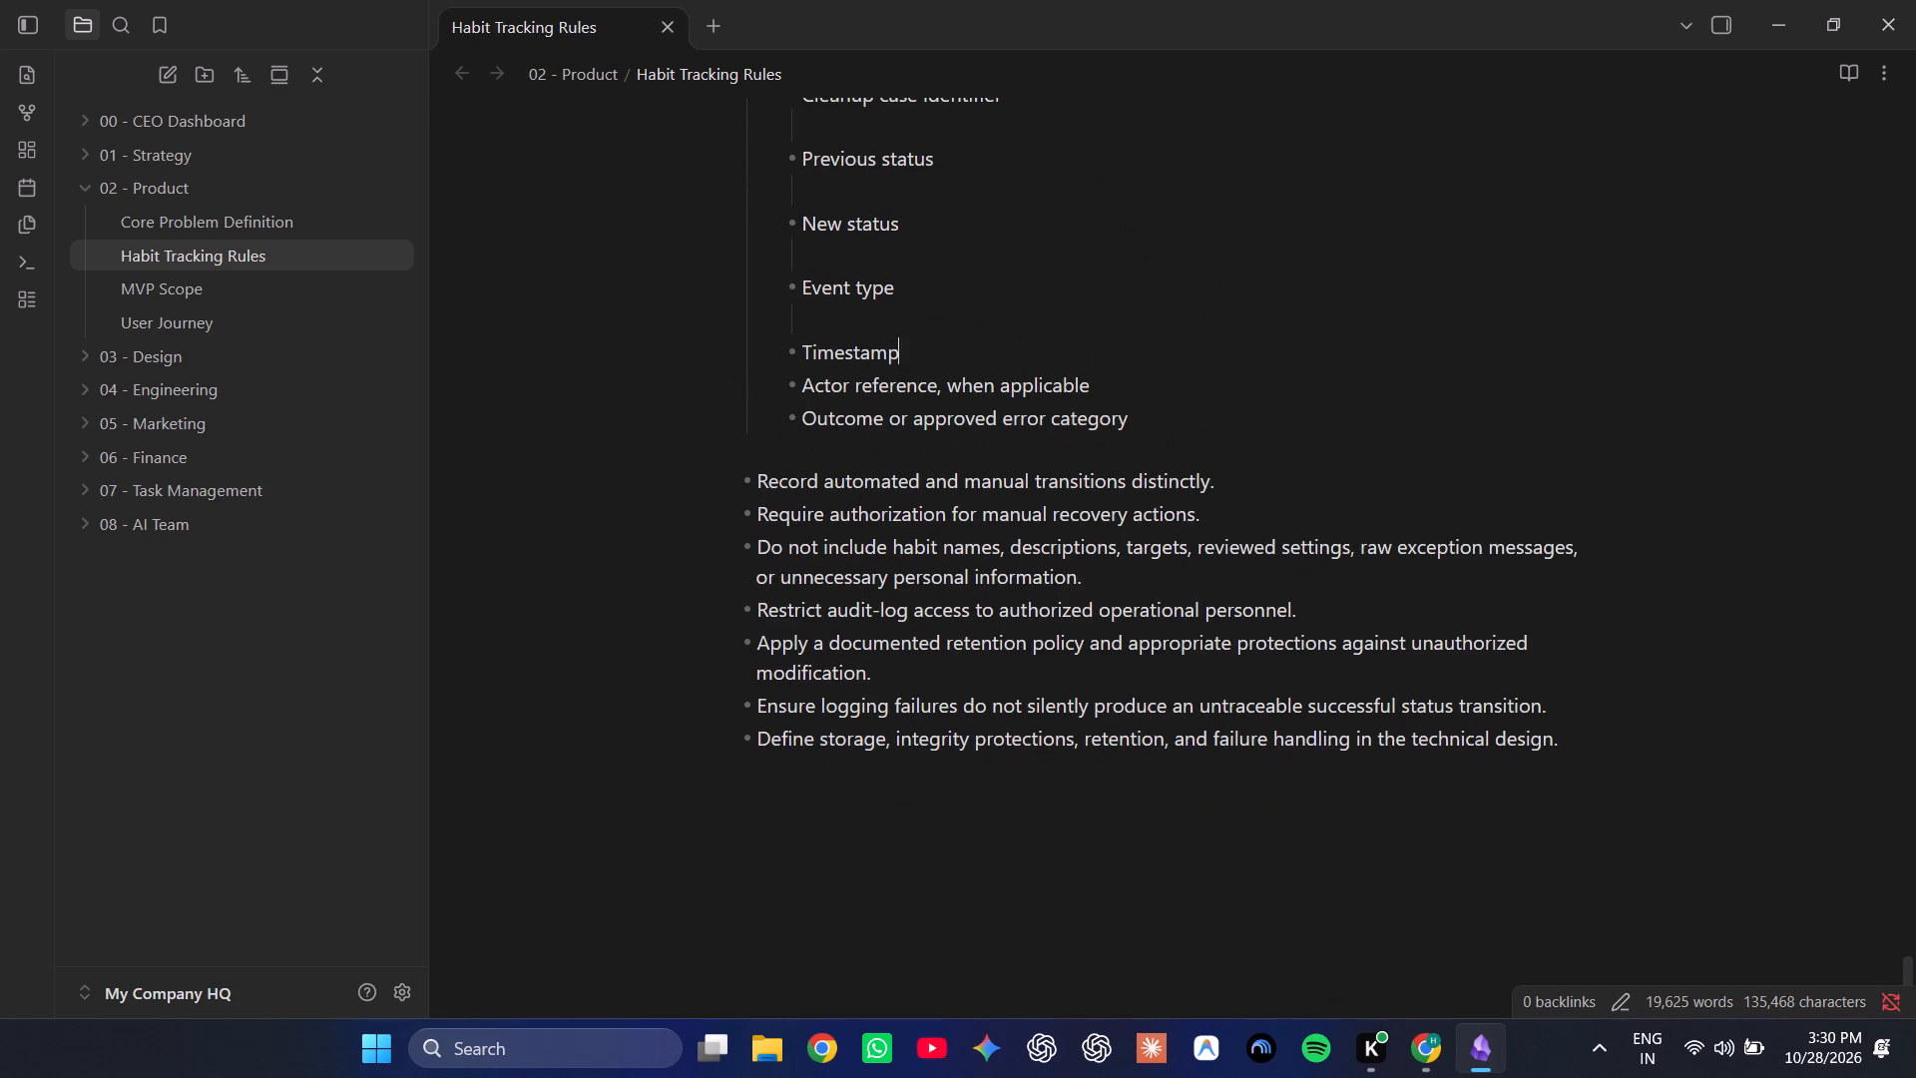
left_click(809, 321)
key("BackSpace")
key("BackSpace")
key("BackSpace")
left_click(814, 257)
key("BackSpace")
key("BackSpace")
key("BackSpace")
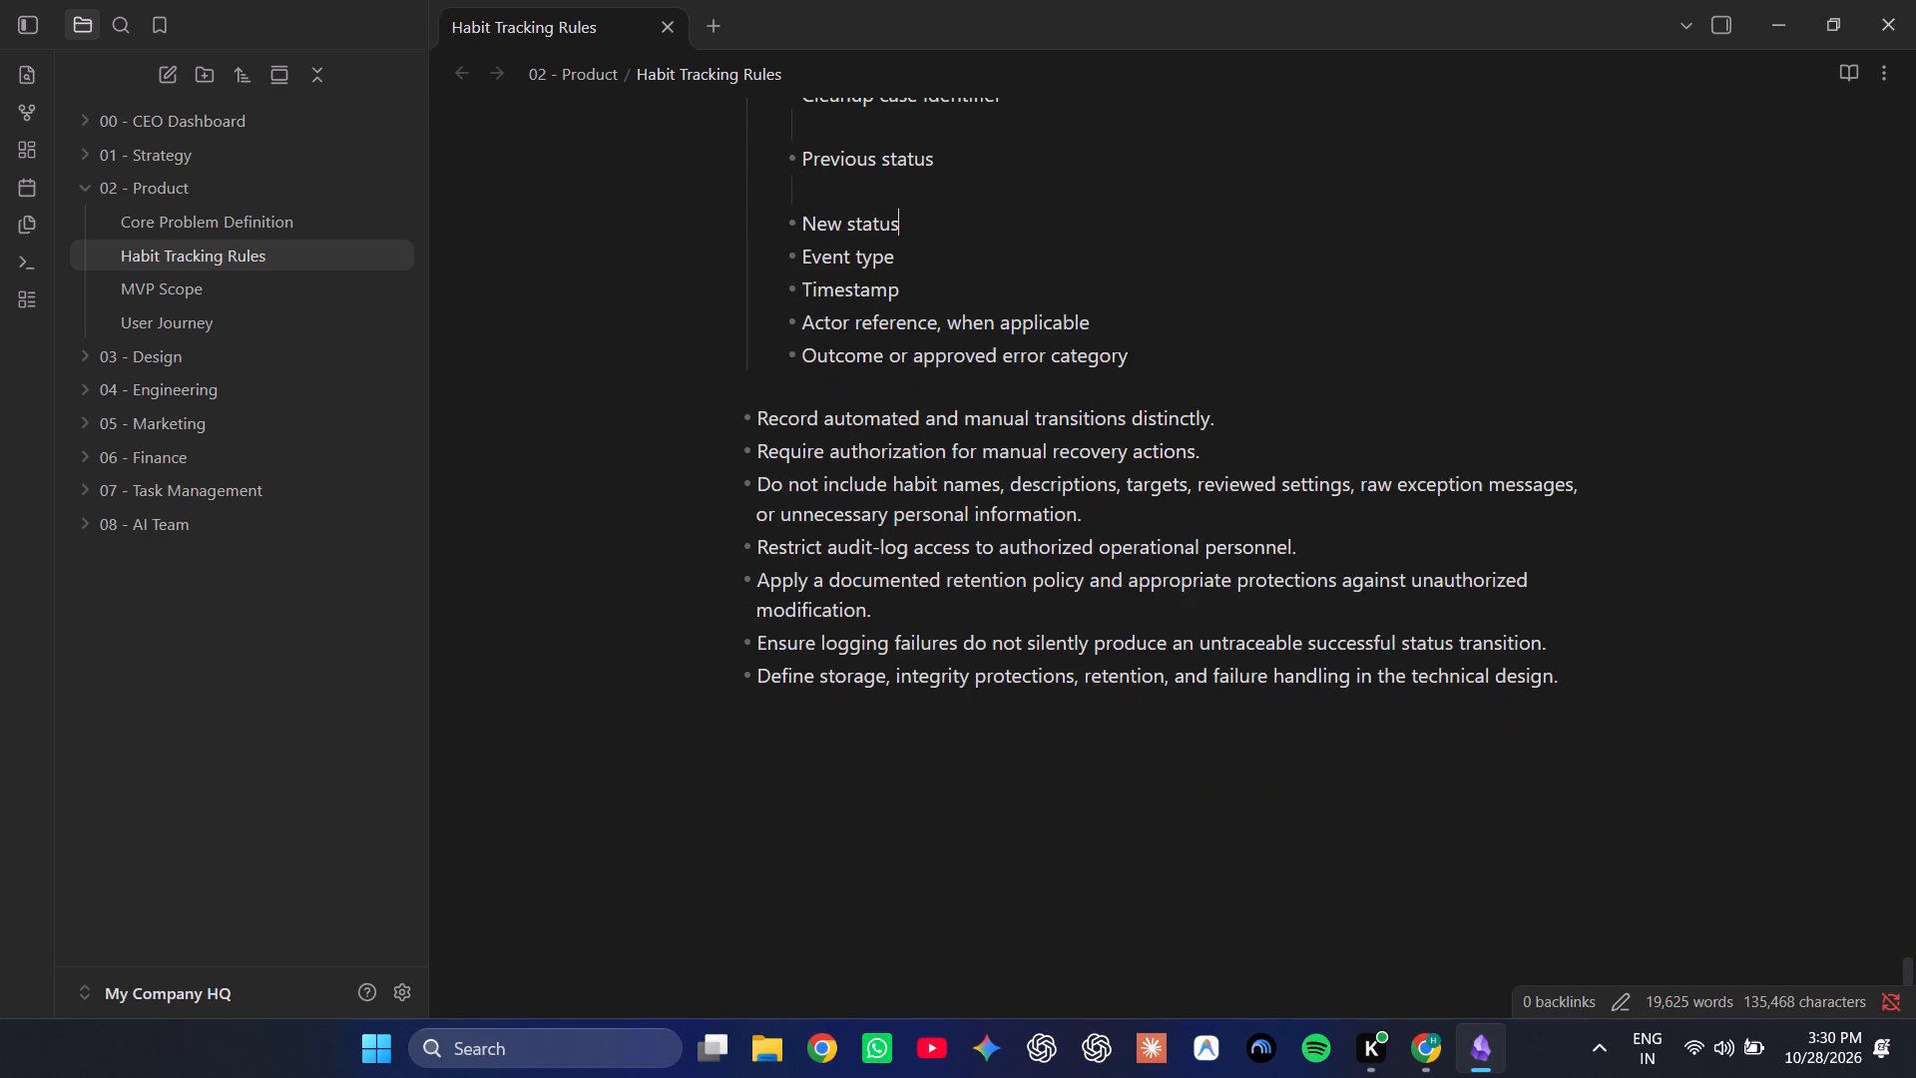
left_click(811, 188)
key("BackSpace")
key("BackSpace")
scroll(864, 301, "up", 2)
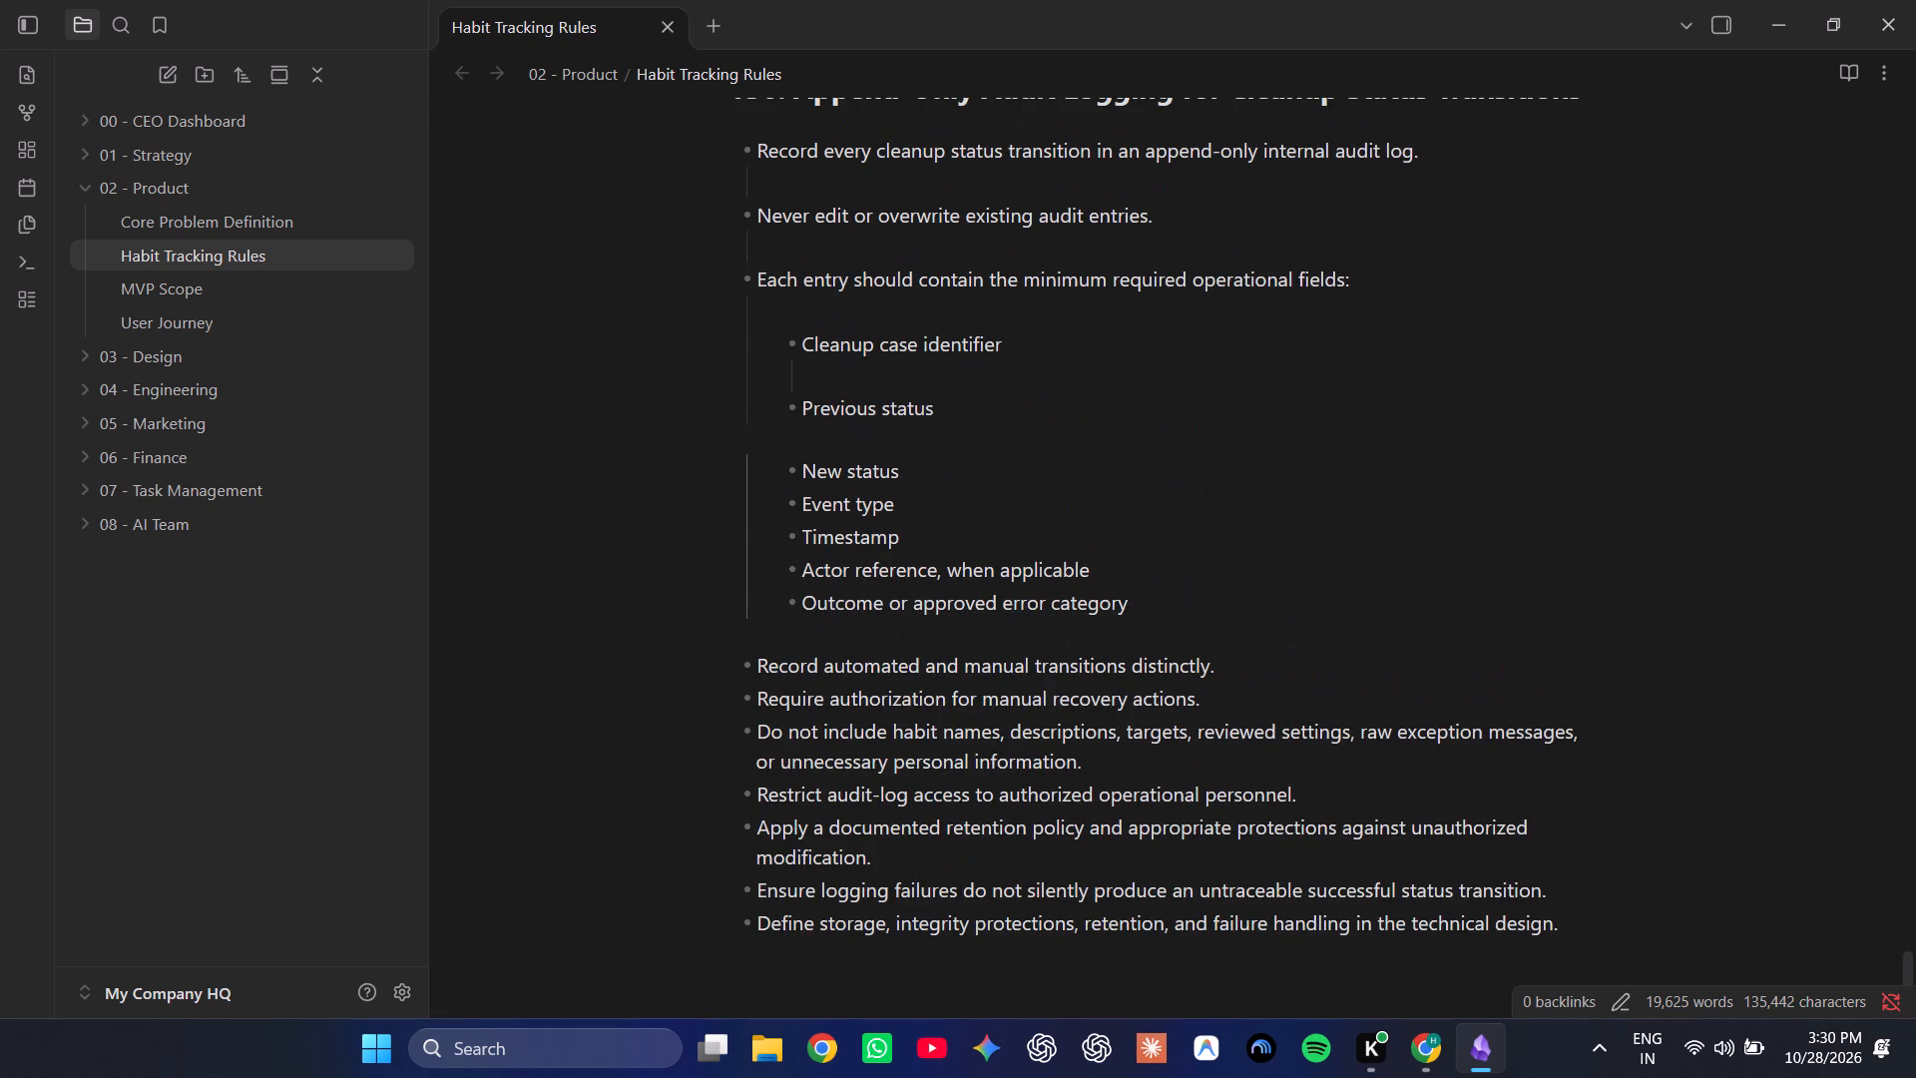
key("BackSpace")
left_click(821, 385)
key("BackSpace")
key("BackSpace")
key("BackSpace")
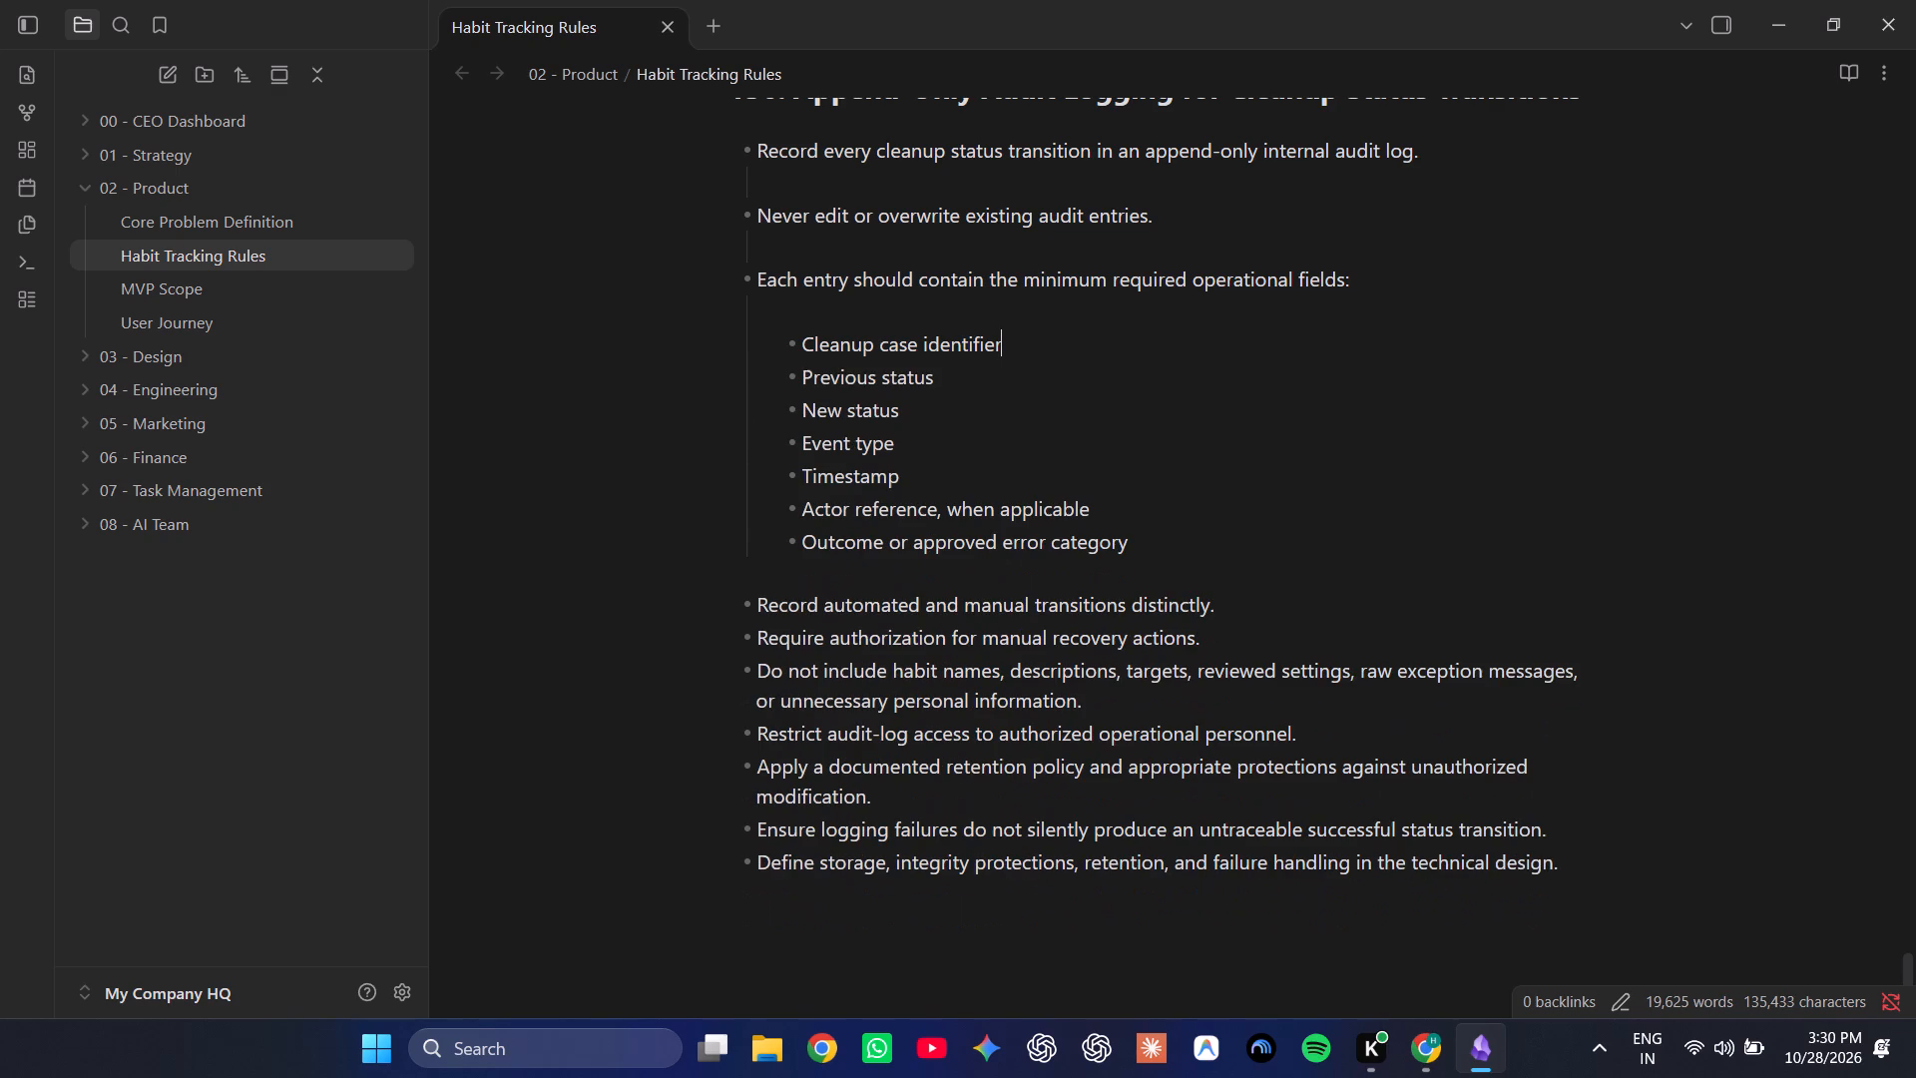
Clear the indentation of the blank line above "Cleanup case identifier" in section 136, leaving one plain empty line there.
left_click(792, 303)
key("BackSpace")
key("BackSpace")
key("Return")
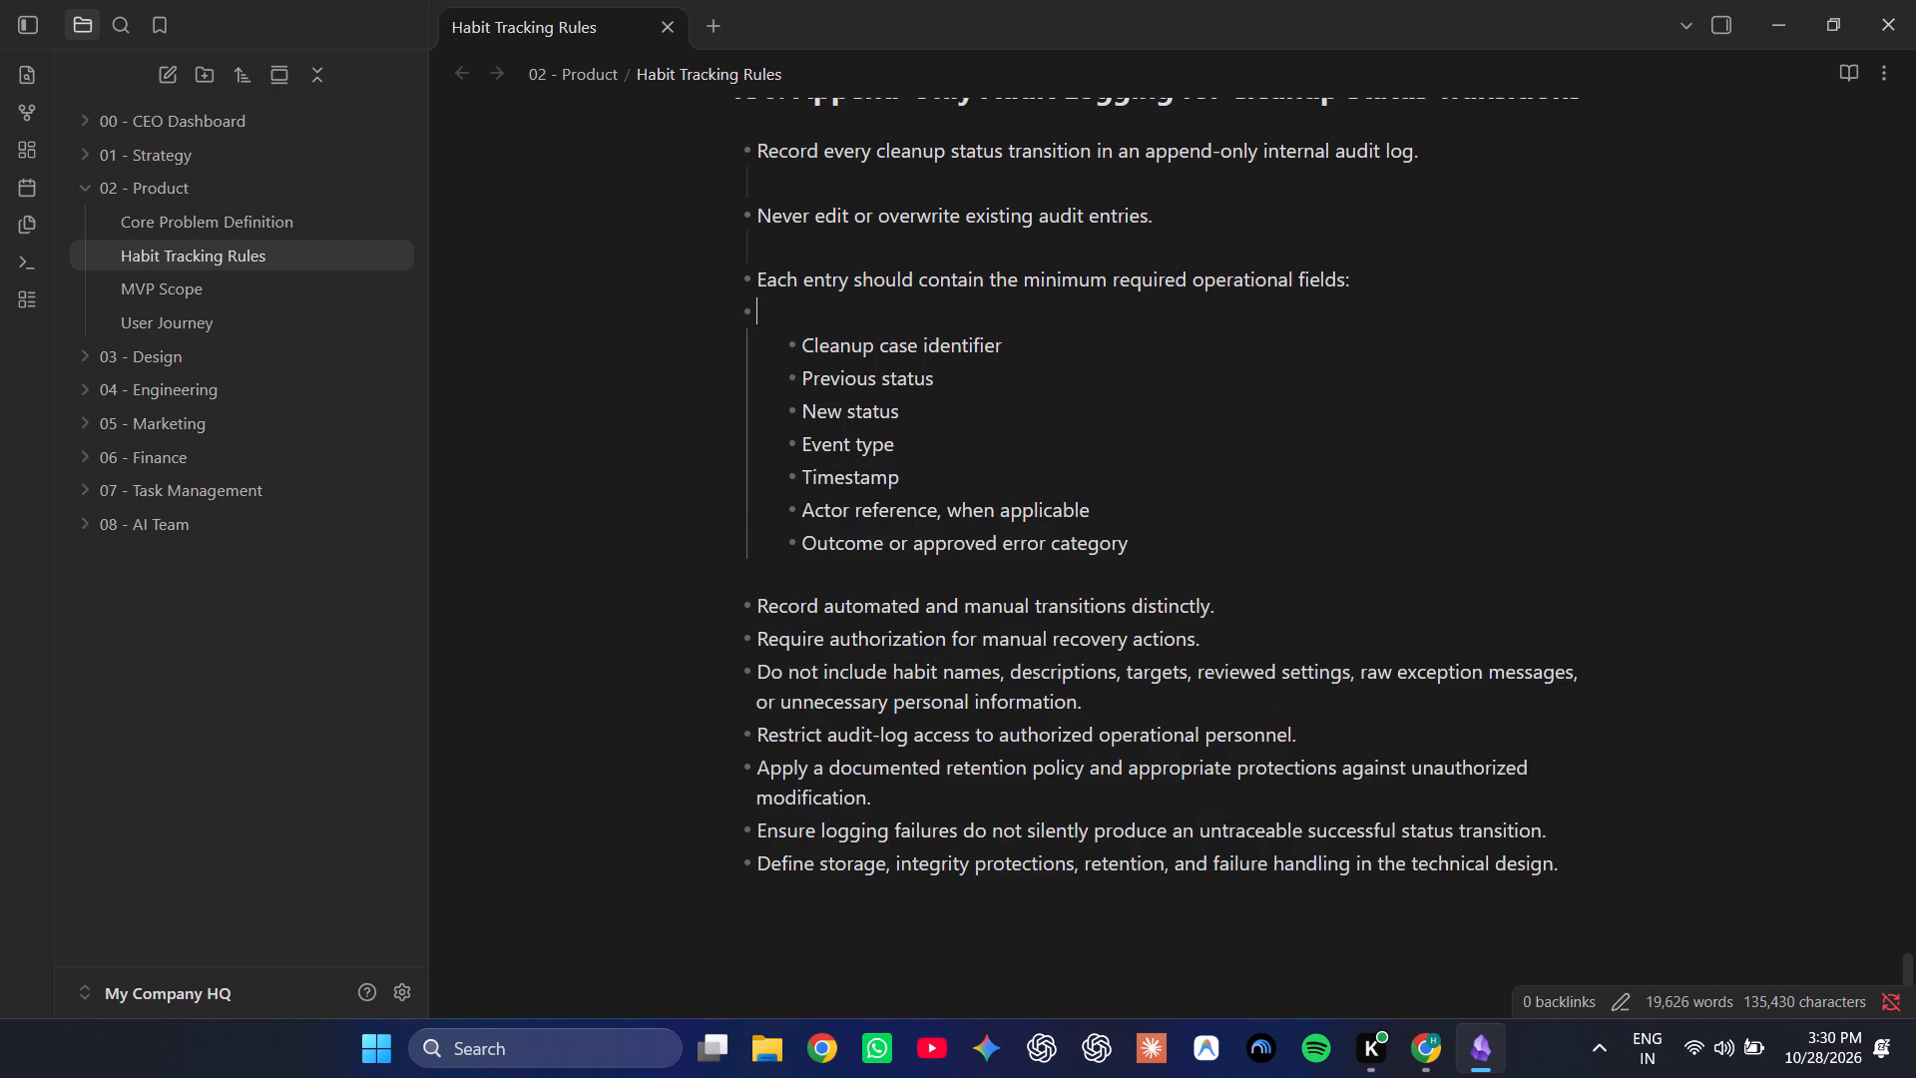
key("BackSpace")
key("BackSpace")
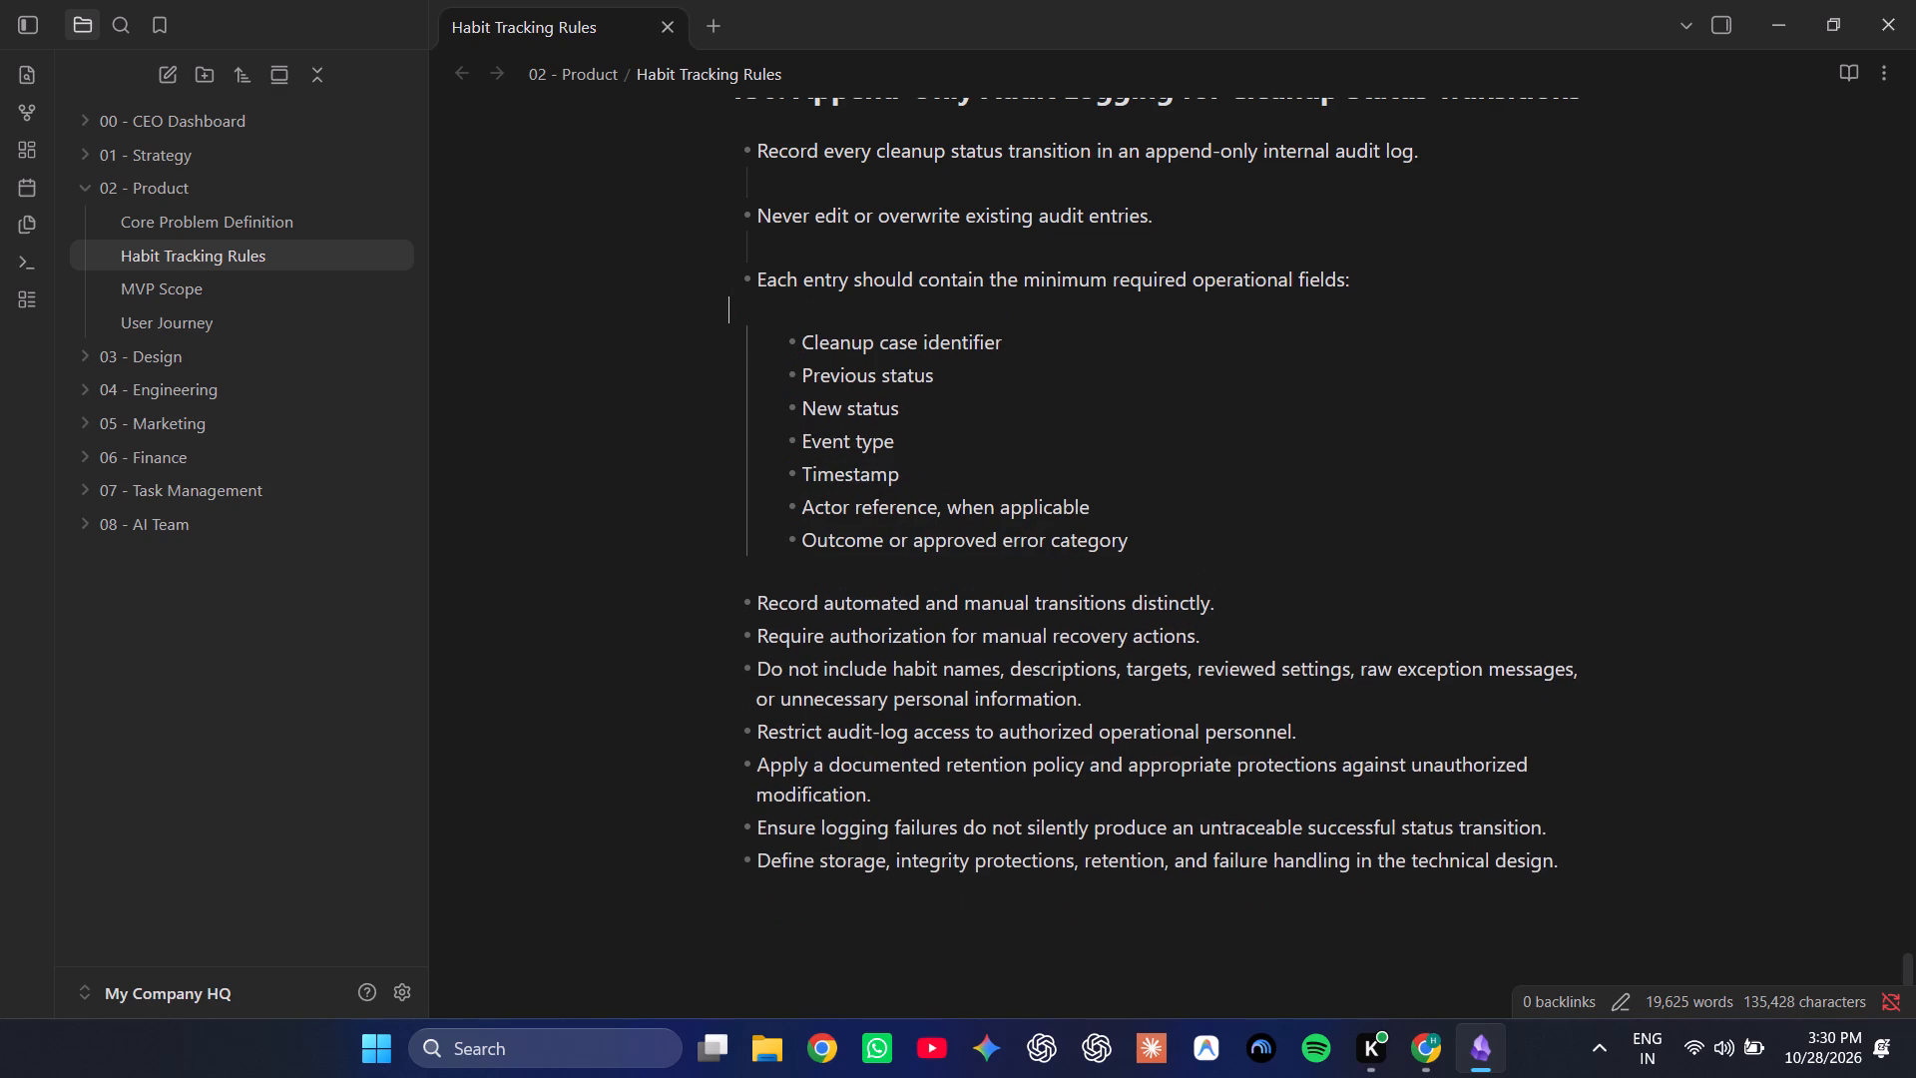
Remove the blank lines between the first three bullets of section 136.
left_click(801, 248)
key("BackSpace")
key("BackSpace")
left_click(778, 190)
key("BackSpace")
key("BackSpace")
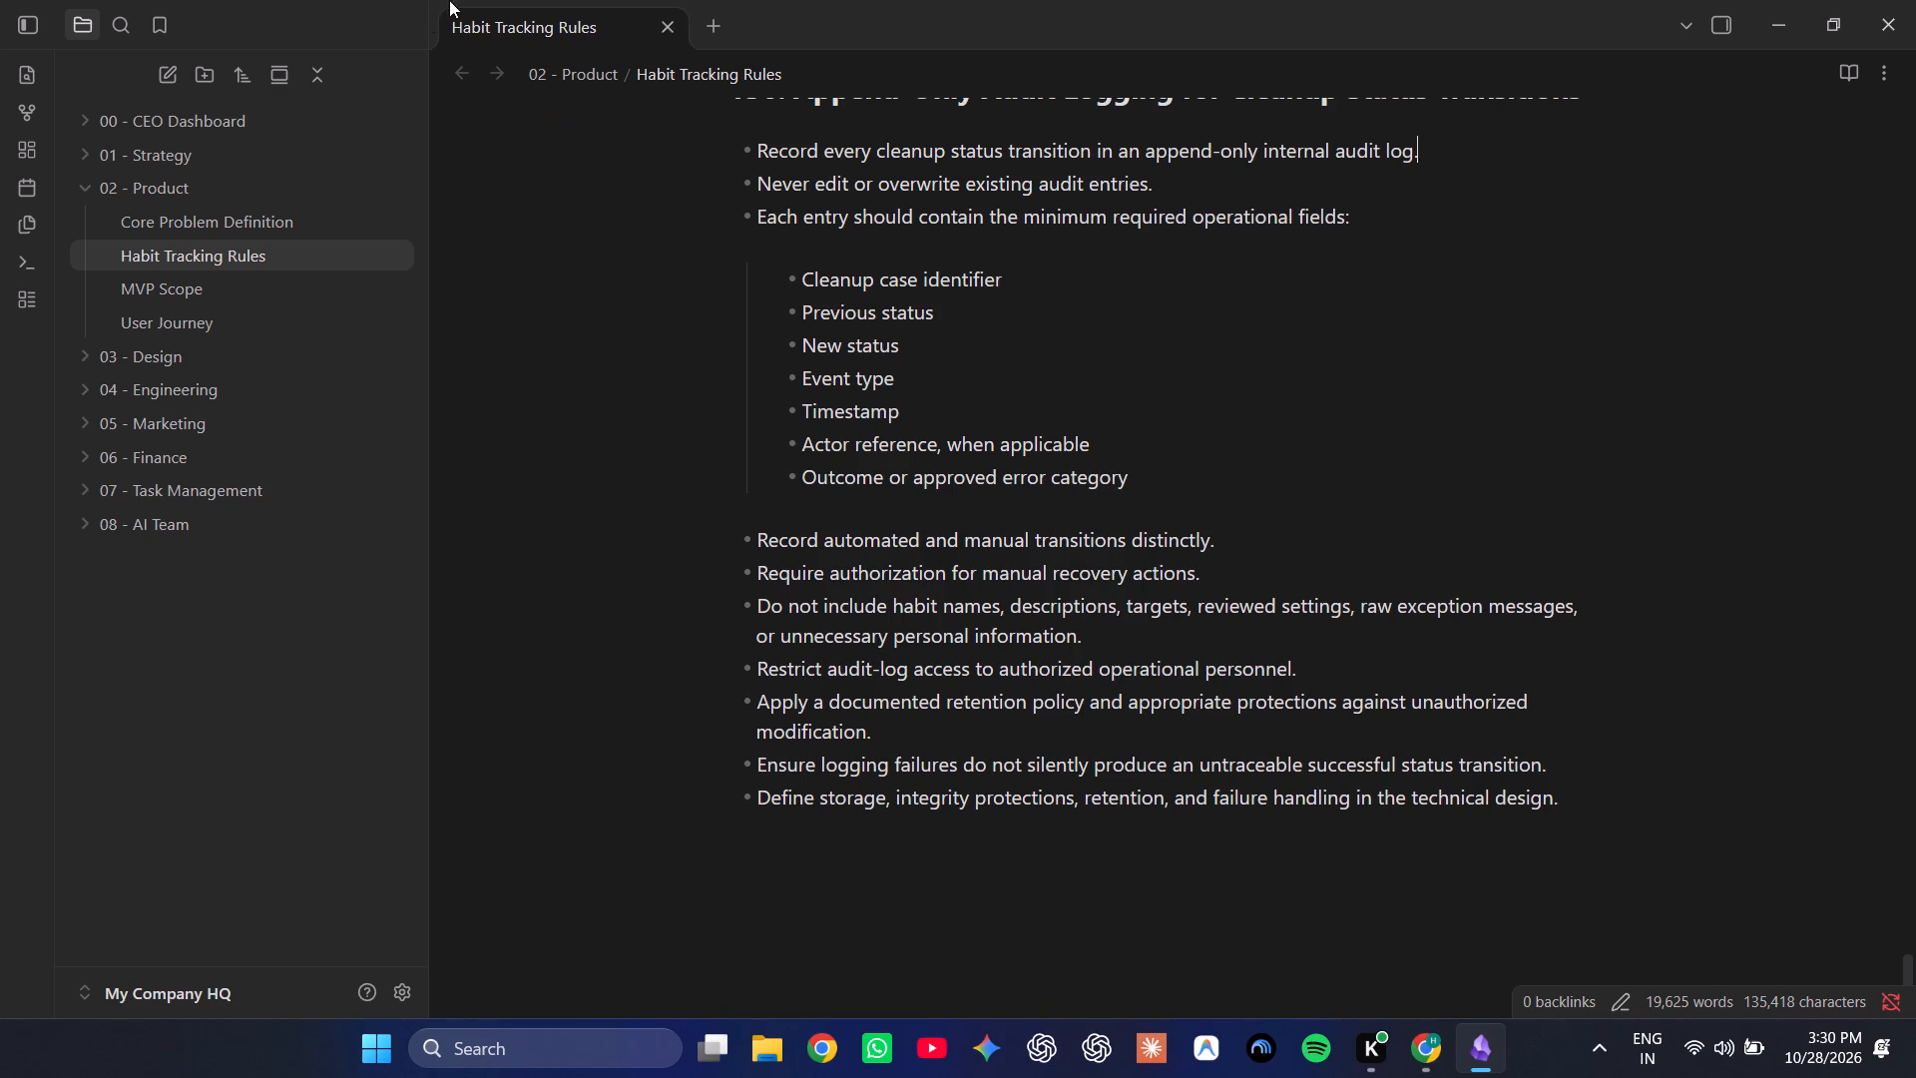
Remove the blank lines between section 135's bullets from "Keep the status as Escalated" down to "Define evidence requirements".
scroll(931, 719, "up", 4)
scroll(780, 570, "up", 1)
left_click(774, 555)
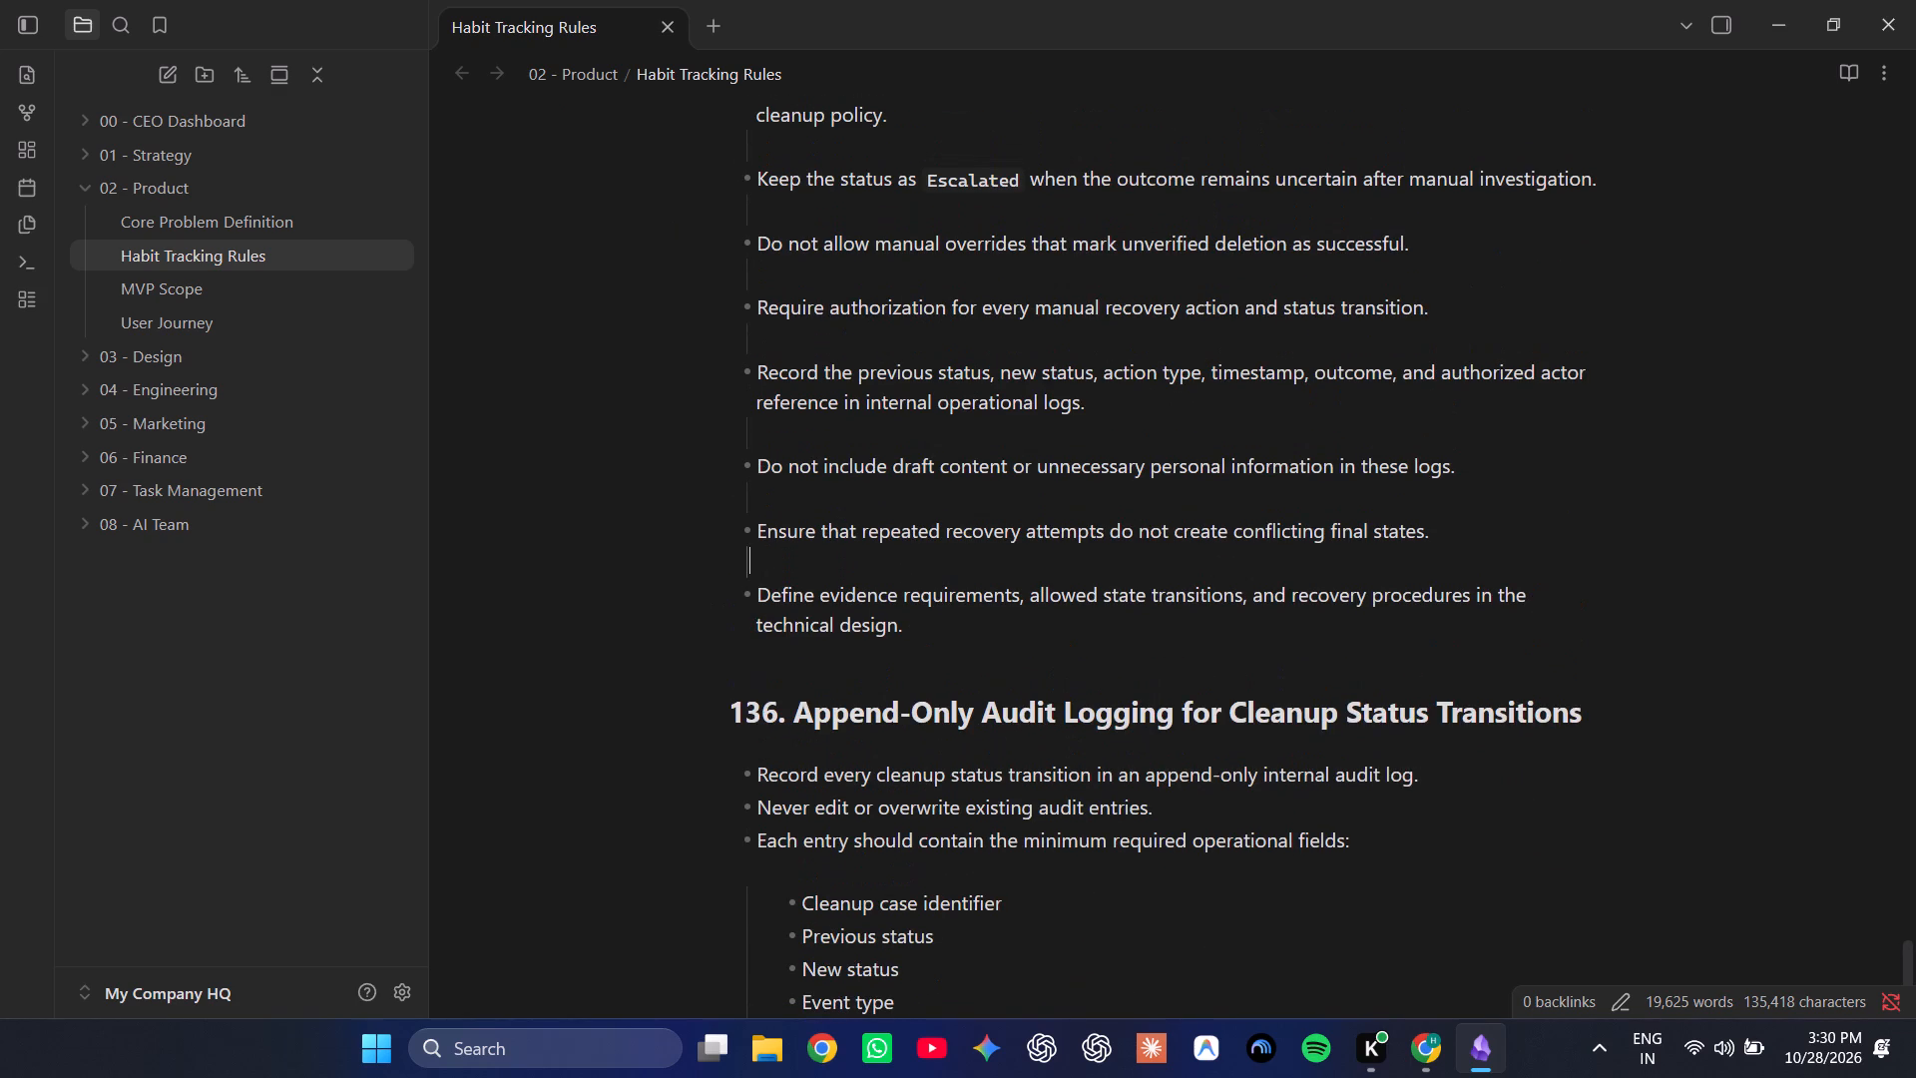
key("BackSpace")
key("BackSpace")
left_click(767, 489)
key("BackSpace")
key("BackSpace")
left_click(765, 427)
key("BackSpace")
key("BackSpace")
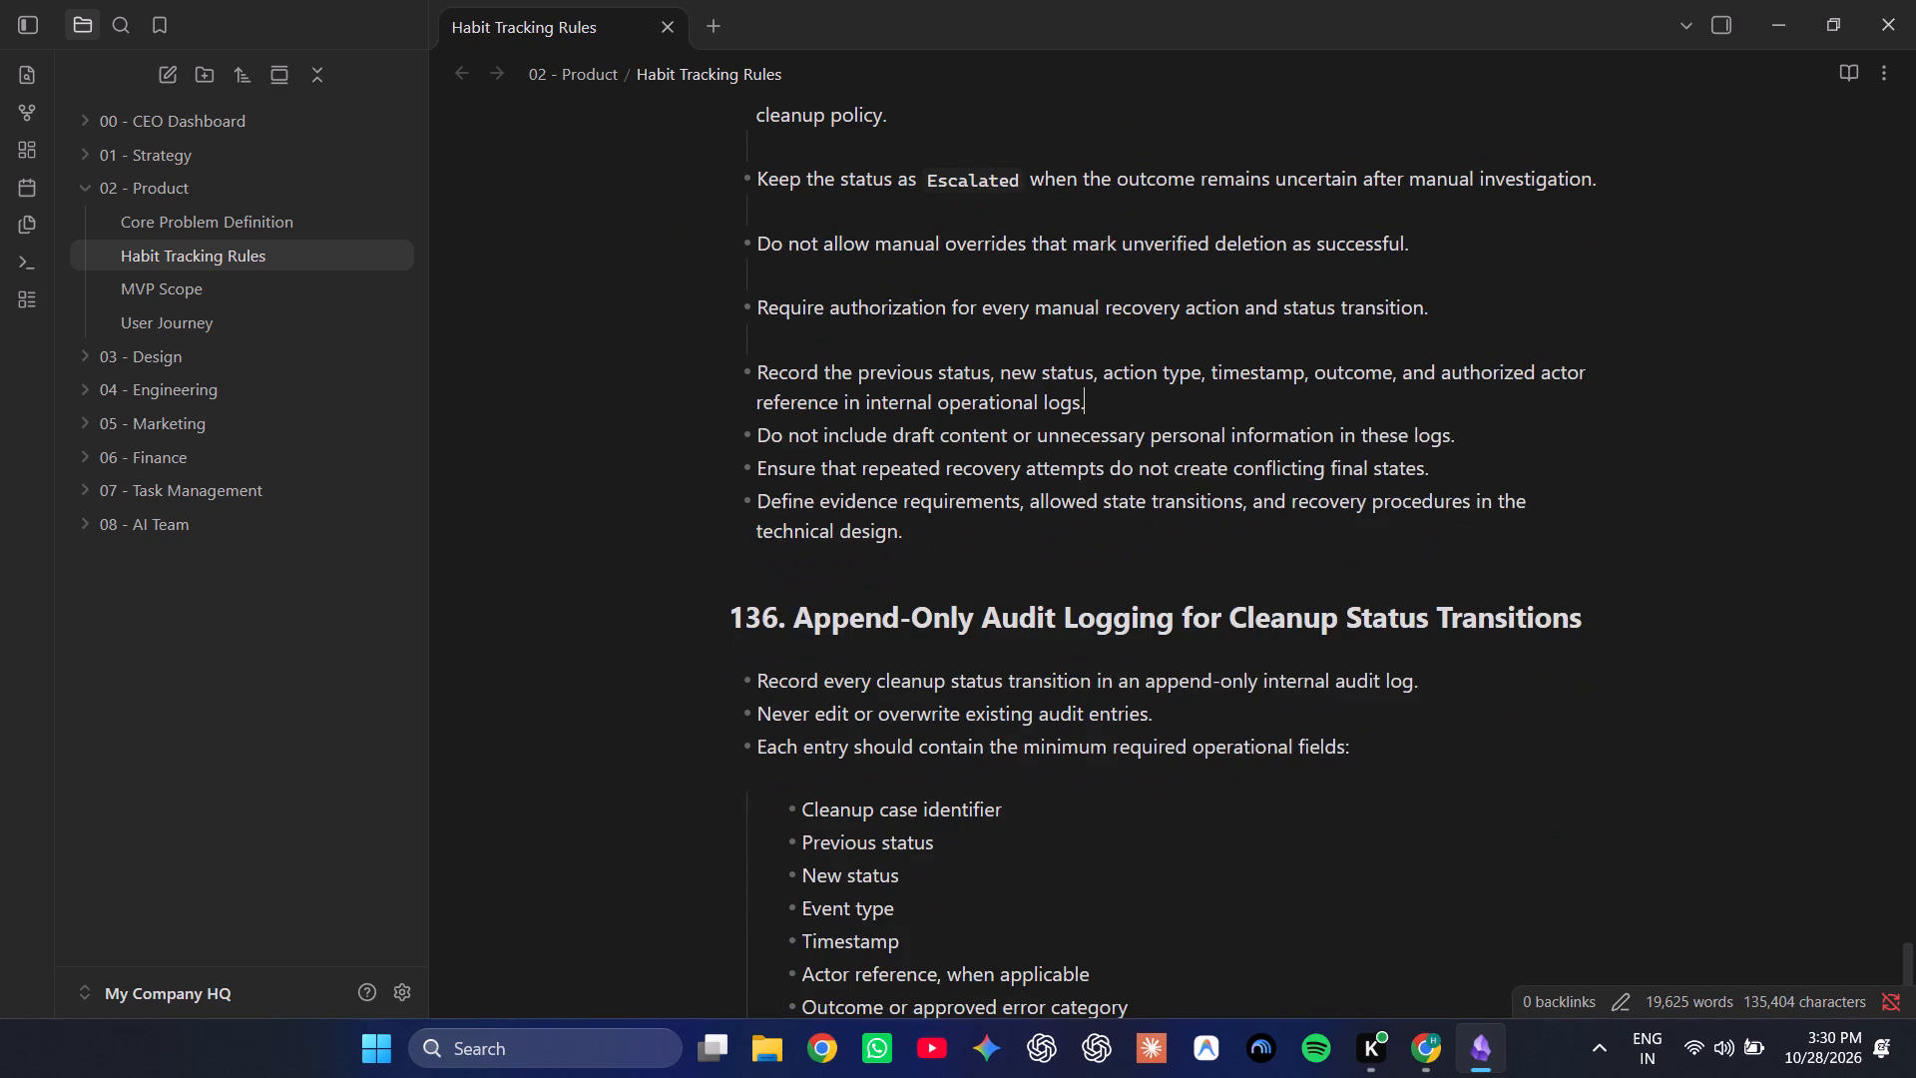
left_click(761, 345)
key("BackSpace")
key("BackSpace")
left_click(768, 277)
key("BackSpace")
key("BackSpace")
left_click(770, 218)
key("BackSpace")
key("BackSpace")
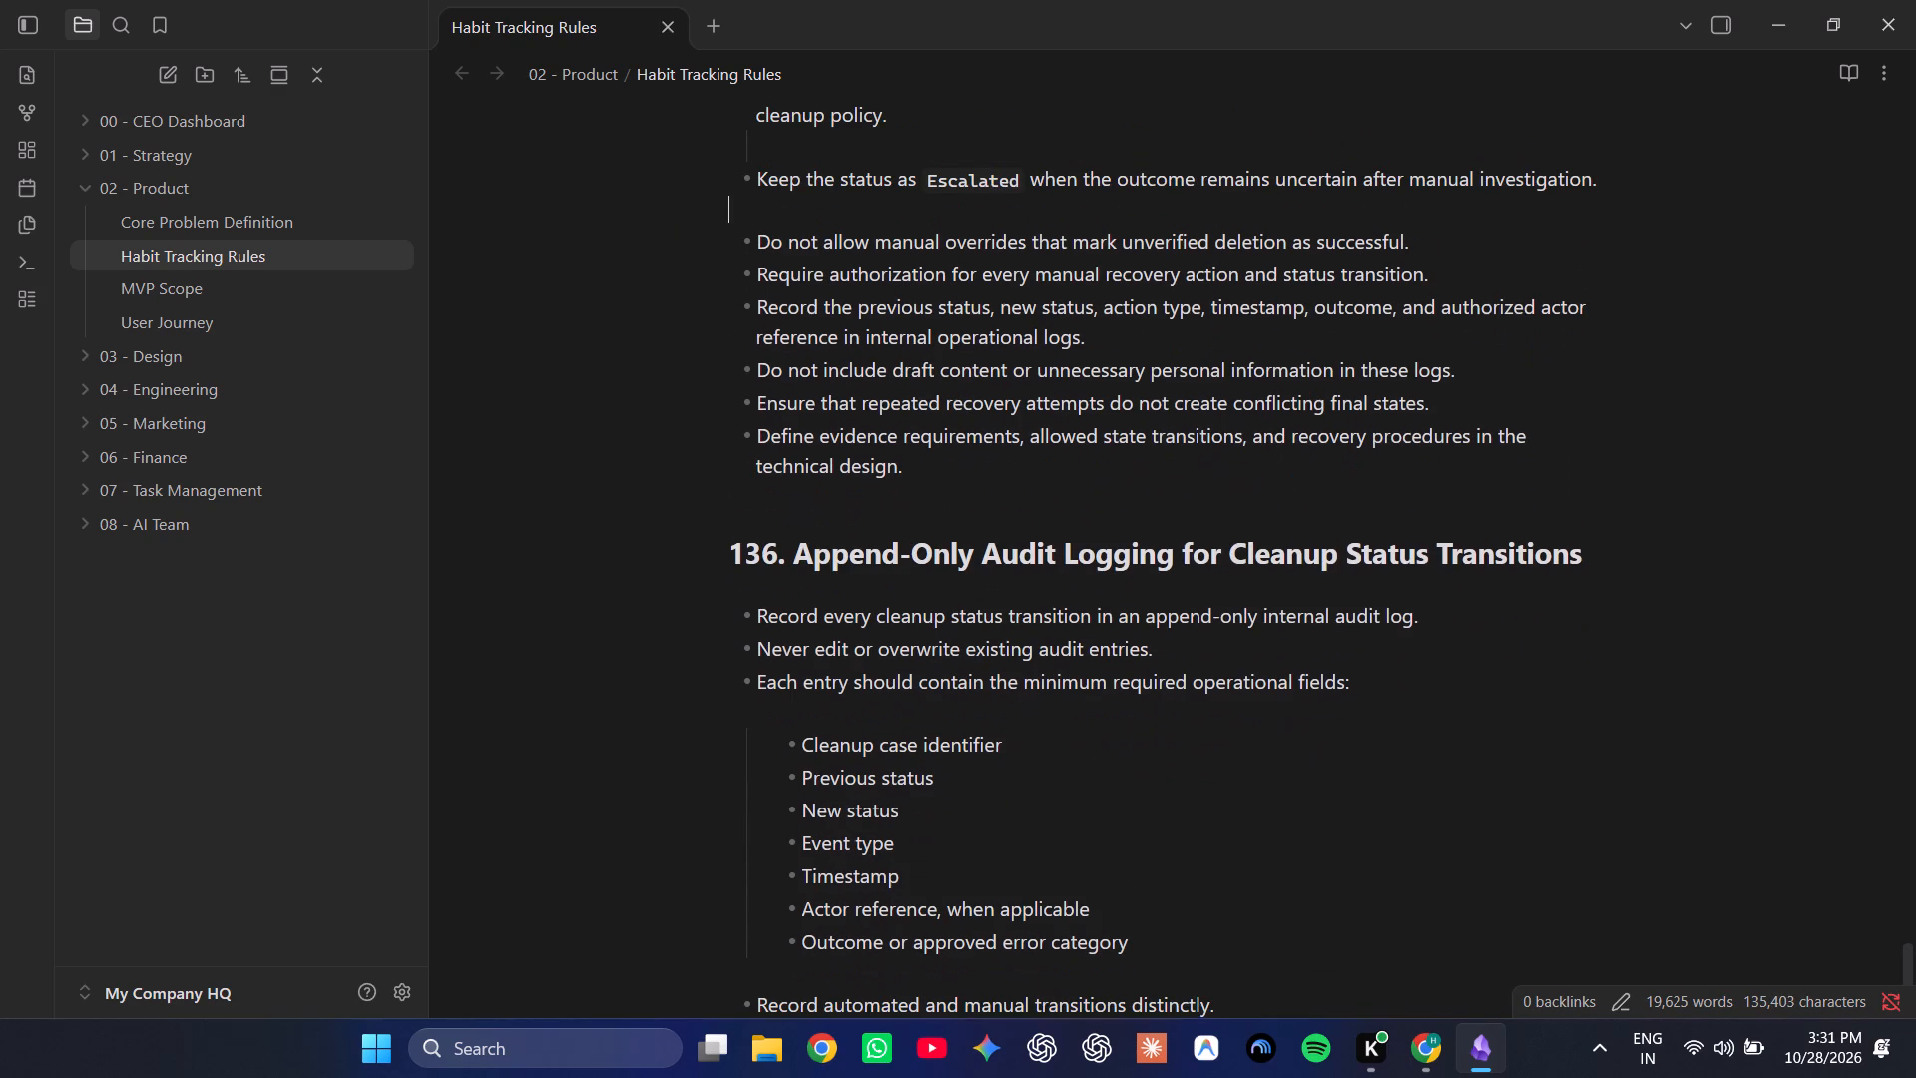
Remove the blank lines between section 135's first four bullets, from "Update cleanup status" to "Keep the status as Escalated".
scroll(814, 293, "up", 4)
left_click(767, 636)
key("BackSpace")
key("BackSpace")
left_click(758, 553)
key("BackSpace")
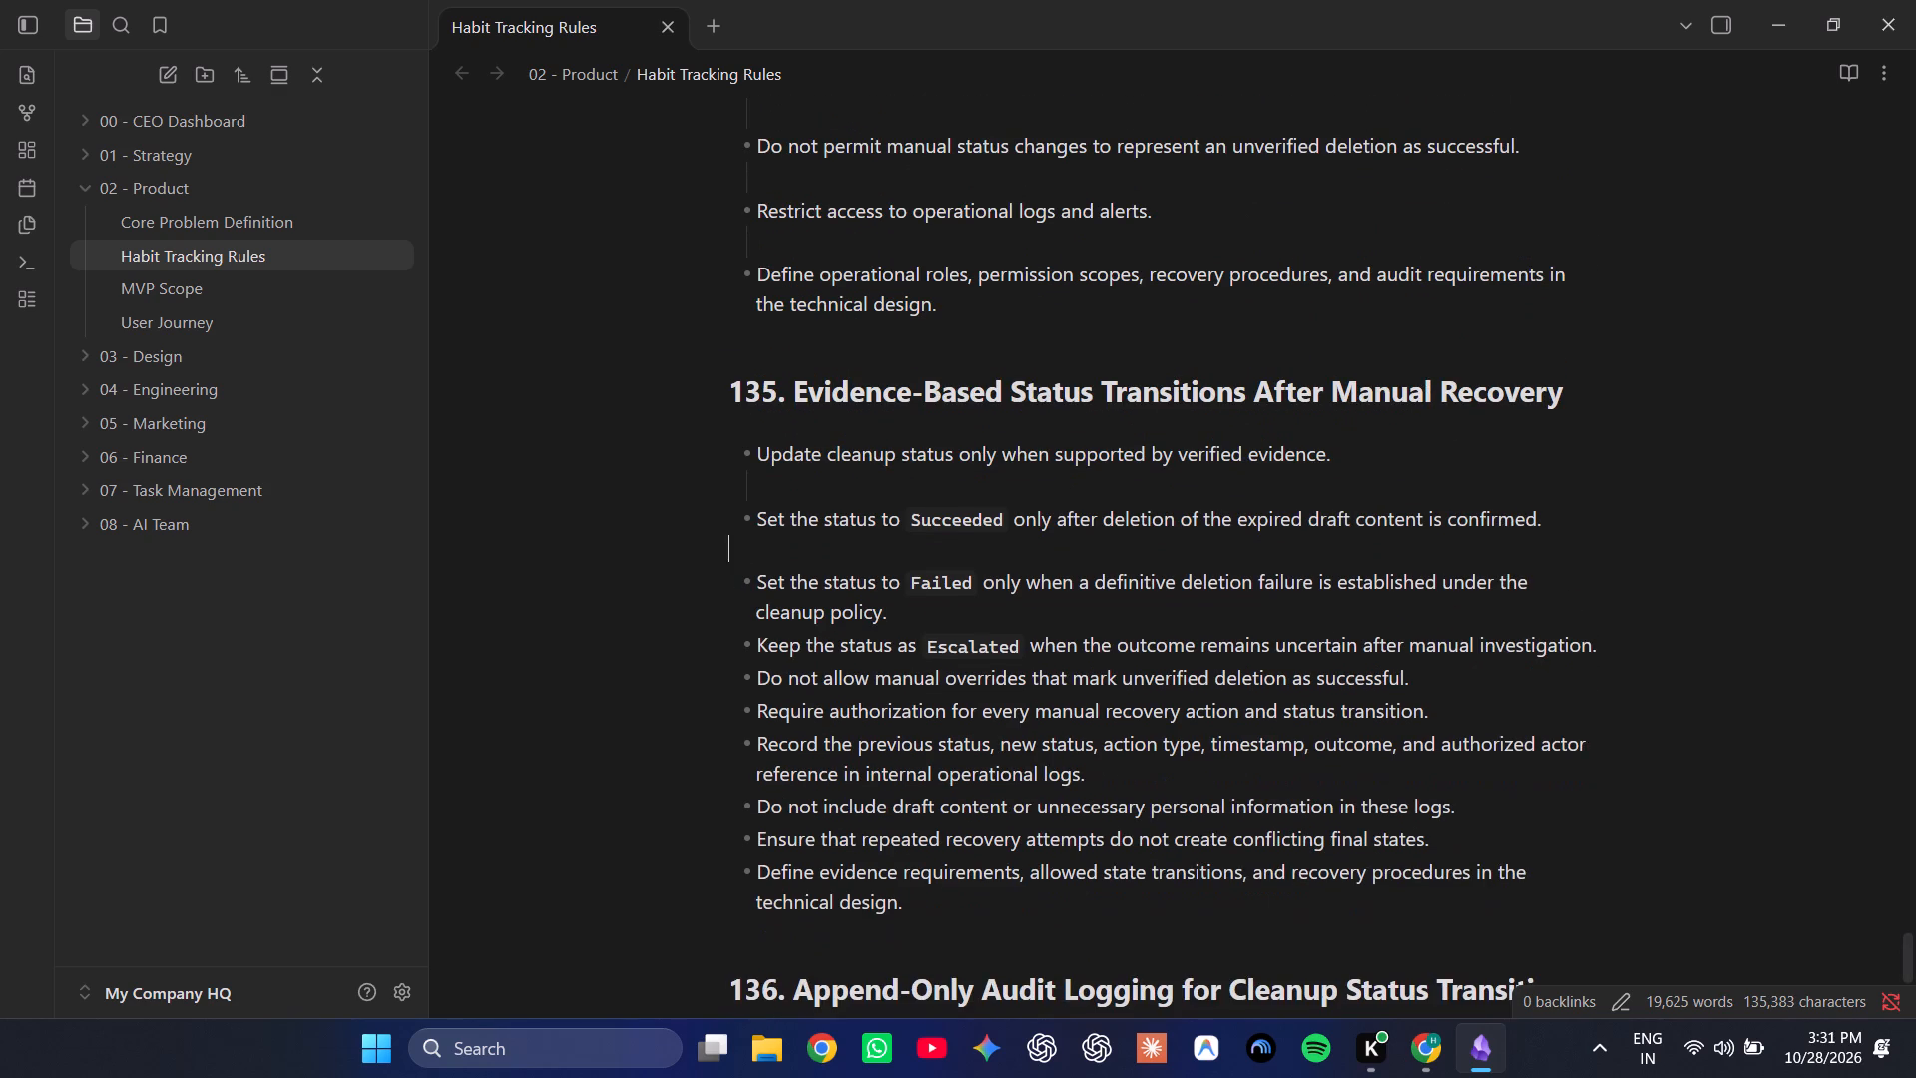
key("BackSpace")
left_click(764, 490)
key("BackSpace")
key("BackSpace")
Remove the blank lines between section 134's bullets from "Do not include habit names" down to "Define operational roles".
scroll(797, 487, "up", 5)
left_click(760, 881)
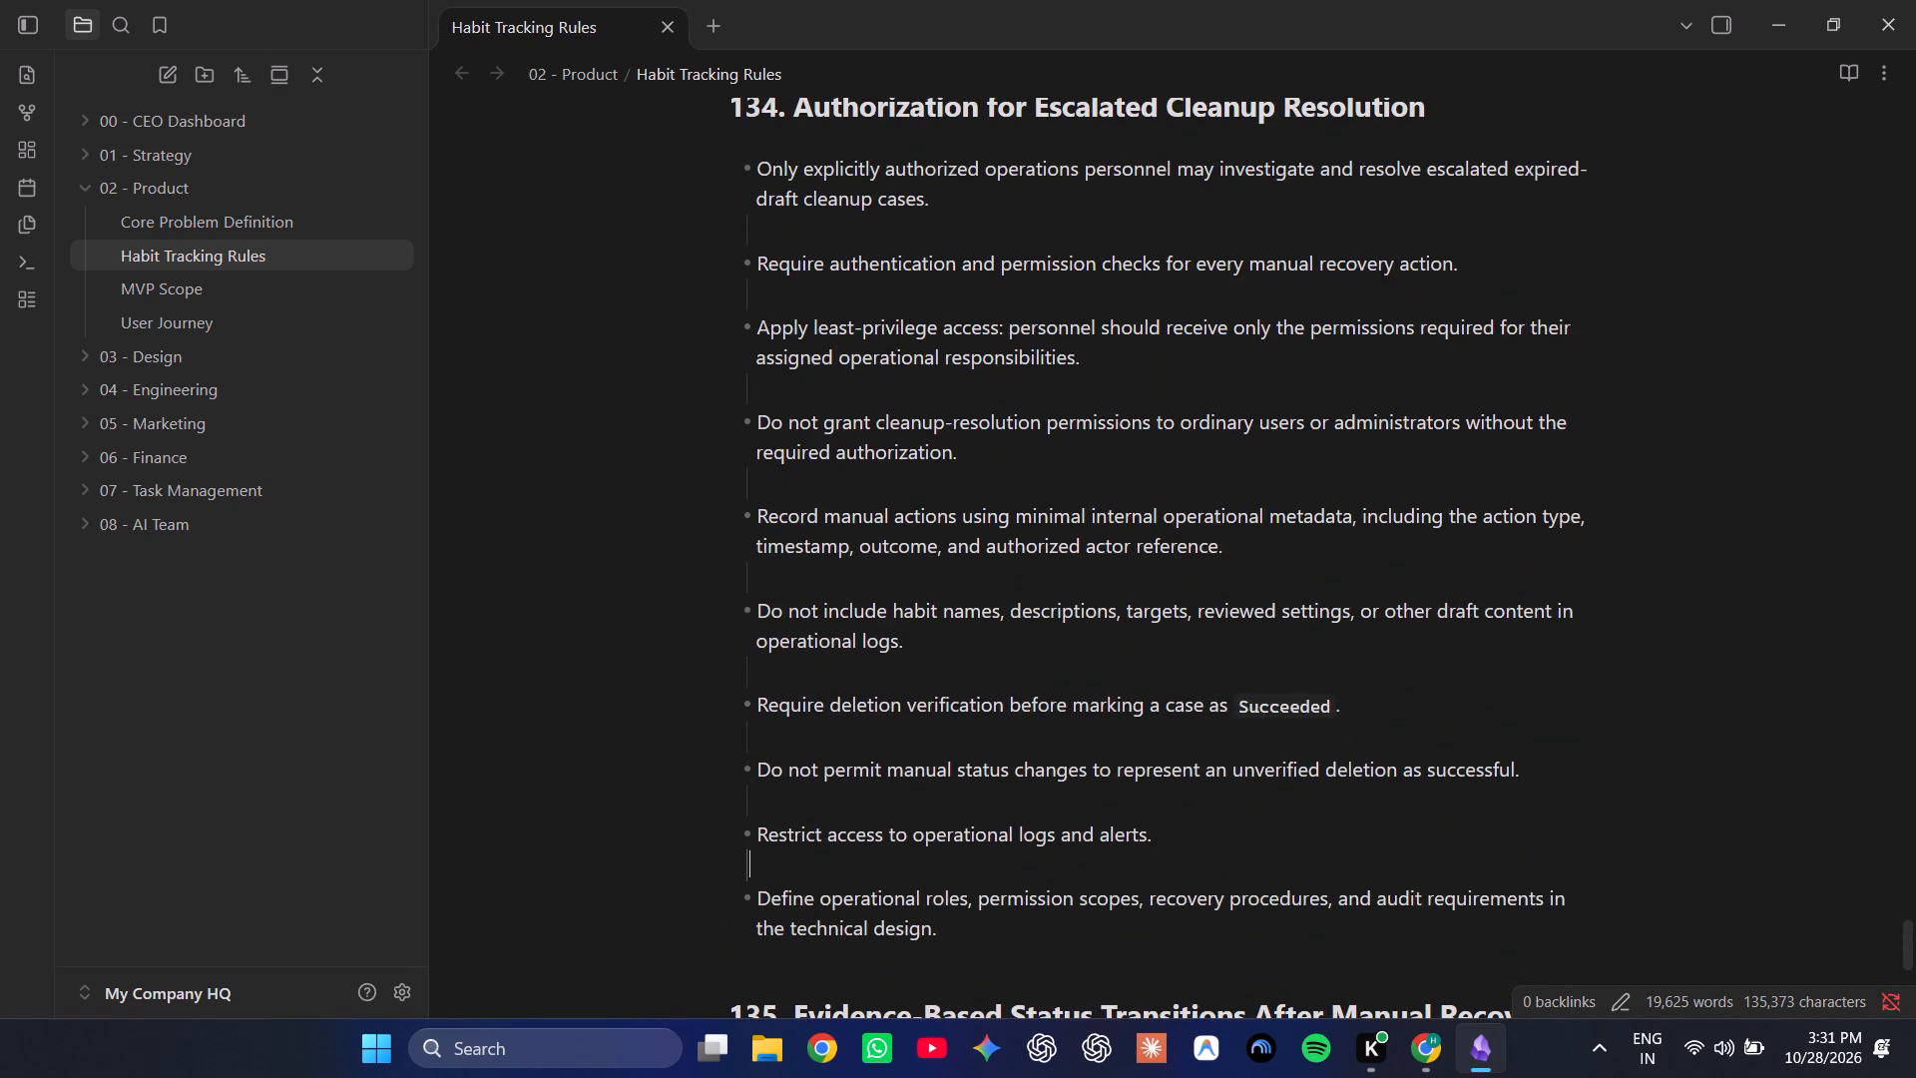
key("BackSpace")
key("BackSpace")
left_click(776, 804)
key("BackSpace")
key("BackSpace")
left_click(772, 738)
key("BackSpace")
key("BackSpace")
left_click(763, 662)
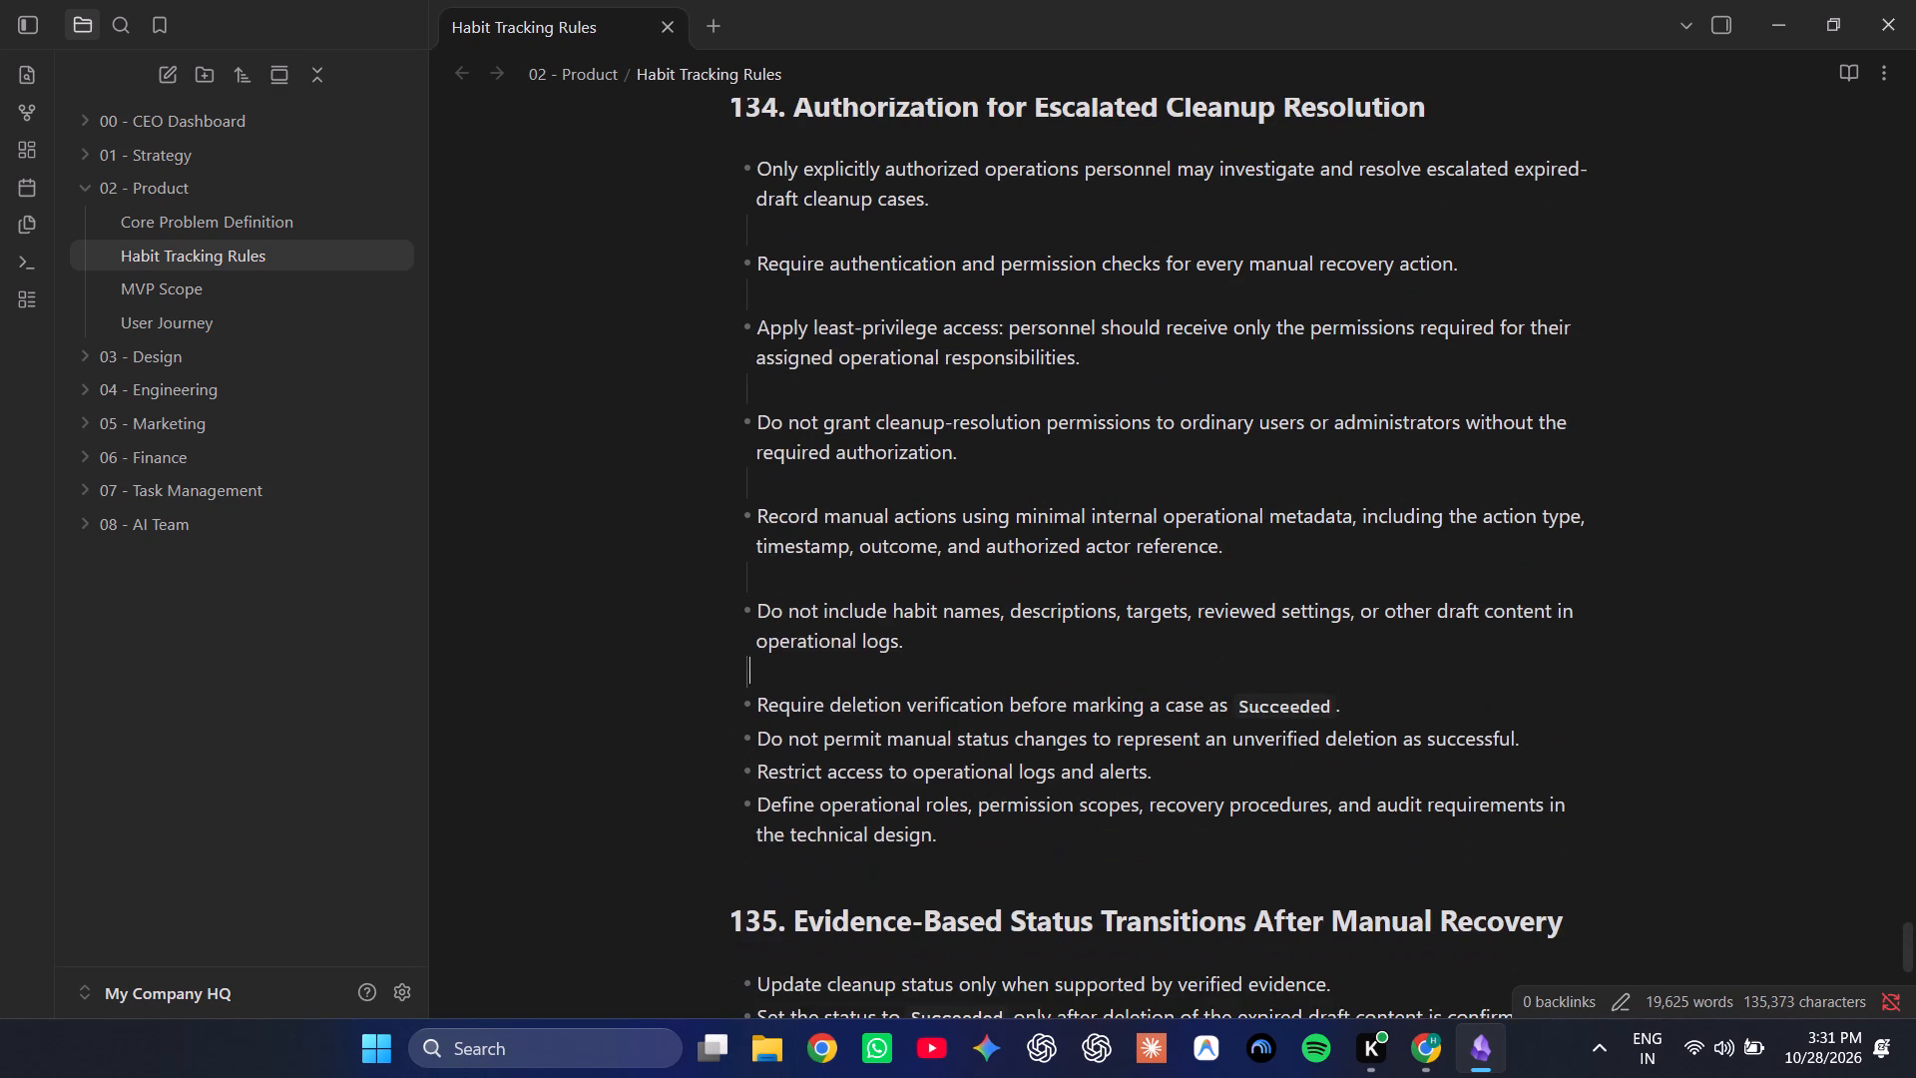
key("BackSpace")
key("BackSpace")
Remove the blank lines between section 134's first six bullets, from "Only explicitly authorized operations personnel" to "Do not include habit names".
left_click(760, 575)
key("BackSpace")
key("BackSpace")
left_click(775, 472)
key("BackSpace")
key("BackSpace")
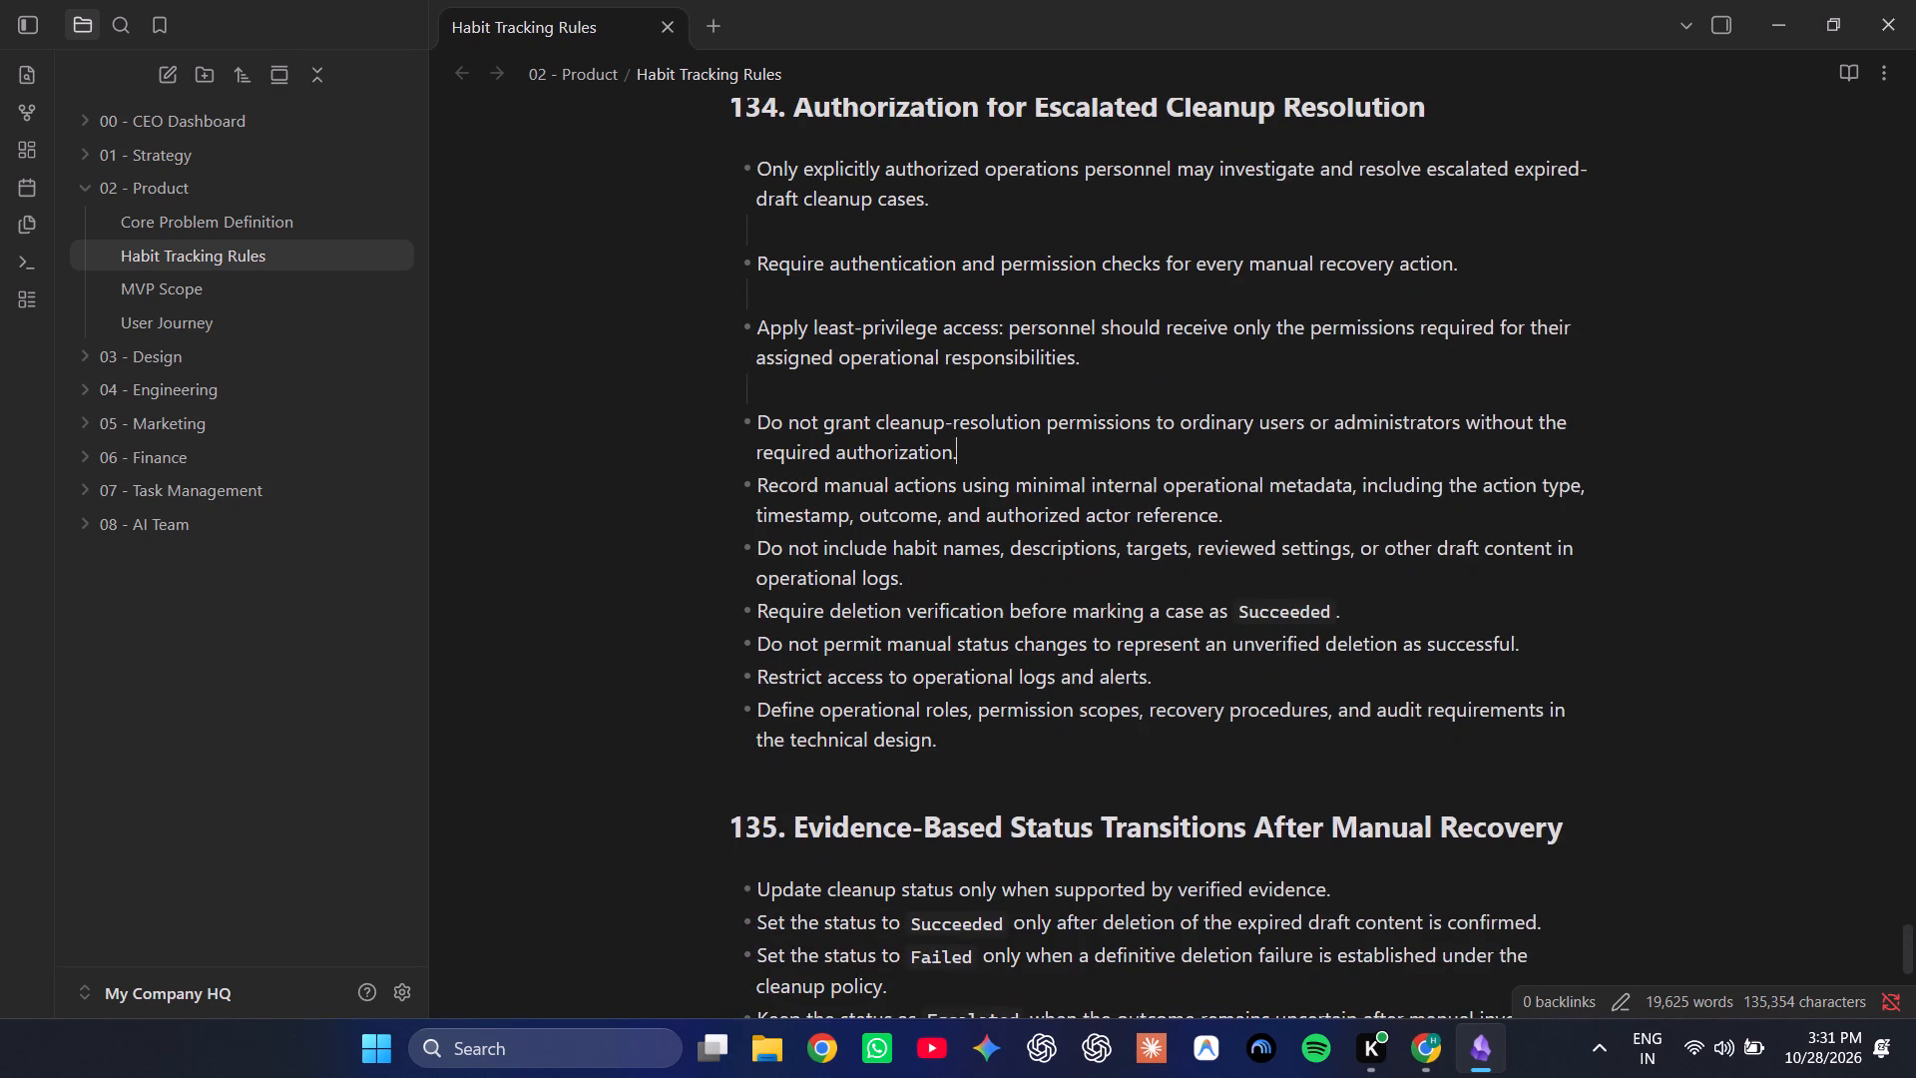
left_click(761, 393)
key("BackSpace")
key("BackSpace")
left_click(773, 297)
key("BackSpace")
key("BackSpace")
left_click(779, 237)
key("BackSpace")
key("BackSpace")
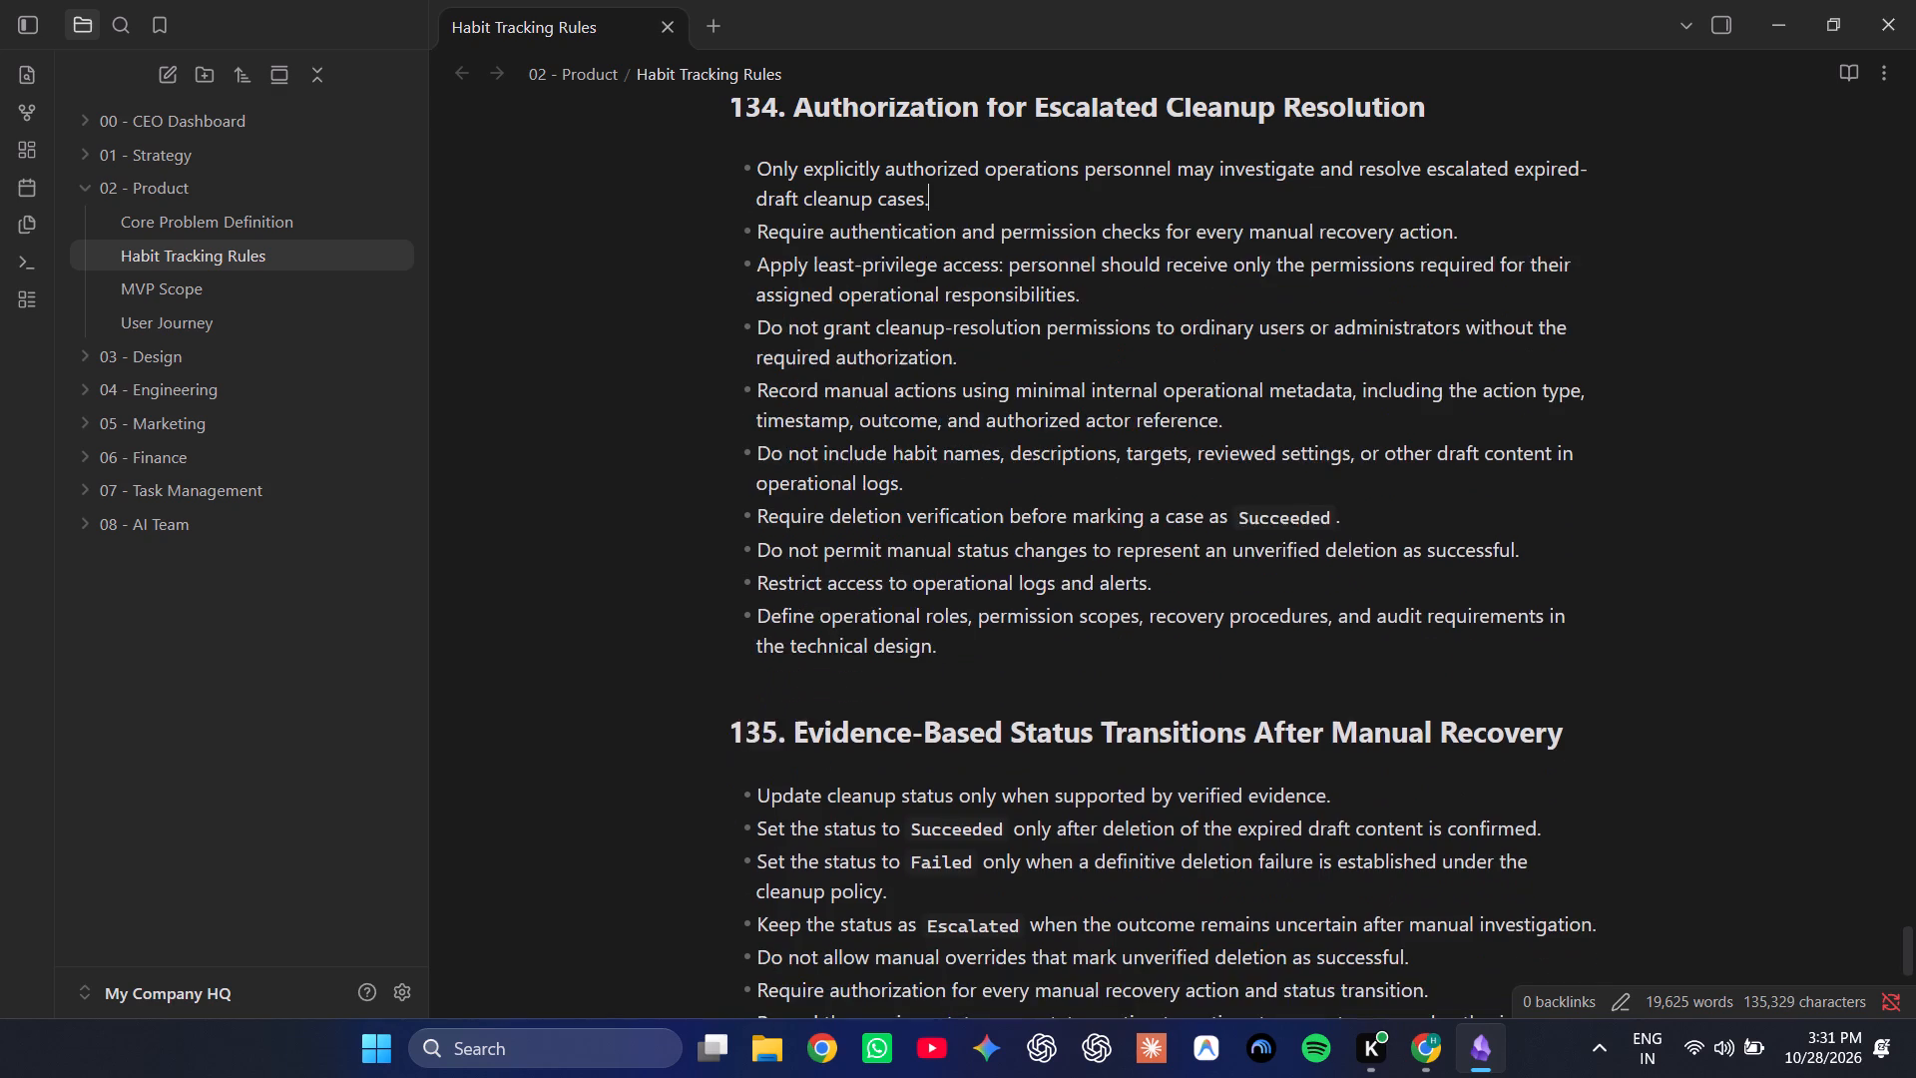
Remove the blank lines between section 133's last four bullets, from "Transition the case to Succeeded" to "Define escalation ownership".
scroll(1065, 336, "up", 5)
scroll(957, 607, "up", 2)
left_click(813, 822)
key("BackSpace")
key("BackSpace")
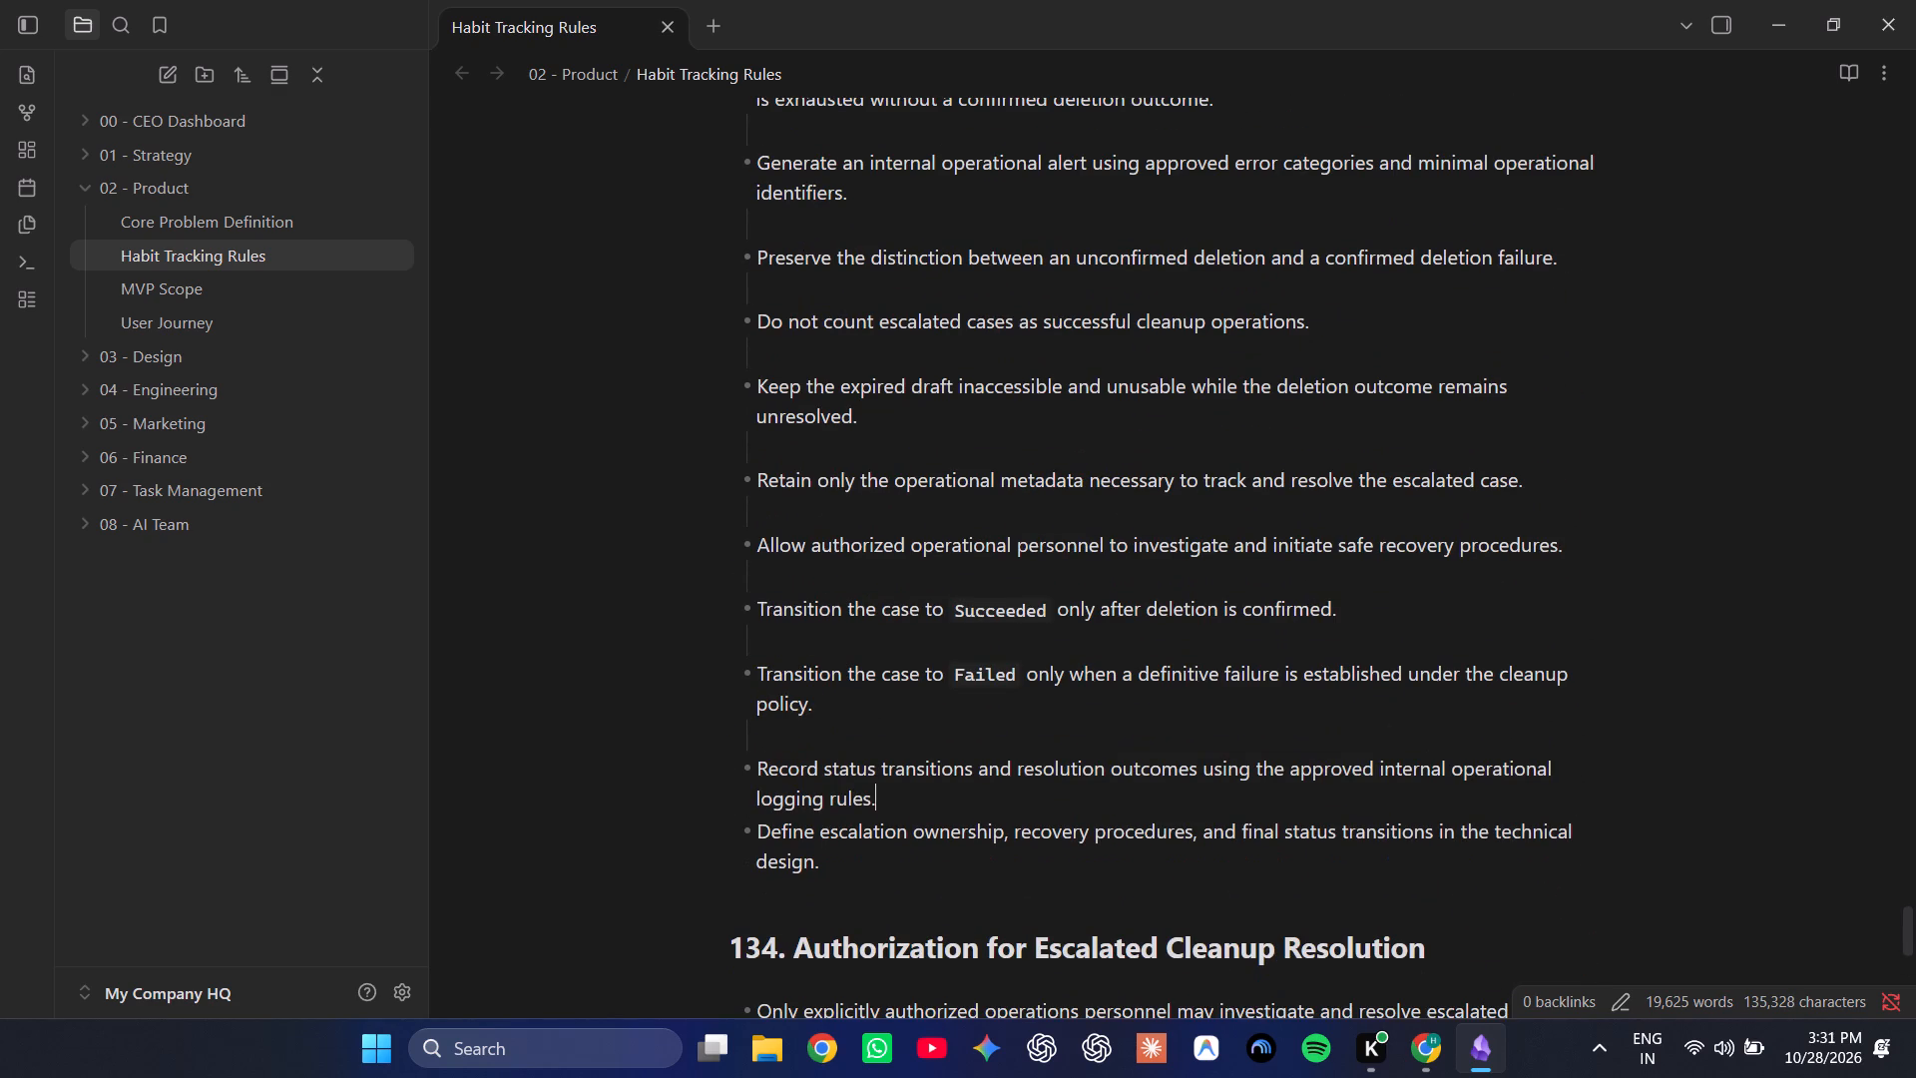
left_click(790, 737)
key("BackSpace")
key("BackSpace")
left_click(778, 640)
key("BackSpace")
key("BackSpace")
Remove the blank lines between section 133's bullets from "Do not count escalated cases" down to "Transition the case to Succeeded".
left_click(775, 578)
key("BackSpace")
key("BackSpace")
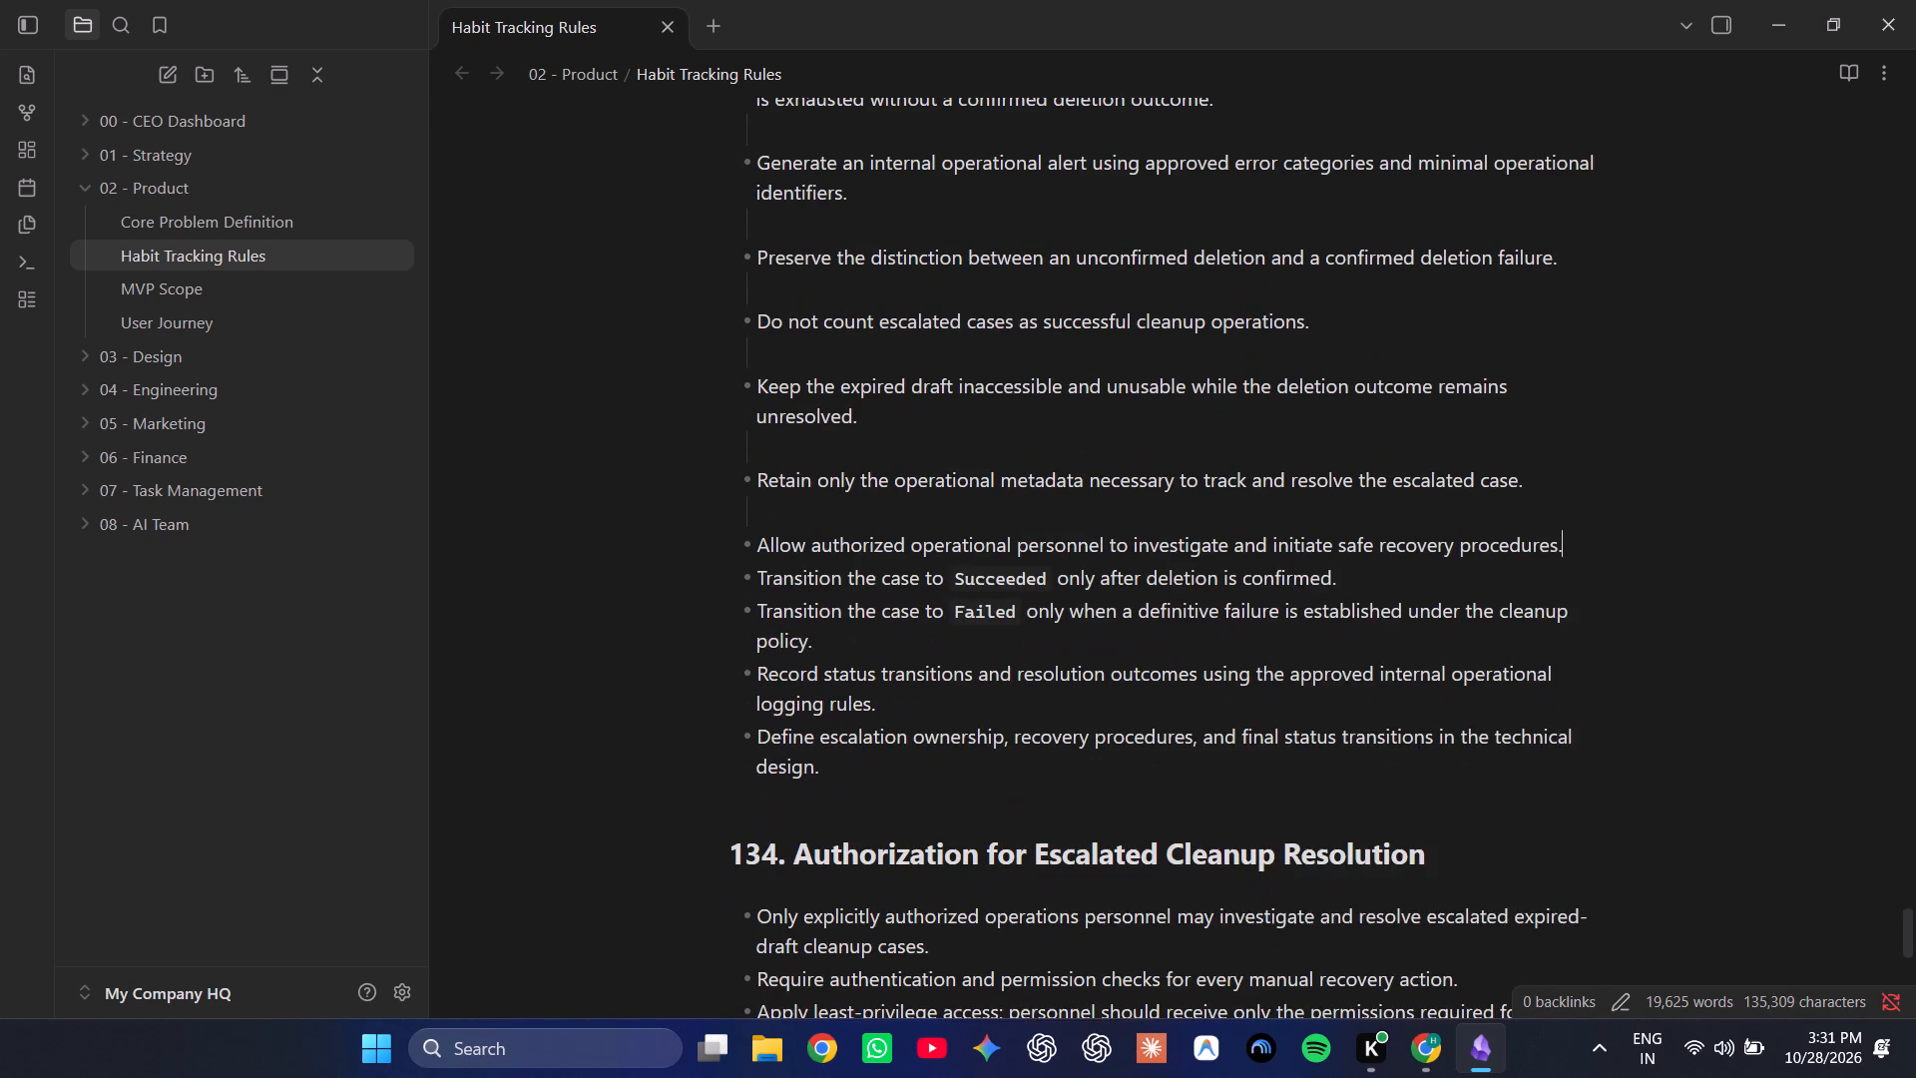
left_click(769, 513)
key("BackSpace")
key("BackSpace")
left_click(773, 453)
key("BackSpace")
key("BackSpace")
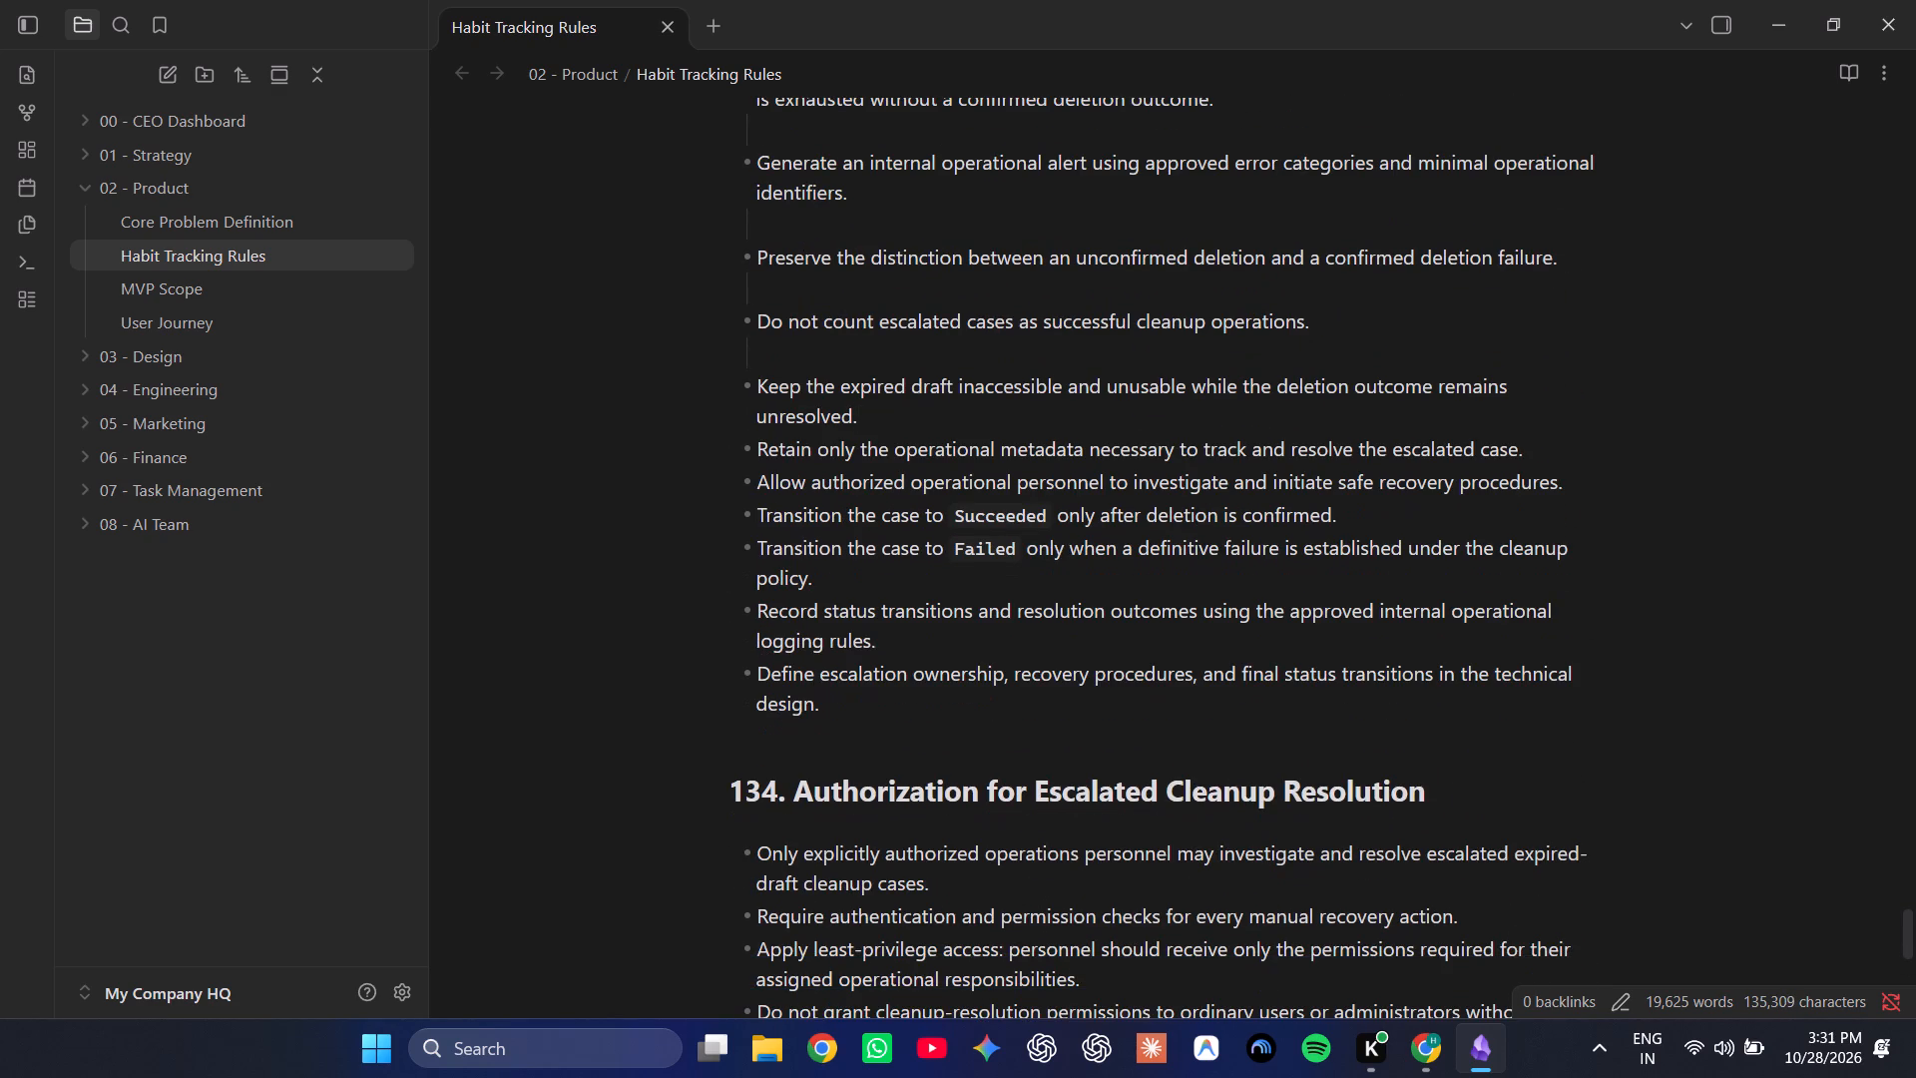
left_click(776, 357)
key("BackSpace")
key("BackSpace")
Remove the blank lines between section 133's first four bullets, from "Set the cleanup status to Escalated" to "Do not count escalated cases".
left_click(775, 301)
key("BackSpace")
key("BackSpace")
left_click(777, 231)
key("BackSpace")
key("BackSpace")
scroll(787, 215, "up", 3)
left_click(798, 514)
key("BackSpace")
key("BackSpace")
Remove the blank lines between section 132's bullets from "Keep the expired draft inaccessible" down to "Define retry budgets".
scroll(828, 551, "up", 5)
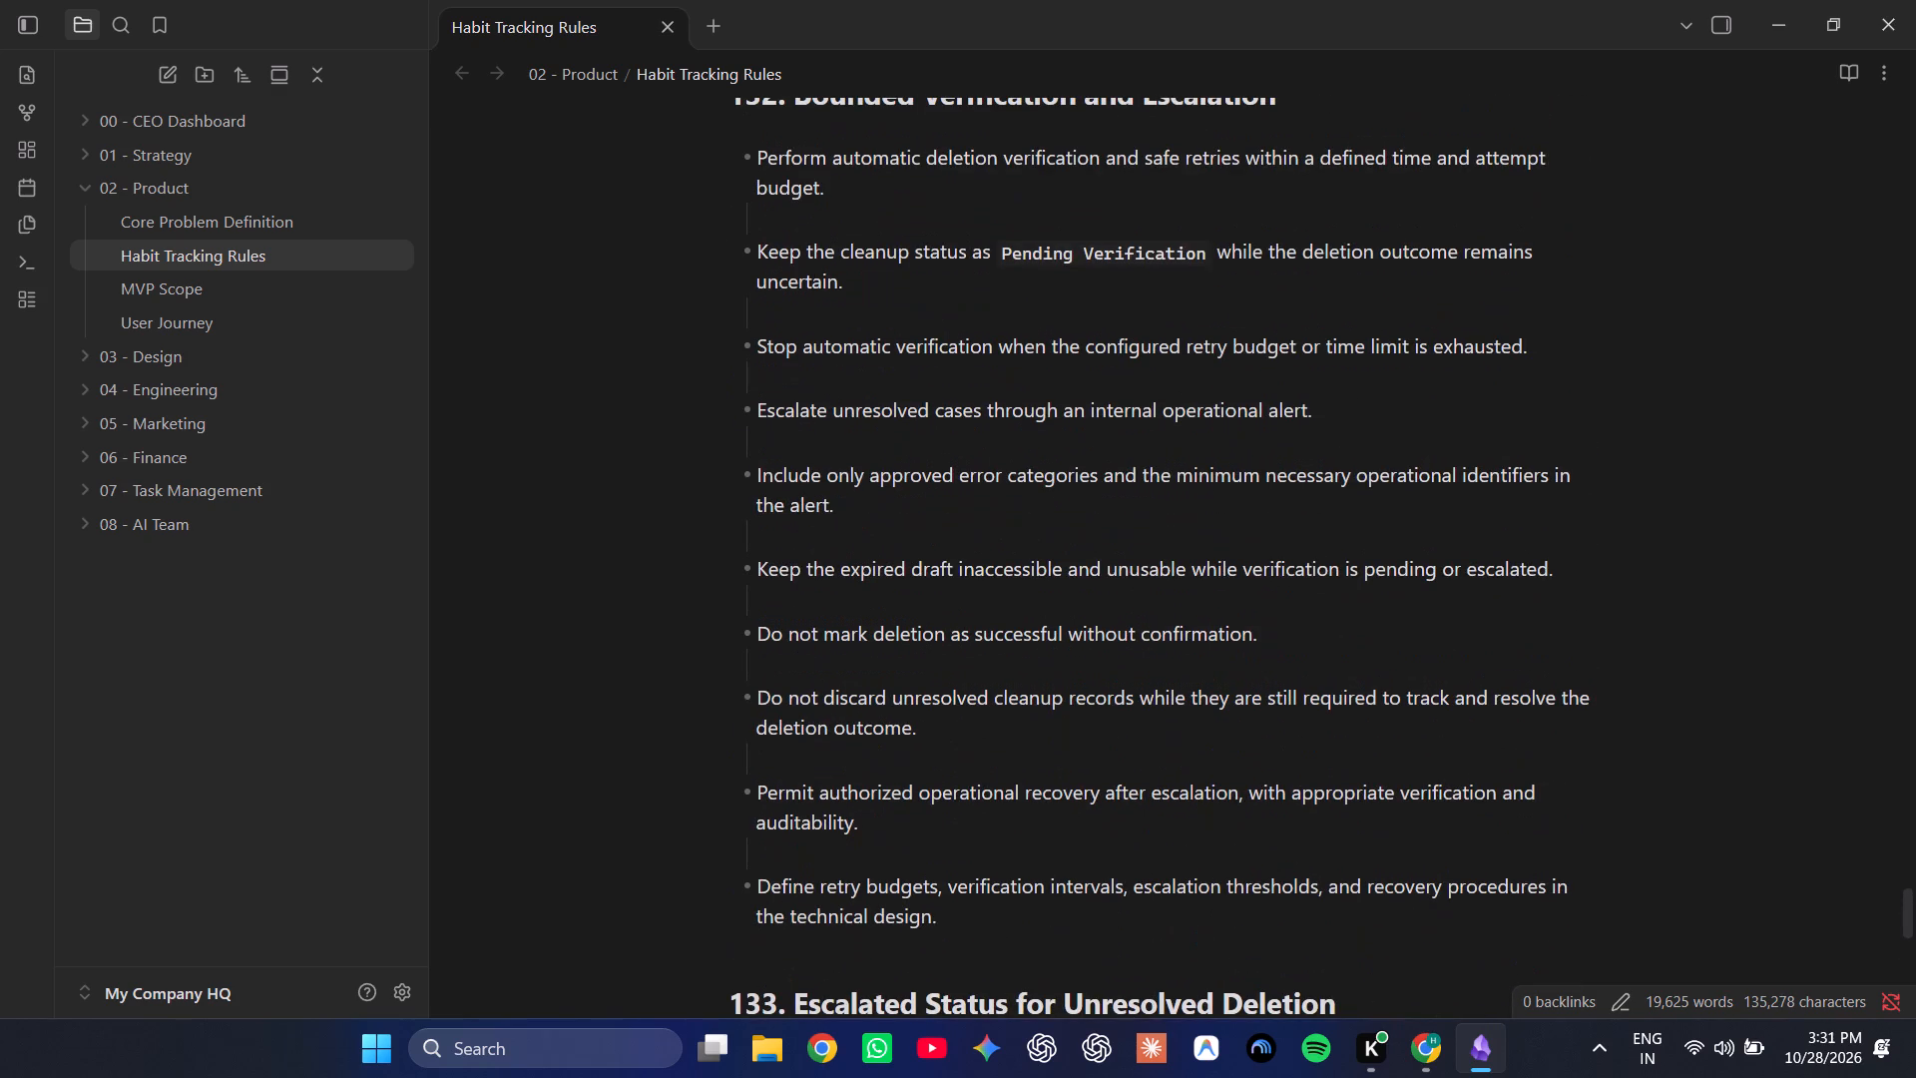
left_click(774, 851)
key("BackSpace")
key("BackSpace")
left_click(767, 759)
key("BackSpace")
key("BackSpace")
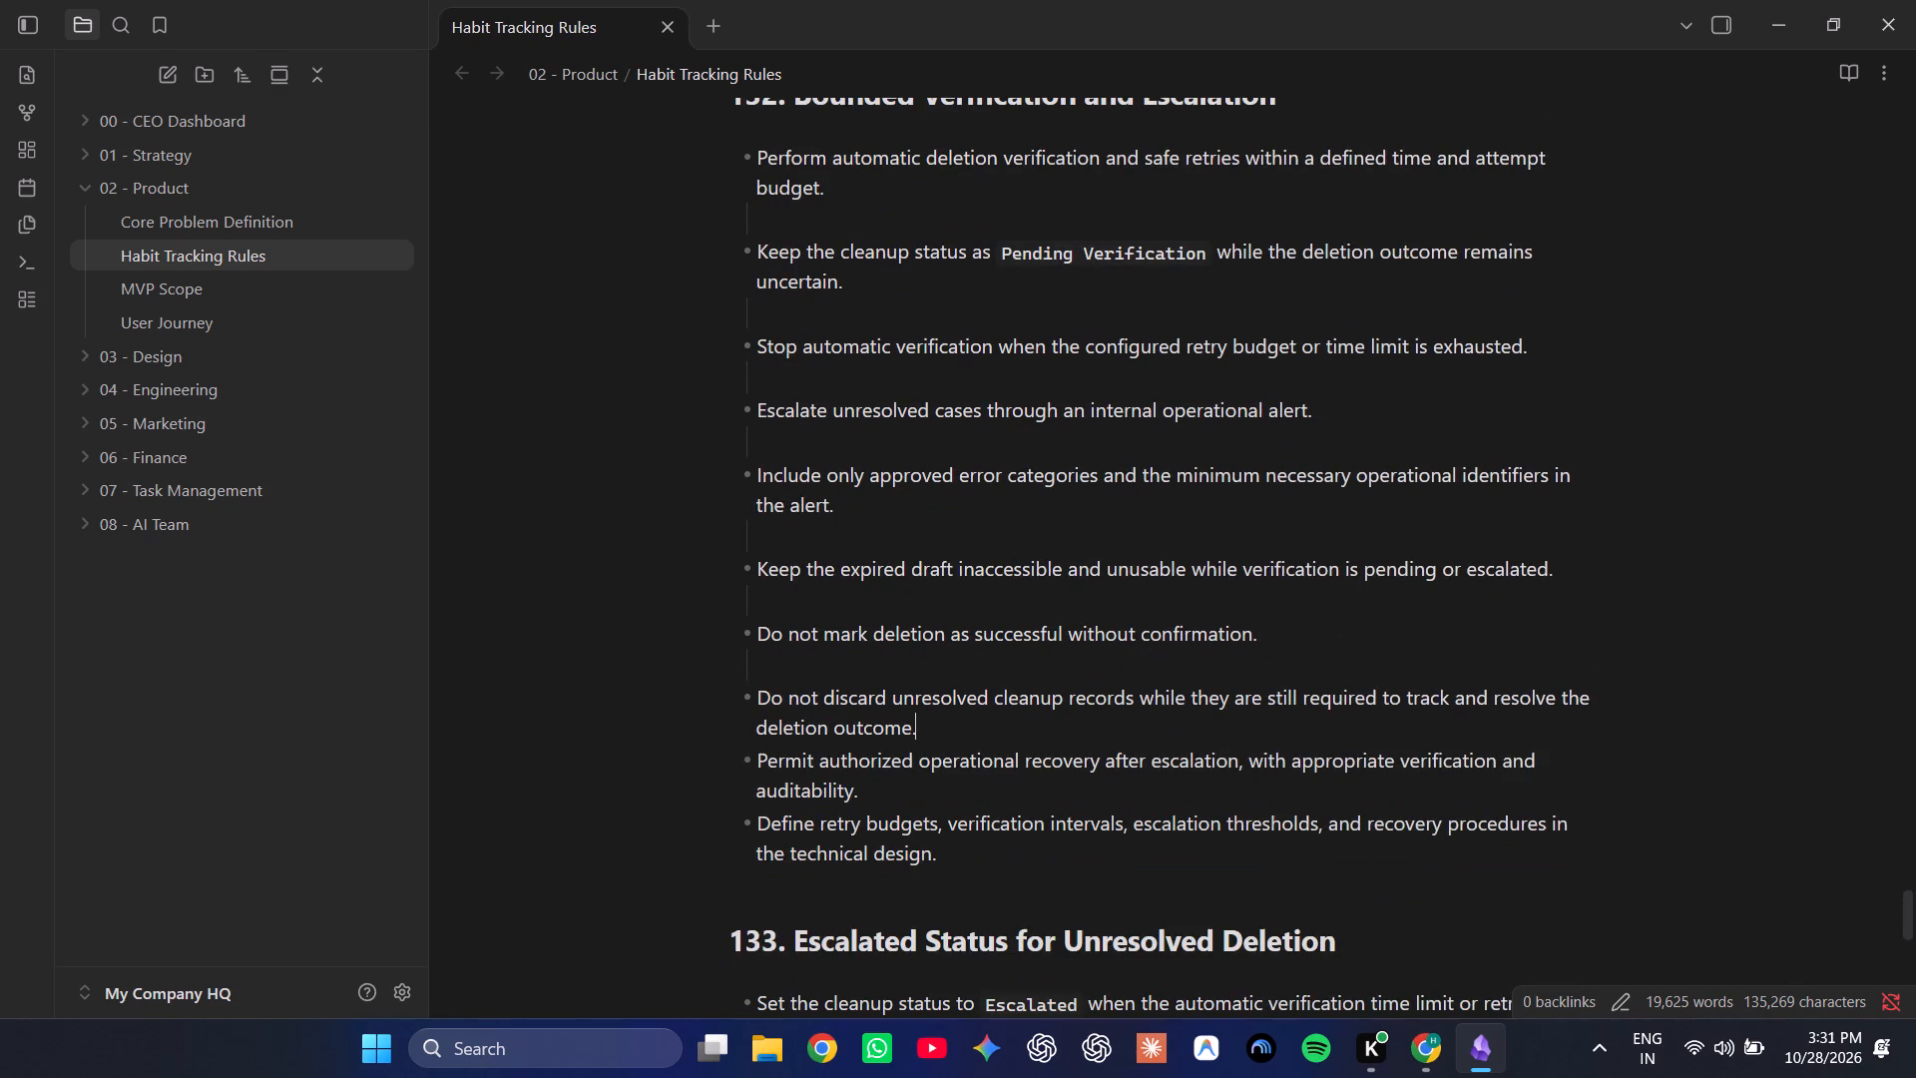
left_click(766, 662)
key("BackSpace")
key("BackSpace")
left_click(764, 586)
key("BackSpace")
key("BackSpace")
Remove the blank lines between section 132's first six bullets, from "Perform automatic deletion verification" to "Keep the expired draft inaccessible".
left_click(774, 528)
key("BackSpace")
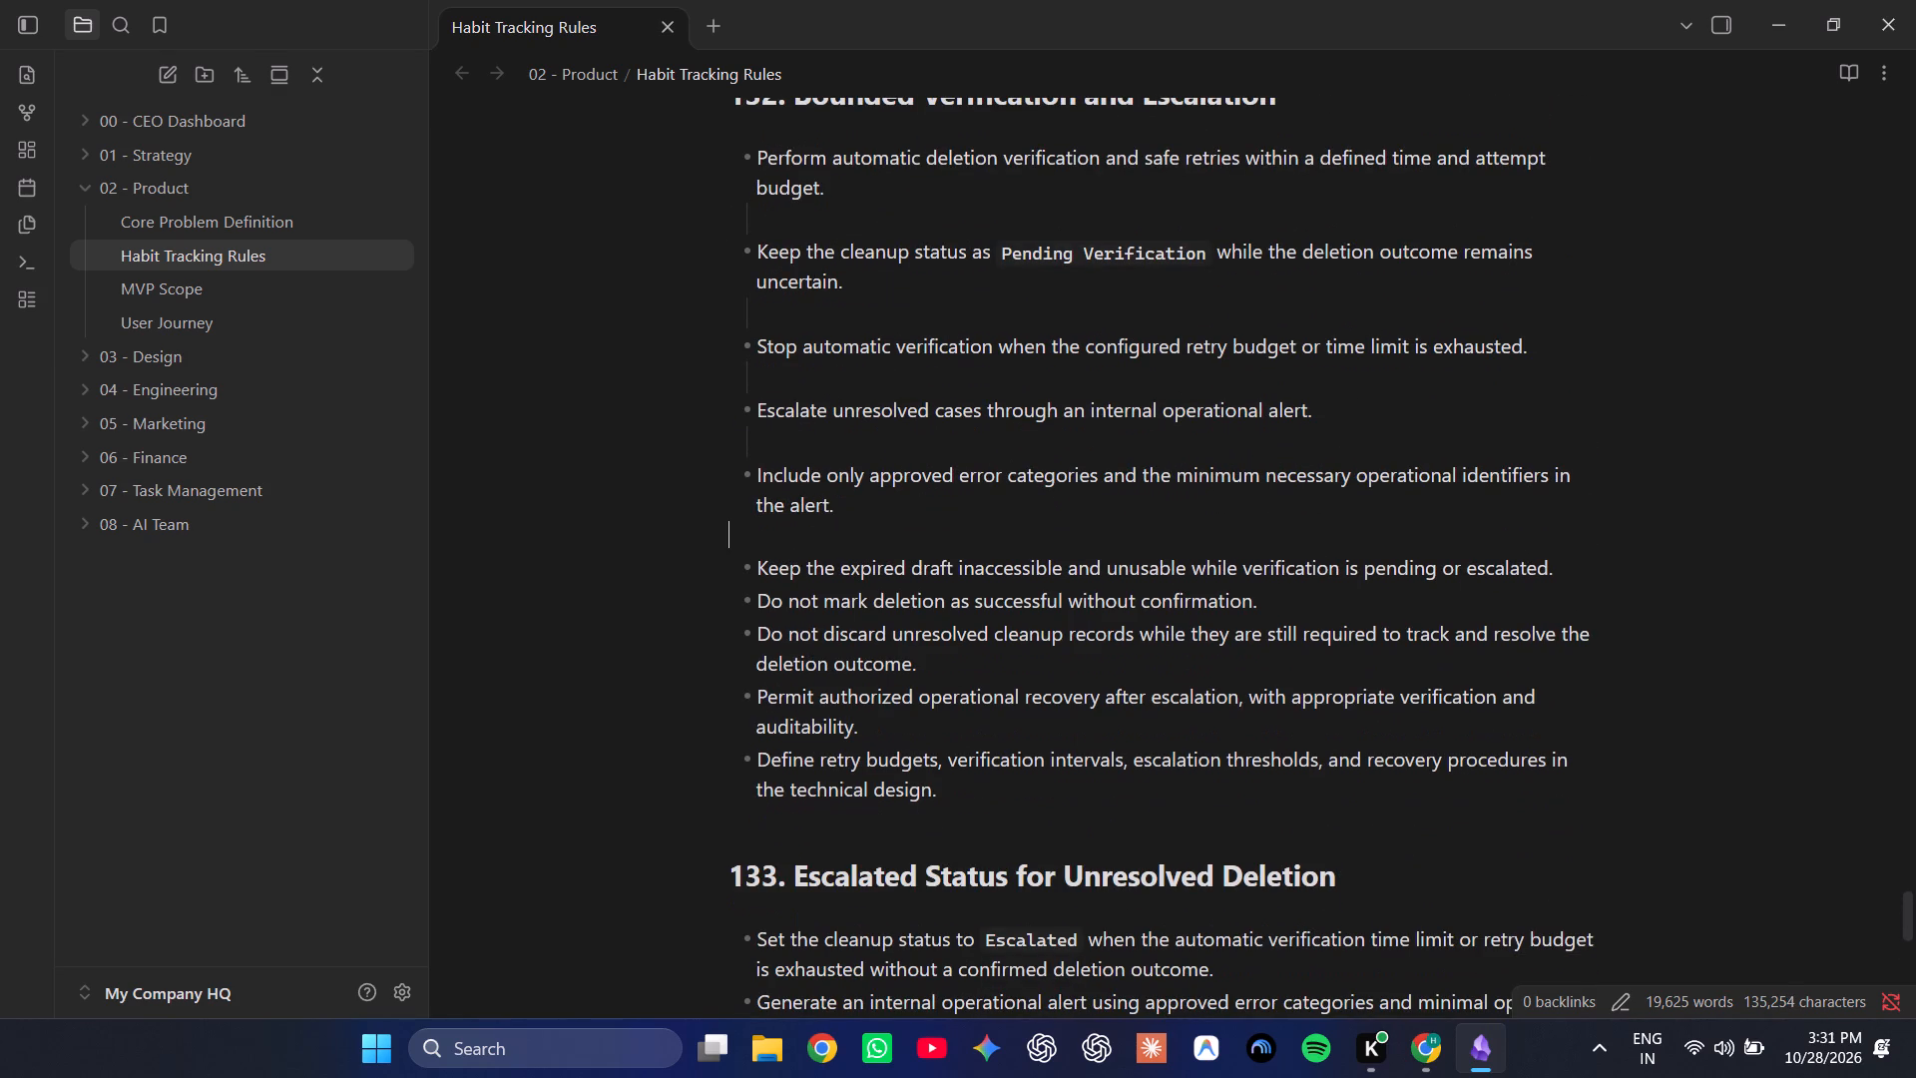
key("BackSpace")
left_click(764, 441)
key("BackSpace")
key("BackSpace")
left_click(761, 387)
key("BackSpace")
key("BackSpace")
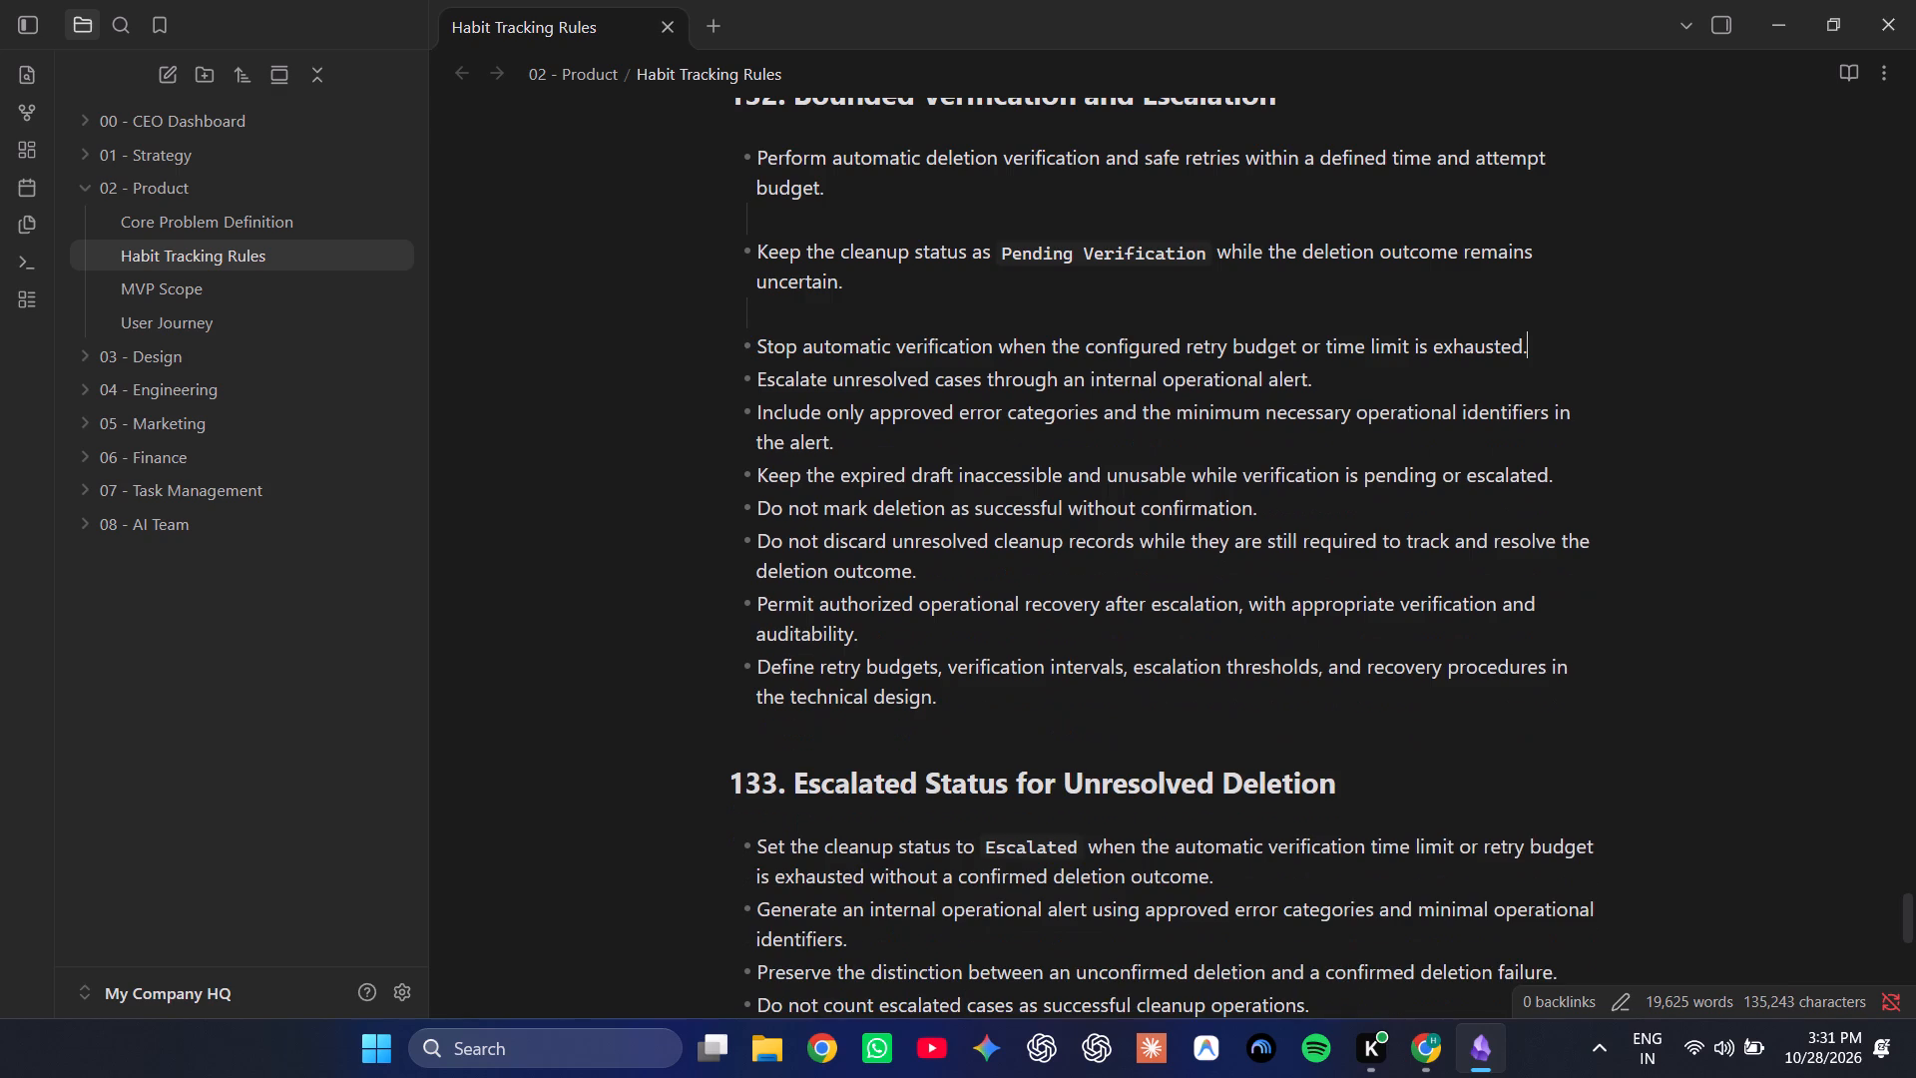
left_click(771, 323)
key("BackSpace")
key("BackSpace")
left_click(783, 226)
key("BackSpace")
key("BackSpace")
Remove the blank lines between section 131's last four bullets, from "Update the status to Failed" to "Define timeout handling".
scroll(827, 398, "up", 4)
scroll(793, 565, "up", 3)
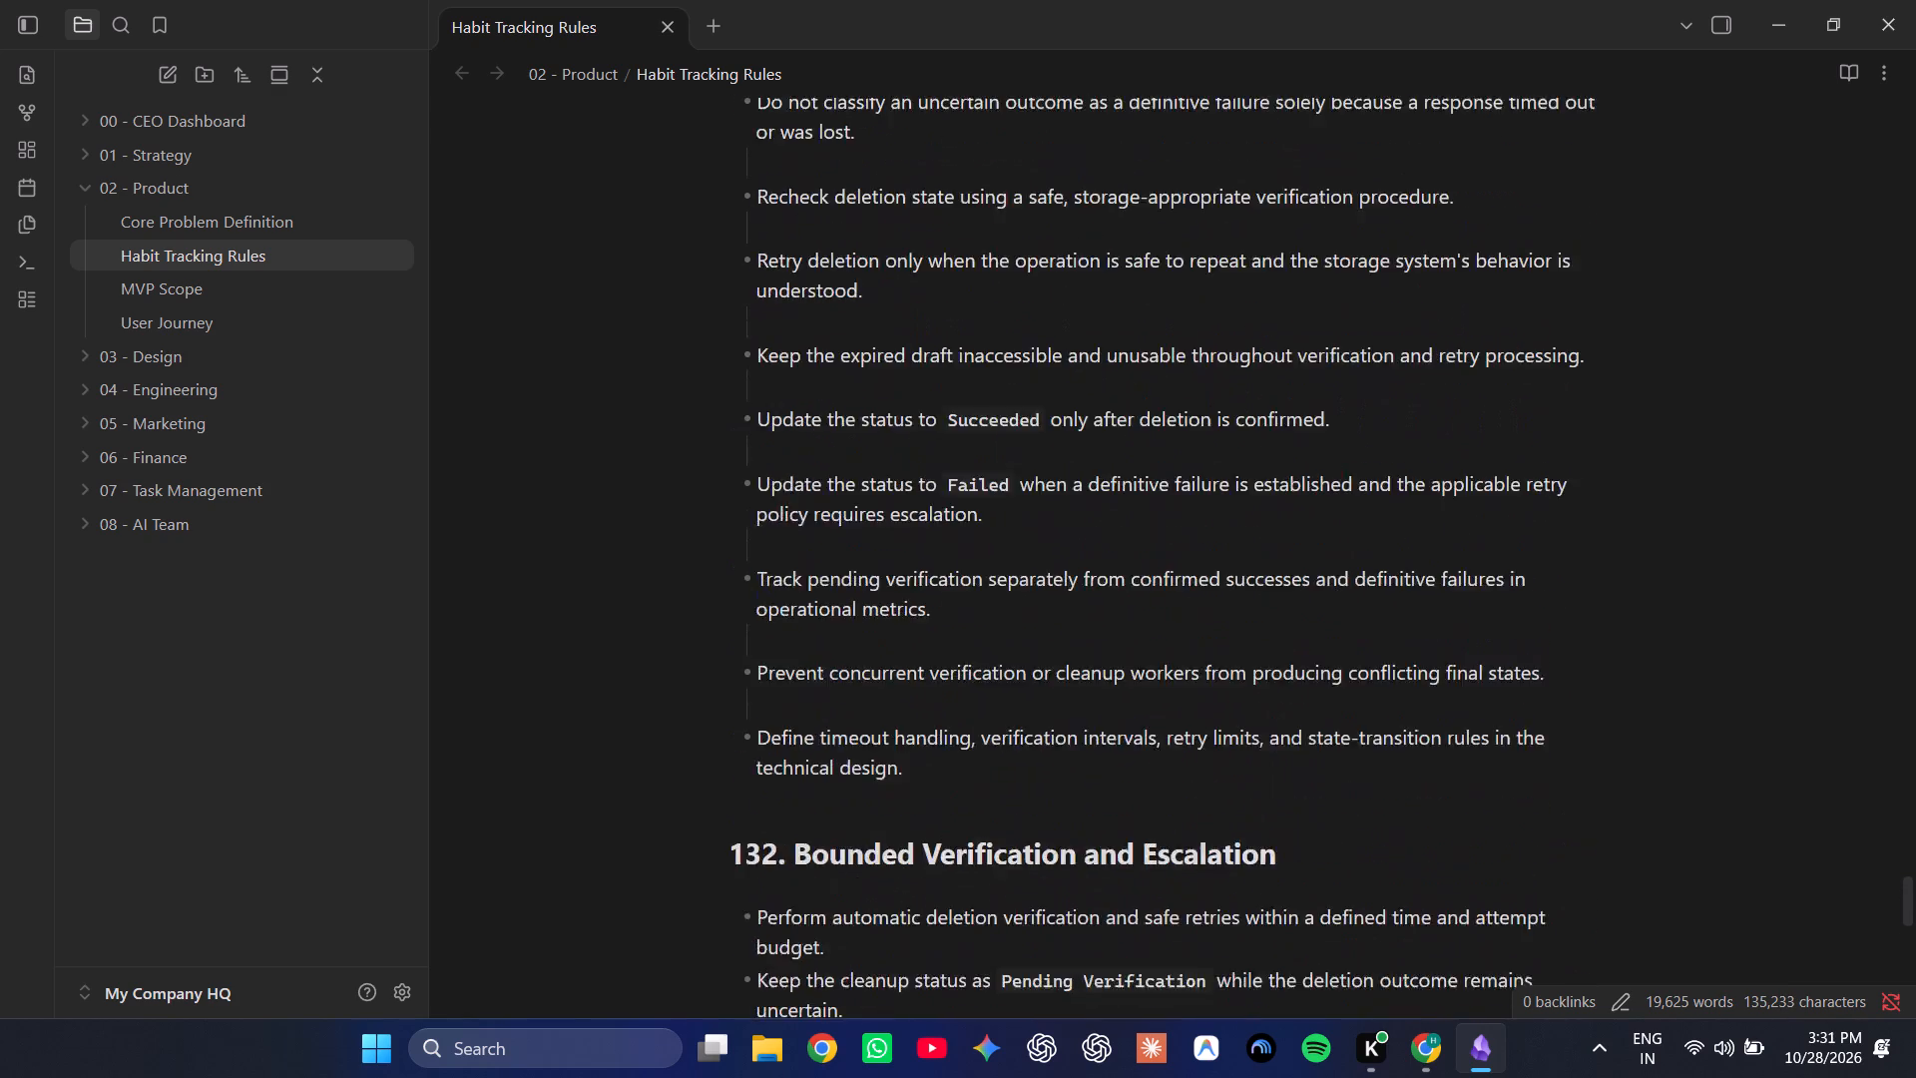
left_click(777, 808)
key("BackSpace")
key("BackSpace")
left_click(777, 756)
key("BackSpace")
key("BackSpace")
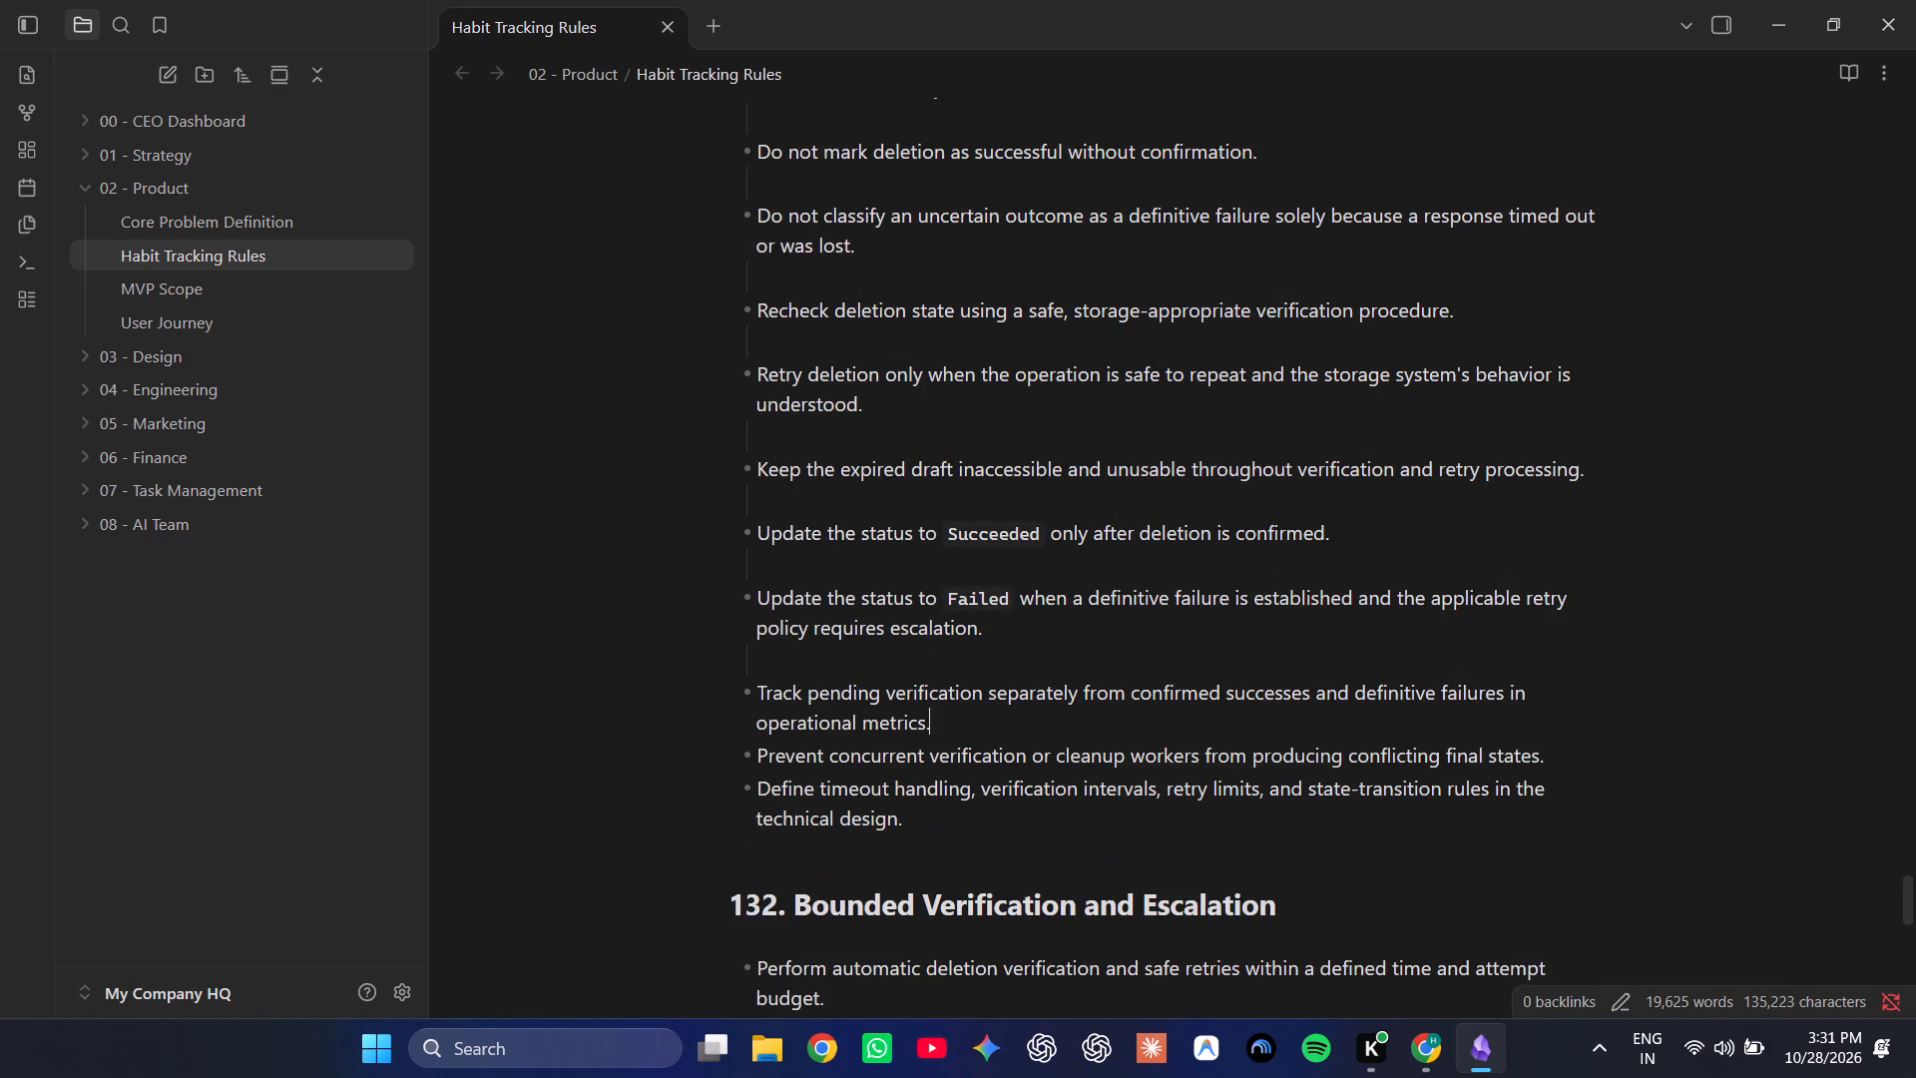
left_click(776, 660)
key("BackSpace")
key("BackSpace")
Remove the blank lines between section 131's bullets from "Recheck deletion state" down to "Update the status to Failed".
left_click(765, 552)
key("BackSpace")
key("BackSpace")
left_click(771, 500)
key("BackSpace")
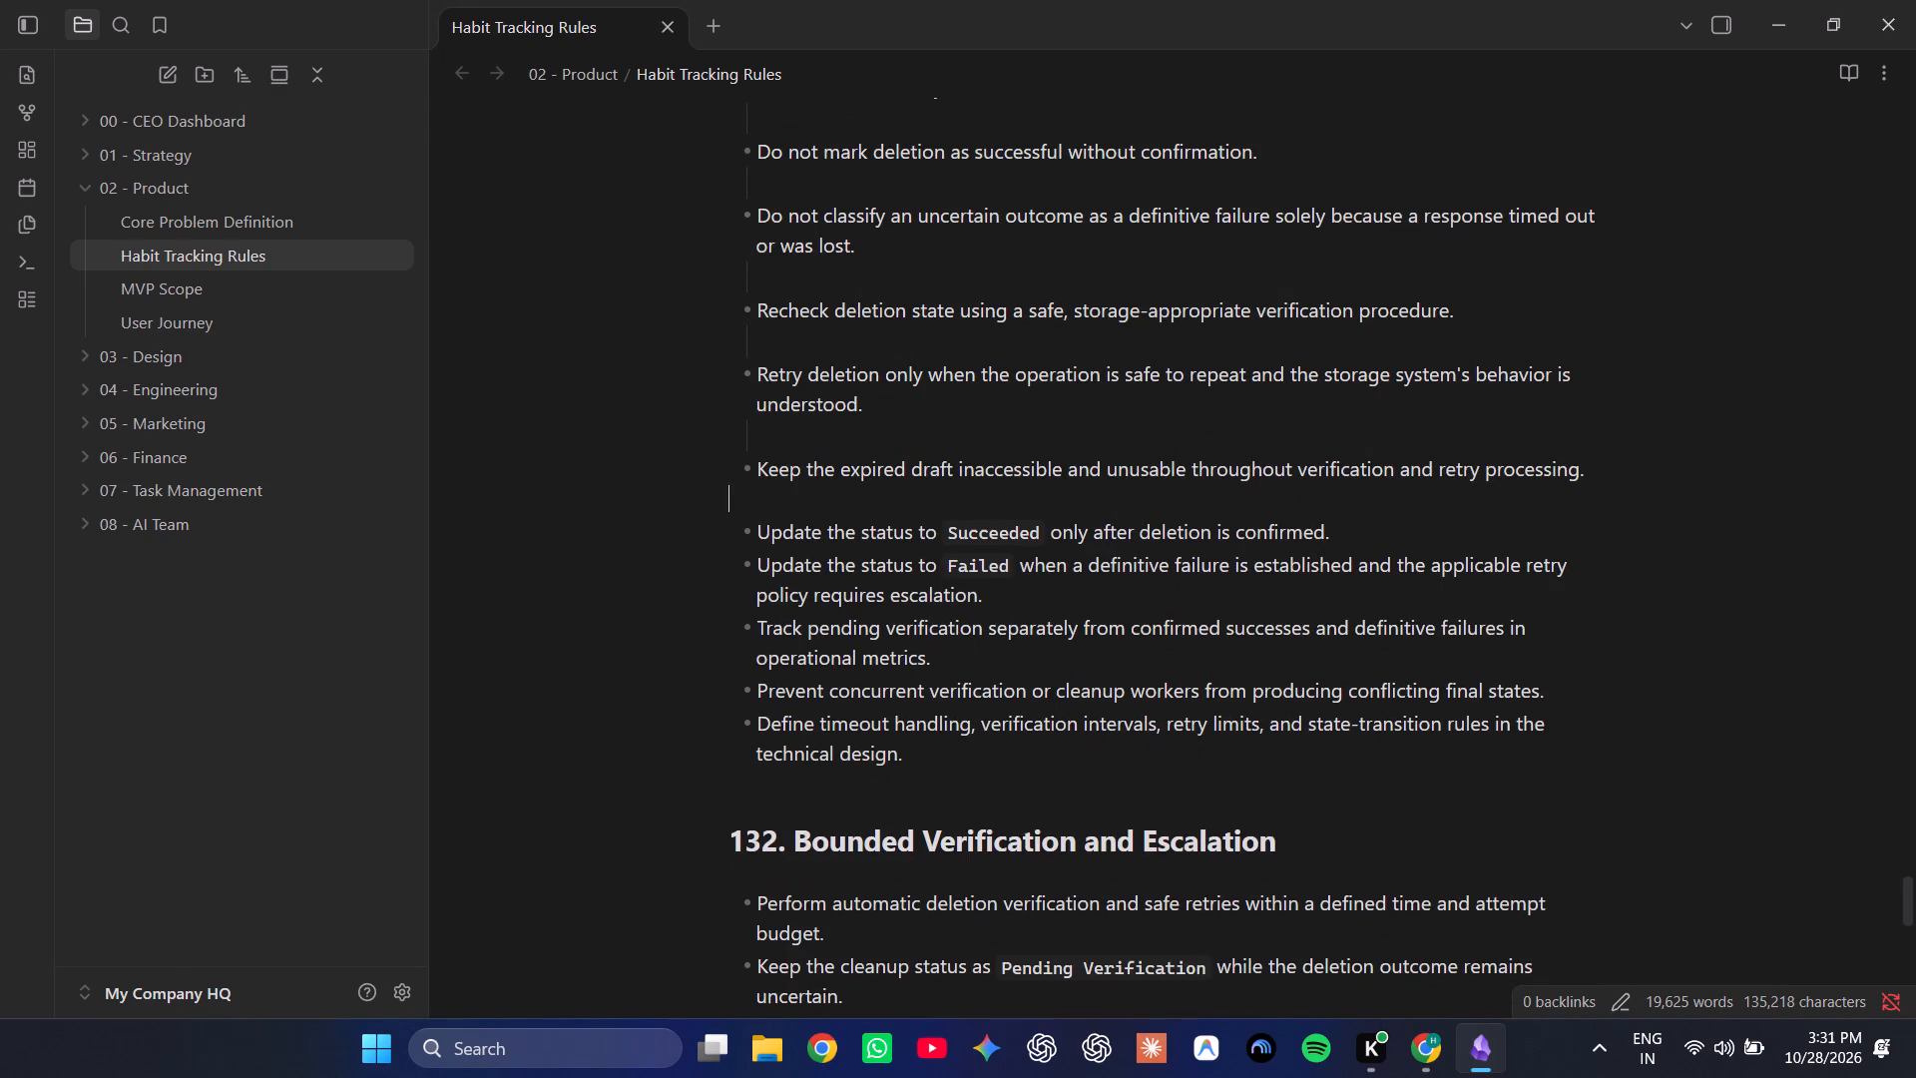
key("BackSpace")
left_click(785, 432)
key("BackSpace")
key("BackSpace")
left_click(778, 350)
key("BackSpace")
key("BackSpace")
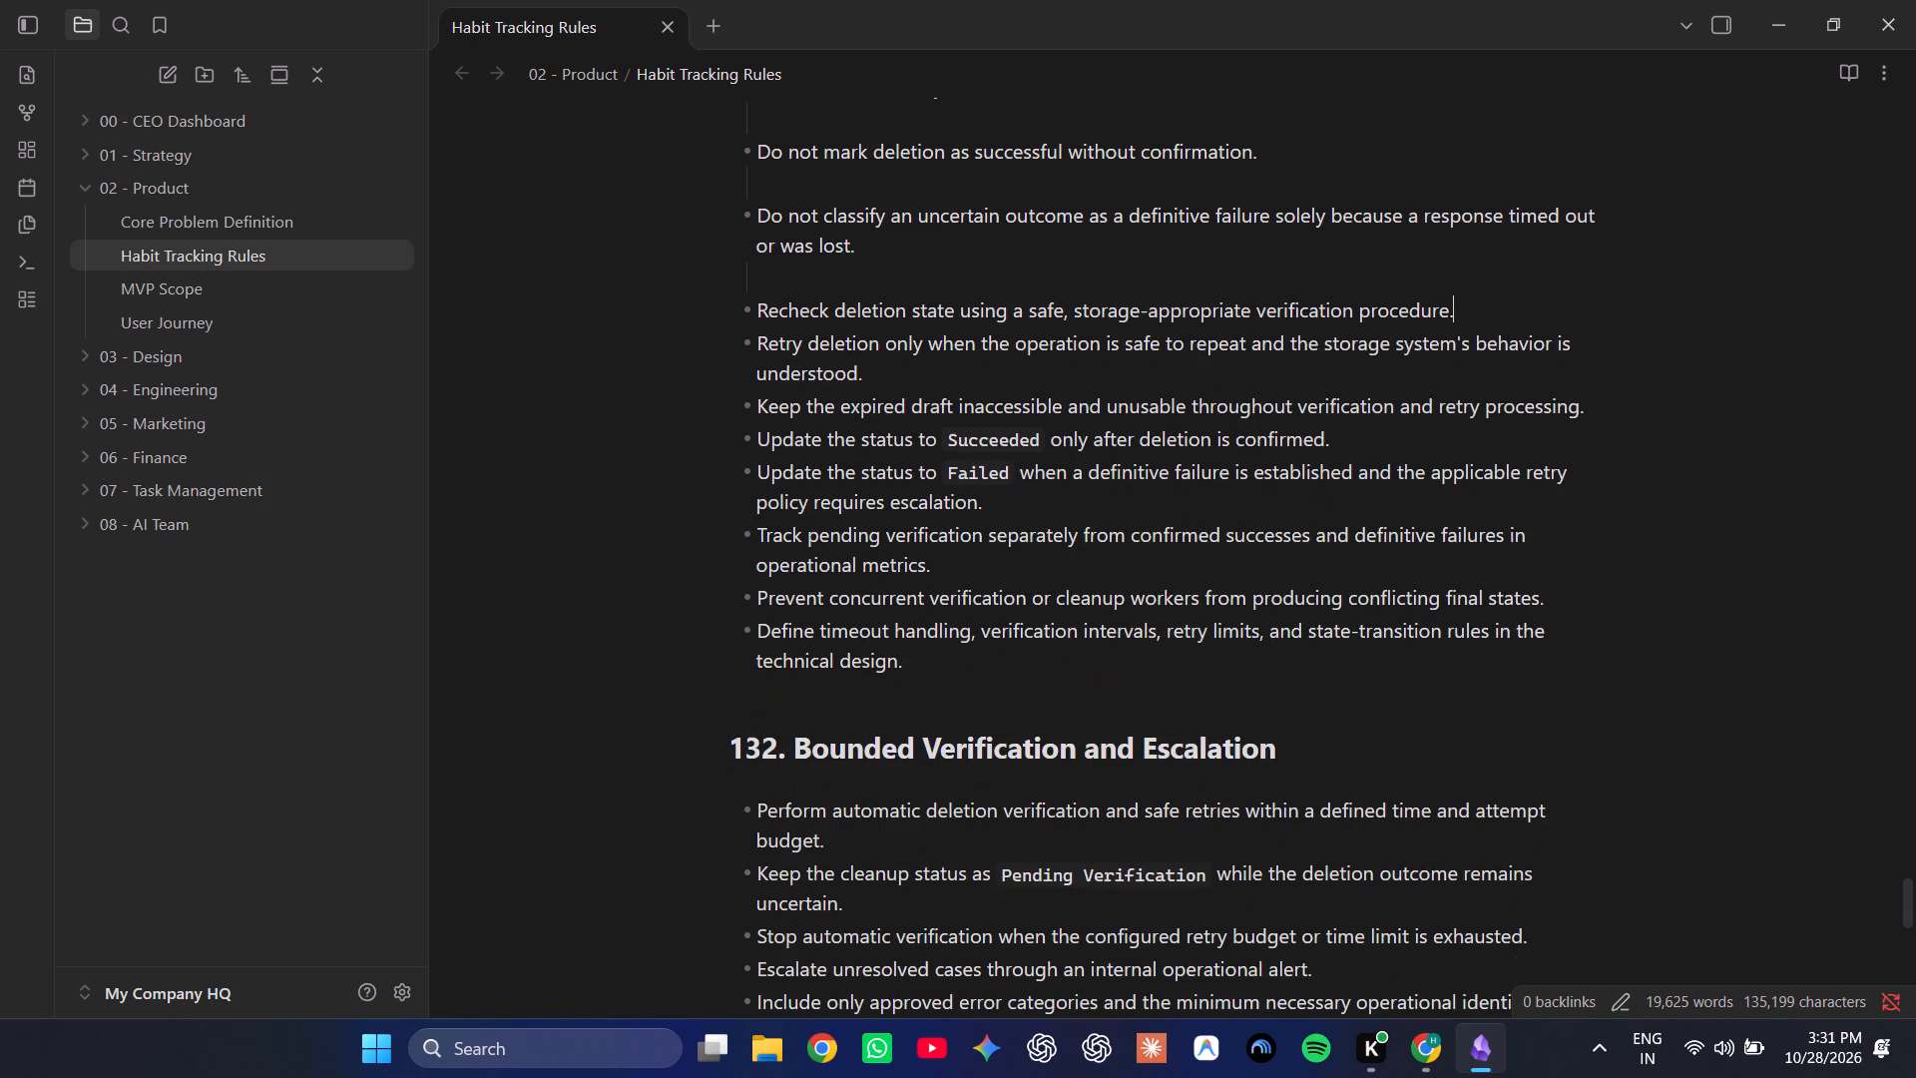
Remove the blank lines between section 131's first four bullets, from "Use Pending Verification" to "Recheck deletion state".
left_click(779, 276)
key("BackSpace")
key("BackSpace")
left_click(789, 185)
key("BackSpace")
key("BackSpace")
scroll(926, 459, "up", 2)
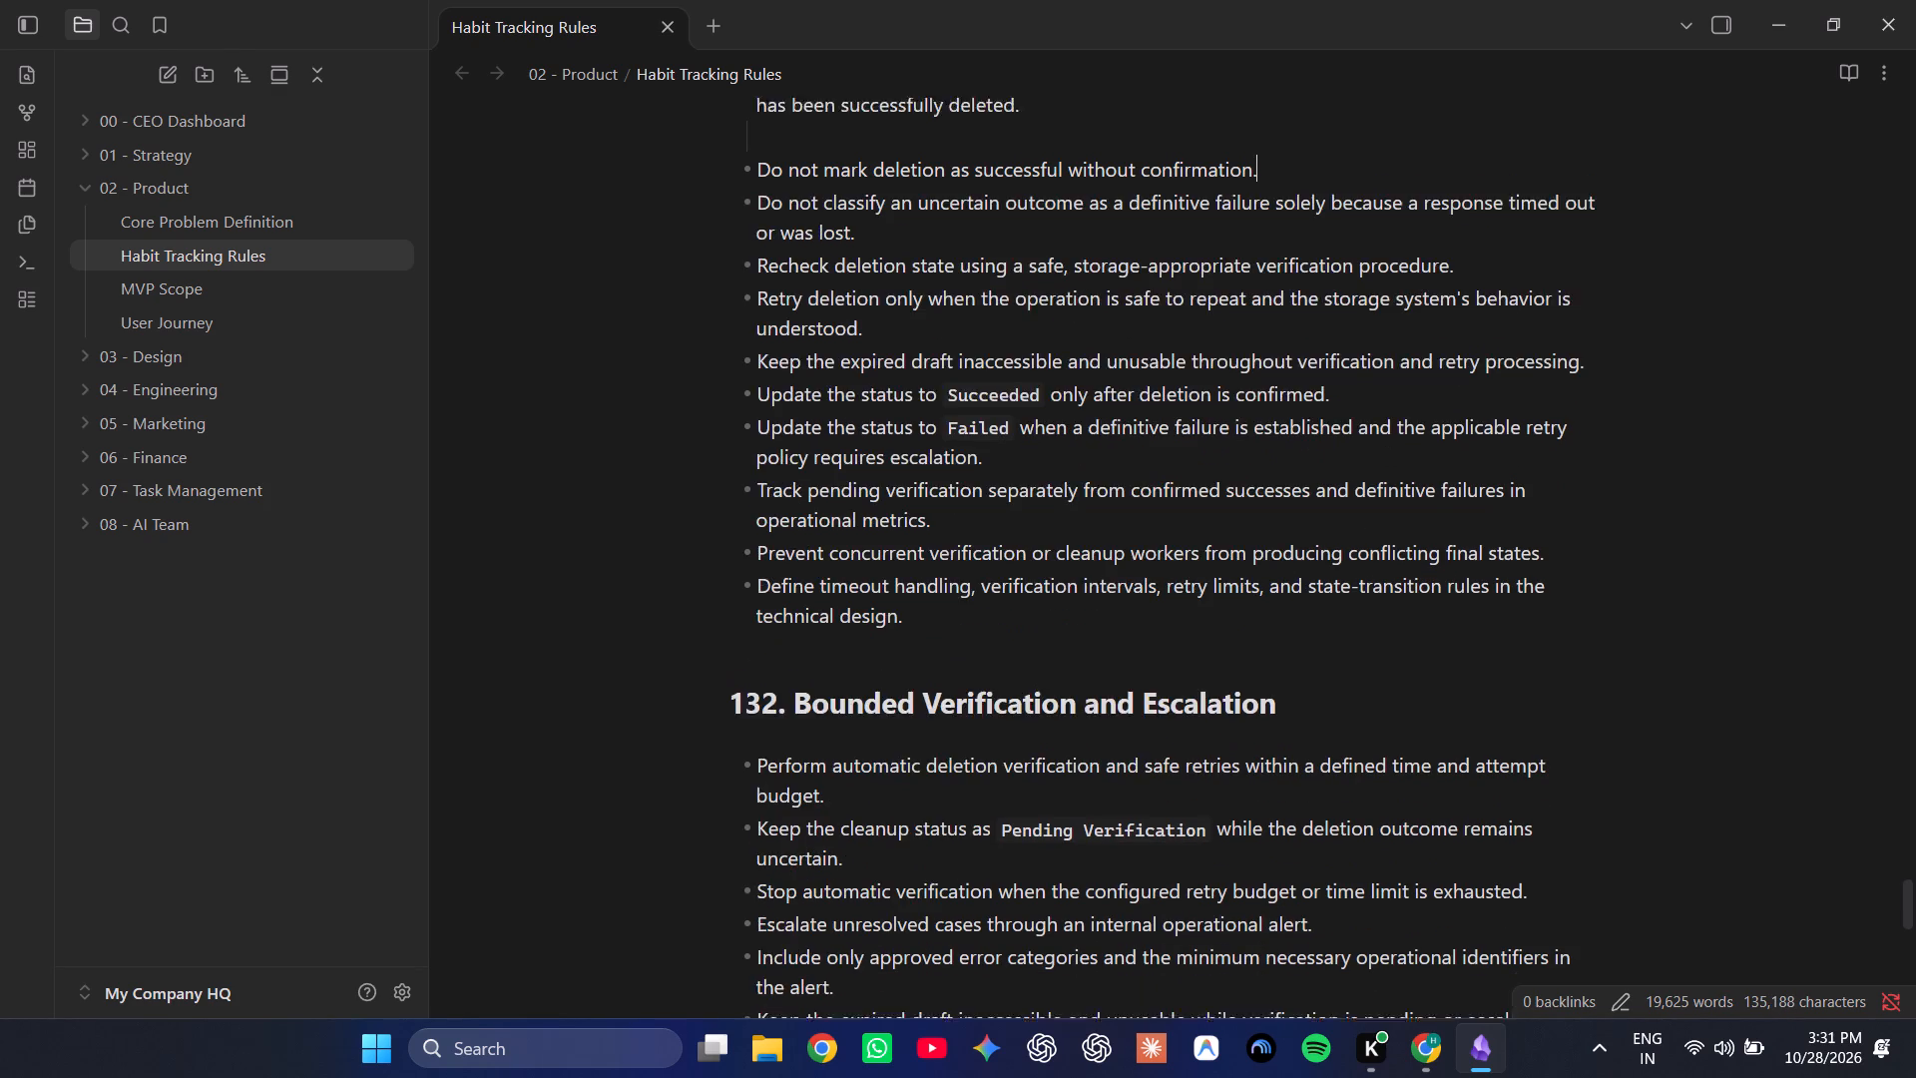
scroll(930, 476, "up", 1)
left_click(780, 494)
key("BackSpace")
key("BackSpace")
Remove the blank lines between section 130's bullets from "Retry uncertain or transient failures" down to "Define verification semantics".
scroll(848, 596, "up", 4)
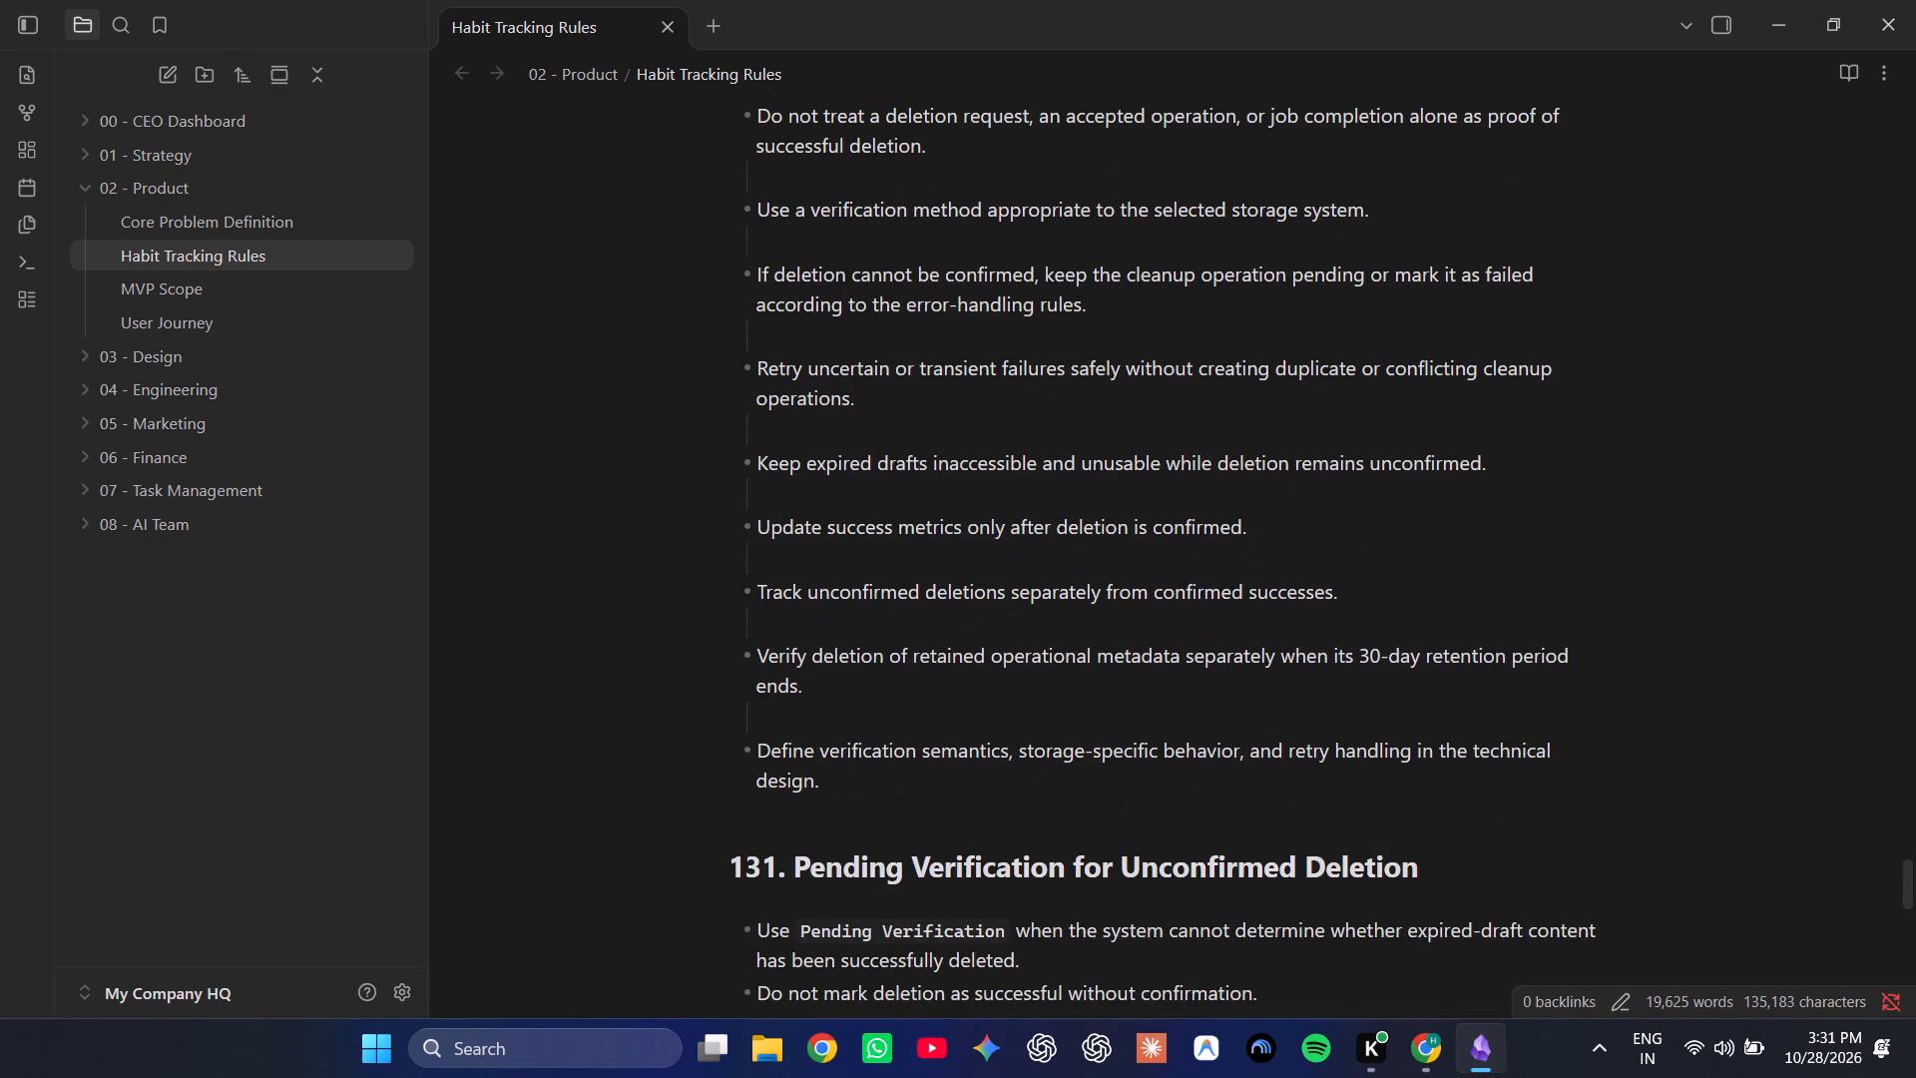
left_click(773, 708)
key("BackSpace")
key("BackSpace")
left_click(762, 613)
key("BackSpace")
key("BackSpace")
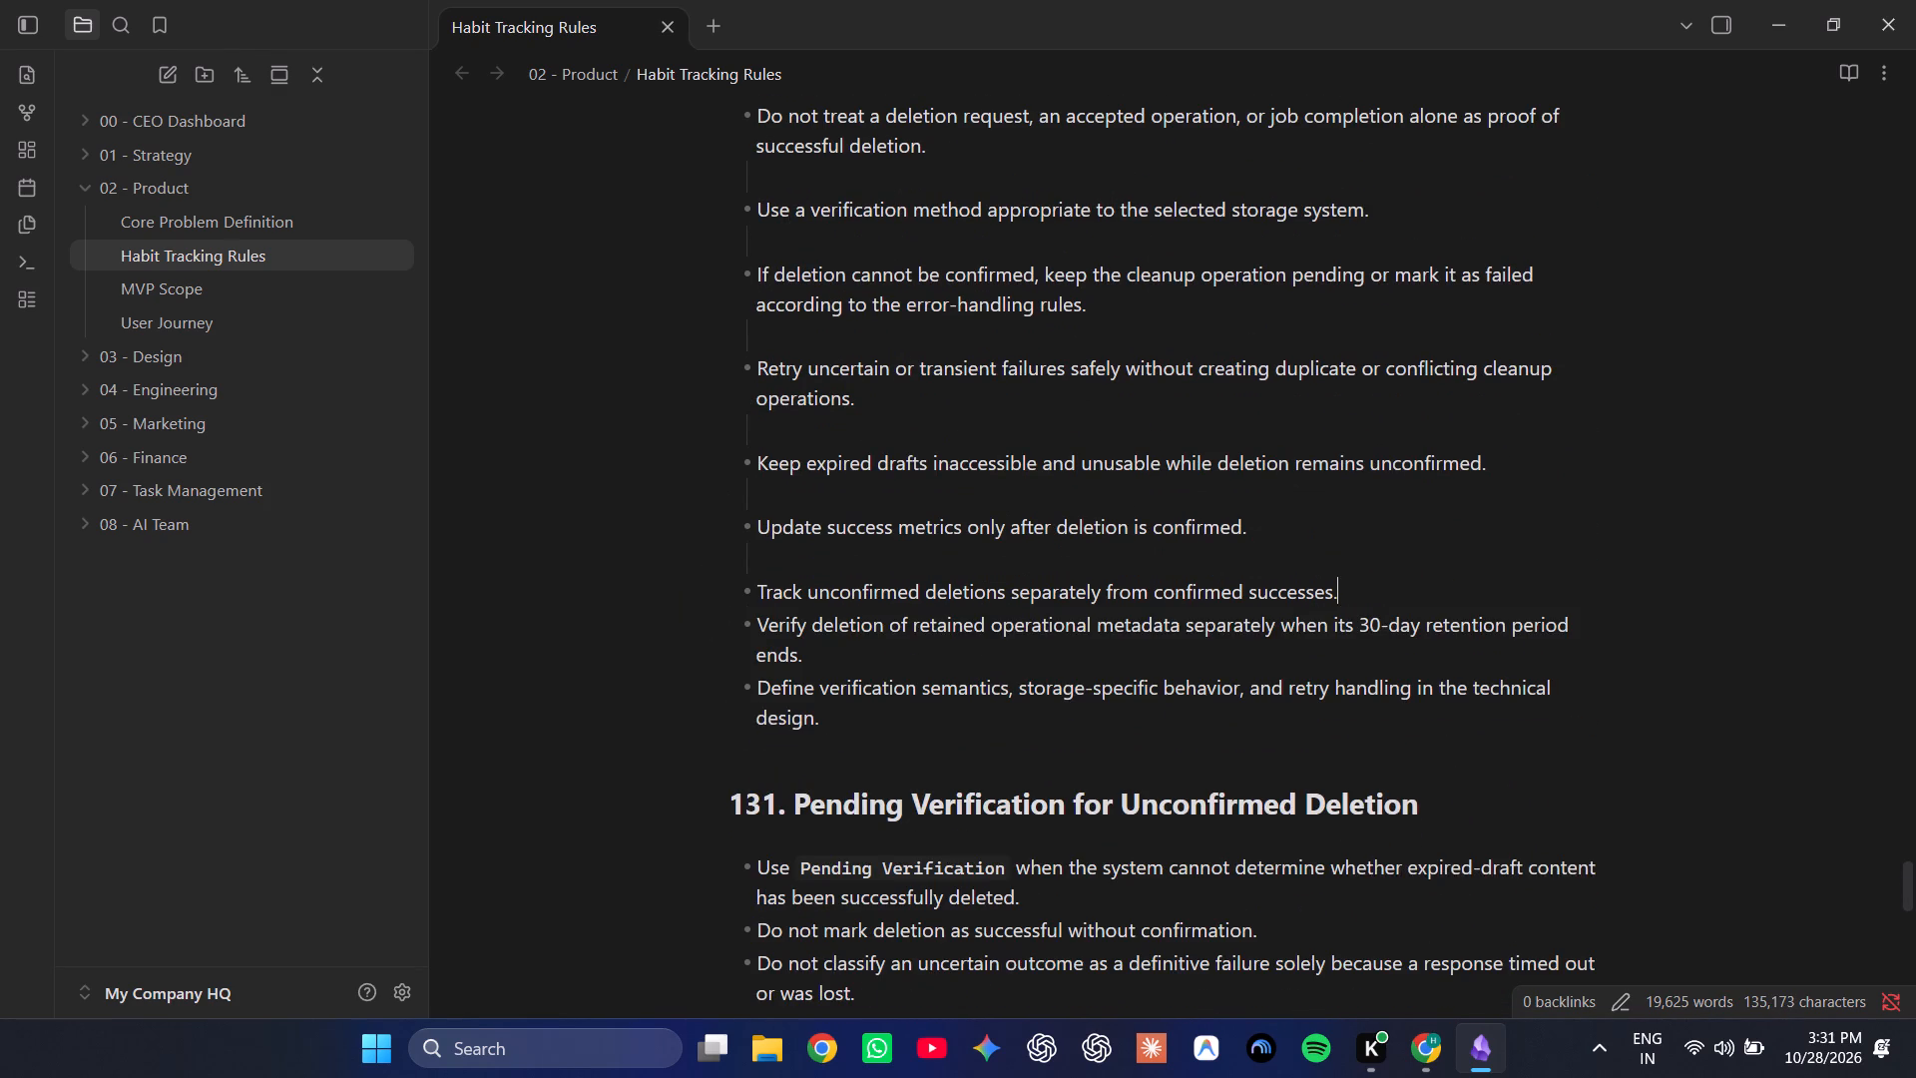
left_click(763, 551)
key("BackSpace")
key("BackSpace")
left_click(769, 497)
key("BackSpace")
key("BackSpace")
left_click(783, 429)
key("BackSpace")
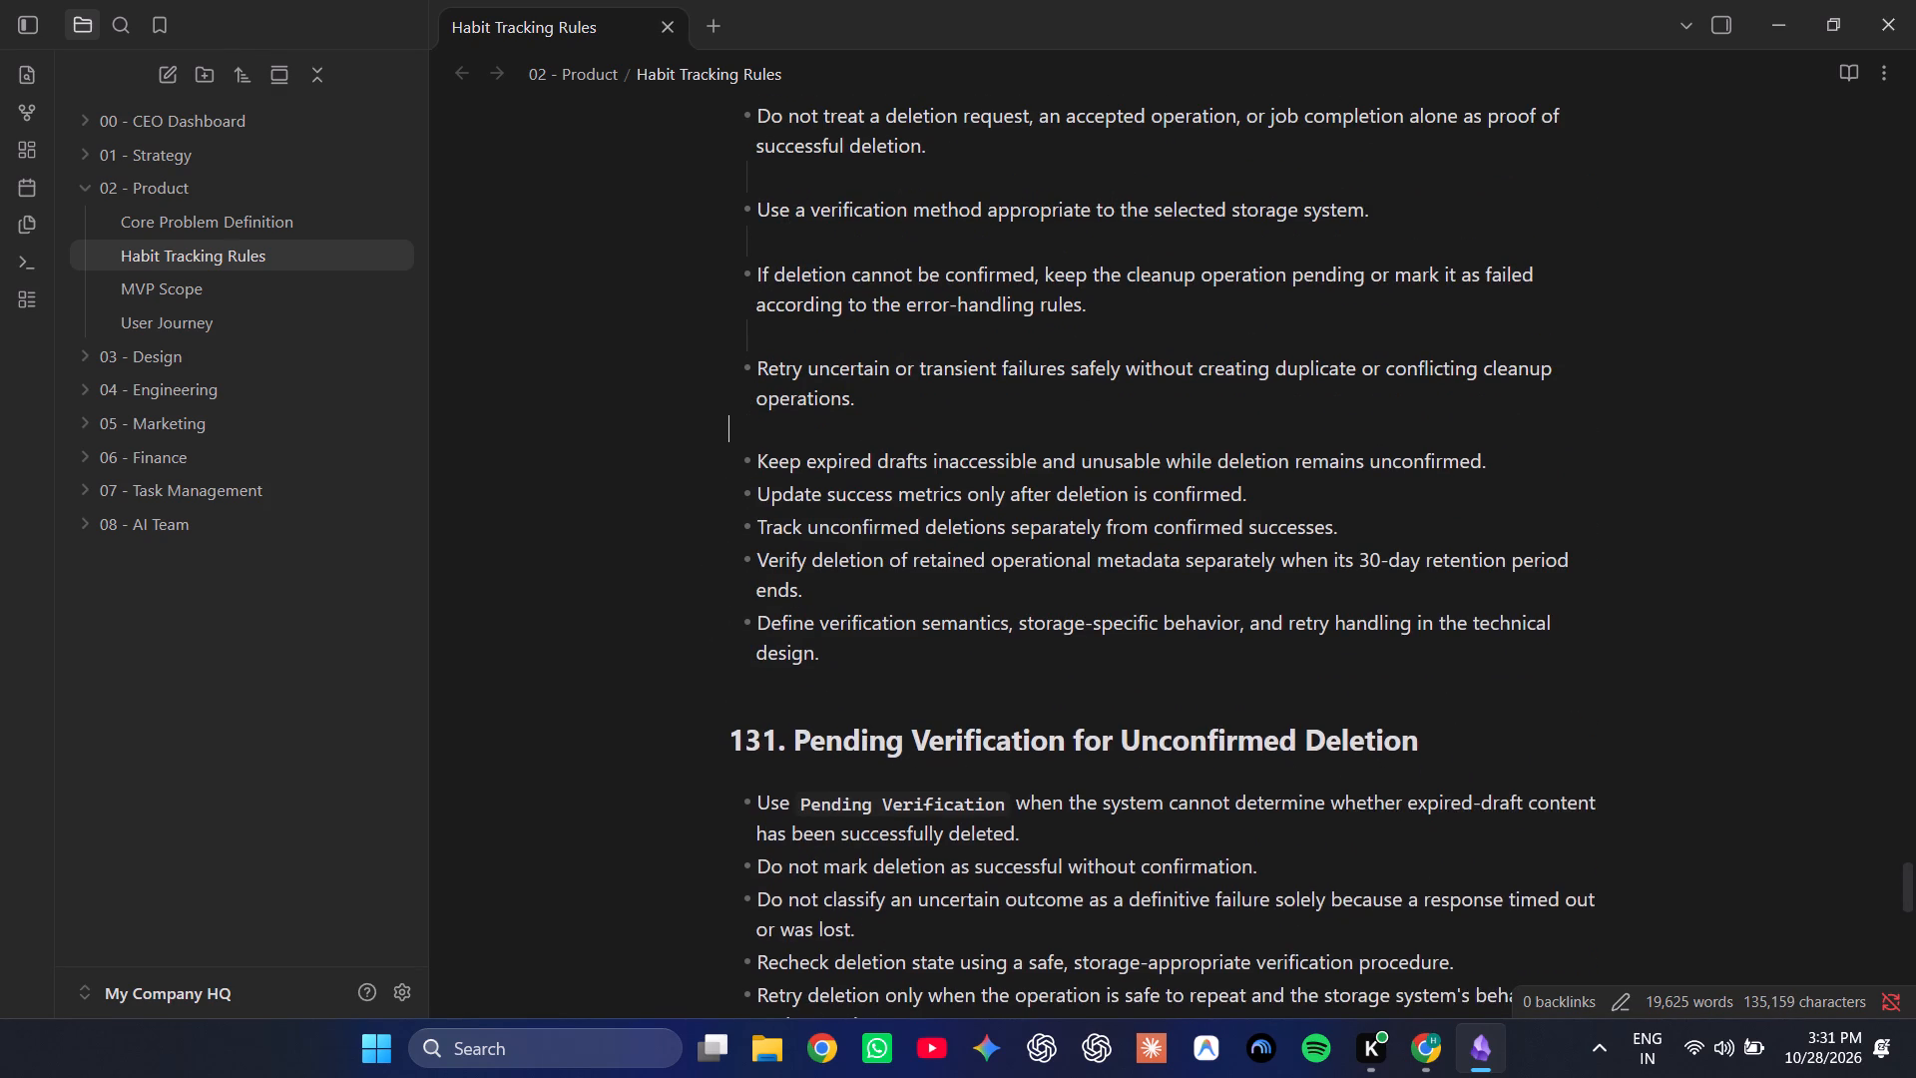
key("BackSpace")
Remove the blank lines between section 130's first five bullets, from "Count an expired-draft cleanup" to "Retry uncertain or transient failures".
left_click(771, 332)
key("BackSpace")
key("BackSpace")
left_click(765, 243)
key("BackSpace")
key("BackSpace")
left_click(793, 169)
key("BackSpace")
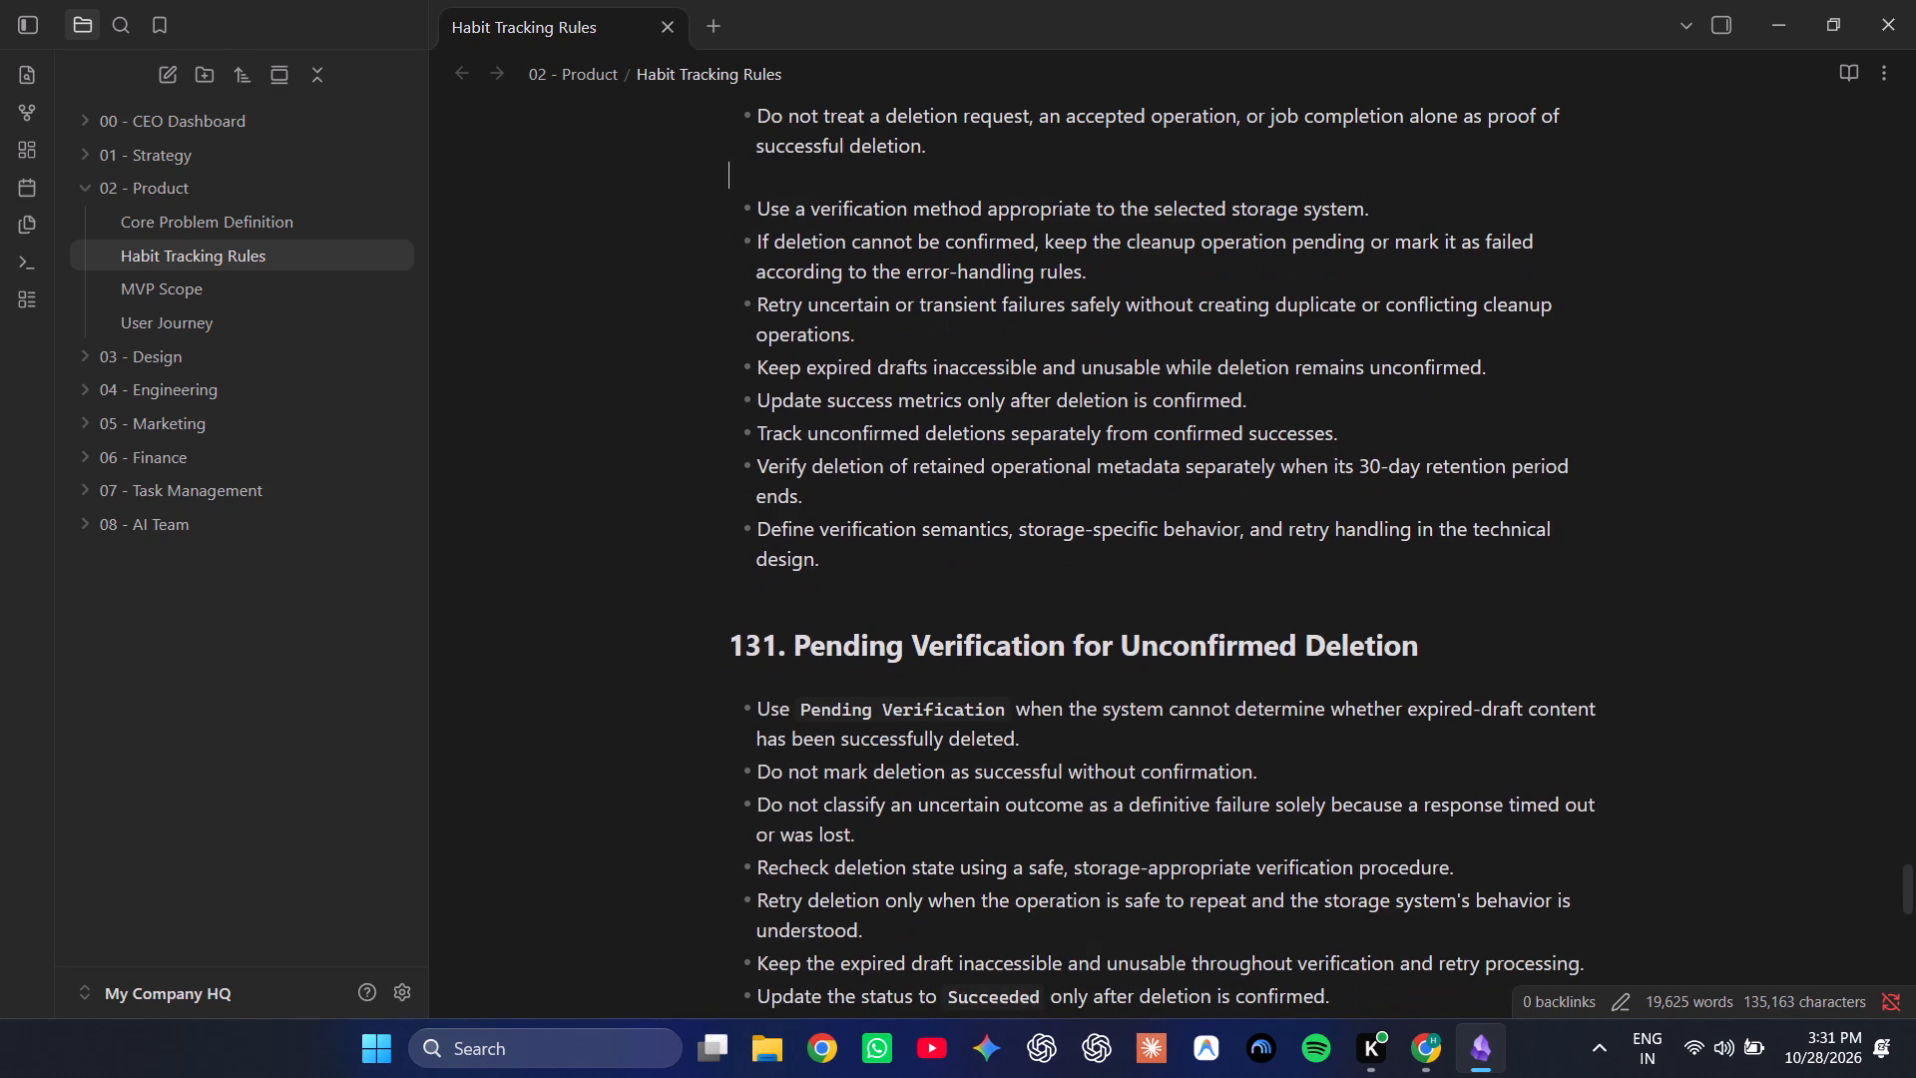
key("BackSpace")
scroll(815, 387, "up", 4)
scroll(768, 597, "up", 3)
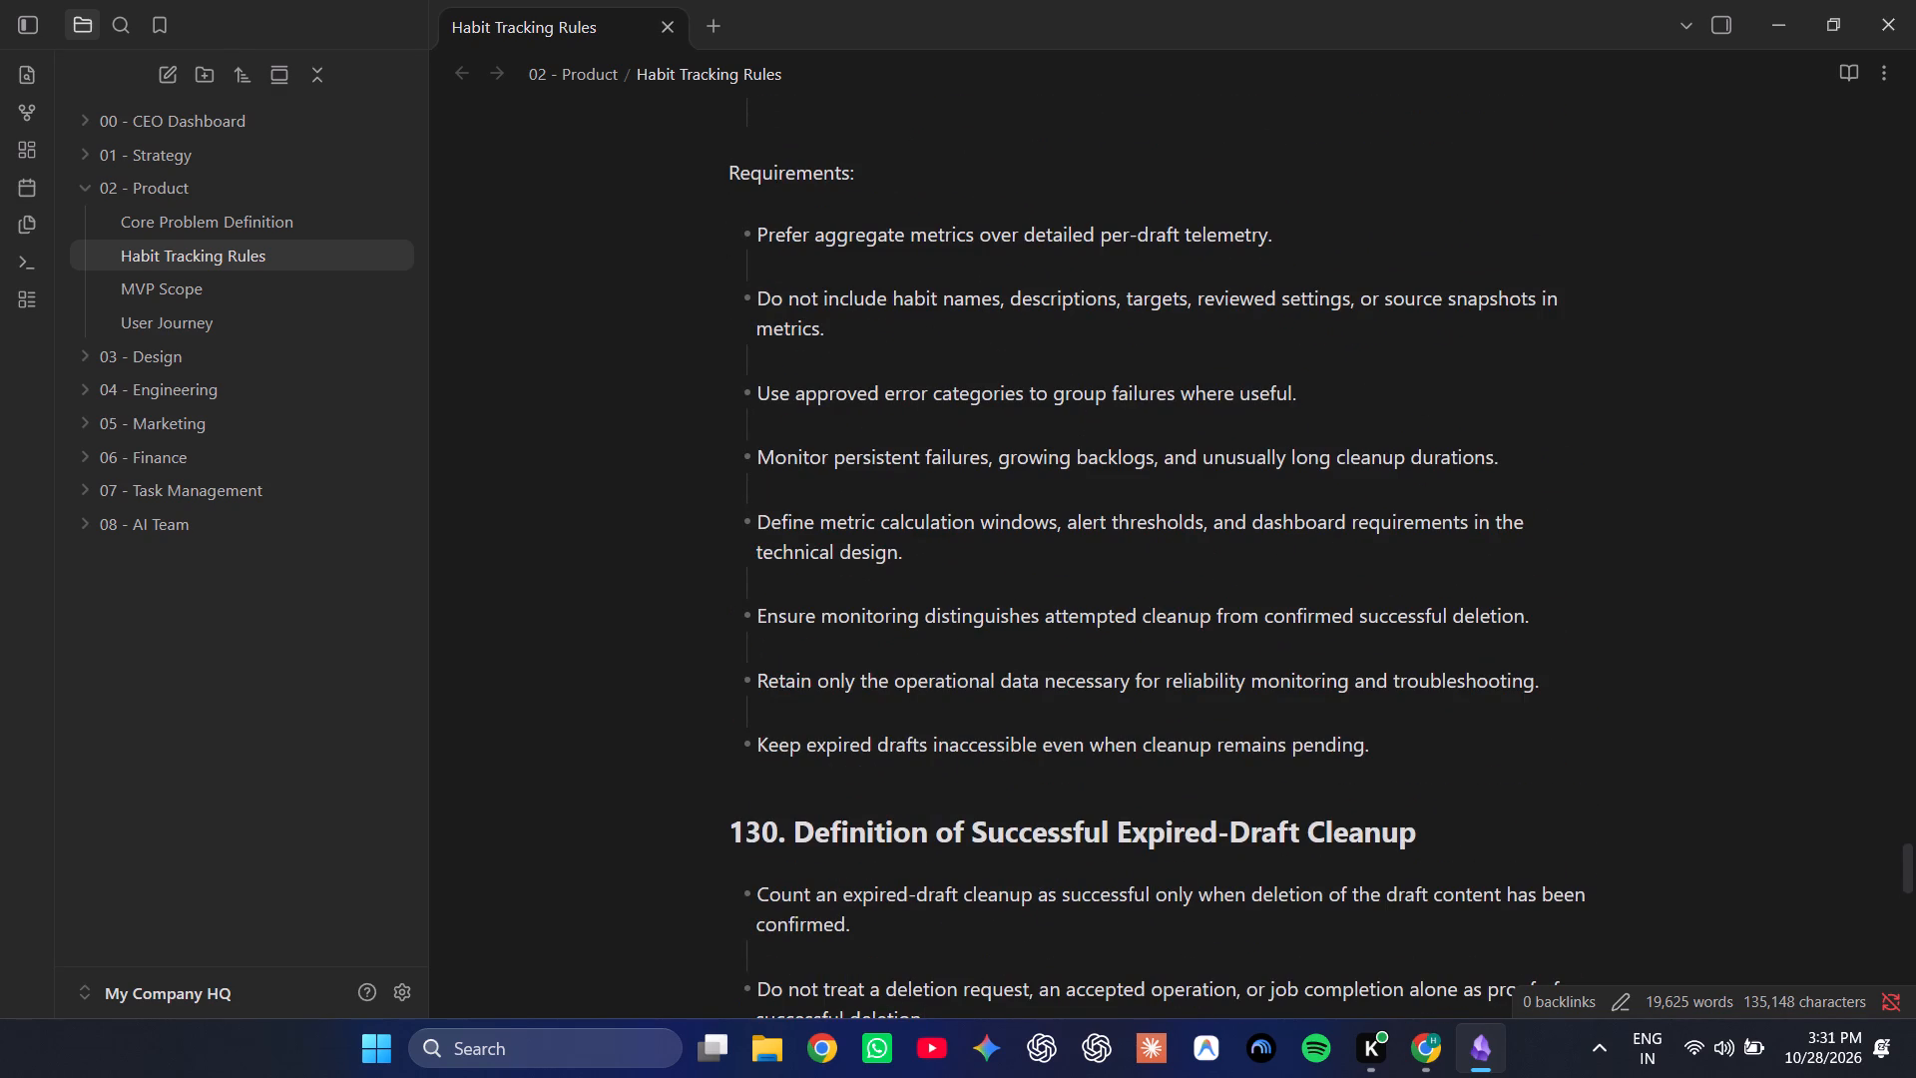
left_click(789, 965)
key("BackSpace")
key("BackSpace")
Remove the blank lines between section 129's requirement bullets from "Monitor persistent failures" down to "Keep expired drafts inaccessible".
left_click(789, 713)
key("BackSpace")
key("BackSpace")
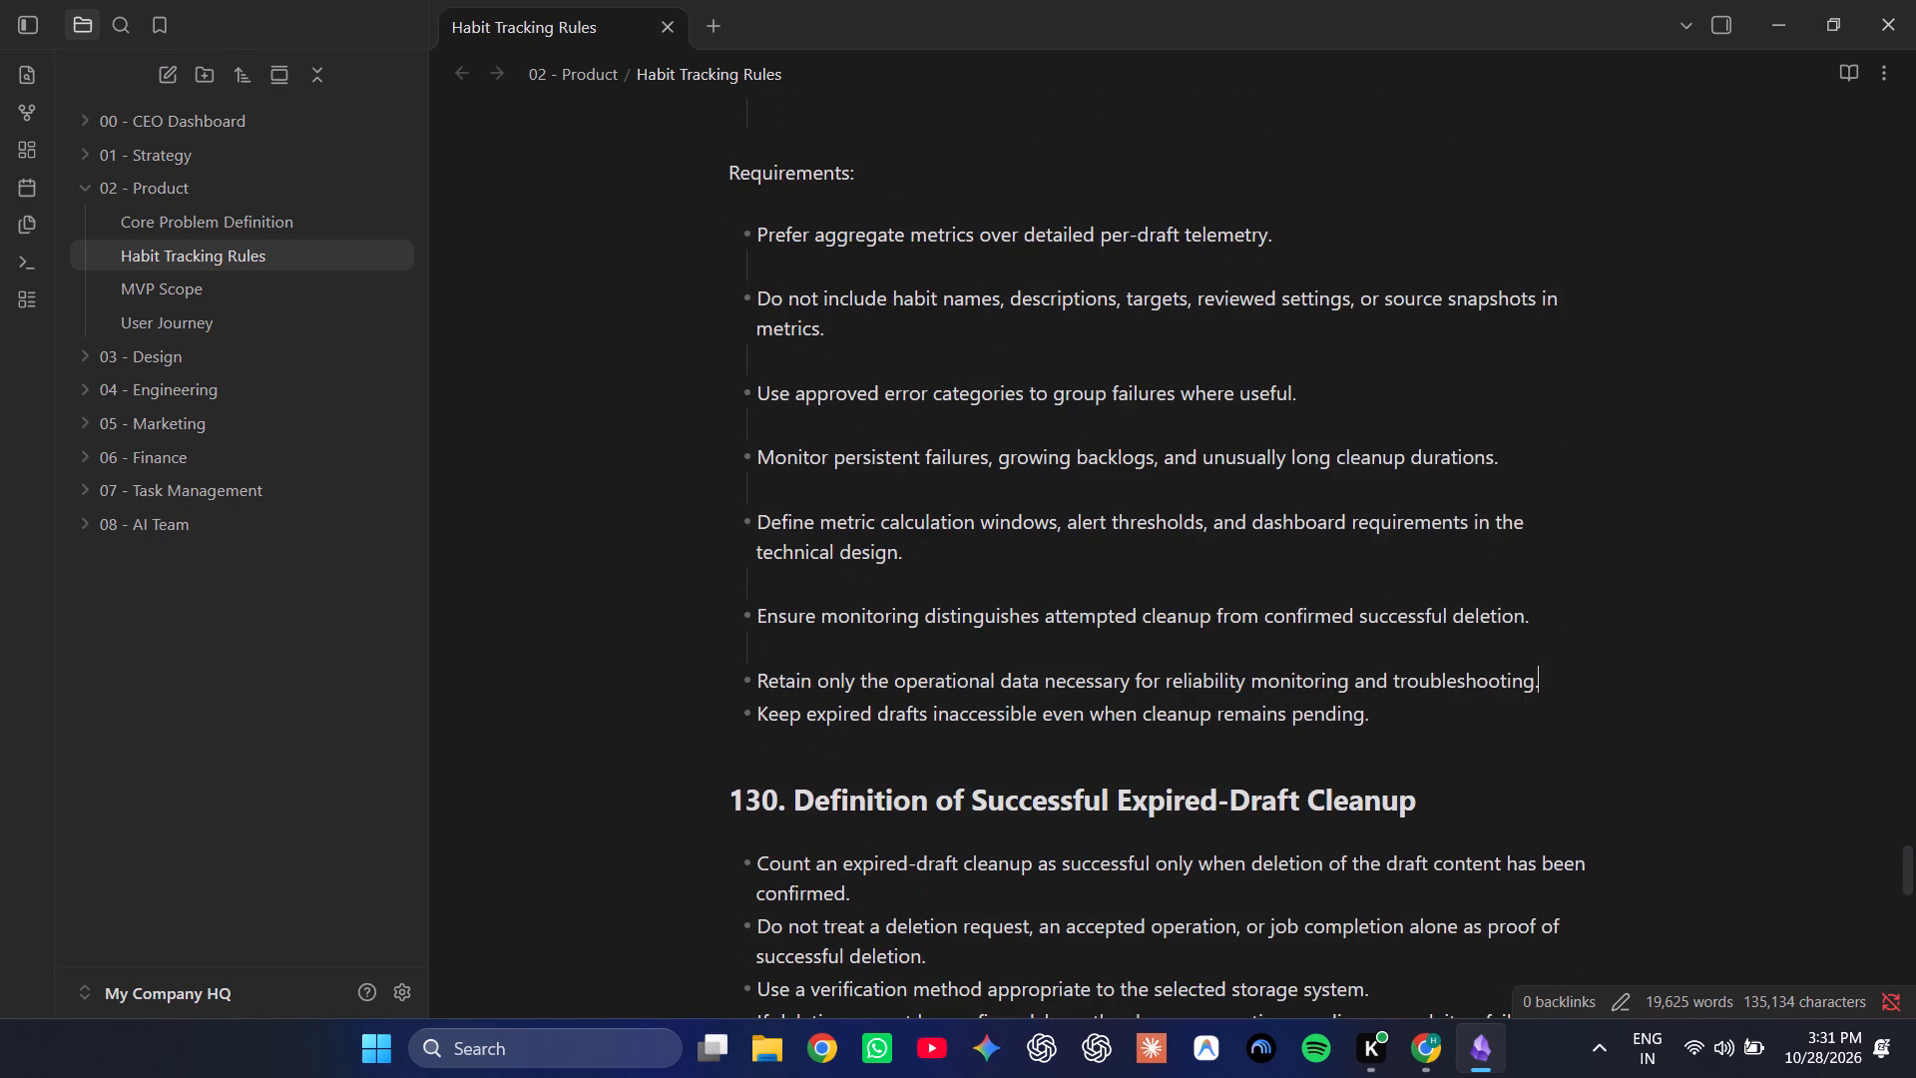
left_click(778, 631)
key("BackSpace")
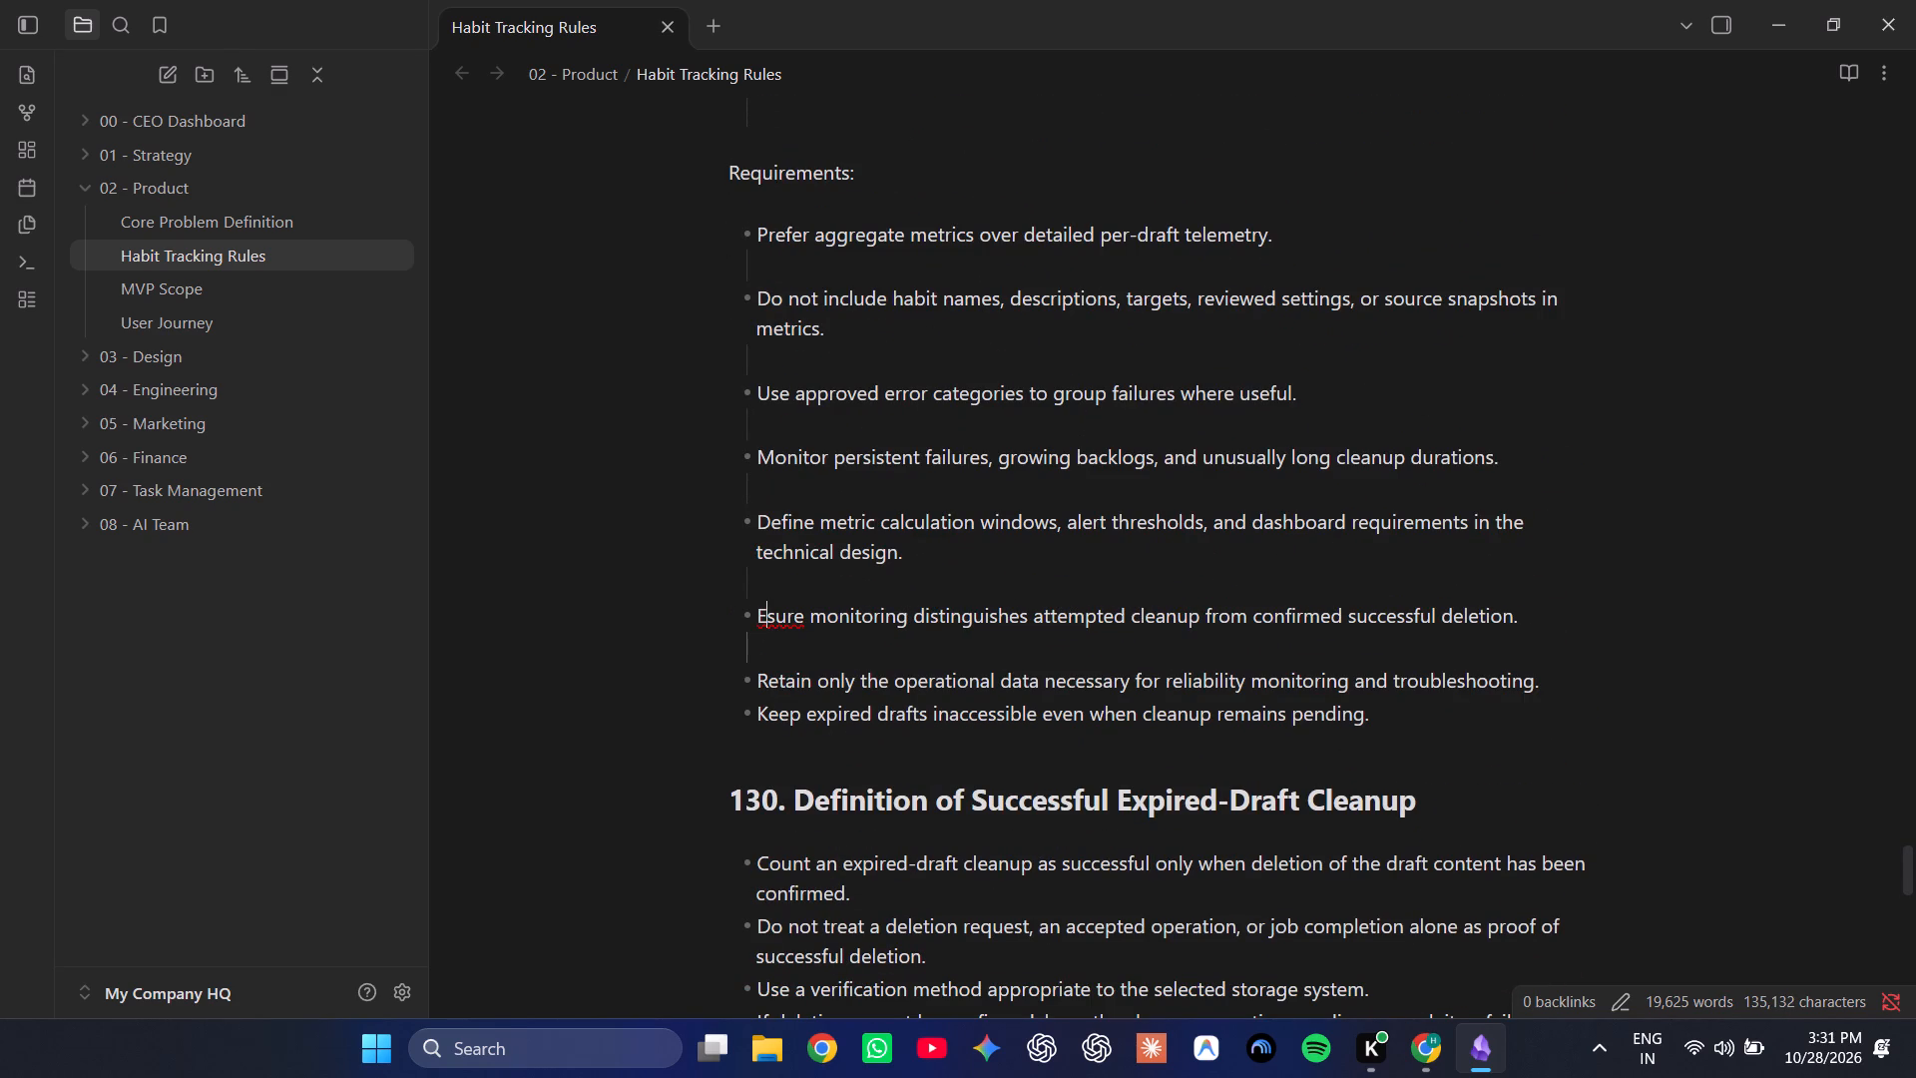
key("n")
left_click(791, 648)
key("BackSpace")
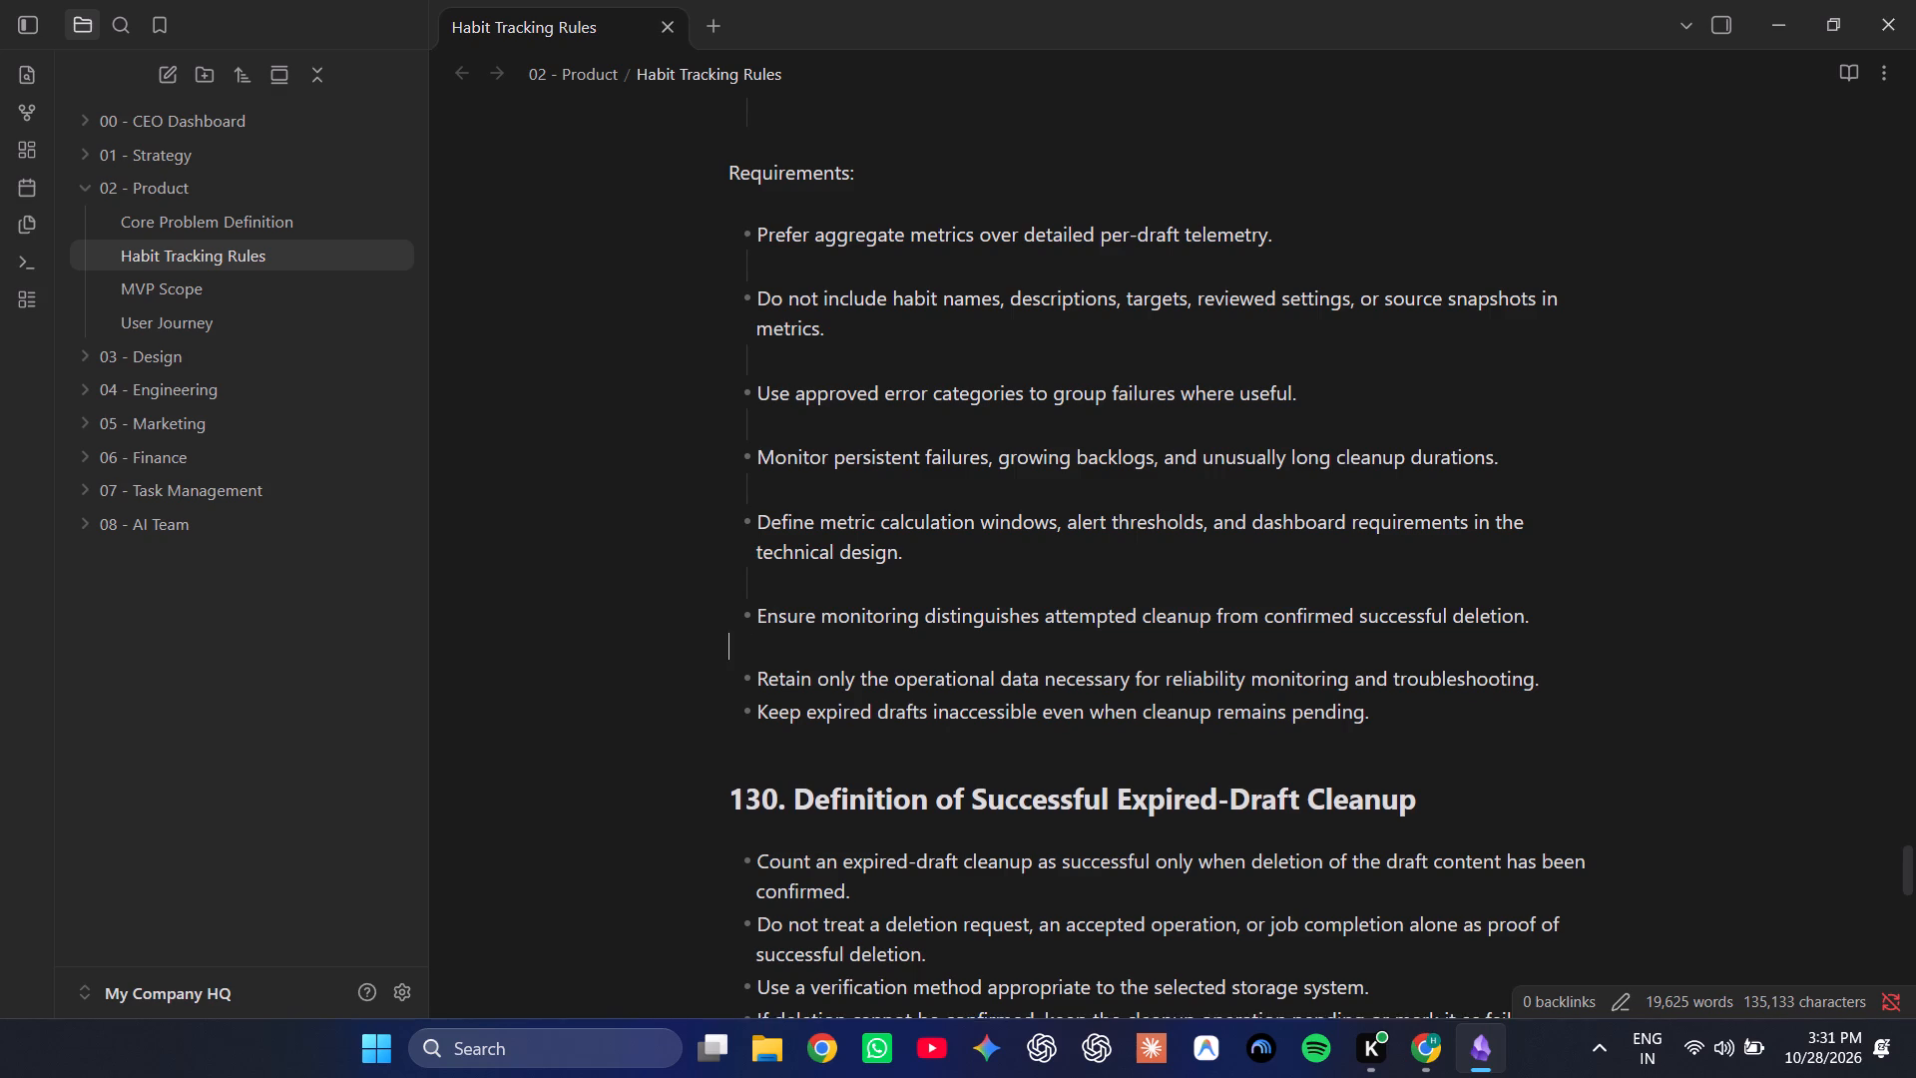
key("BackSpace")
left_click(804, 584)
key("BackSpace")
key("BackSpace")
left_click(779, 478)
key("BackSpace")
key("BackSpace")
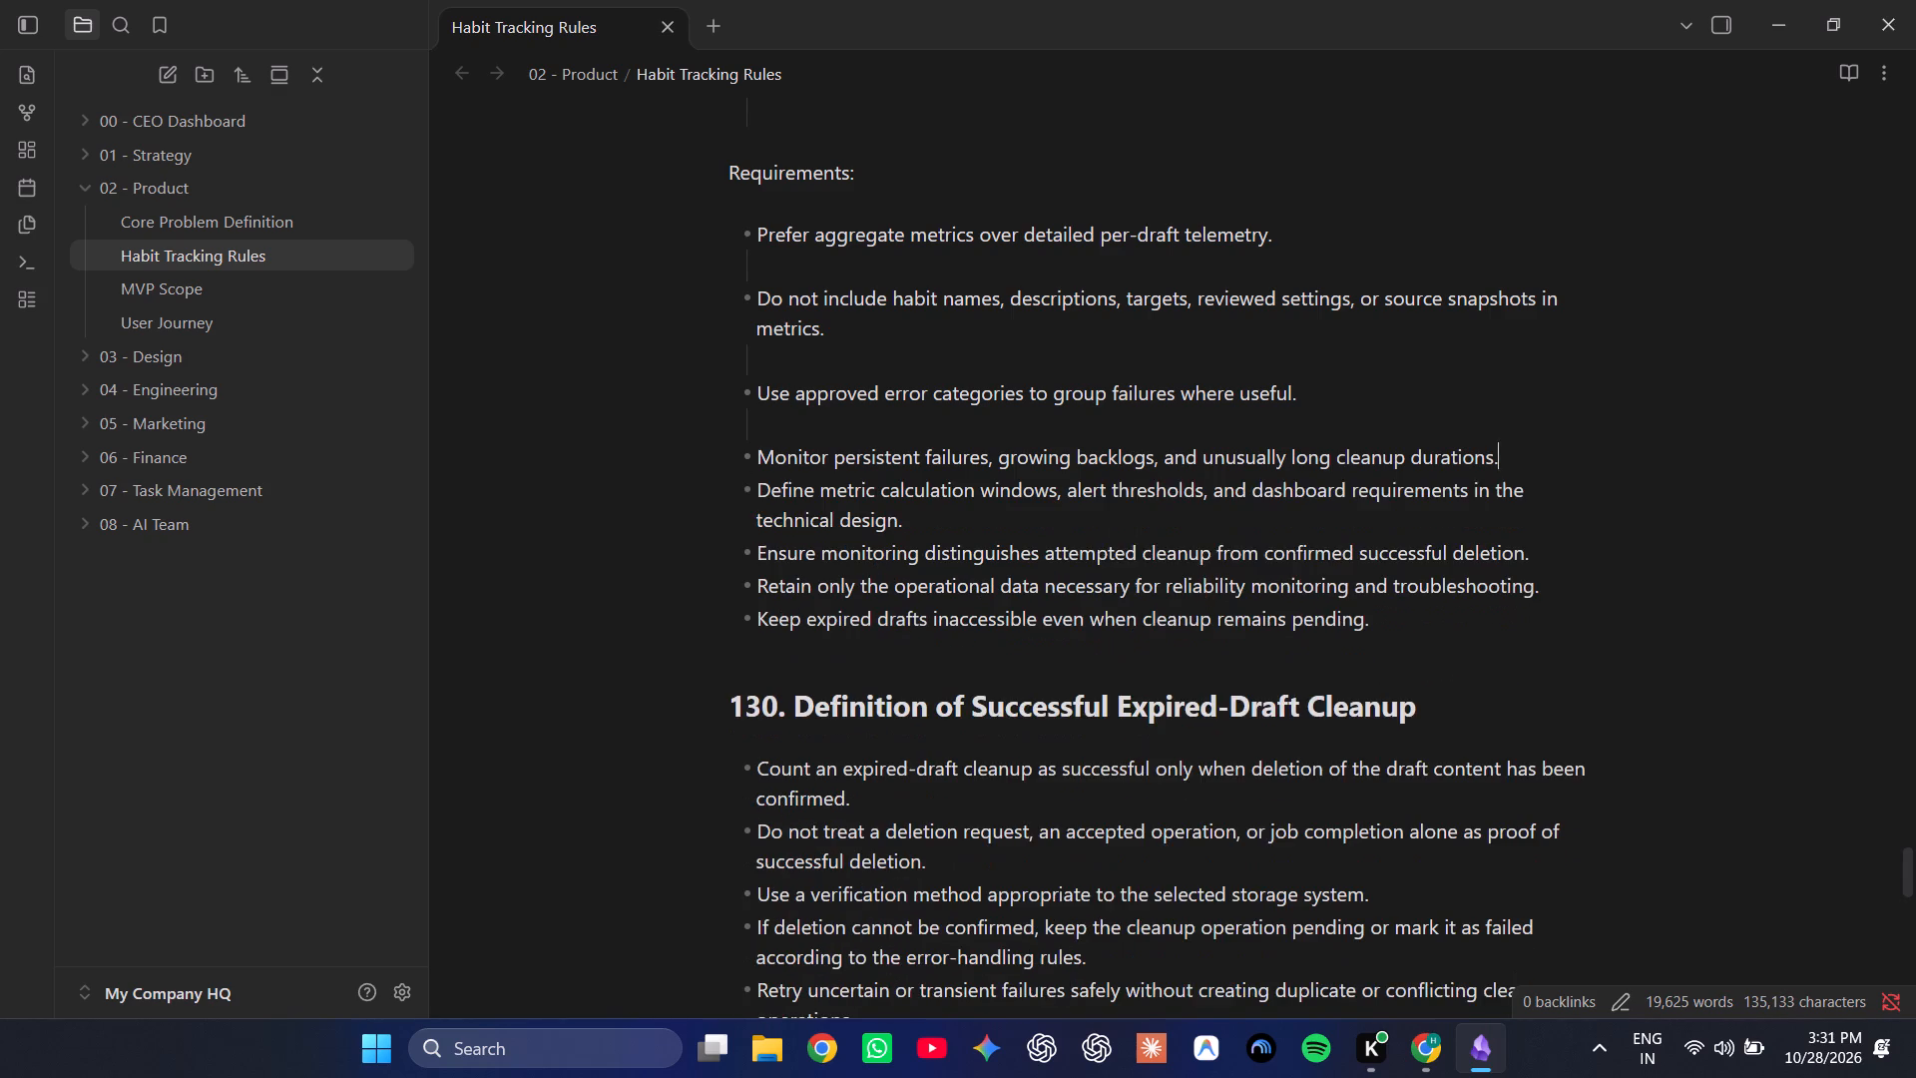
Remove the blank lines between section 129's first four requirement bullets, from "Prefer aggregate metrics" to "Monitor persistent failures".
left_click(773, 413)
key("BackSpace")
key("BackSpace")
left_click(785, 355)
key("BackSpace")
key("BackSpace")
key("BackSpace")
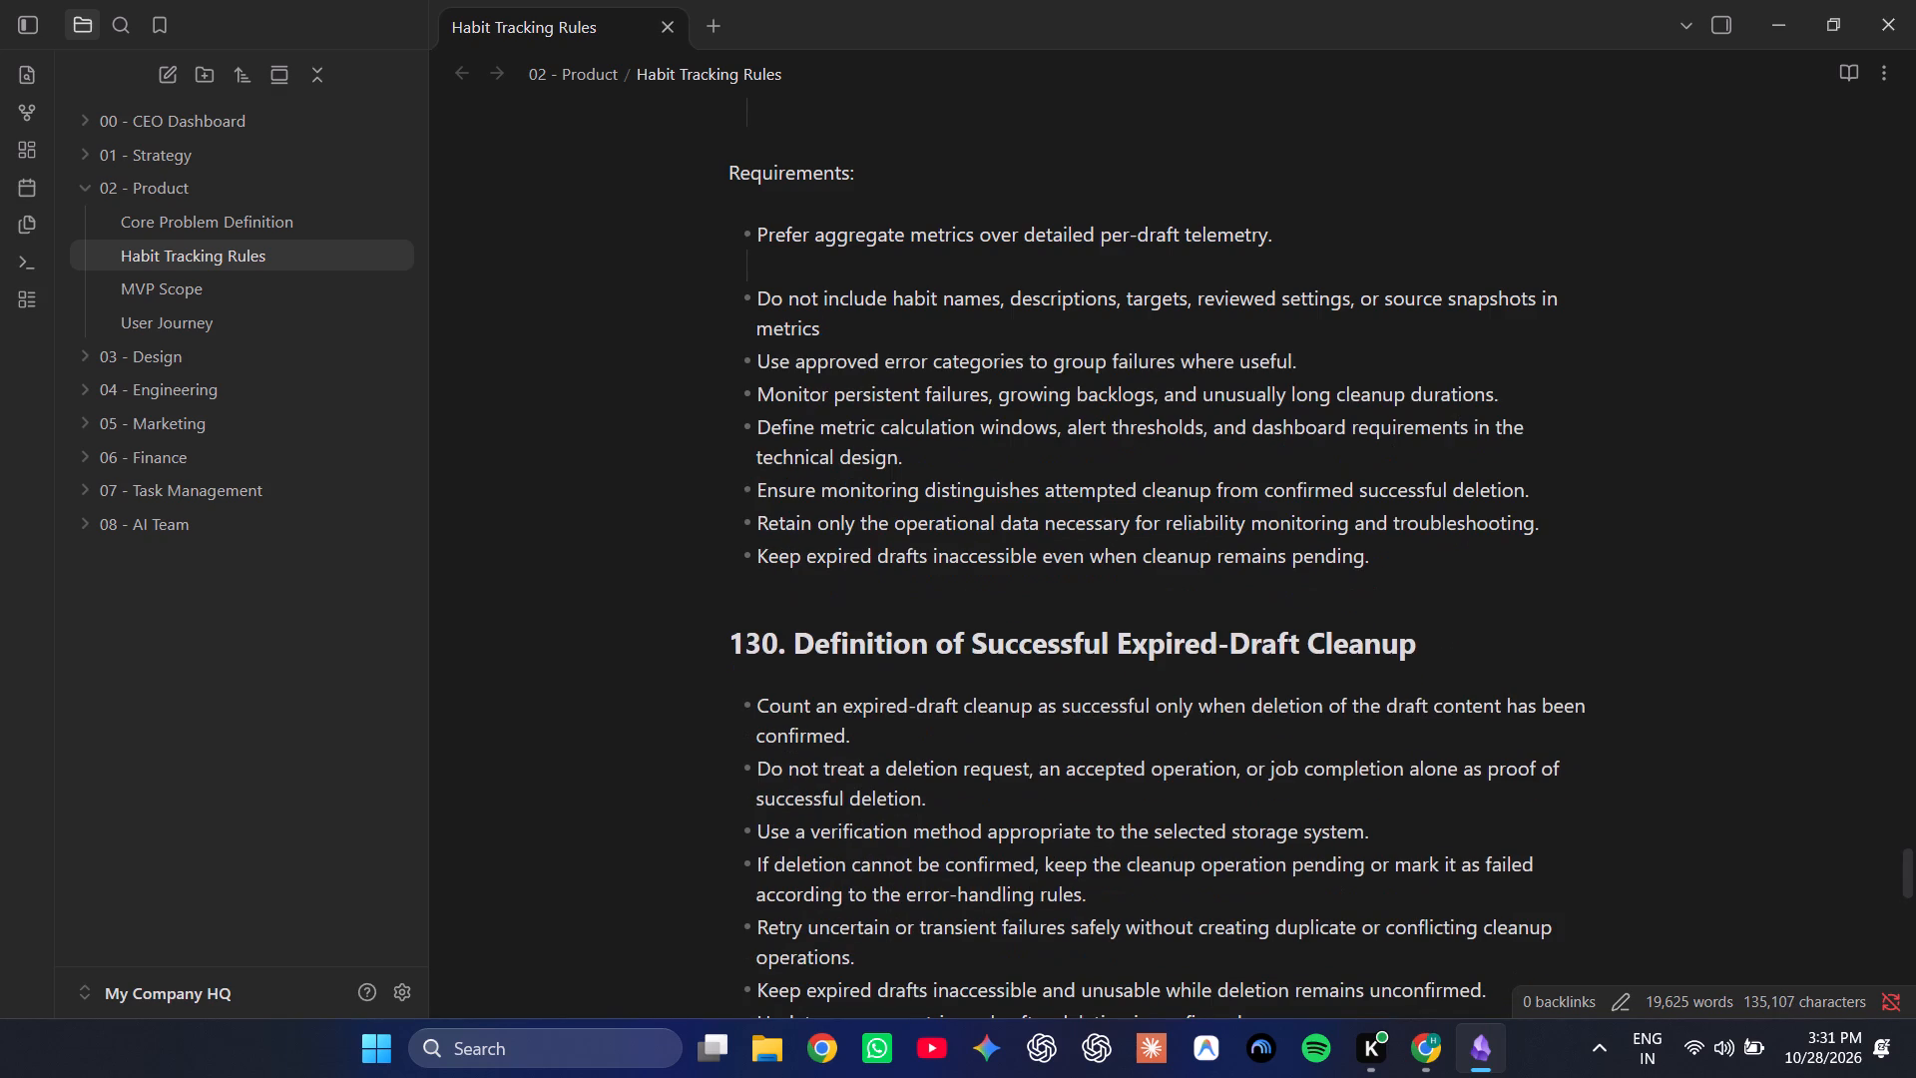
key("period")
left_click(799, 281)
key("BackSpace")
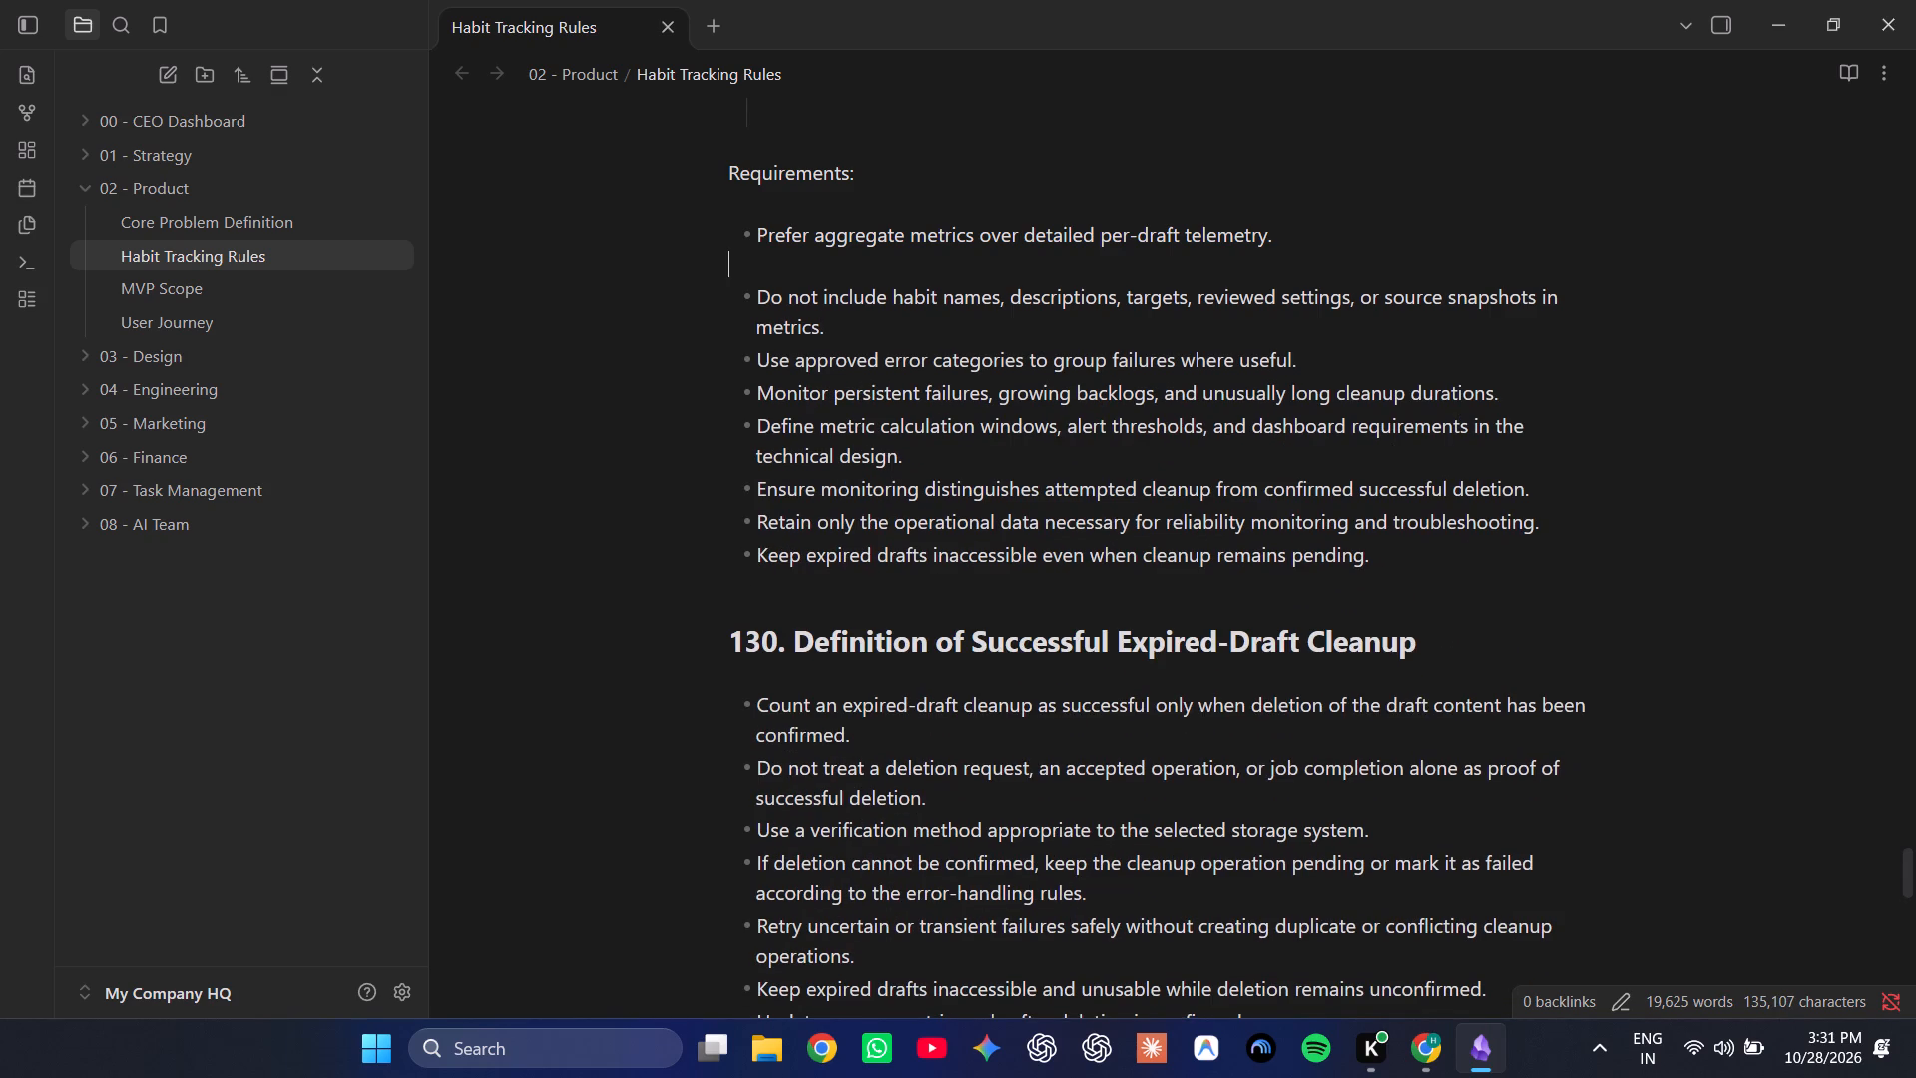
key("BackSpace")
Remove the blank lines between section 129's metric bullets from "Pending cleanup backlog" down to the last one, plus the extra line before "Requirements:".
scroll(857, 548, "up", 5)
left_click(773, 721)
key("BackSpace")
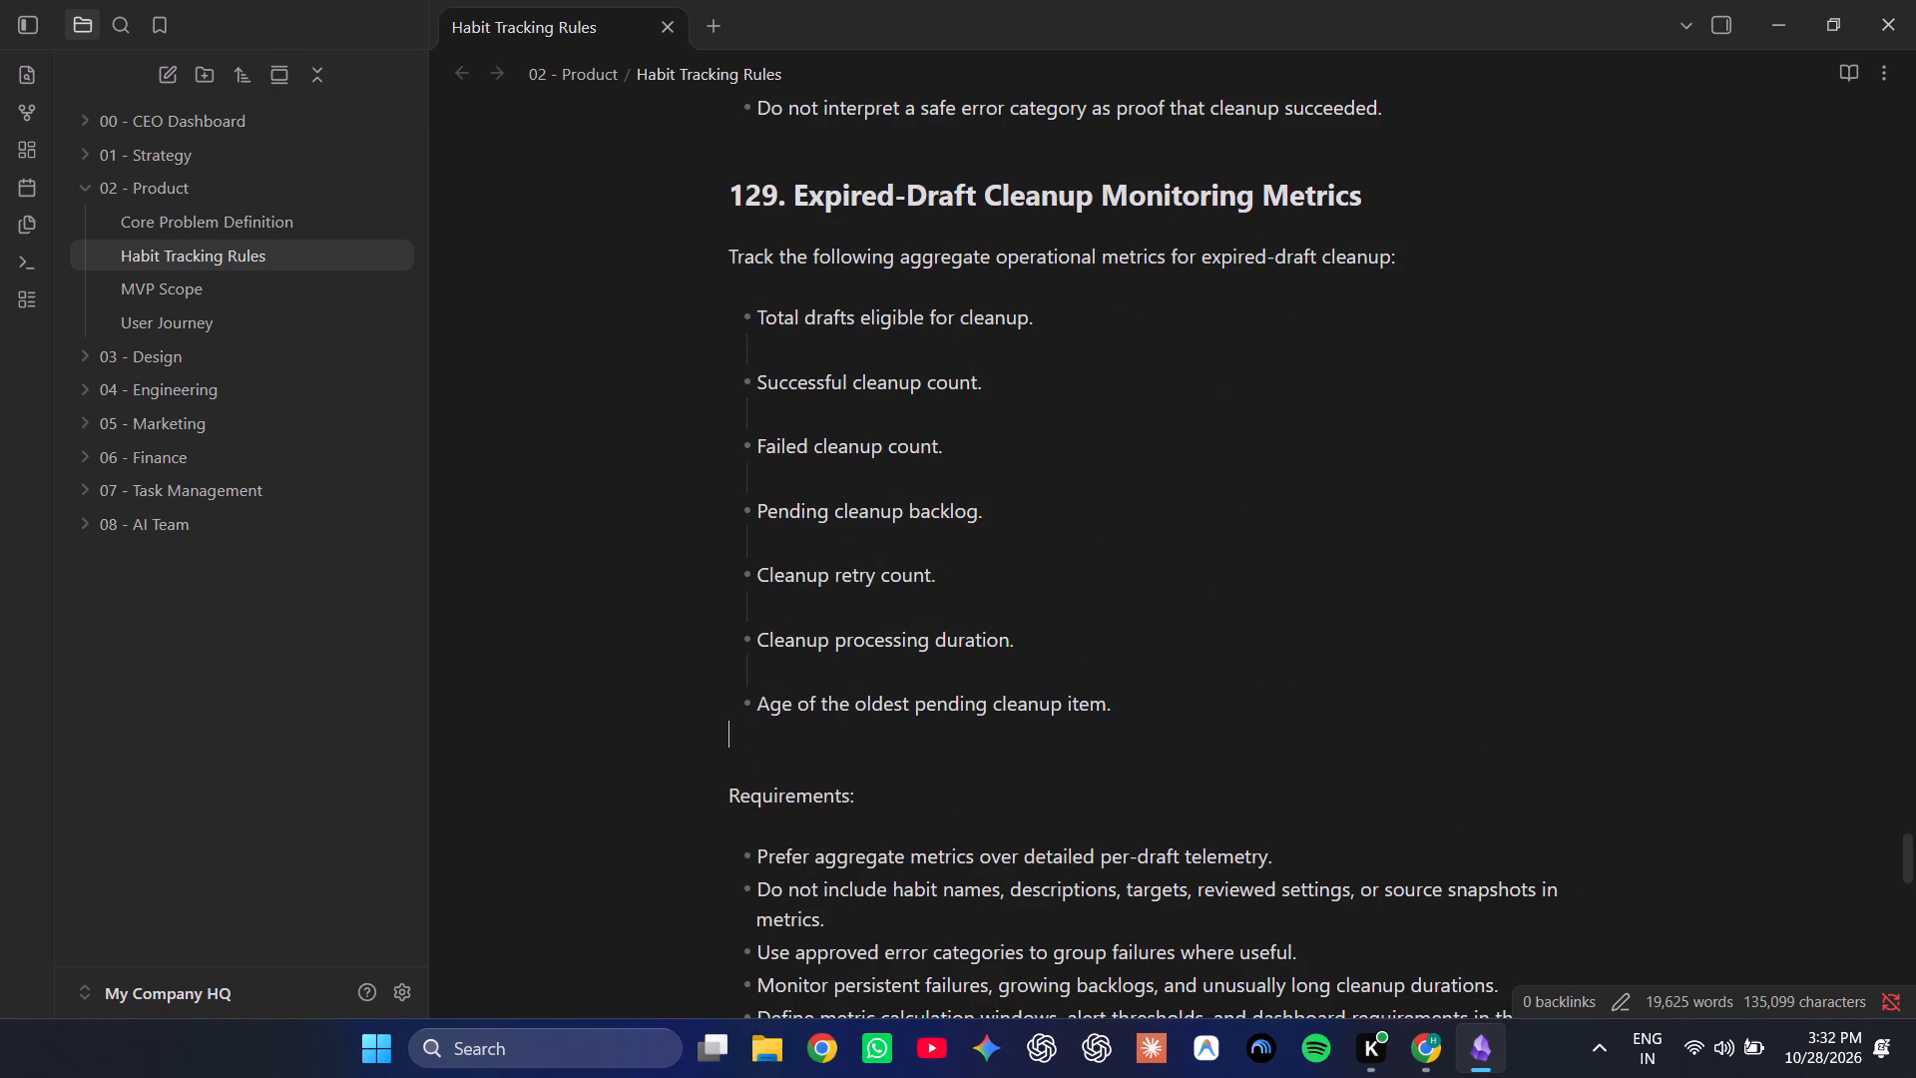
key("BackSpace")
left_click(778, 677)
key("BackSpace")
key("BackSpace")
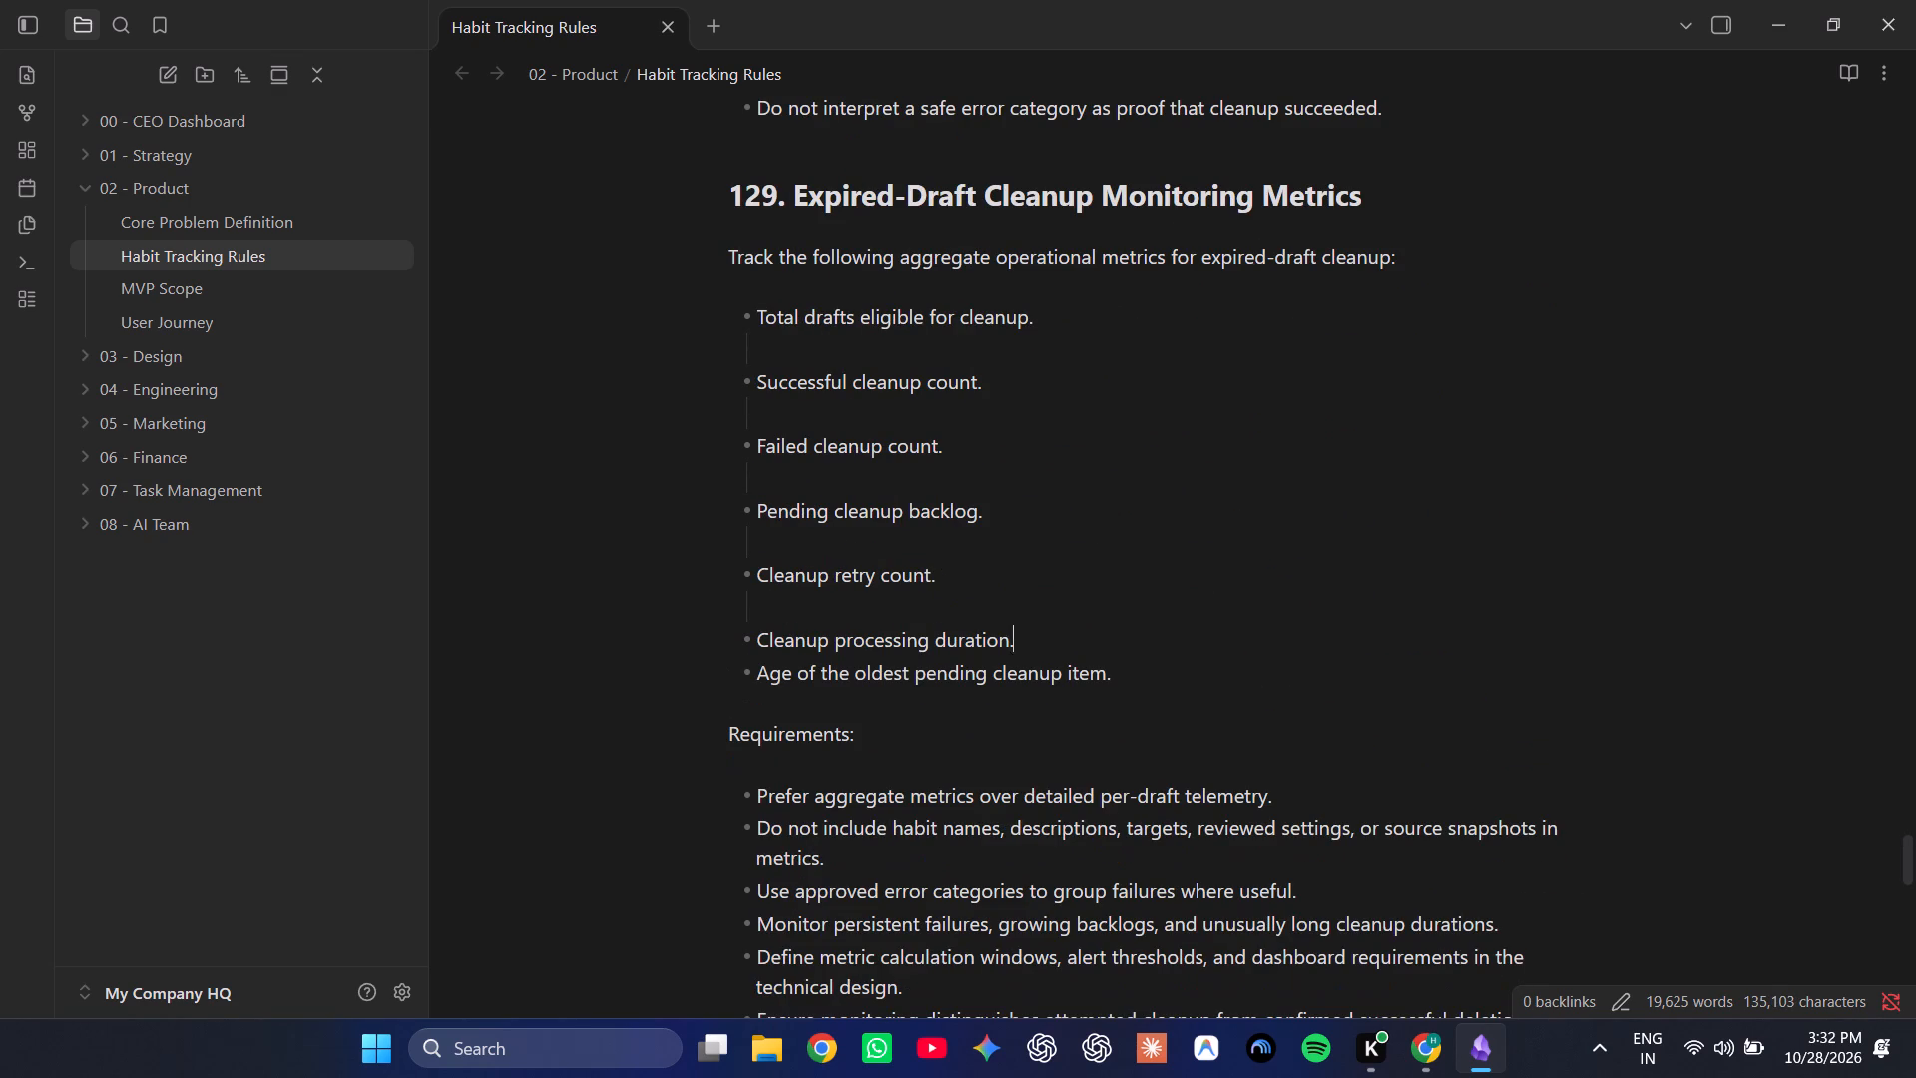
left_click(763, 600)
key("BackSpace")
key("BackSpace")
key("BackSpace")
left_click(761, 535)
key("BackSpace")
key("BackSpace")
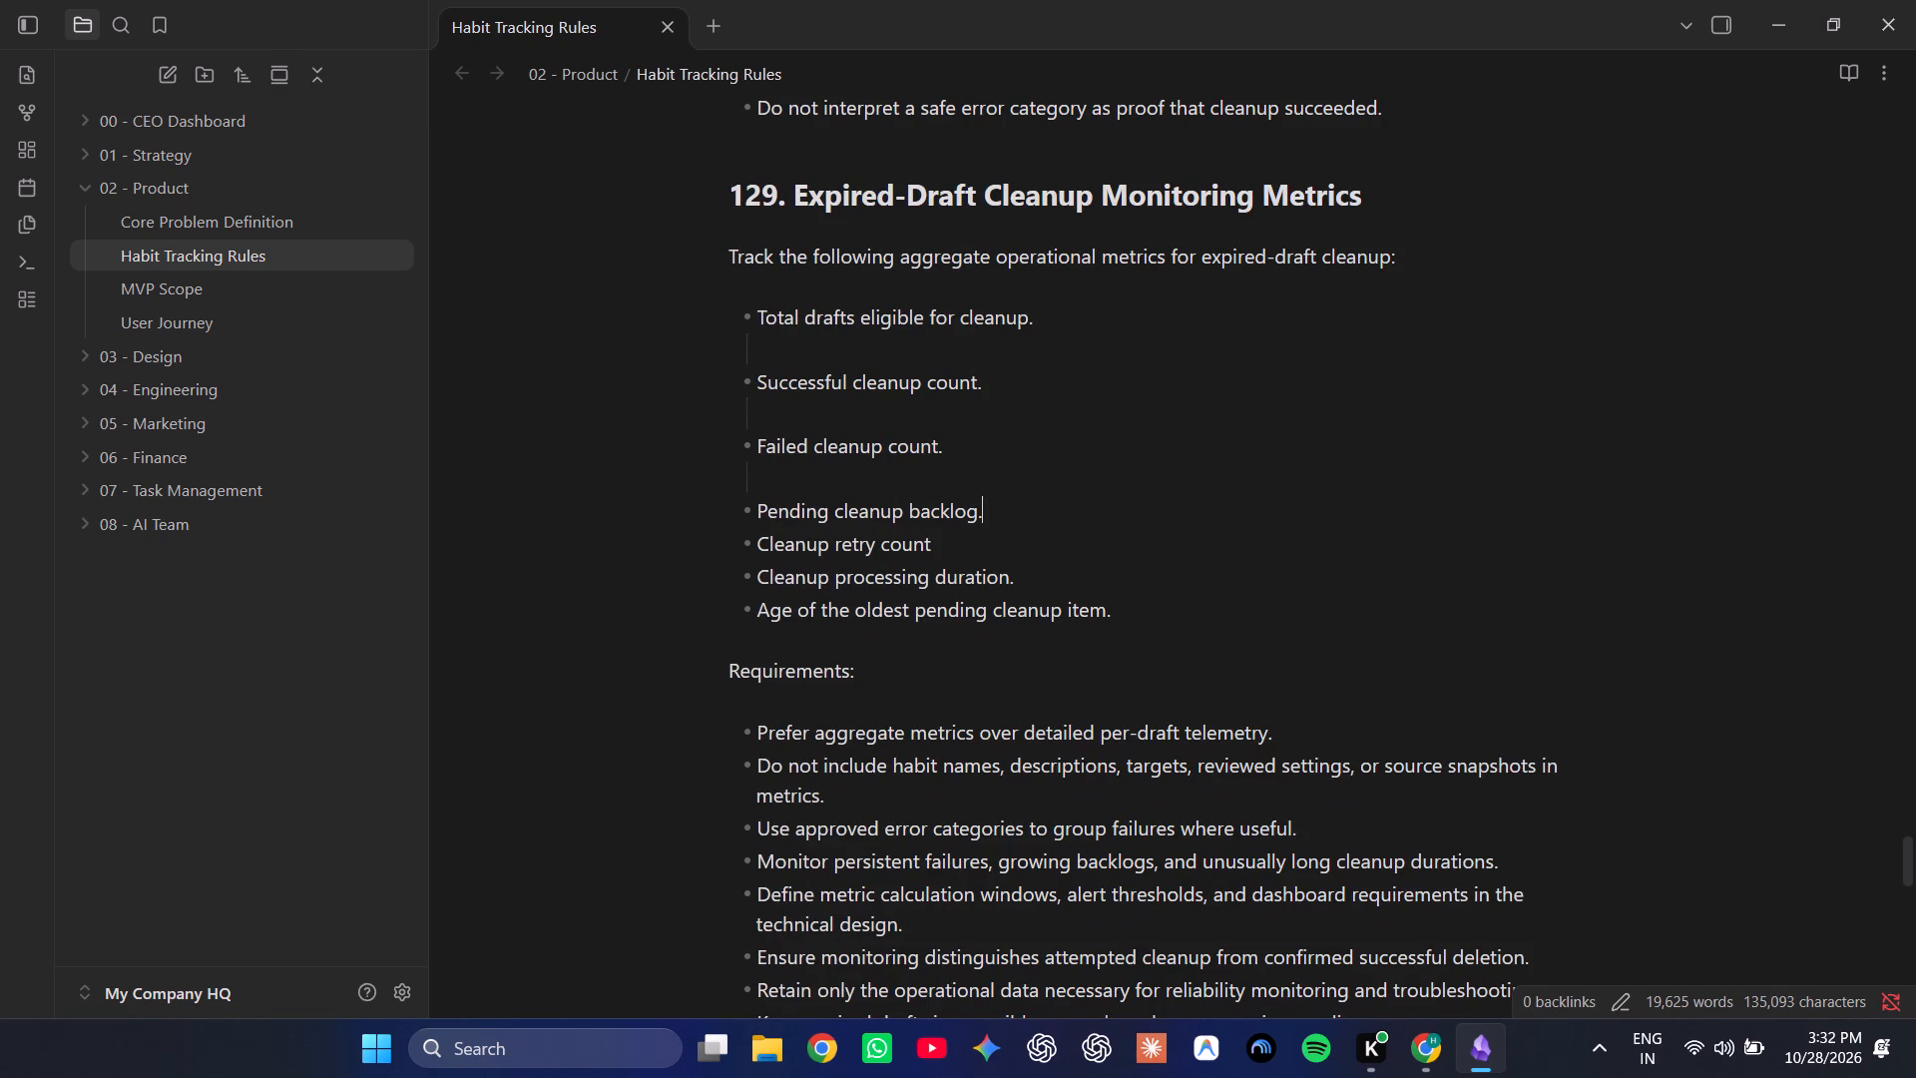
Remove the blank lines between section 129's first four metric bullets and restore the period after "Cleanup retry count".
left_click(762, 491)
key("BackSpace")
key("BackSpace")
left_click(952, 521)
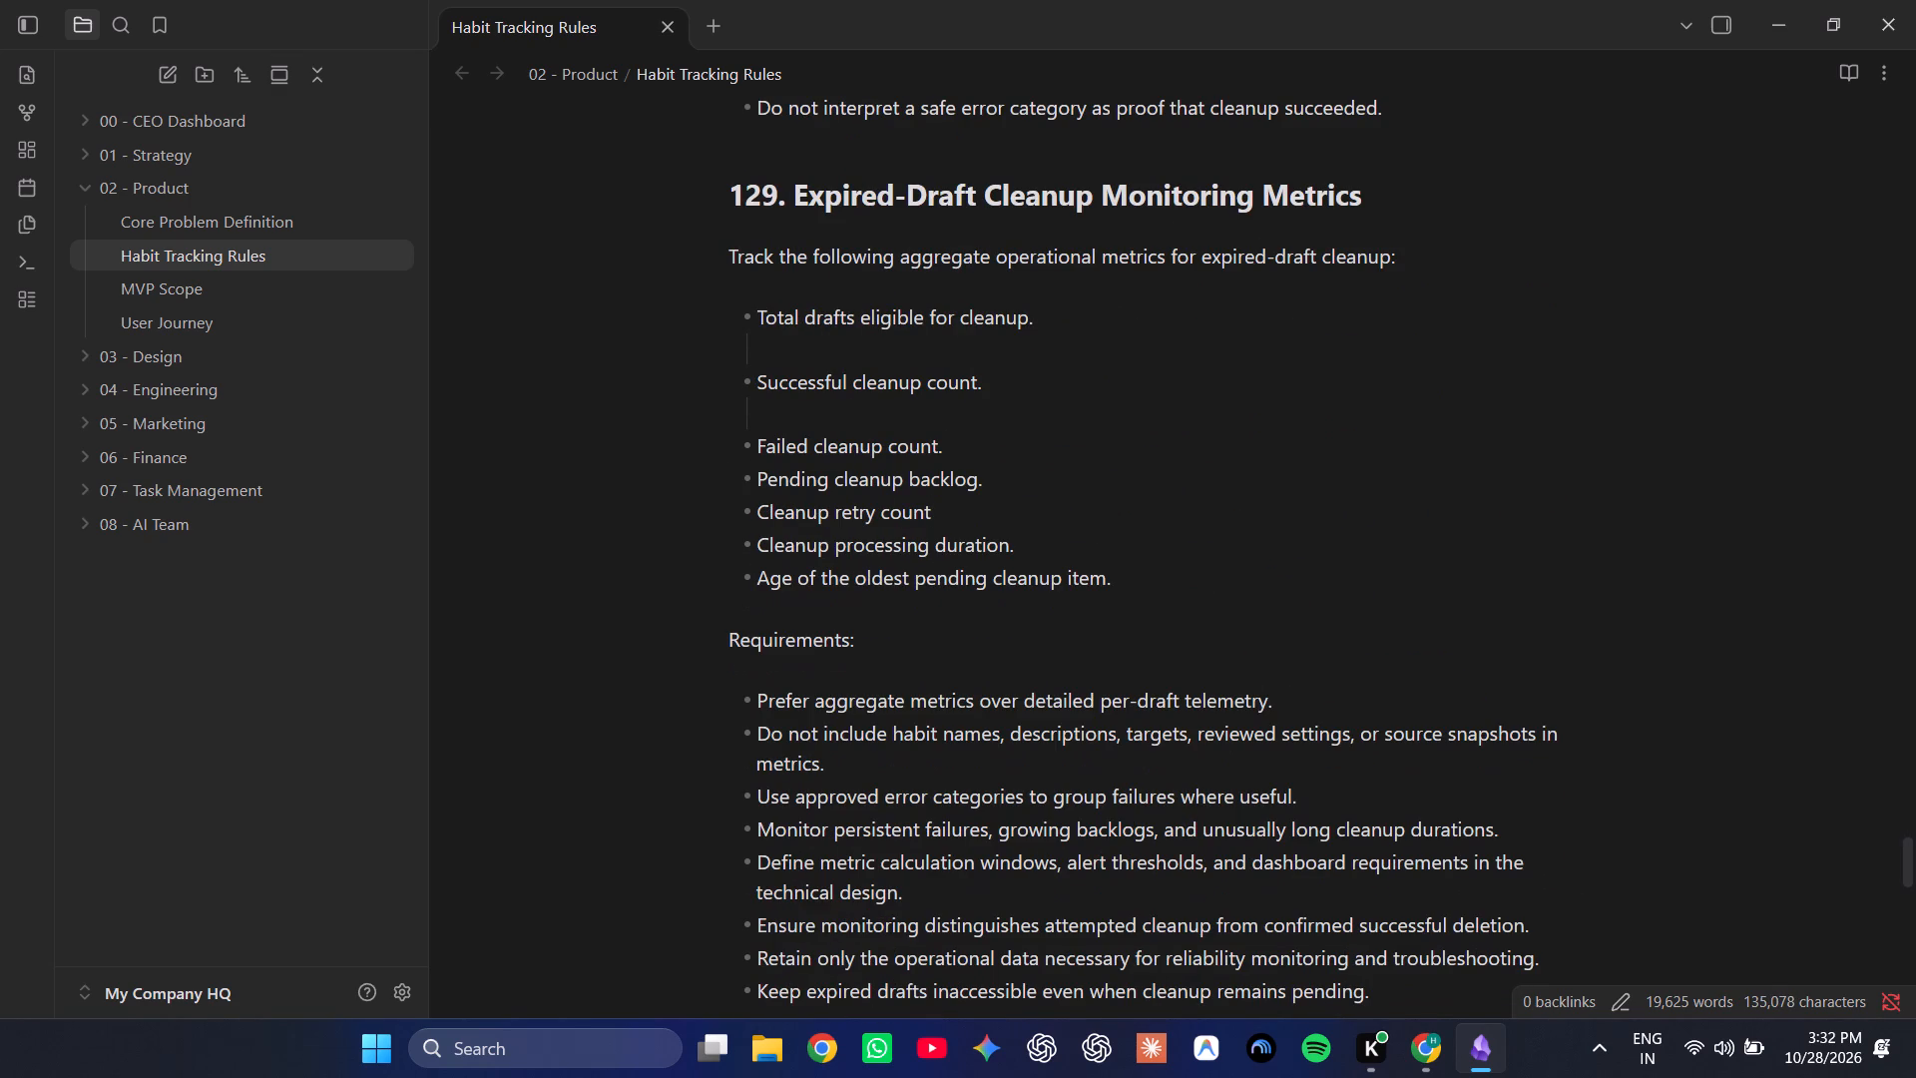
key("period")
left_click(793, 411)
key("BackSpace")
key("BackSpace")
left_click(780, 337)
key("BackSpace")
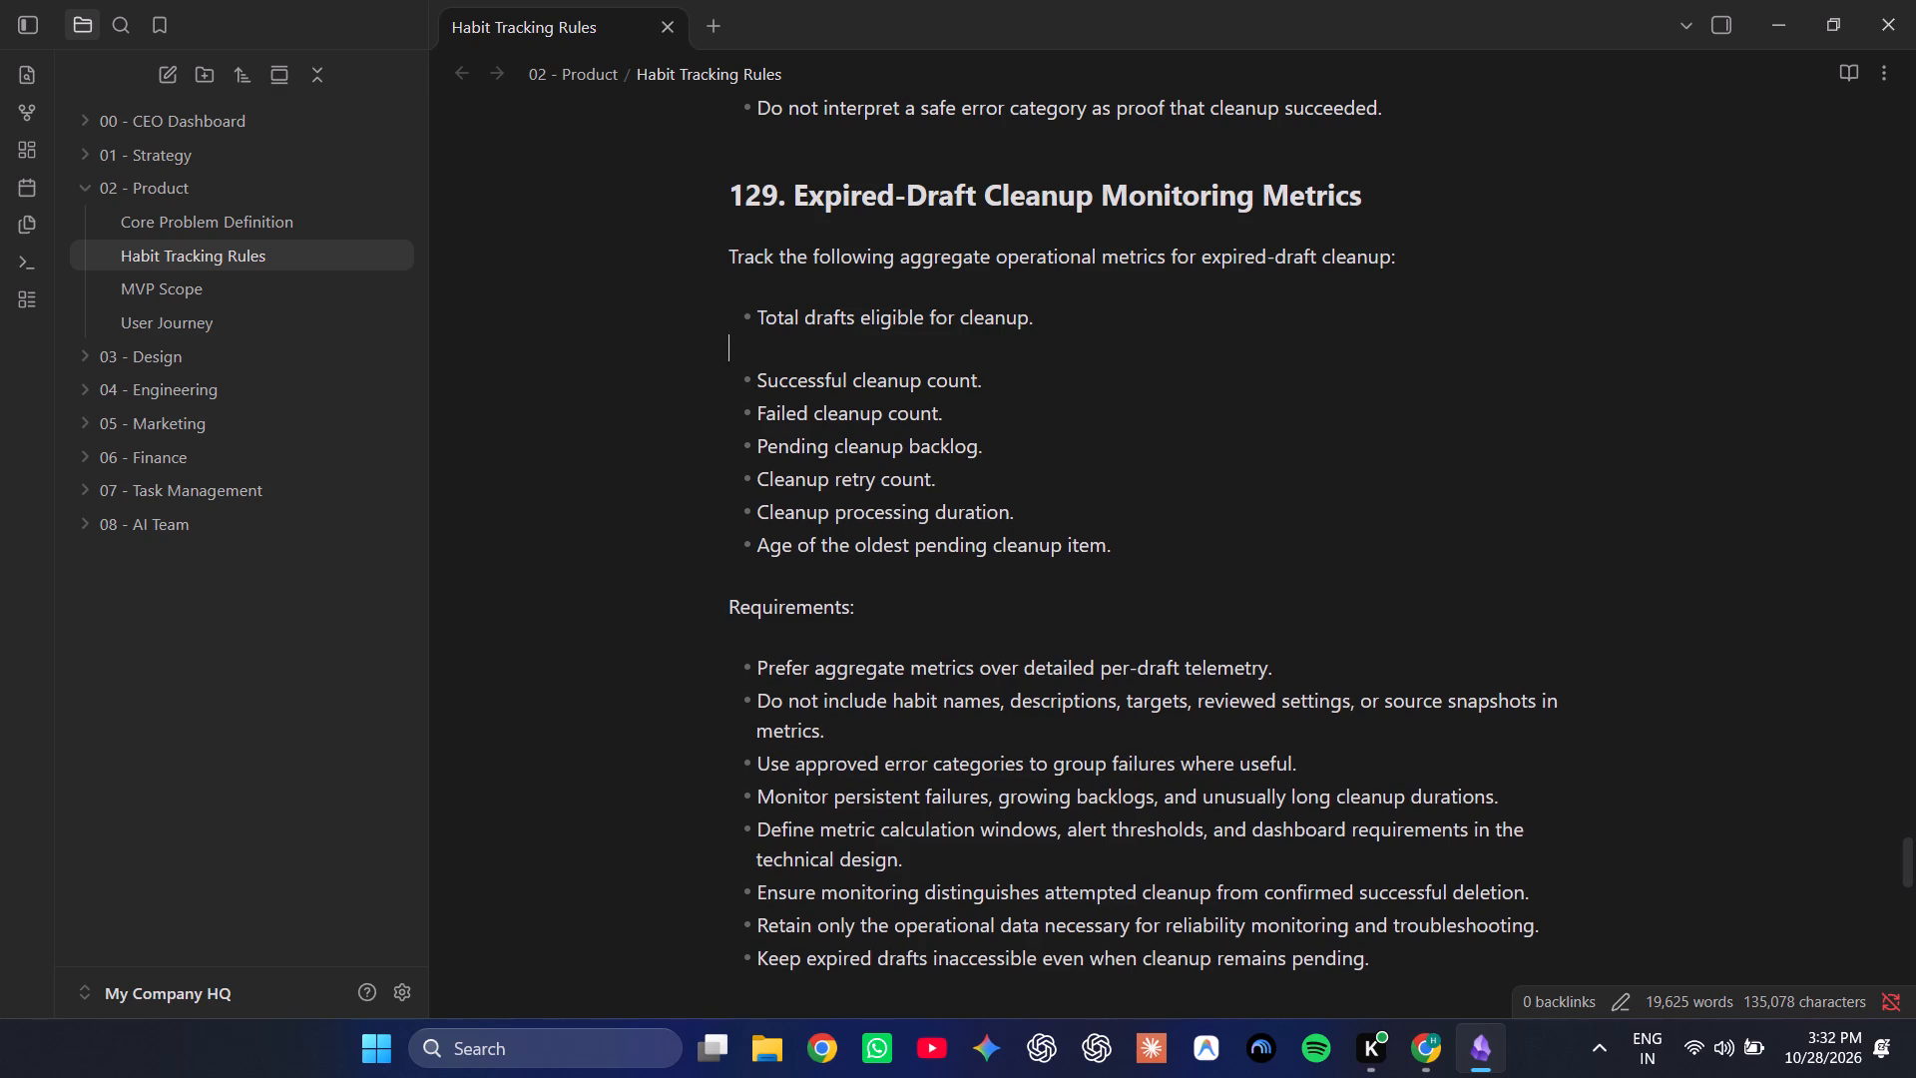
key("BackSpace")
Remove the blank lines between section 128's bullets from "Validate error categories" down to "Do not interpret a safe error category".
scroll(839, 495, "up", 4)
scroll(827, 619, "up", 2)
left_click(782, 819)
key("BackSpace")
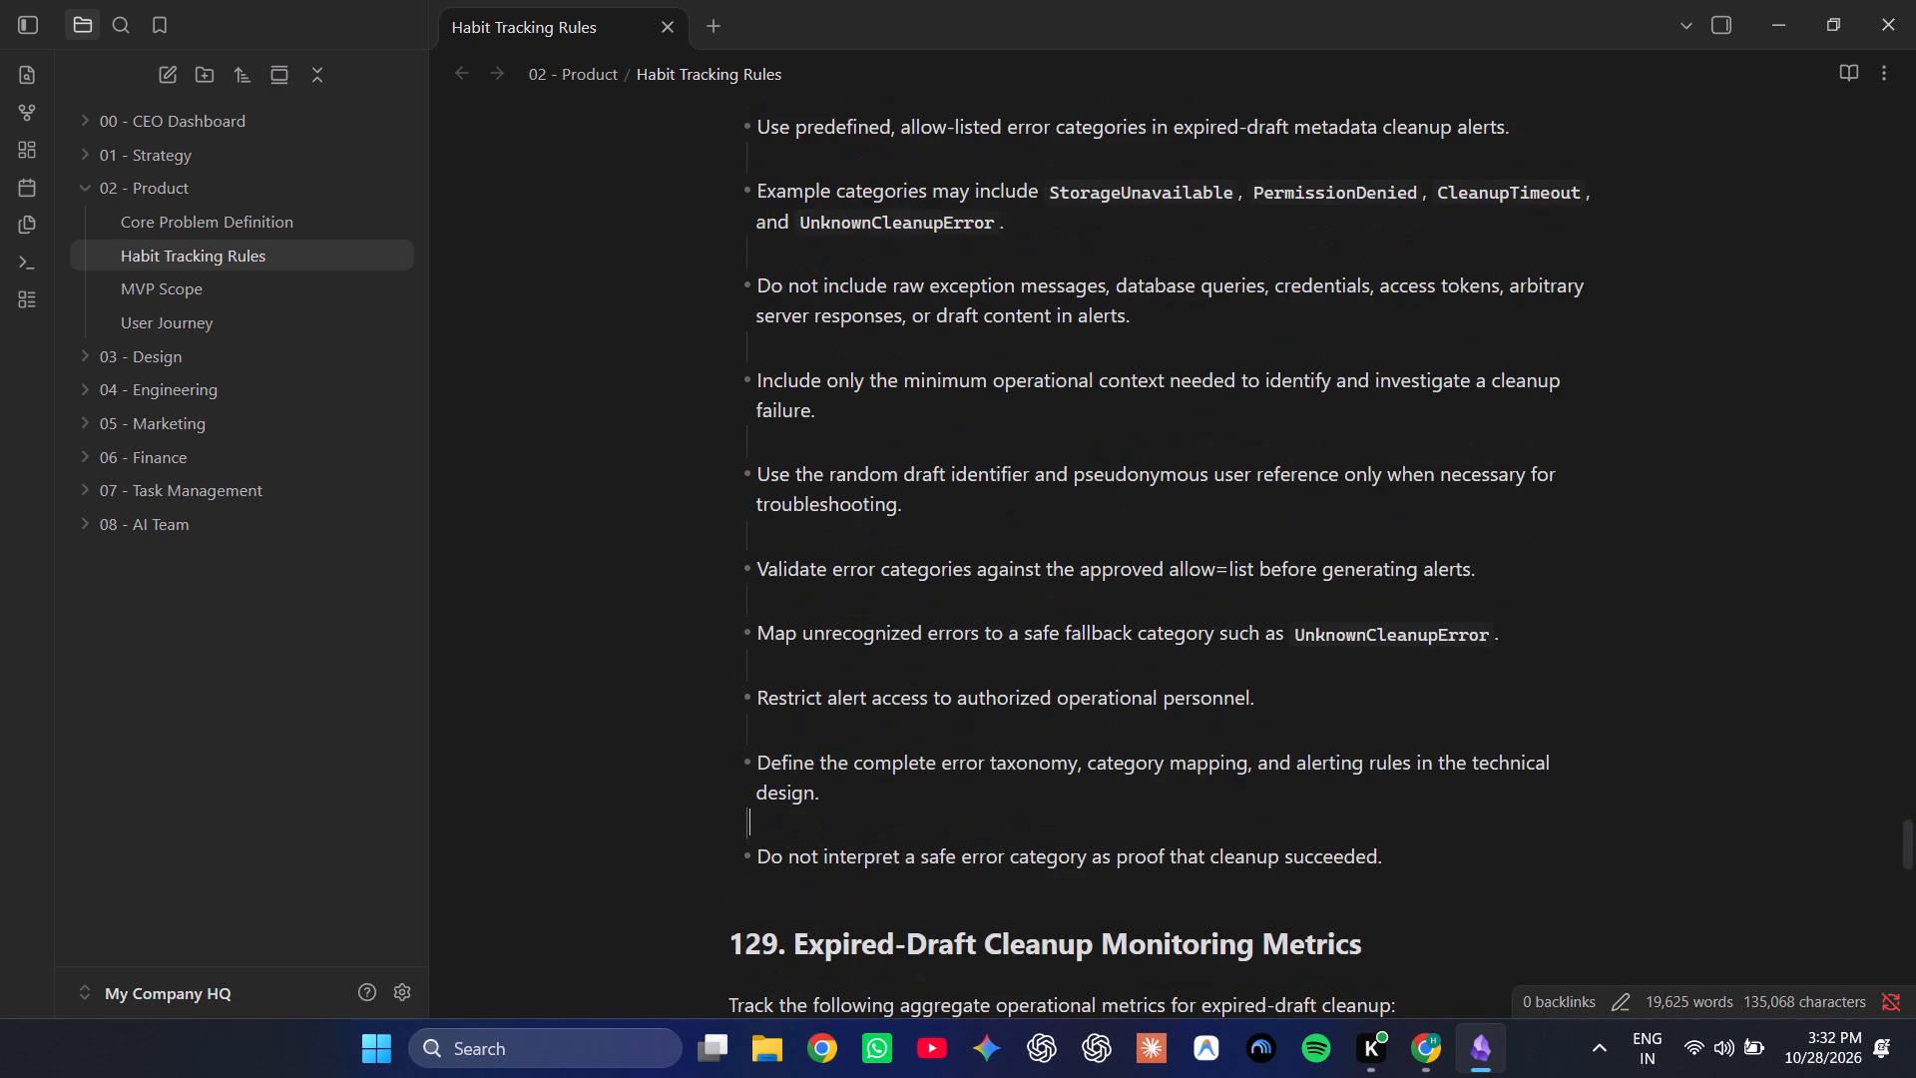
key("BackSpace")
left_click(764, 737)
key("BackSpace")
key("BackSpace")
left_click(760, 665)
key("BackSpace")
key("BackSpace")
left_click(760, 605)
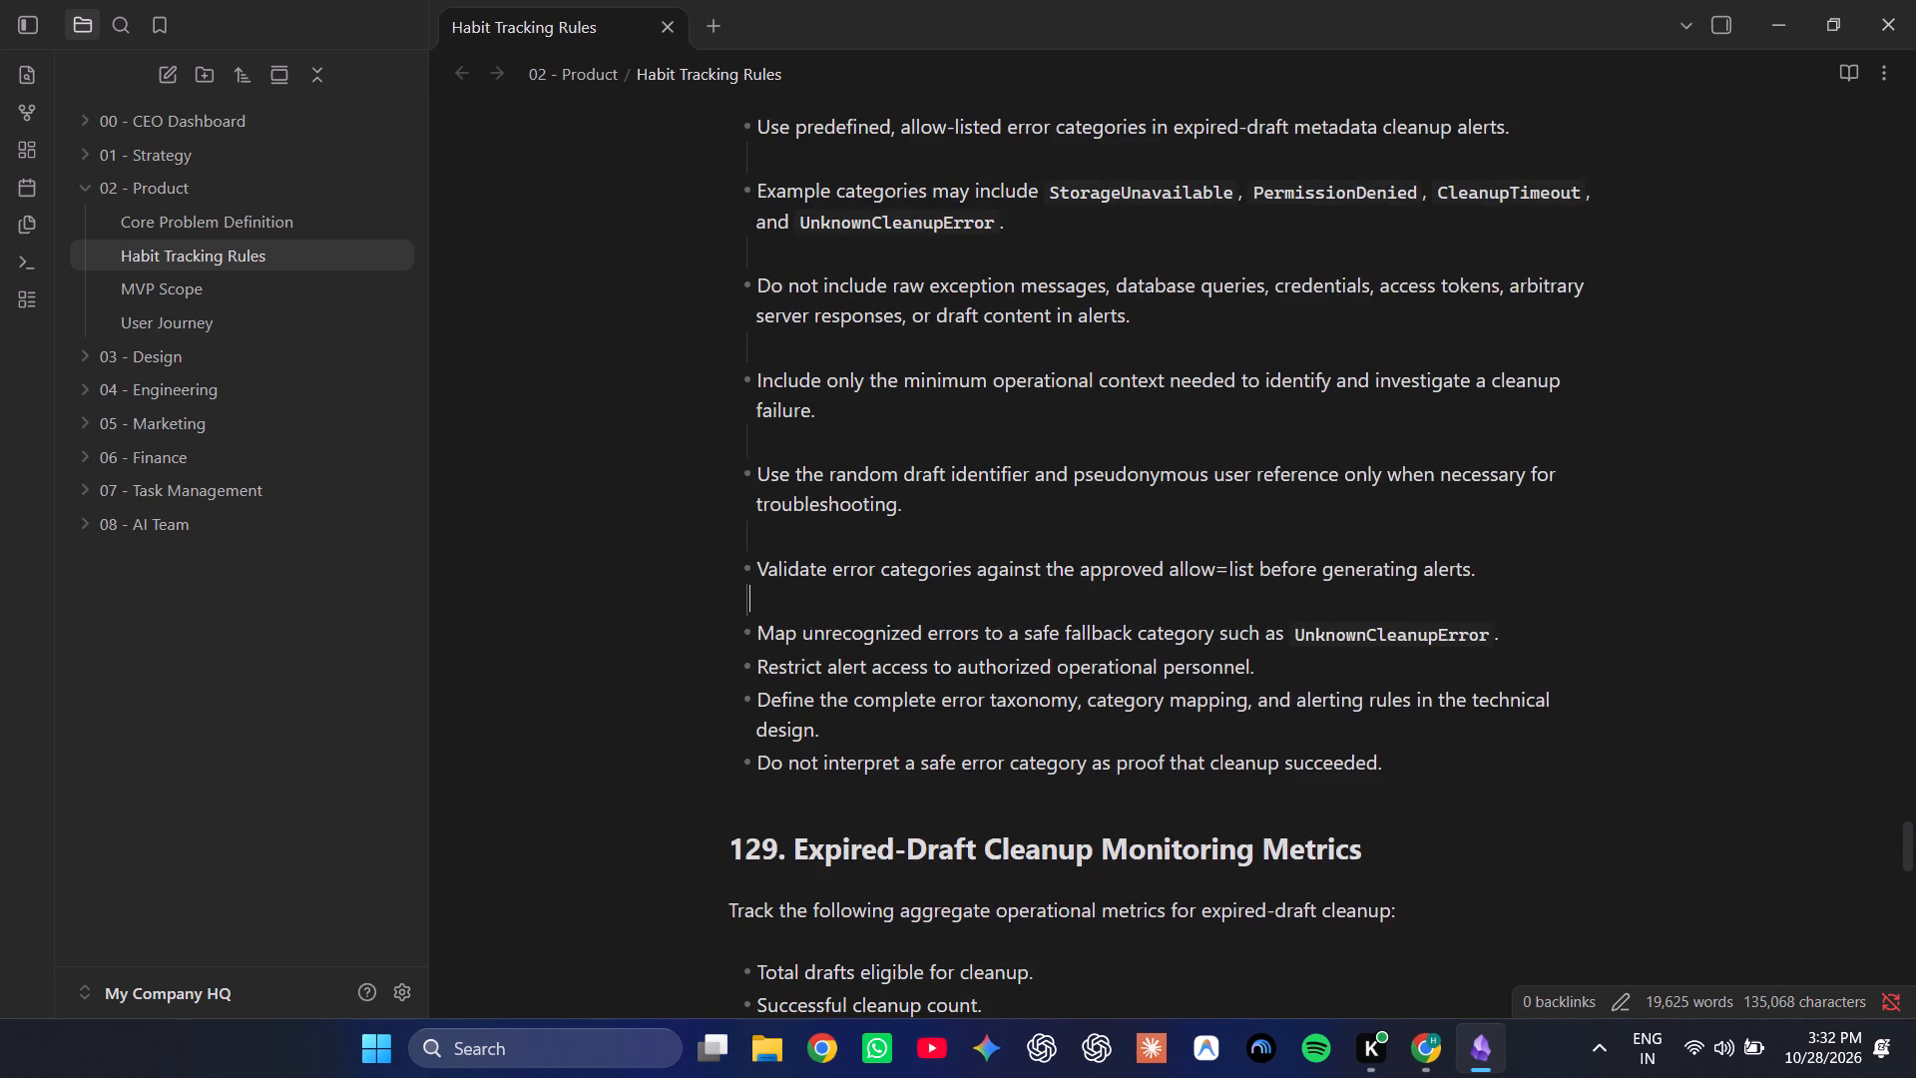
key("BackSpace")
key("BackSpace")
Remove the blank lines between section 128's bullets from "Use predefined, allow-listed error categories" down to "Validate error categories".
left_click(769, 532)
key("BackSpace")
key("BackSpace")
left_click(777, 447)
key("BackSpace")
key("BackSpace")
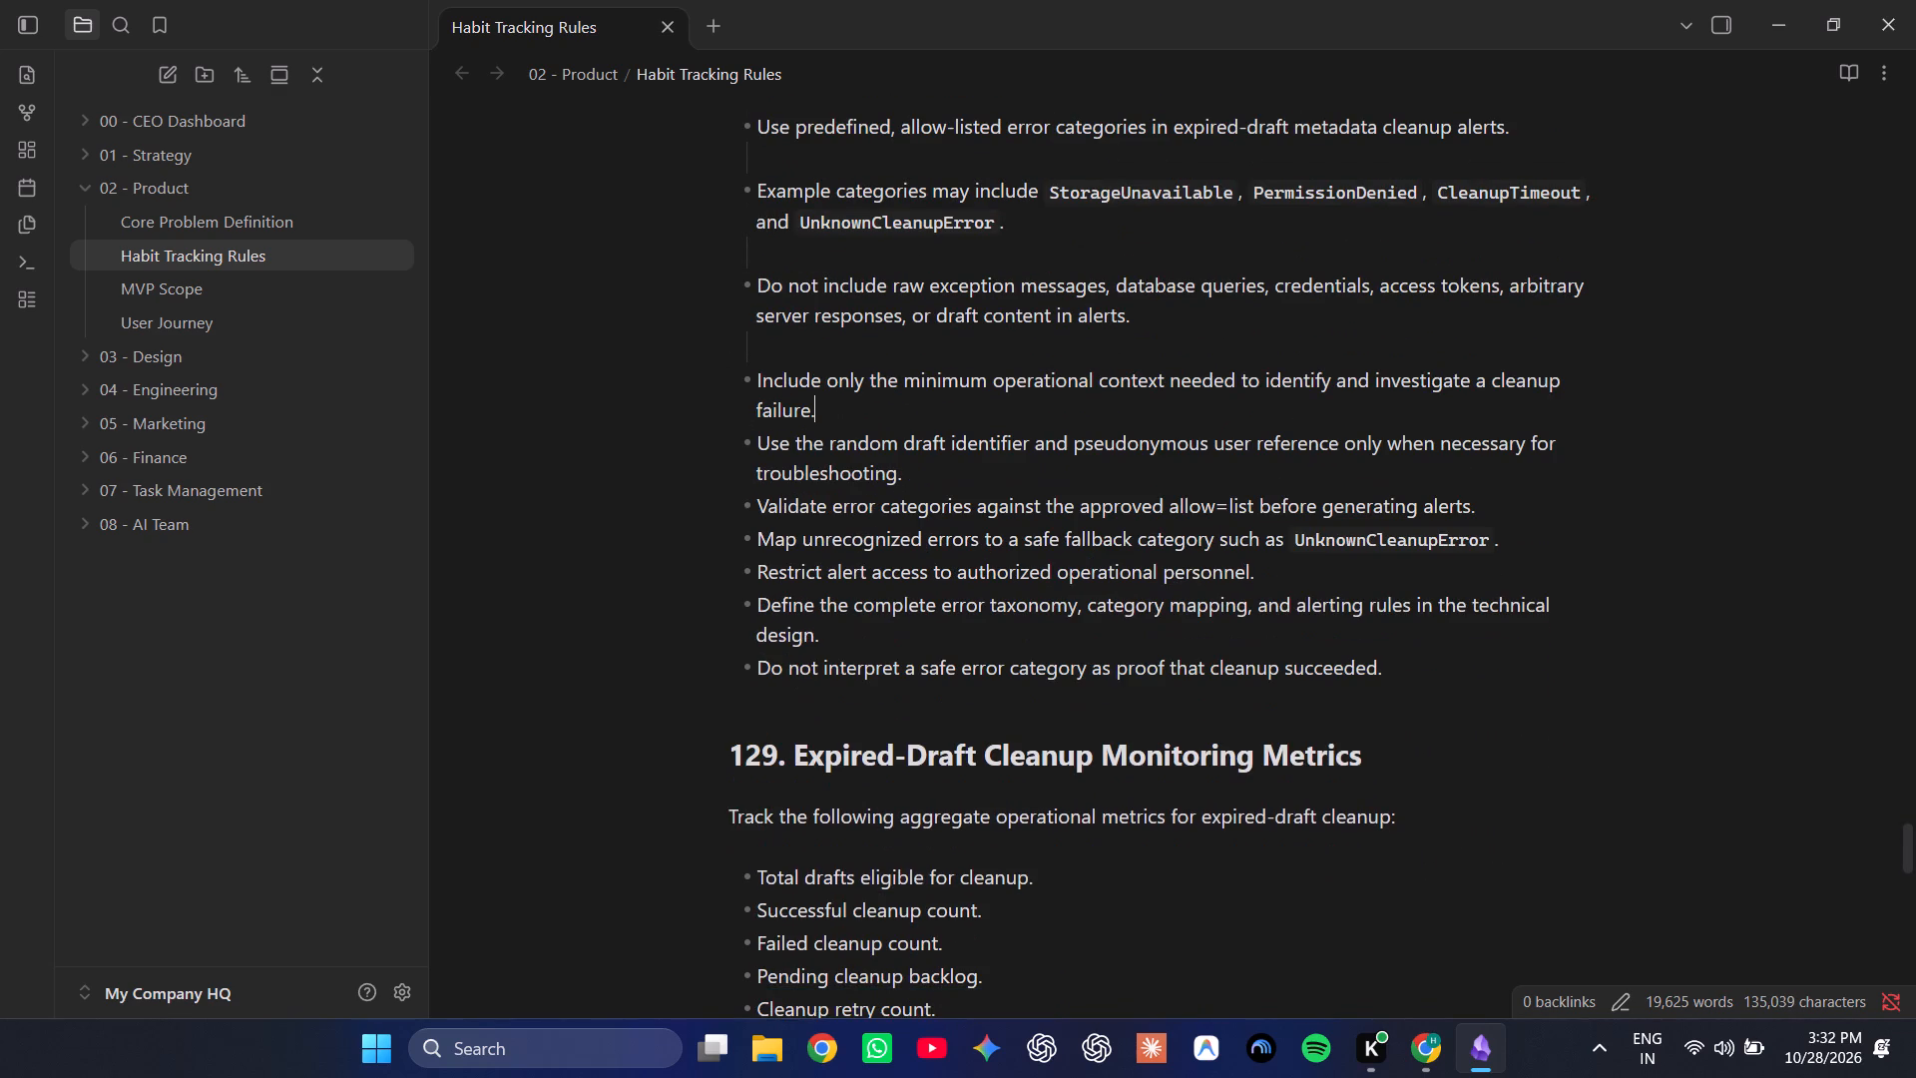
left_click(792, 345)
key("BackSpace")
key("BackSpace")
left_click(782, 247)
key("BackSpace")
key("BackSpace")
scroll(843, 465, "up", 4)
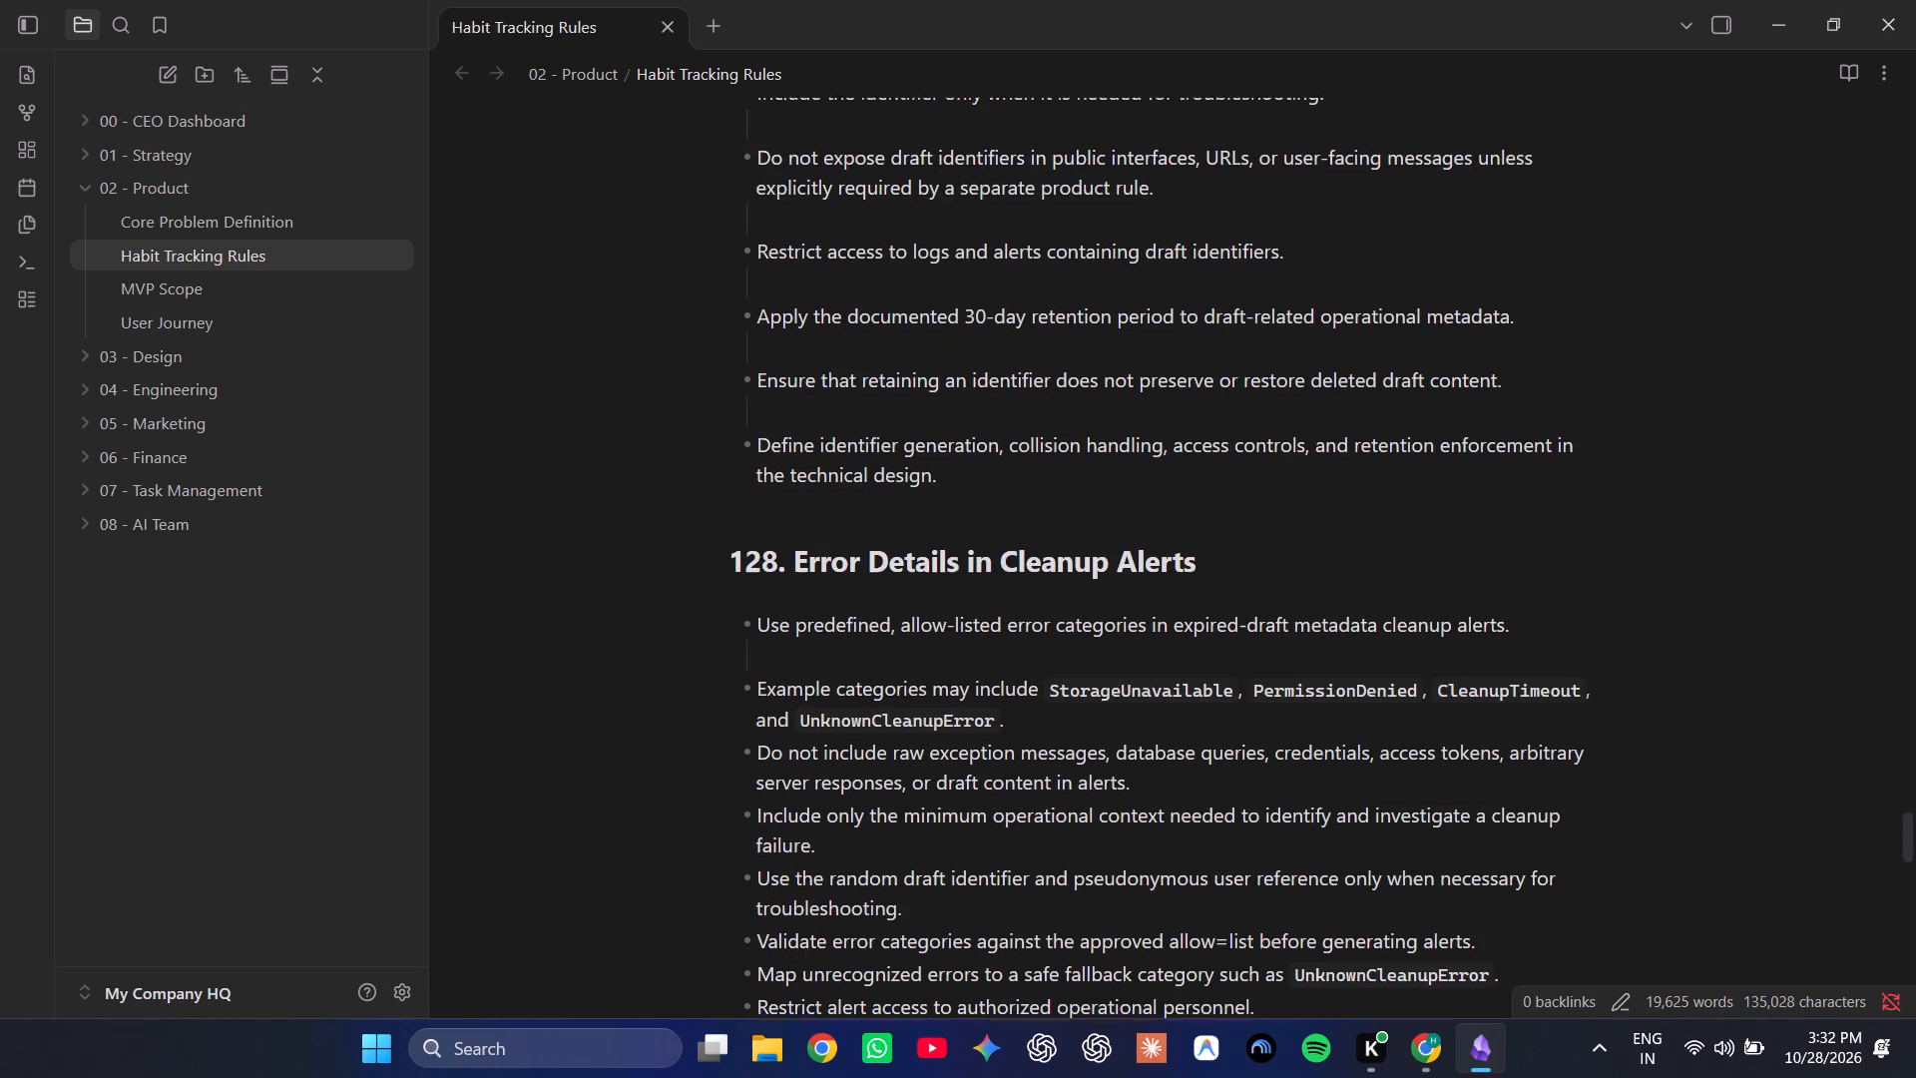
left_click(815, 661)
key("BackSpace")
key("BackSpace")
Remove the blank lines between section 127's bullets from "Do not expose draft identifiers" down to "Define identifier generation".
scroll(818, 652, "up", 4)
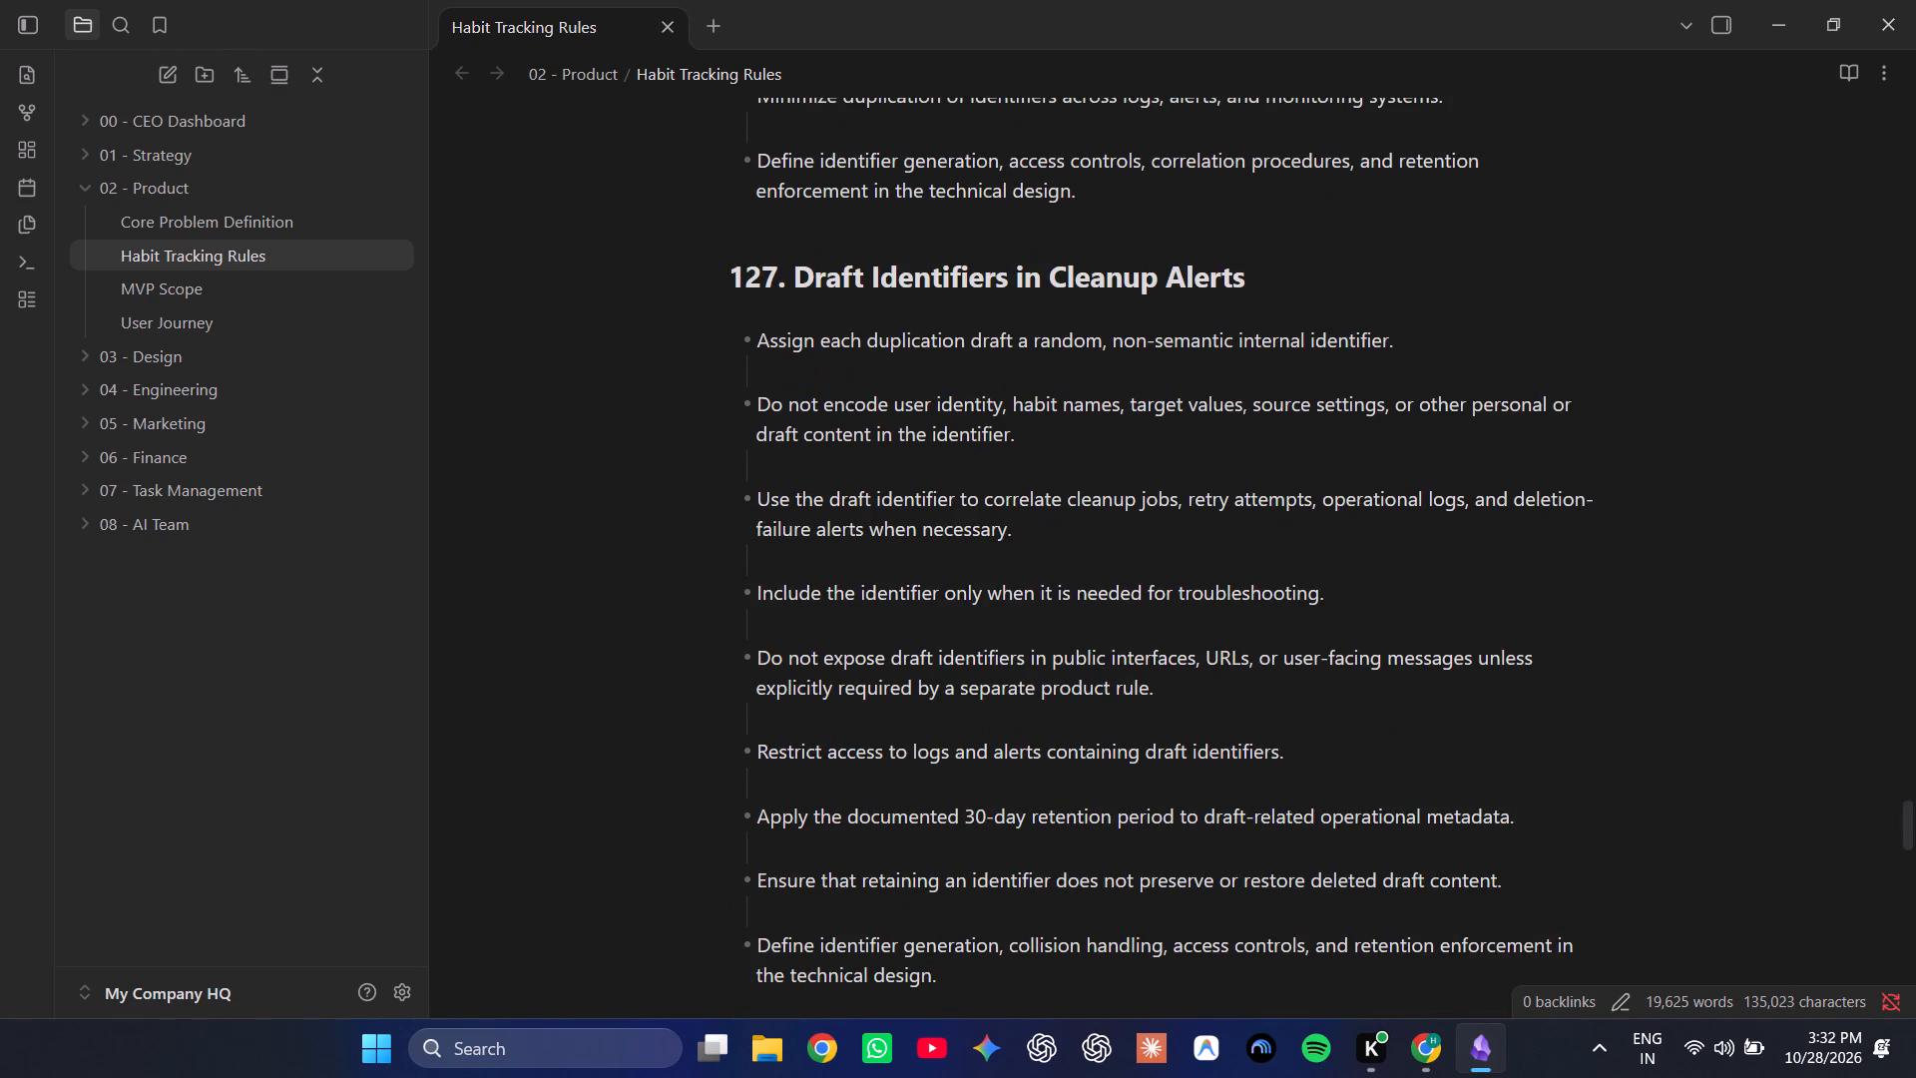
left_click(765, 913)
key("BackSpace")
key("BackSpace")
left_click(763, 851)
key("BackSpace")
key("BackSpace")
left_click(763, 777)
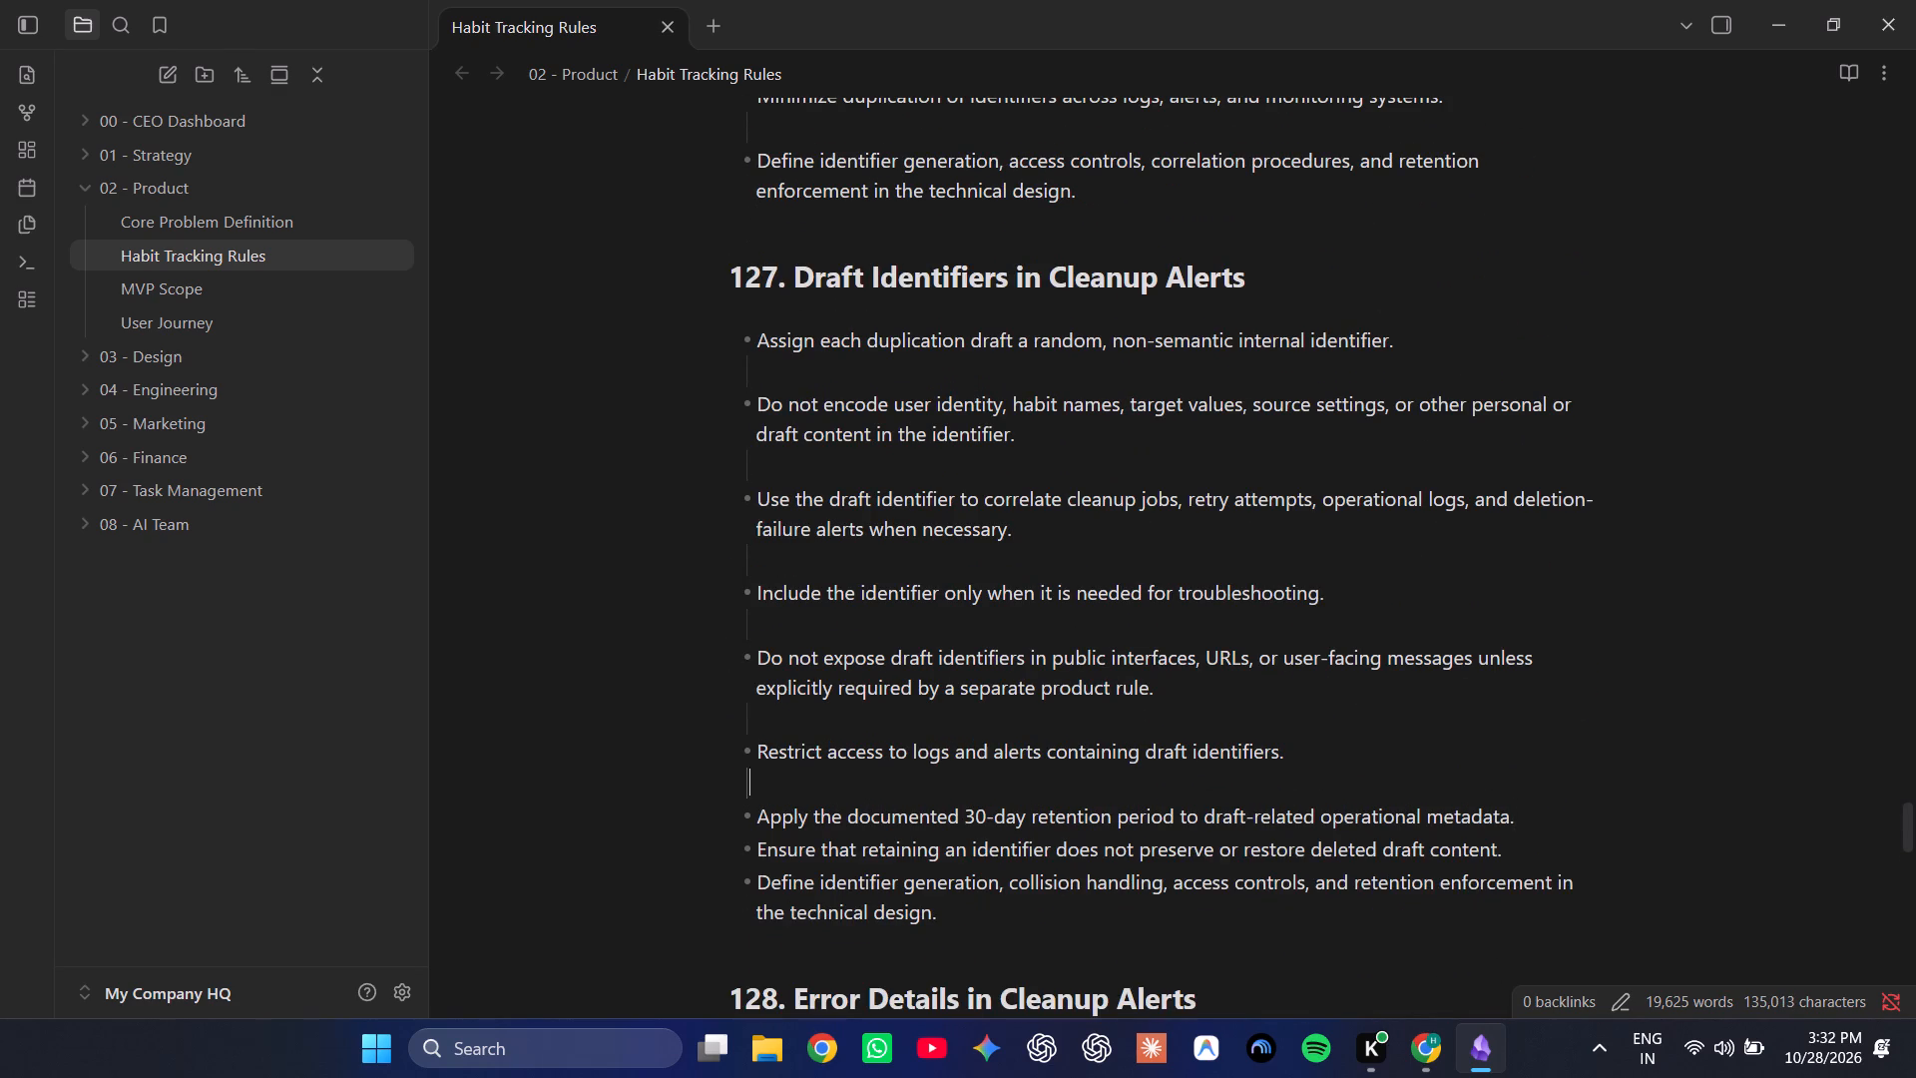
key("BackSpace")
key("BackSpace")
left_click(765, 723)
key("BackSpace")
key("BackSpace")
Remove the blank lines between section 127's first five bullets, from "Assign each duplication draft" to "Do not expose draft identifiers".
left_click(766, 640)
key("BackSpace")
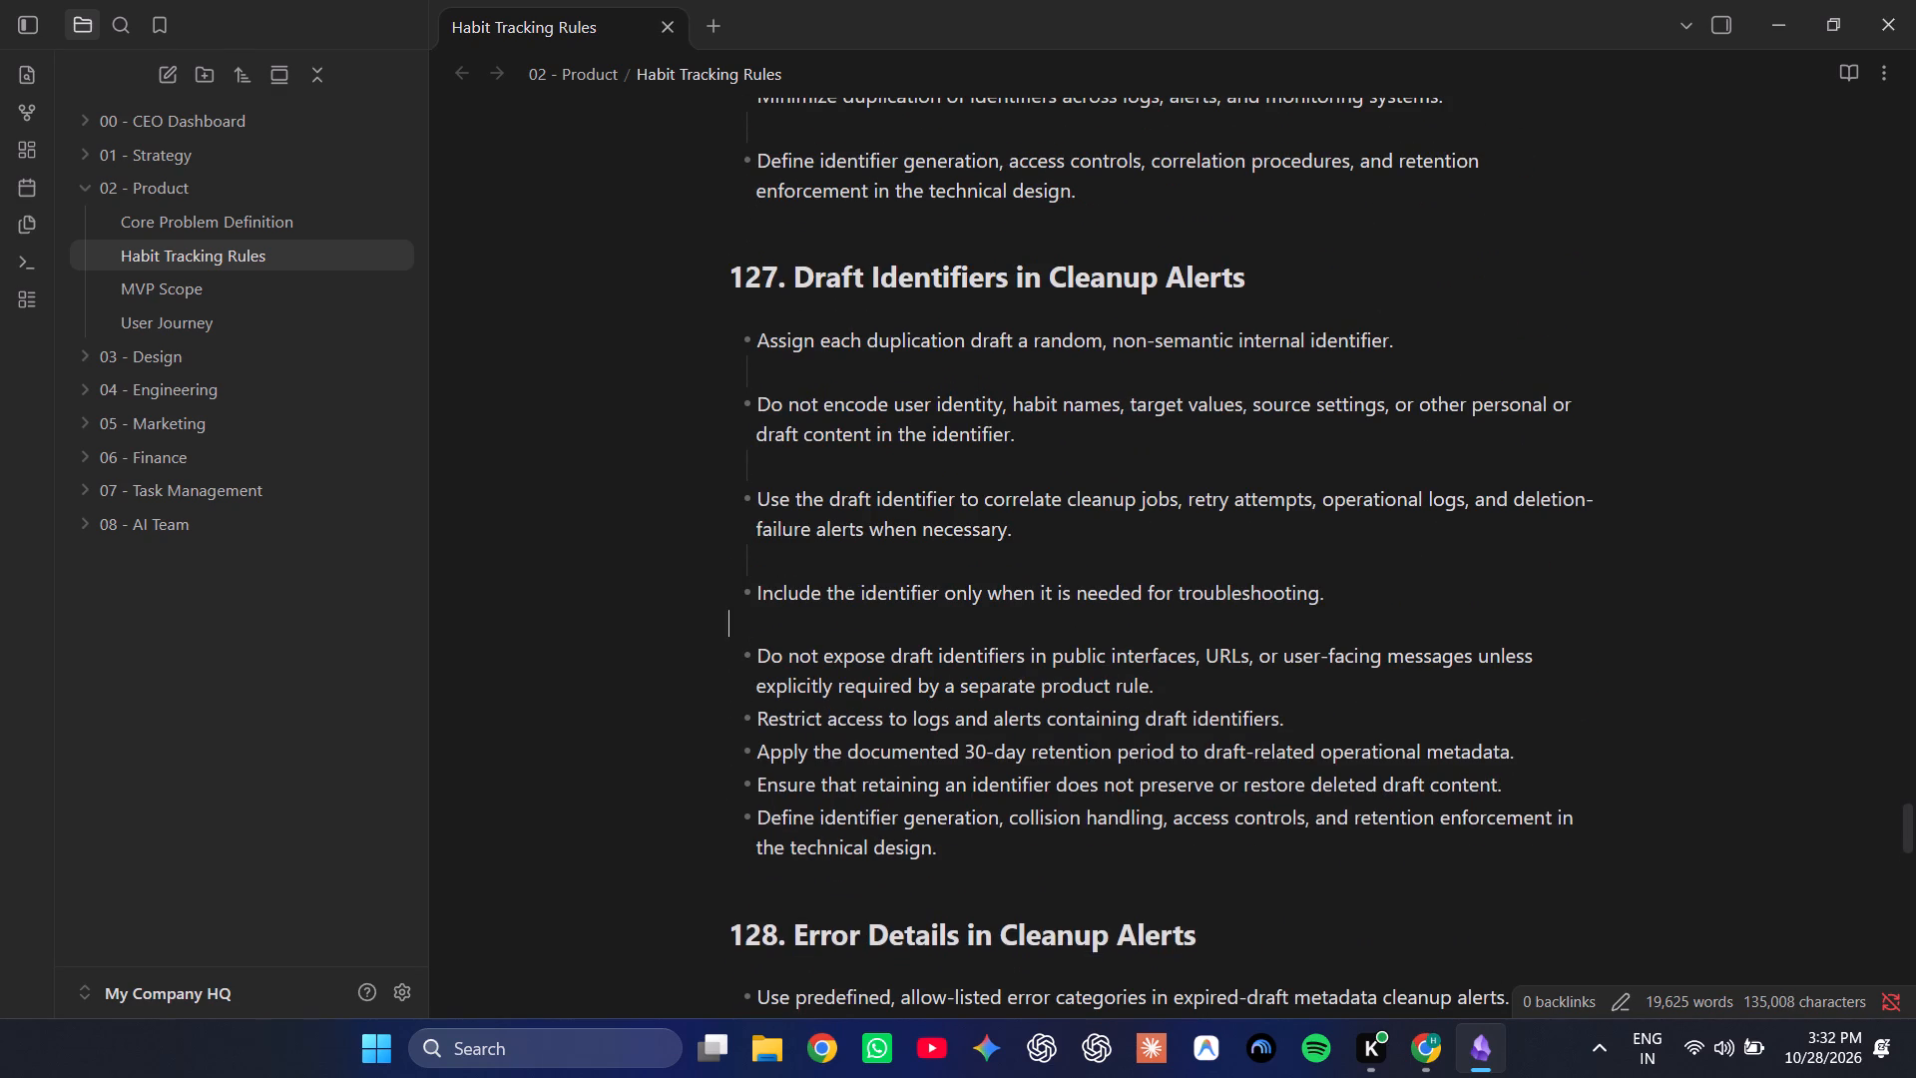
key("BackSpace")
left_click(780, 558)
key("BackSpace")
key("BackSpace")
left_click(774, 456)
key("BackSpace")
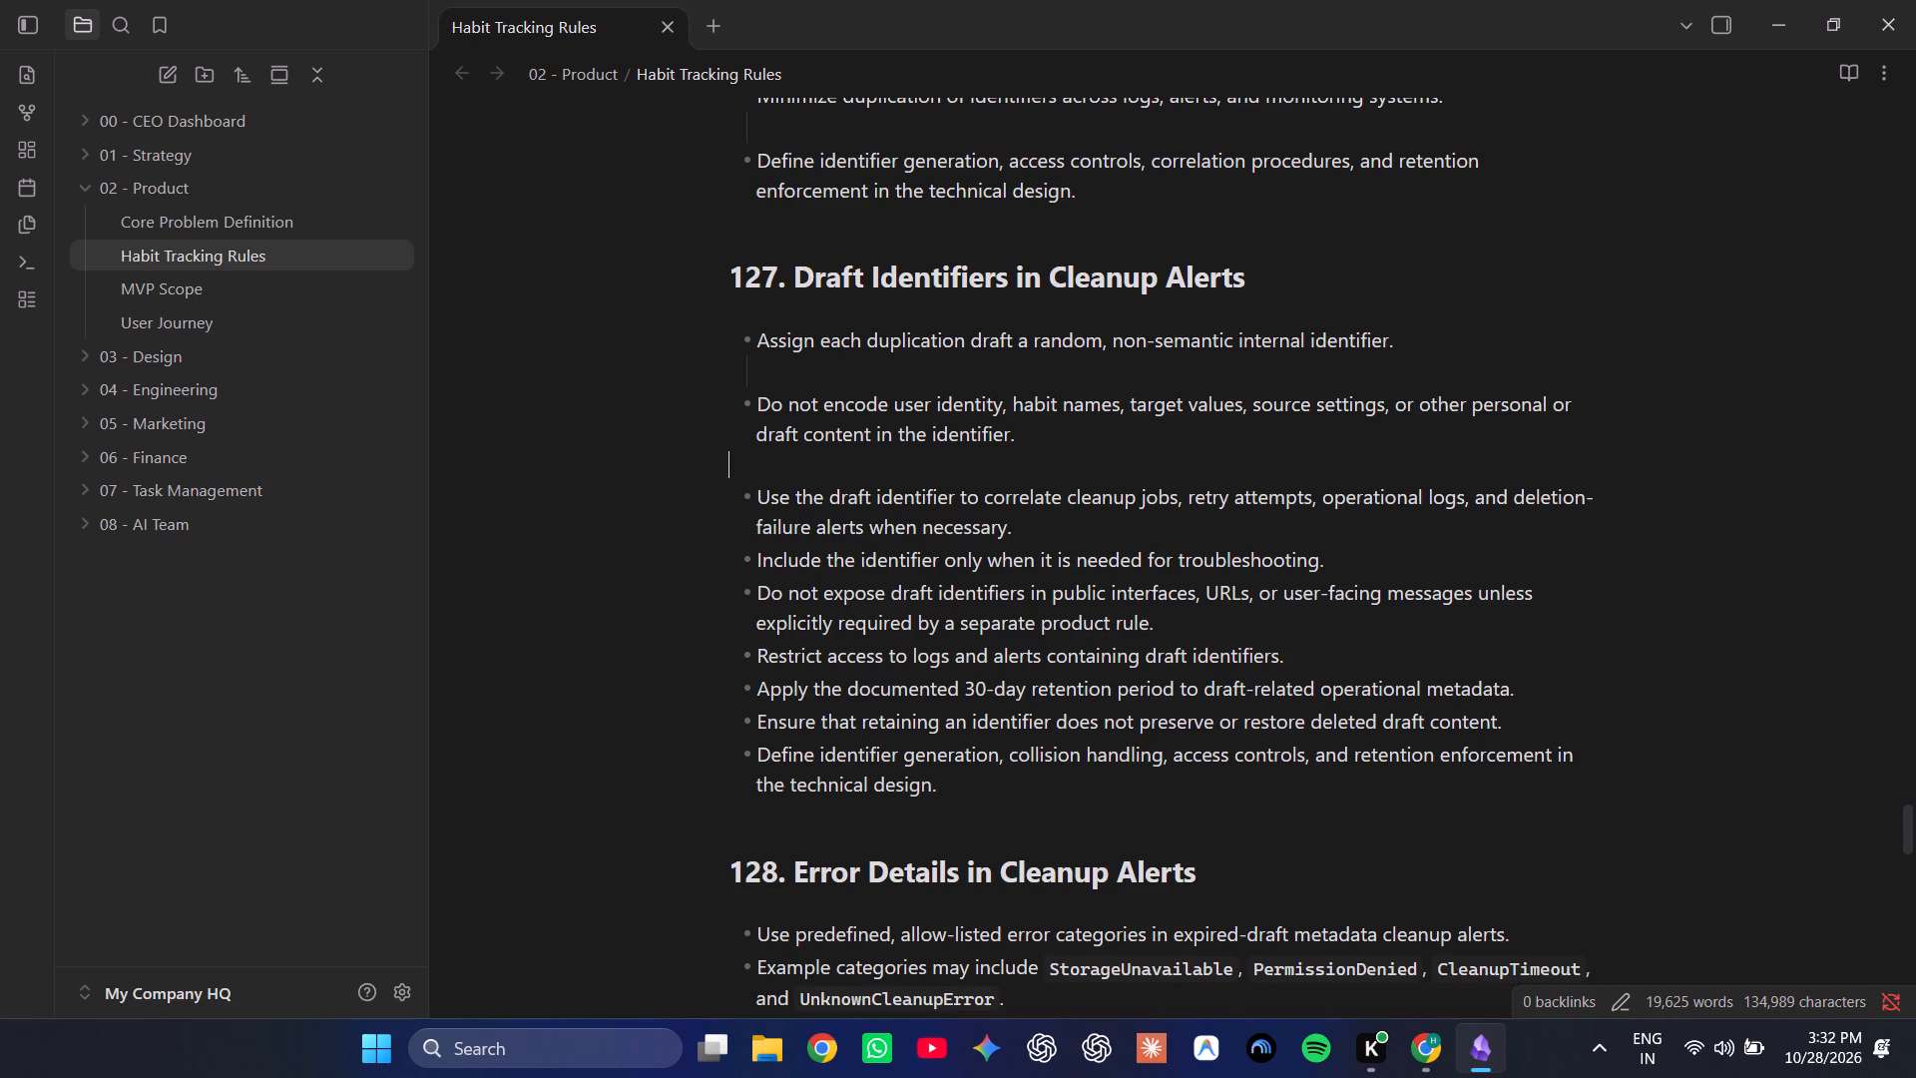
key("BackSpace")
left_click(783, 376)
key("BackSpace")
key("BackSpace")
Remove the blank lines between section 126's bullets from "Do not expose the mapping" down to "Define identifier generation".
scroll(884, 621, "up", 5)
left_click(764, 746)
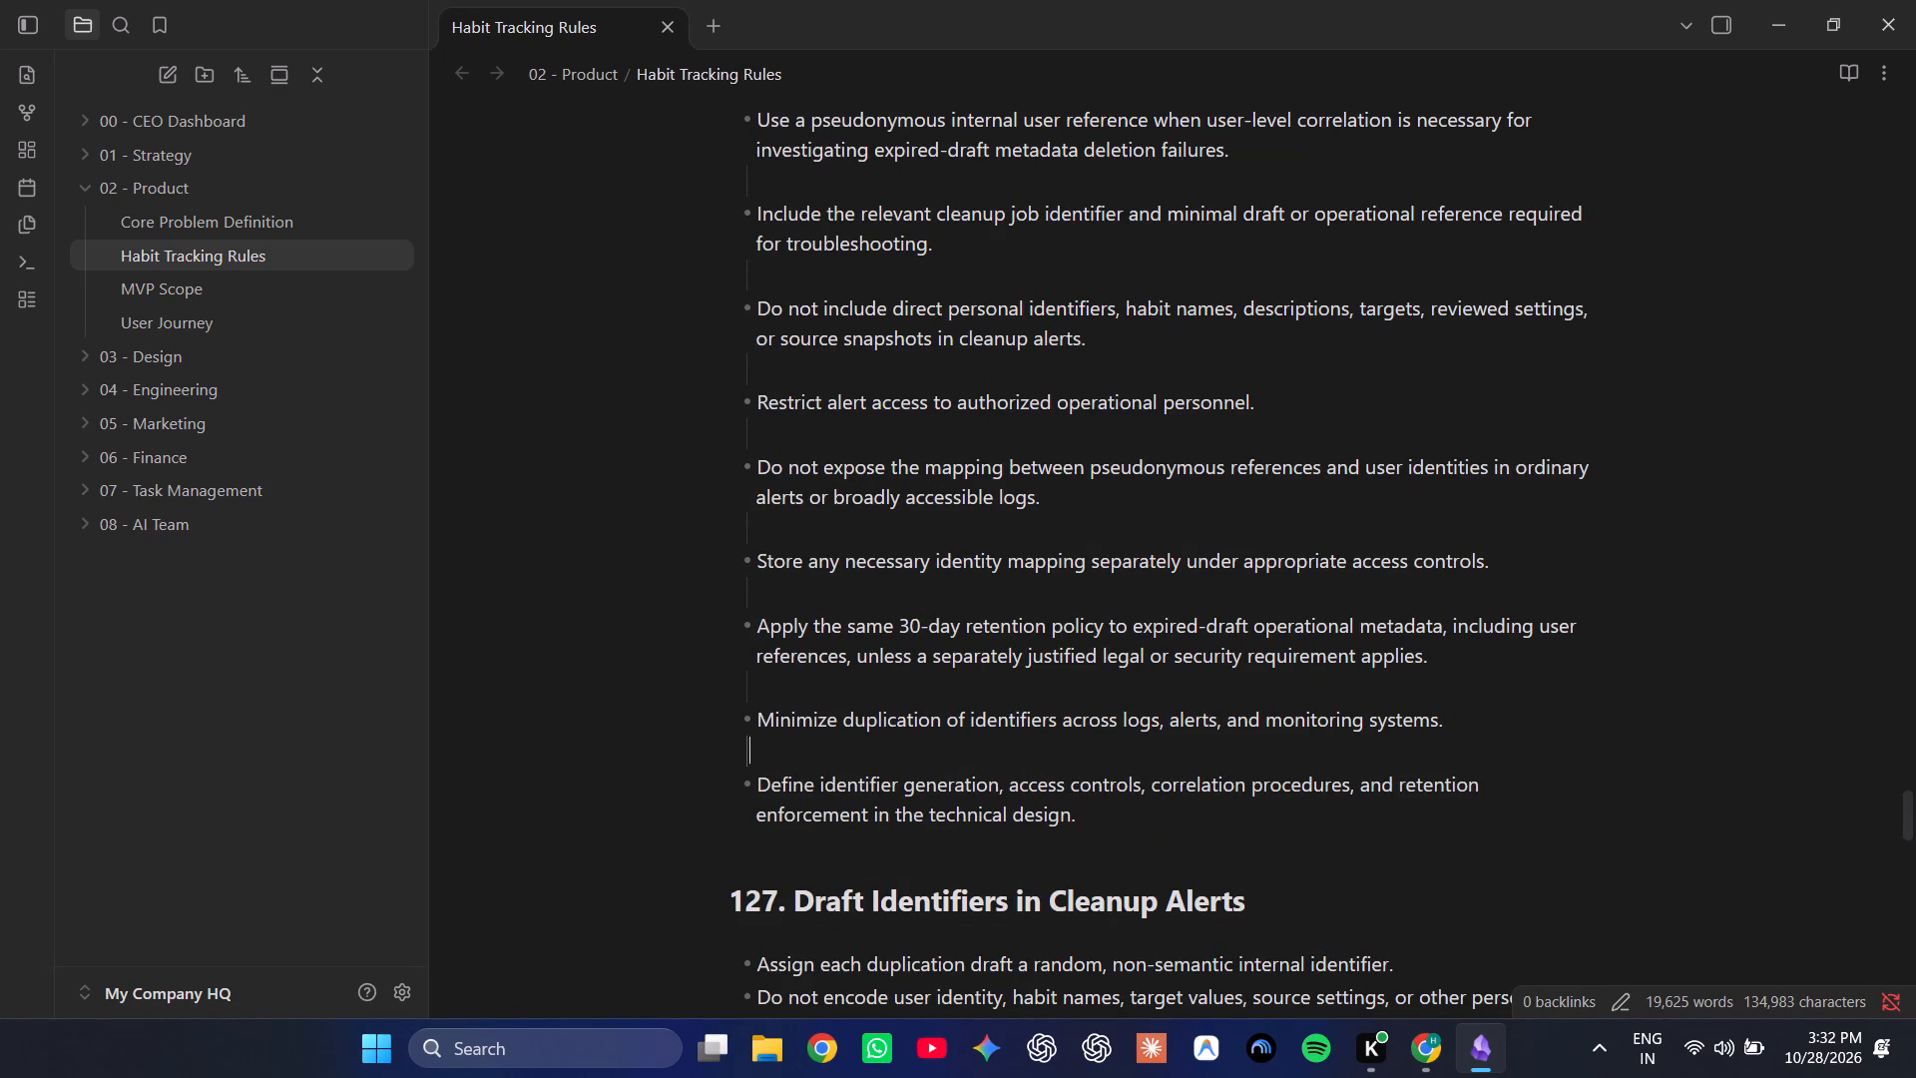
key("BackSpace")
key("BackSpace")
left_click(761, 687)
key("BackSpace")
key("BackSpace")
left_click(779, 591)
key("BackSpace")
key("BackSpace")
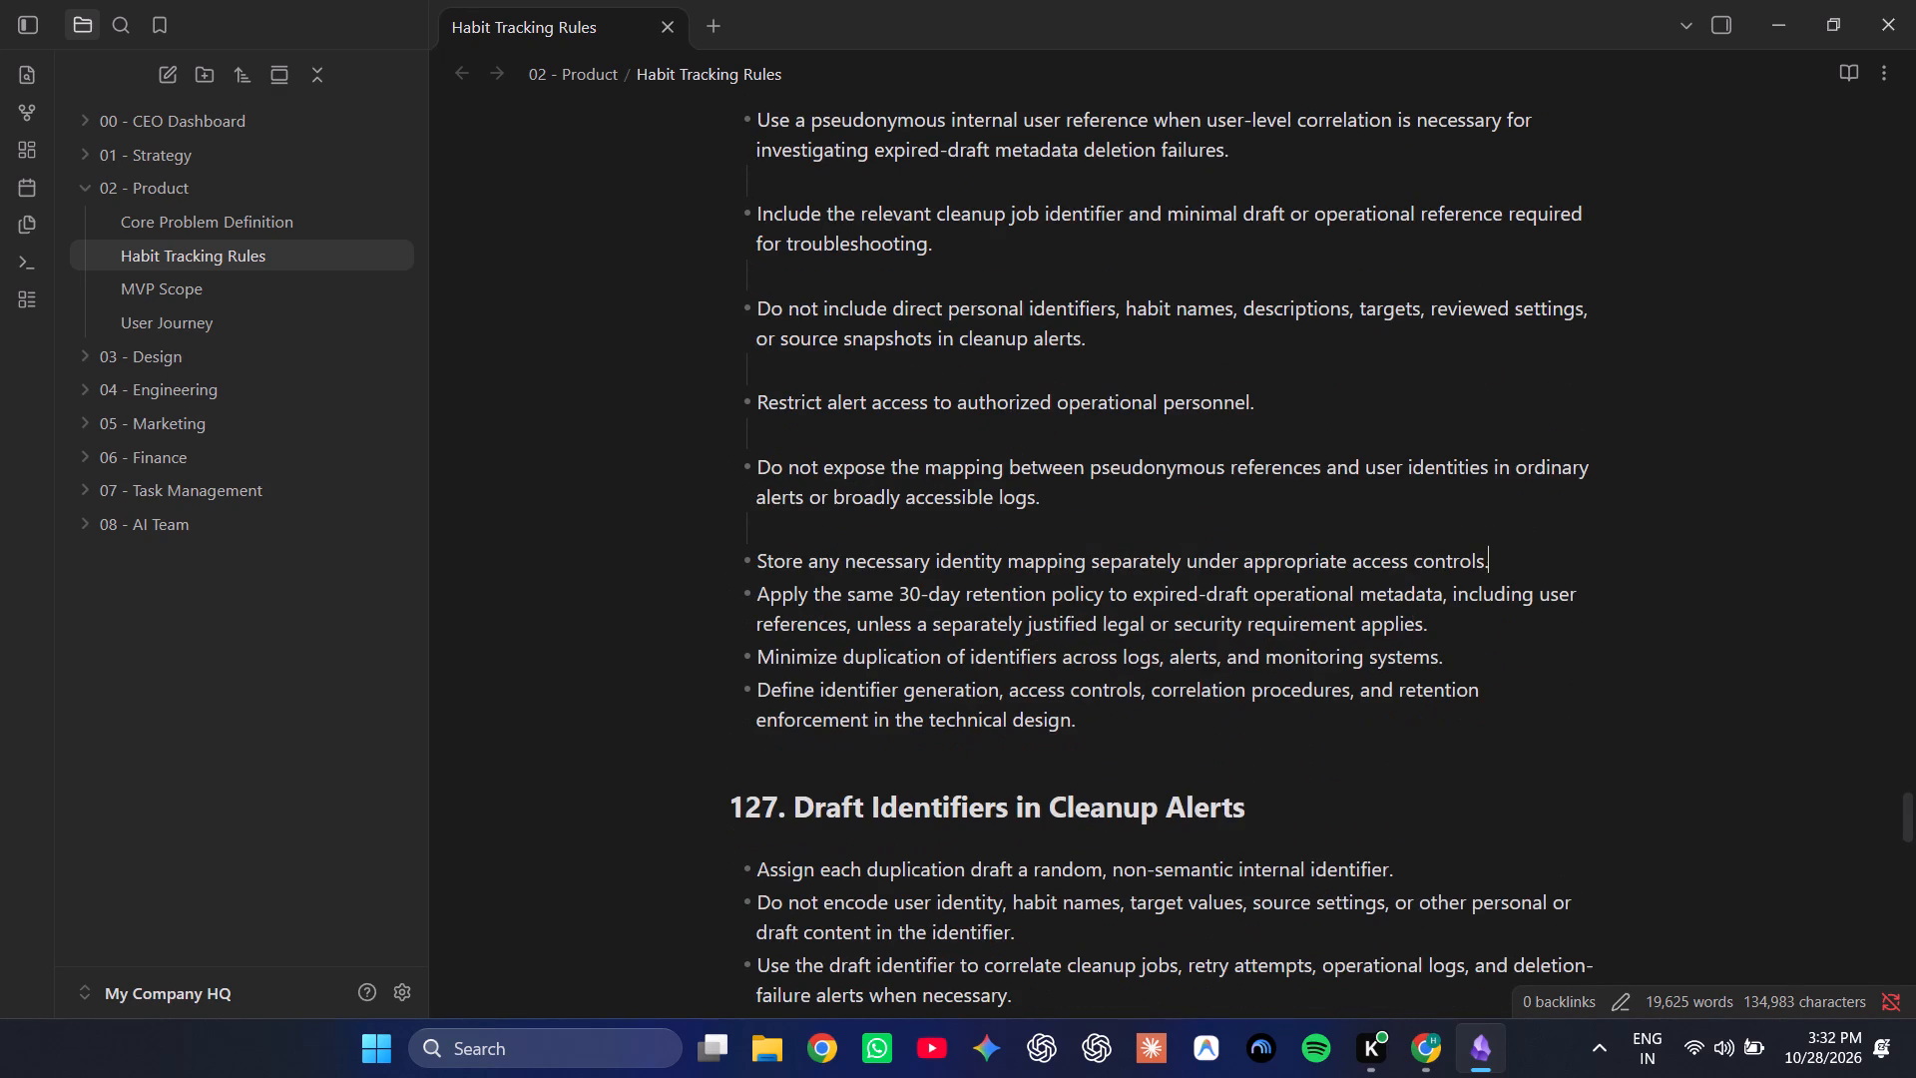
left_click(767, 526)
key("BackSpace")
key("BackSpace")
Remove the blank lines between section 126's first five bullets, from "Use a pseudonymous internal user reference" to "Do not expose the mapping".
left_click(791, 432)
key("BackSpace")
key("BackSpace")
left_click(778, 371)
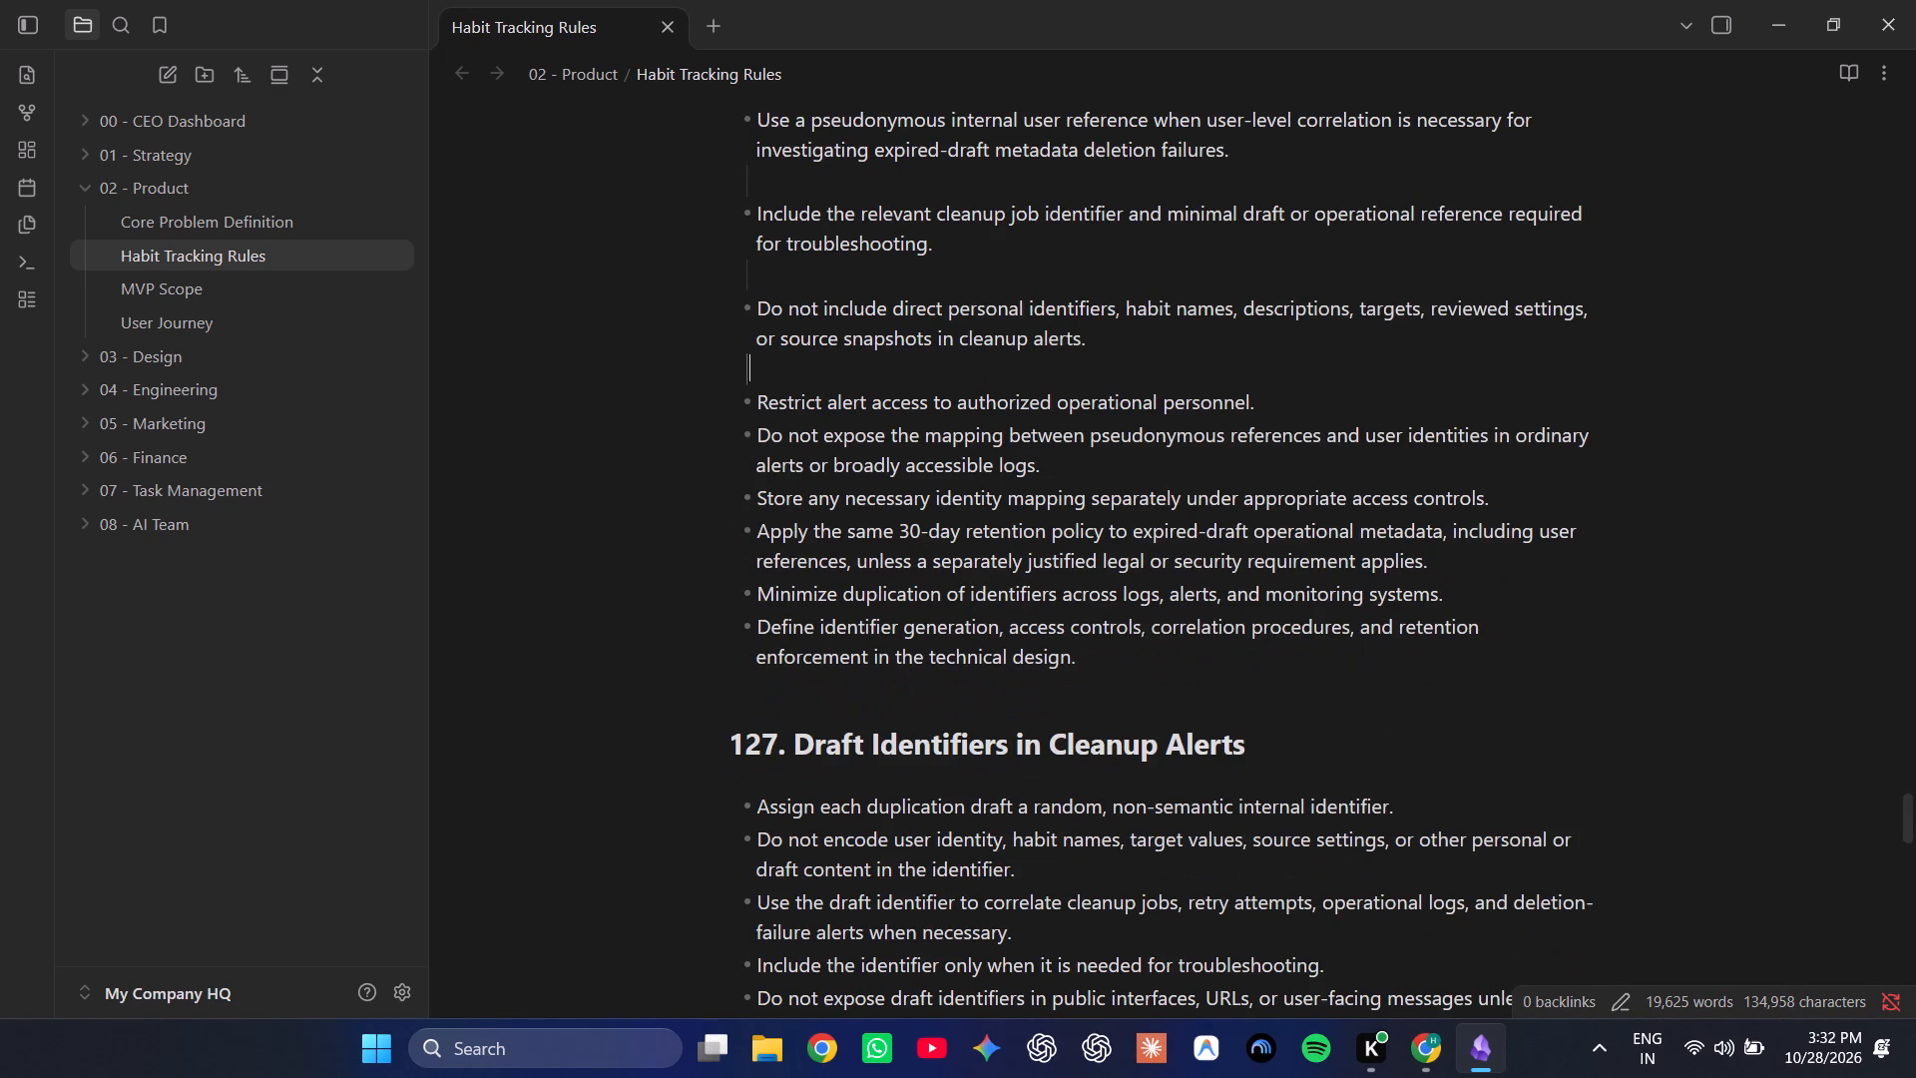
key("BackSpace")
key("BackSpace")
left_click(777, 280)
key("BackSpace")
key("BackSpace")
left_click(774, 191)
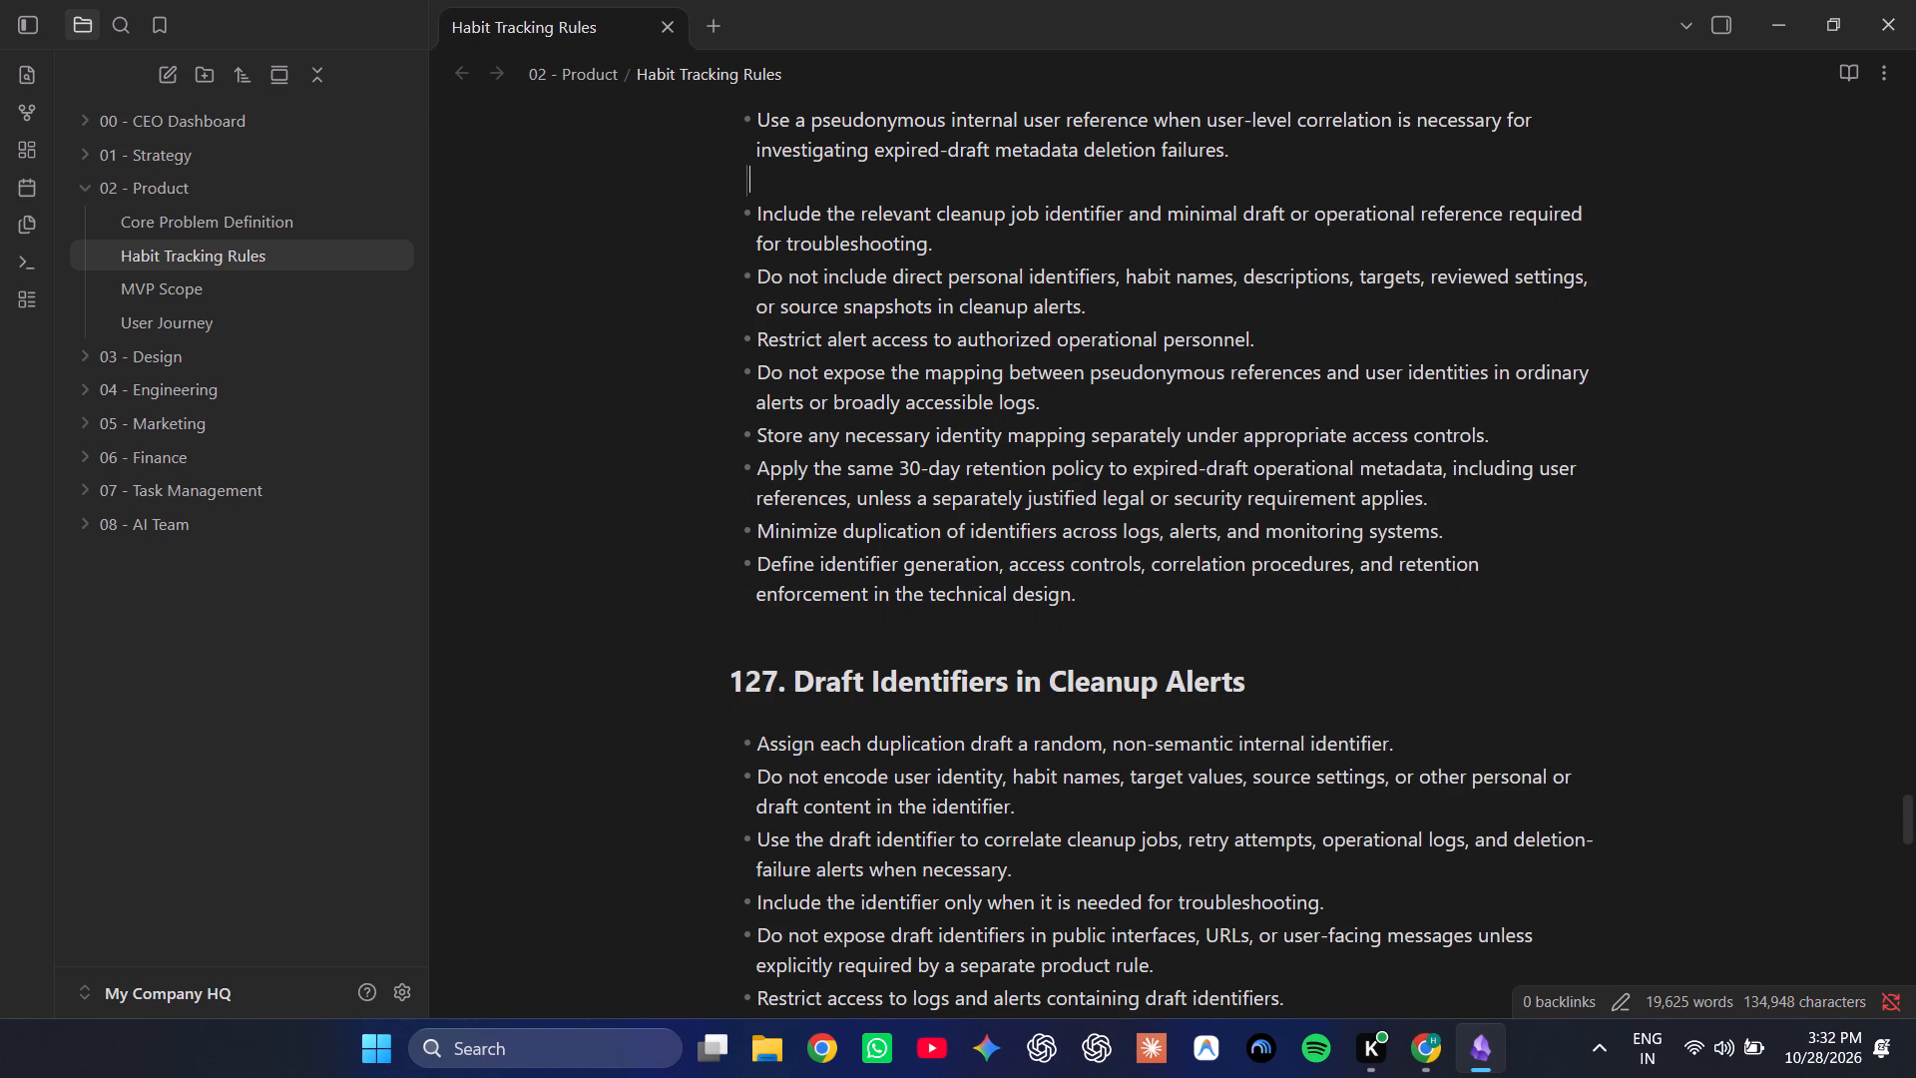
key("BackSpace")
key("BackSpace")
Remove the blank lines between section 125's bullets from "Prevent failed cleanup operations" down to "Do not treat an alert".
scroll(873, 581, "up", 8)
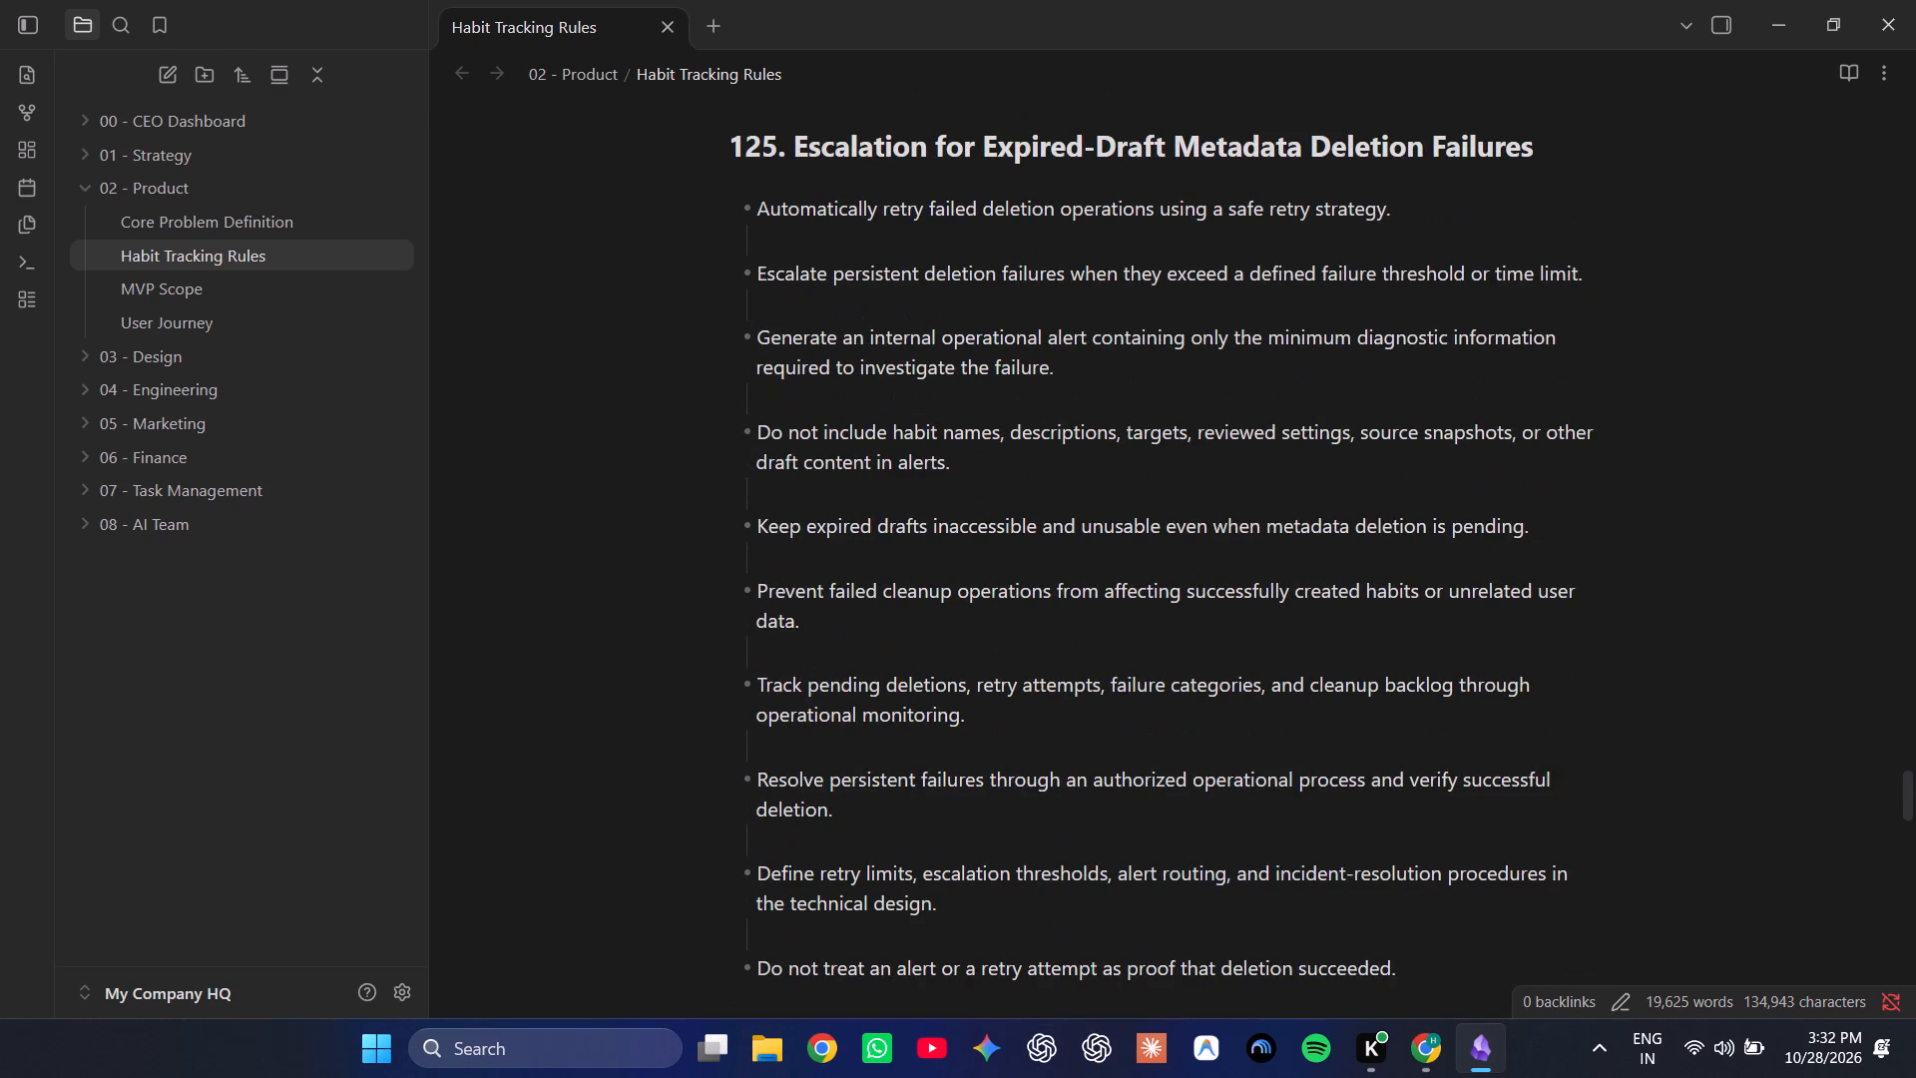
left_click(829, 936)
key("BackSpace")
key("BackSpace")
left_click(773, 827)
key("BackSpace")
key("BackSpace")
left_click(760, 739)
key("BackSpace")
key("BackSpace")
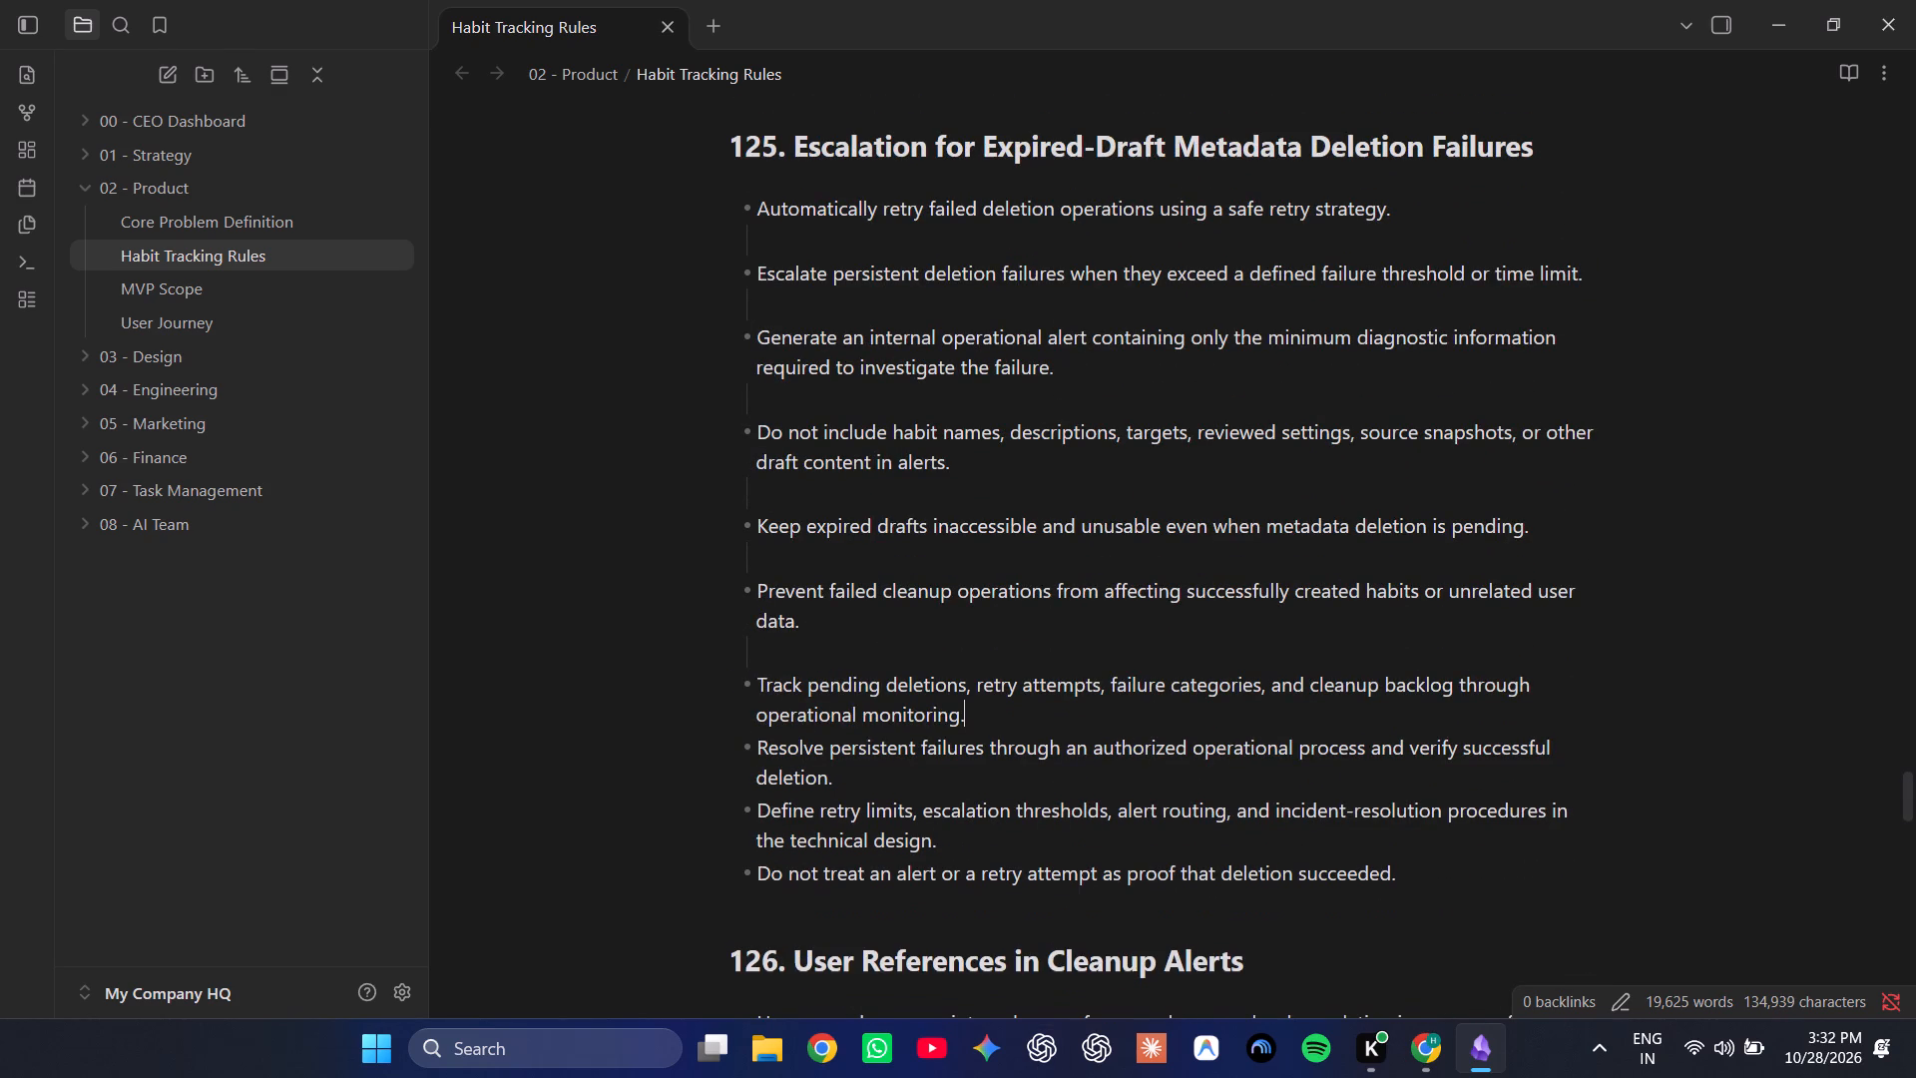
left_click(759, 633)
key("BackSpace")
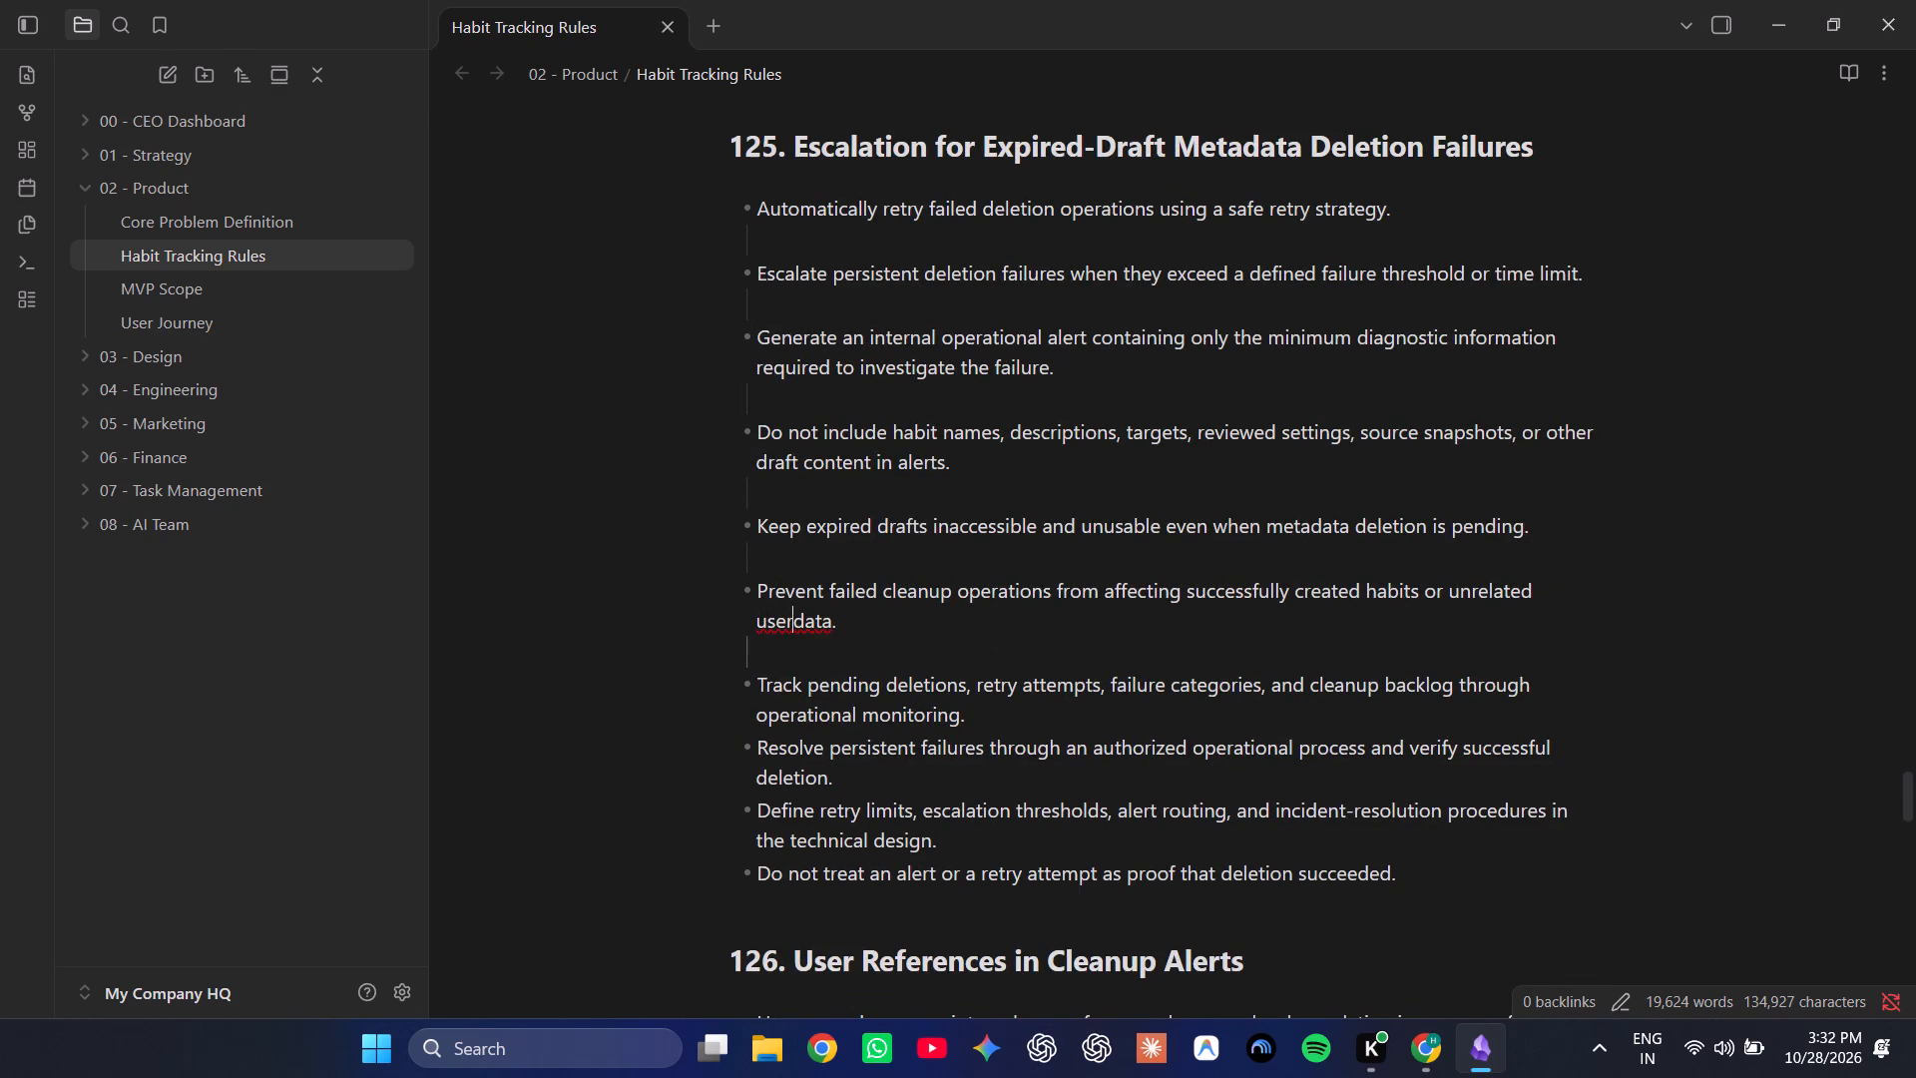
key("ctrl+z")
left_click(773, 660)
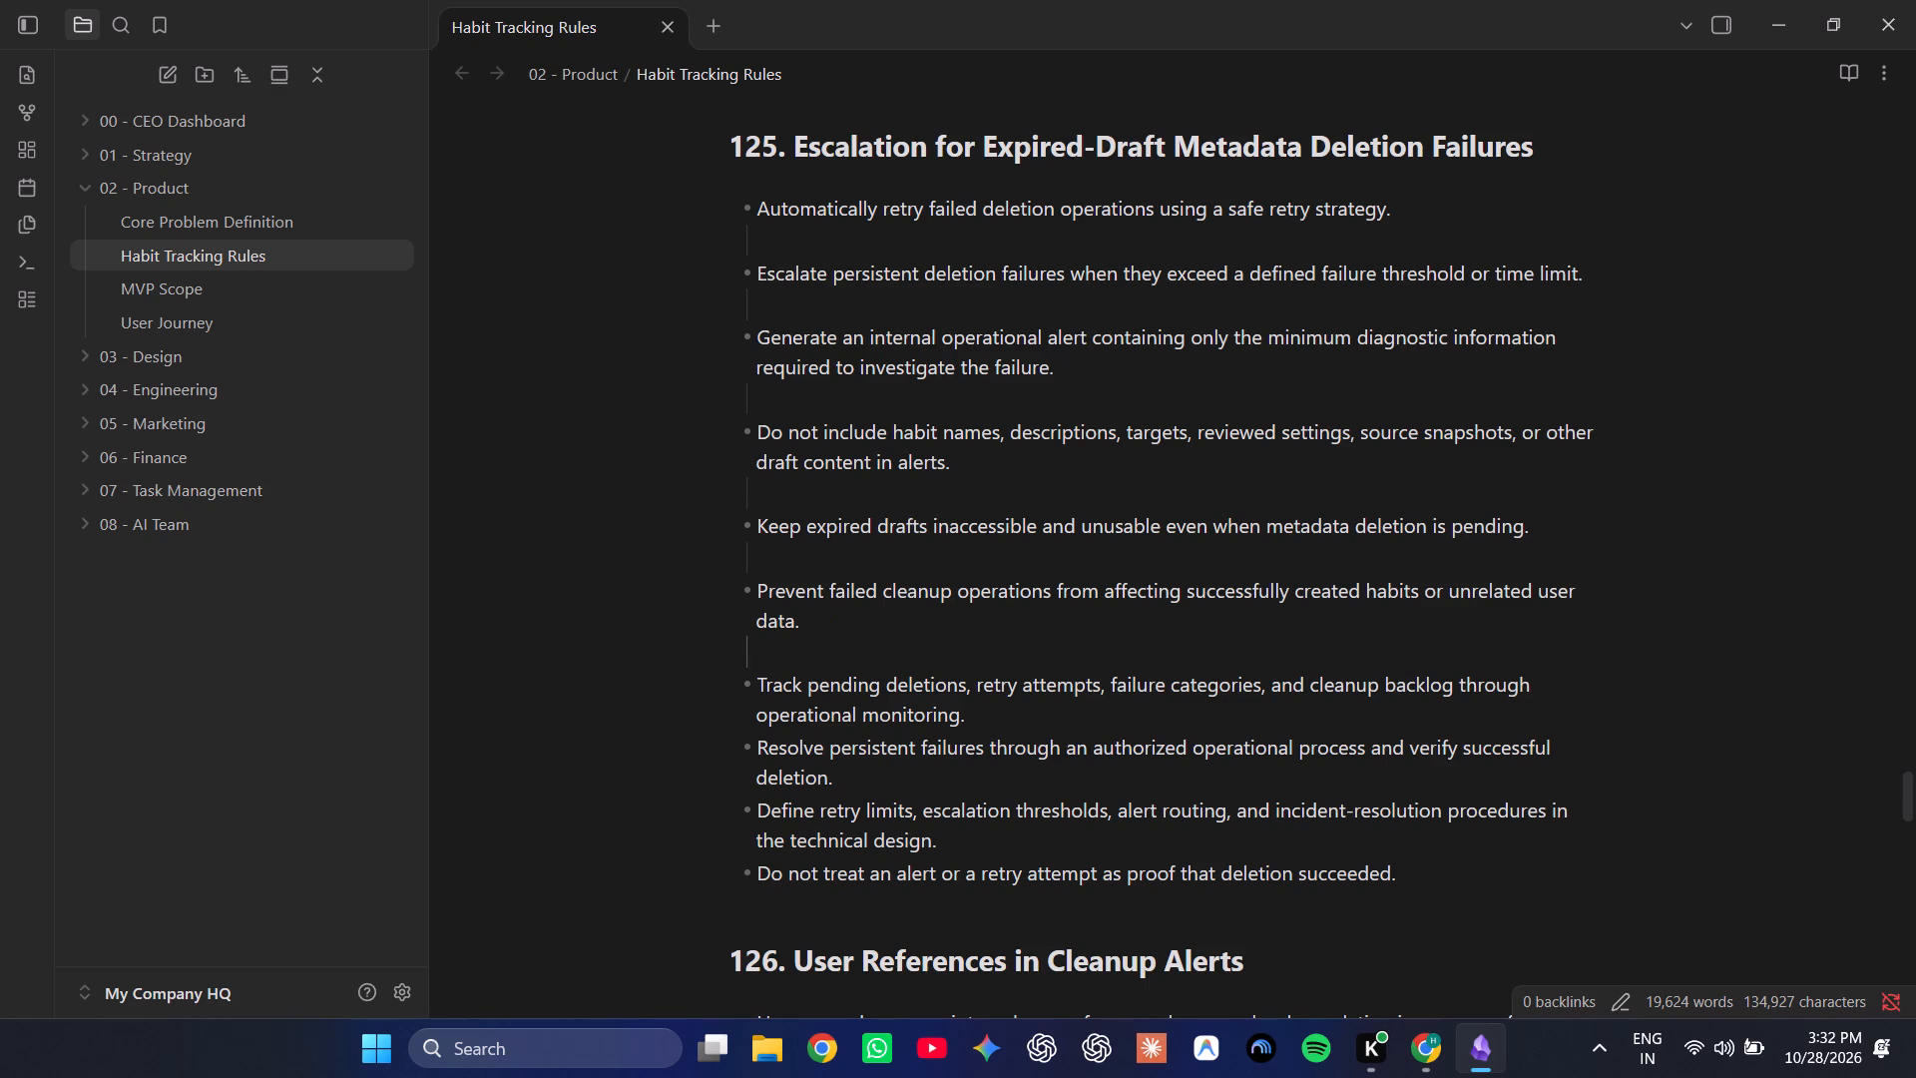
key("BackSpace")
key("BackSpace")
Remove the blank lines between section 125's bullets from "Generate an internal operational alert" down to "Prevent failed cleanup operations".
left_click(780, 551)
key("BackSpace")
key("BackSpace")
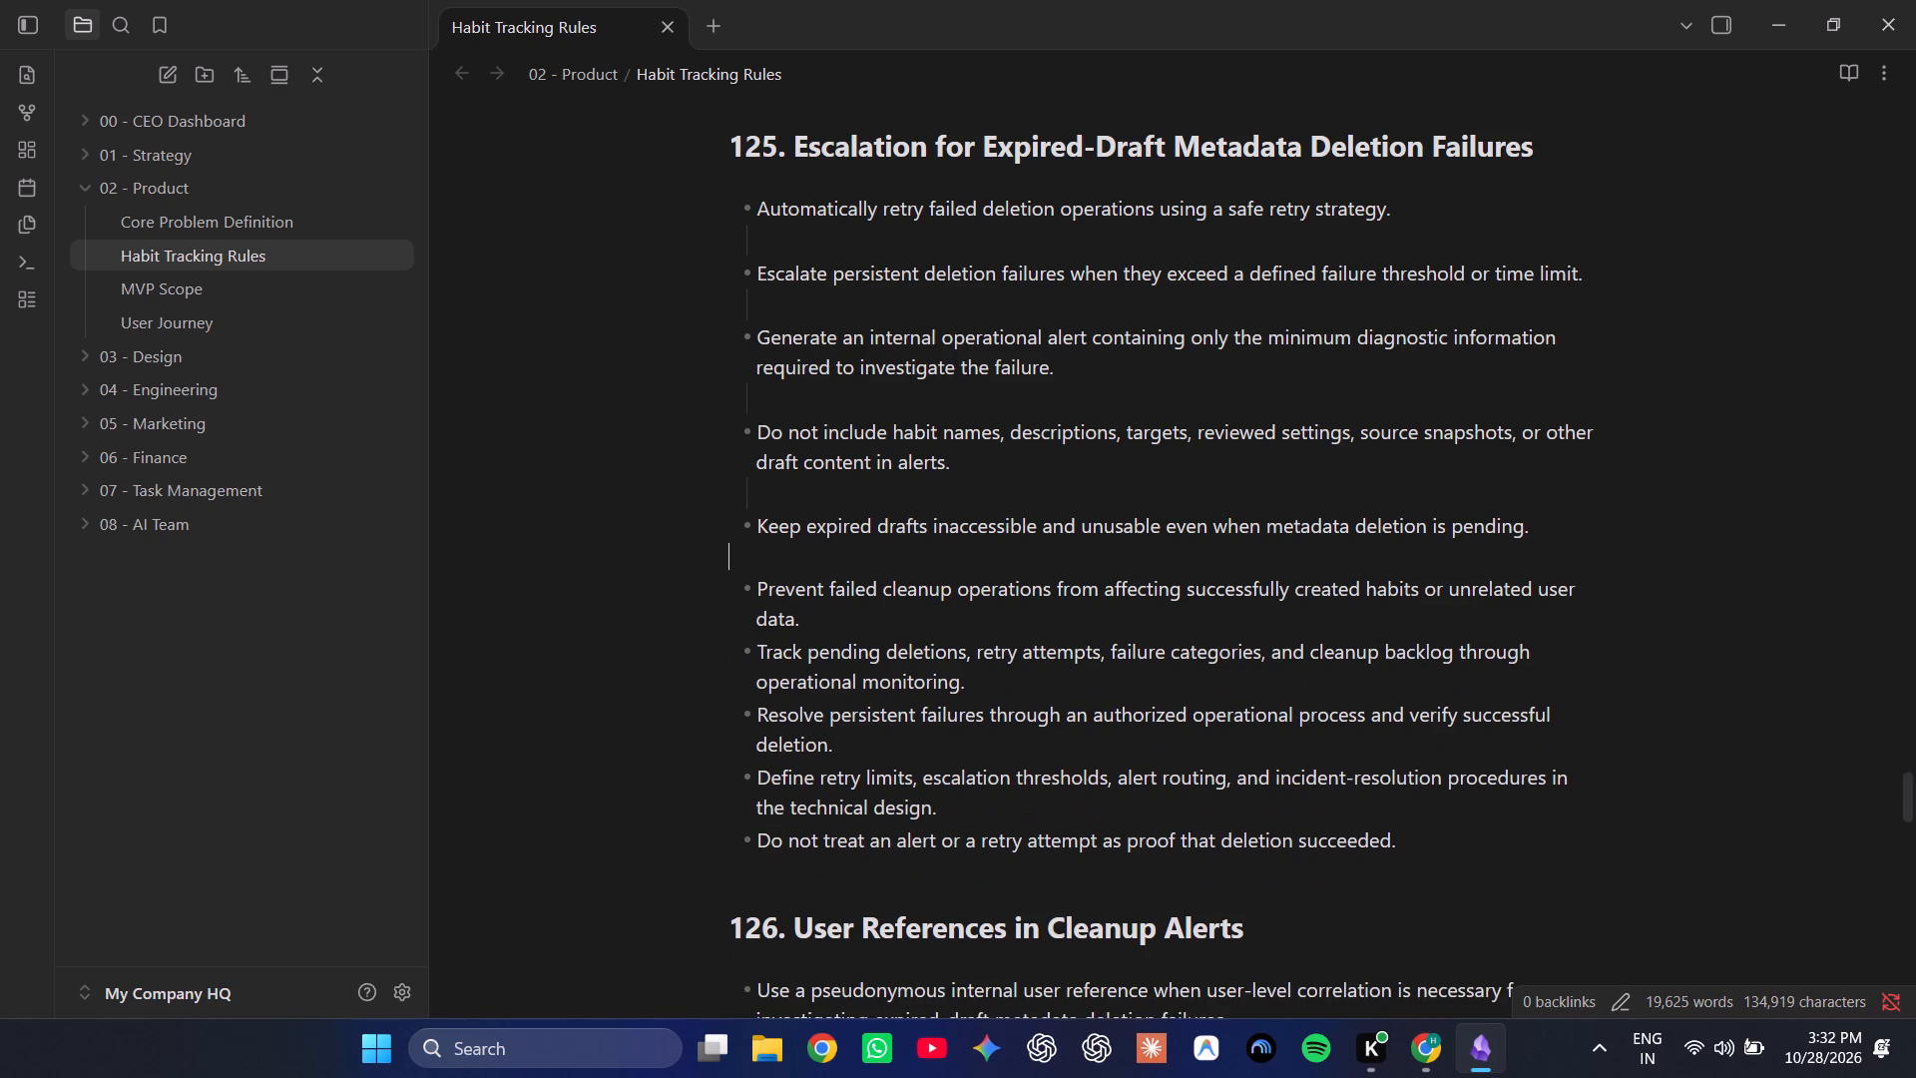
left_click(776, 499)
key("BackSpace")
key("BackSpace")
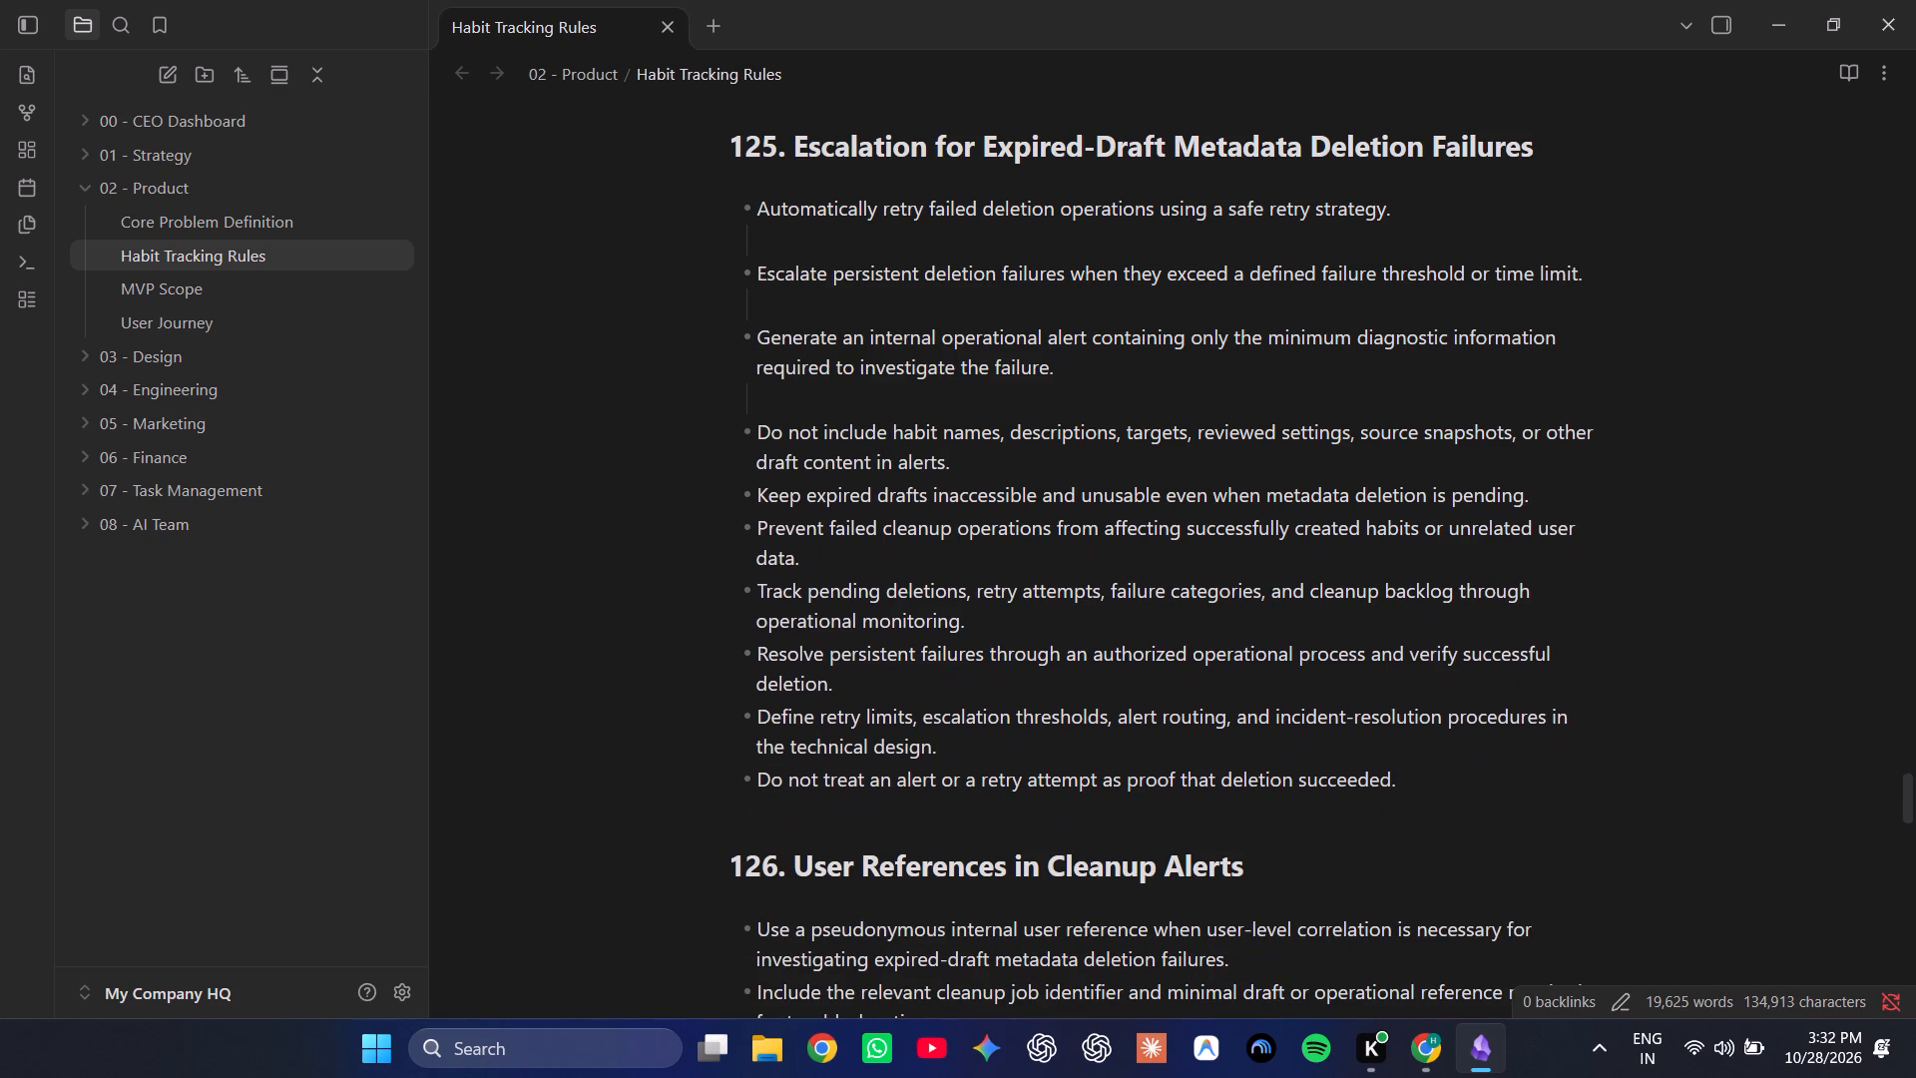
left_click(775, 396)
key("BackSpace")
key("BackSpace")
scroll(782, 624, "up", 3)
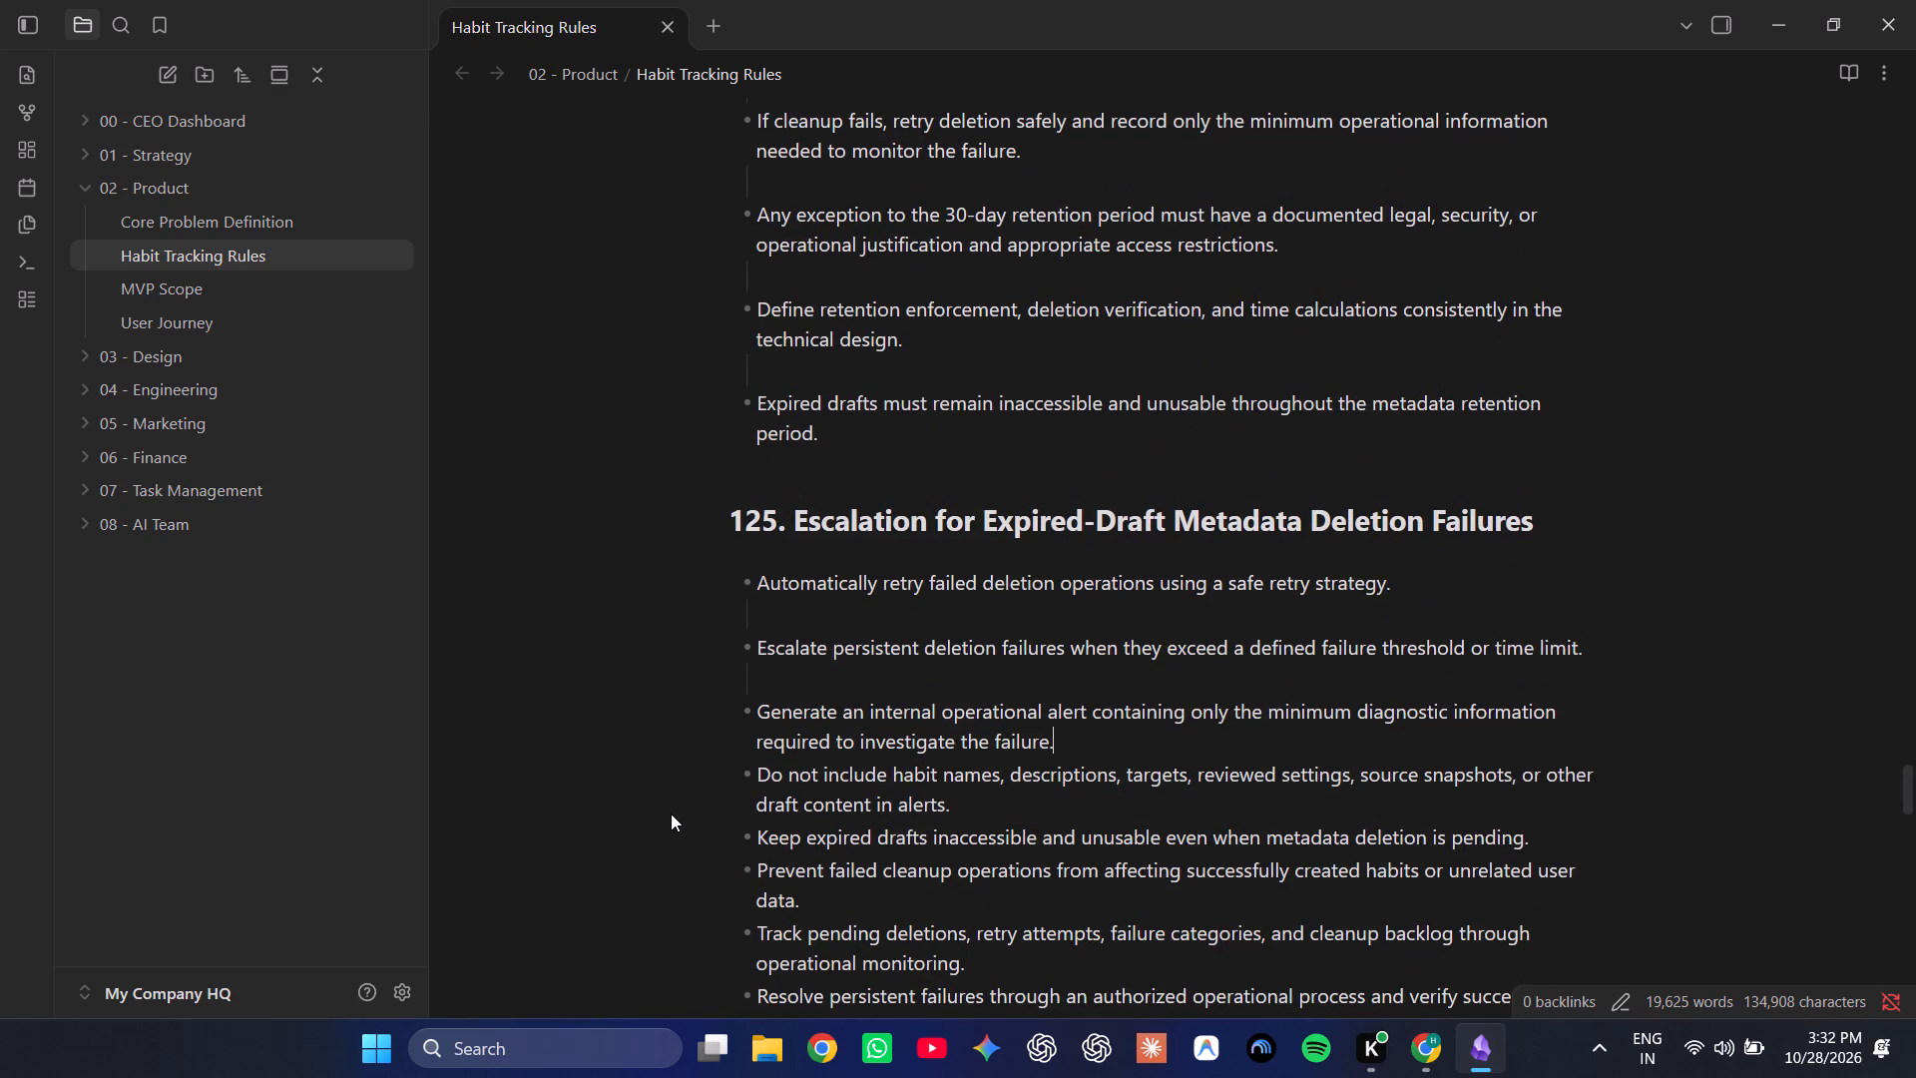
Remove the blank lines between section 125's first three bullets, from "Automatically retry failed deletion operations" to "Generate an internal operational alert".
left_click(795, 683)
key("BackSpace")
key("BackSpace")
left_click(777, 611)
key("BackSpace")
key("BackSpace")
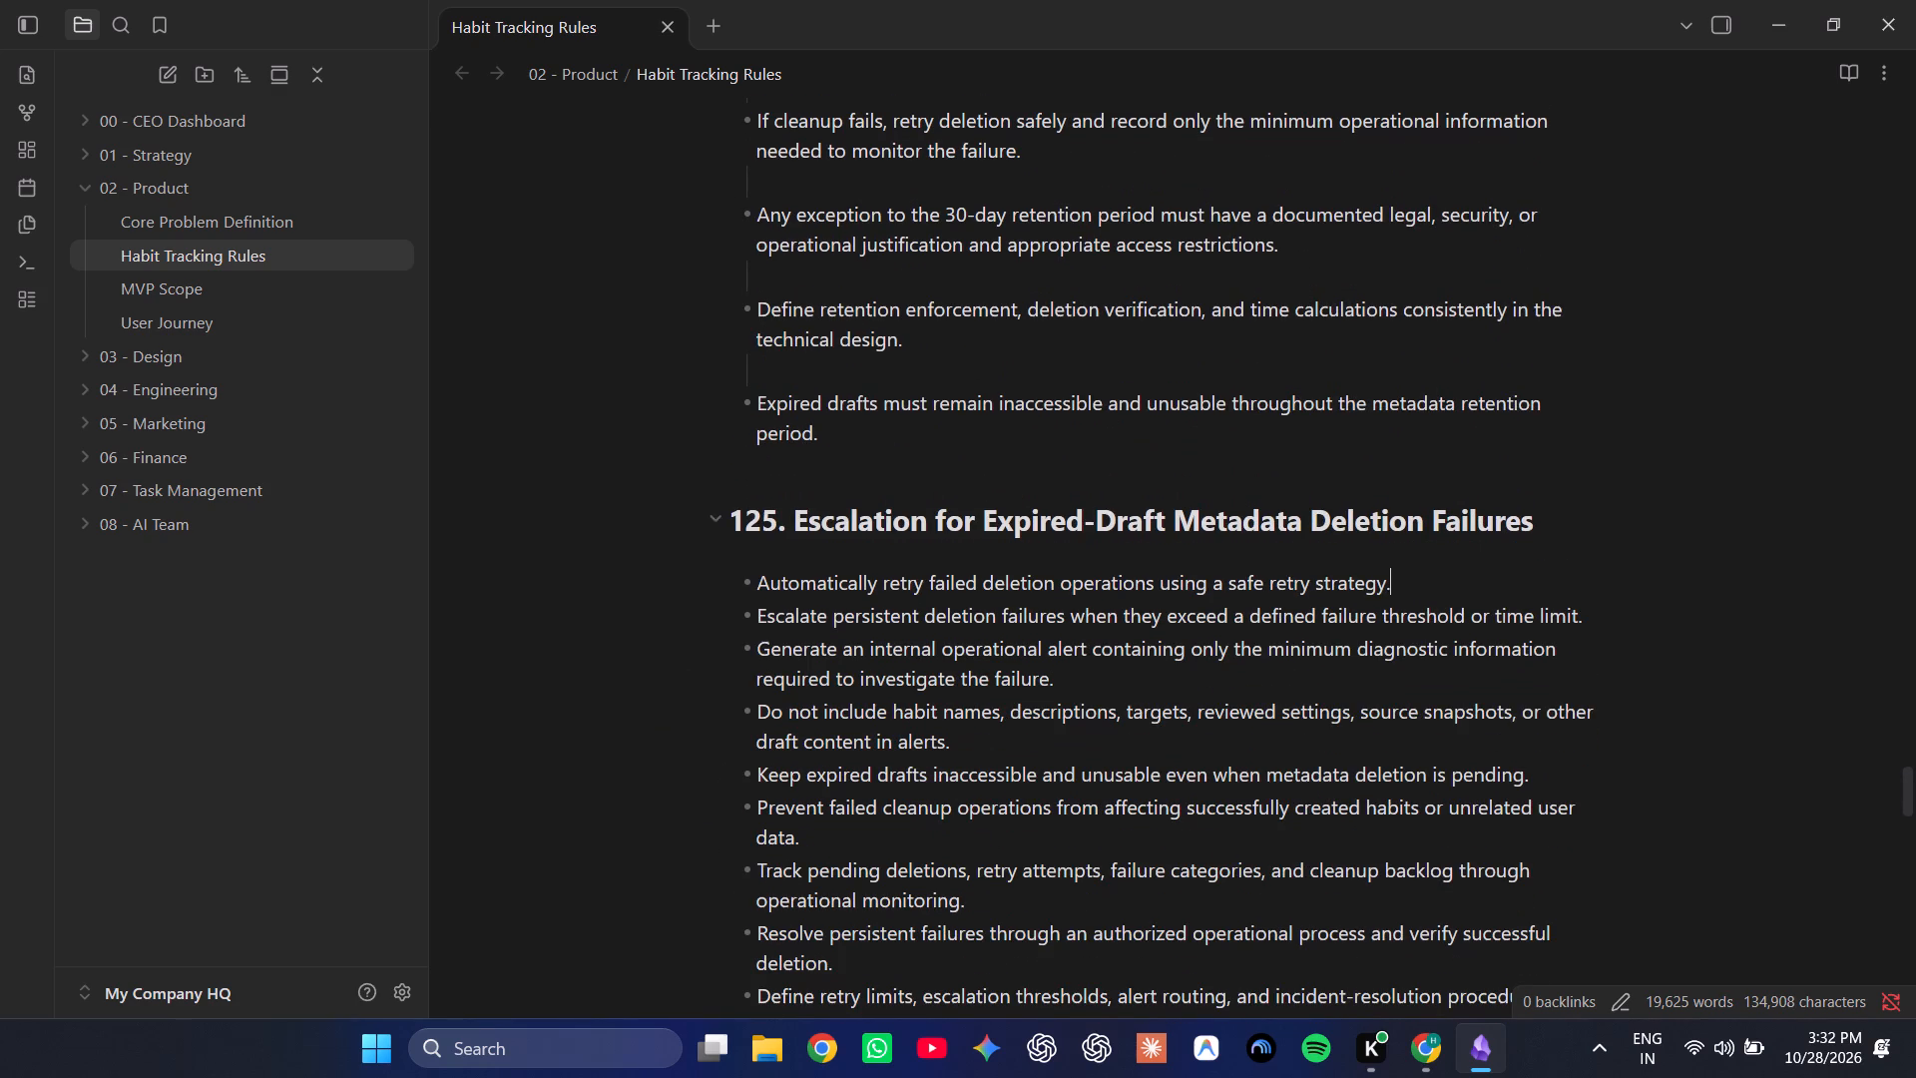
Remove the blank lines between section 124's last four bullets, from "If cleanup fails" down to "Expired drafts must remain inaccessible".
left_click(792, 374)
key("BackSpace")
key("BackSpace")
scroll(818, 480, "up", 4)
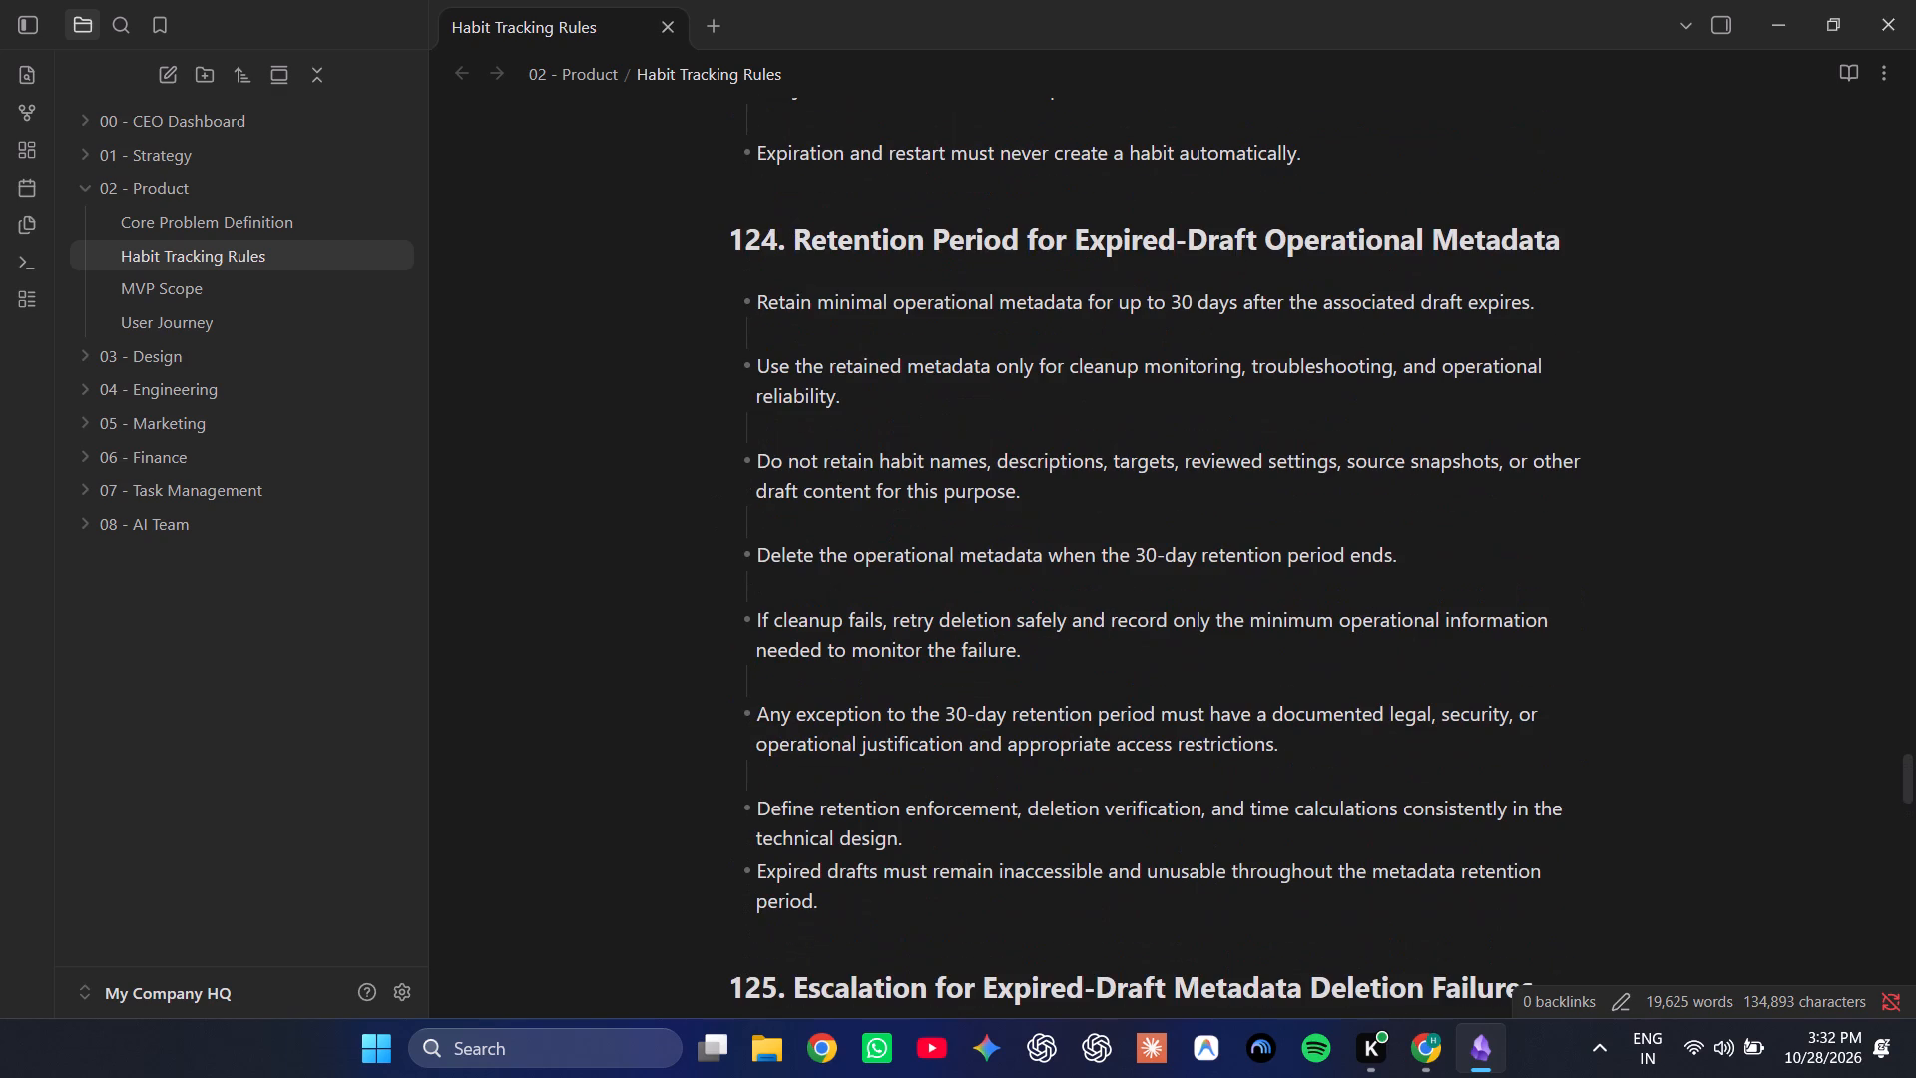
left_click(765, 773)
key("BackSpace")
key("BackSpace")
left_click(771, 683)
key("BackSpace")
key("BackSpace")
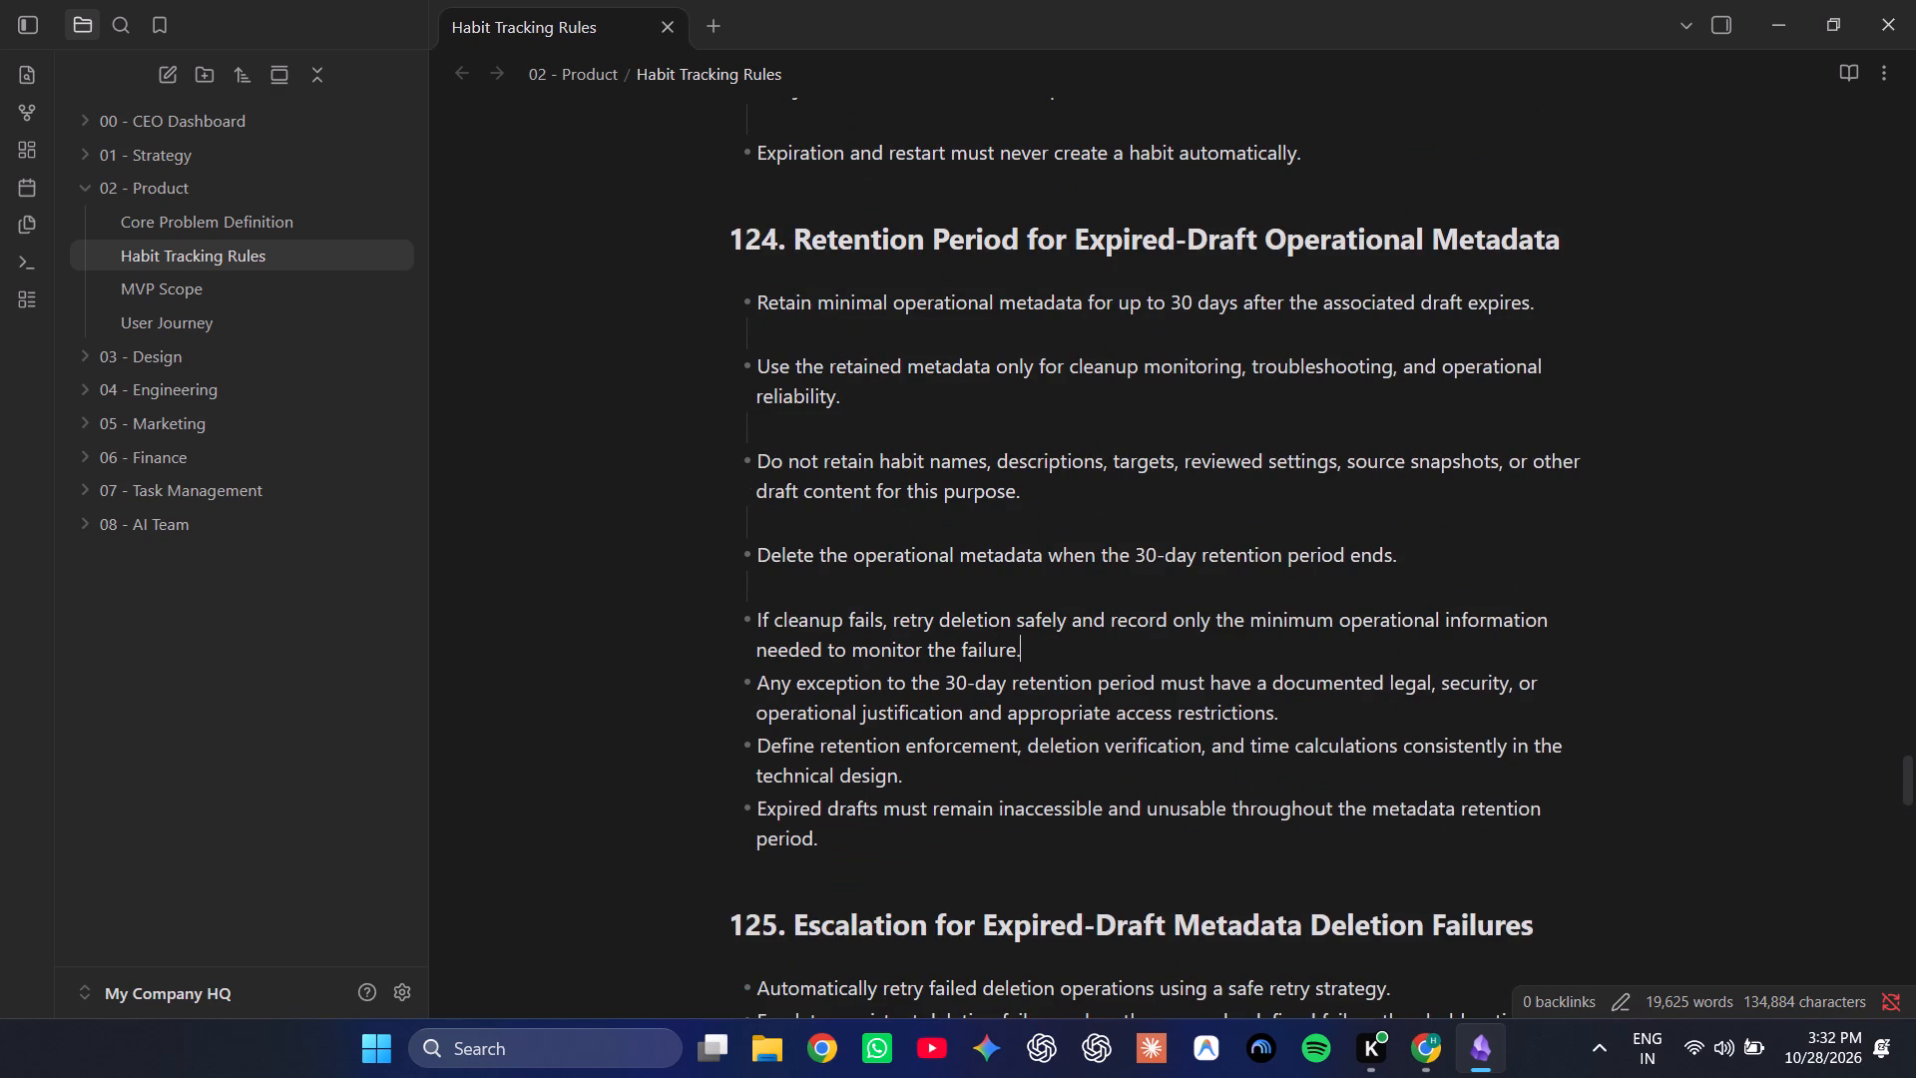
Remove the blank lines between section 124's bullets from "Retain minimal operational metadata" down to "If cleanup fails".
left_click(777, 584)
key("BackSpace")
key("BackSpace")
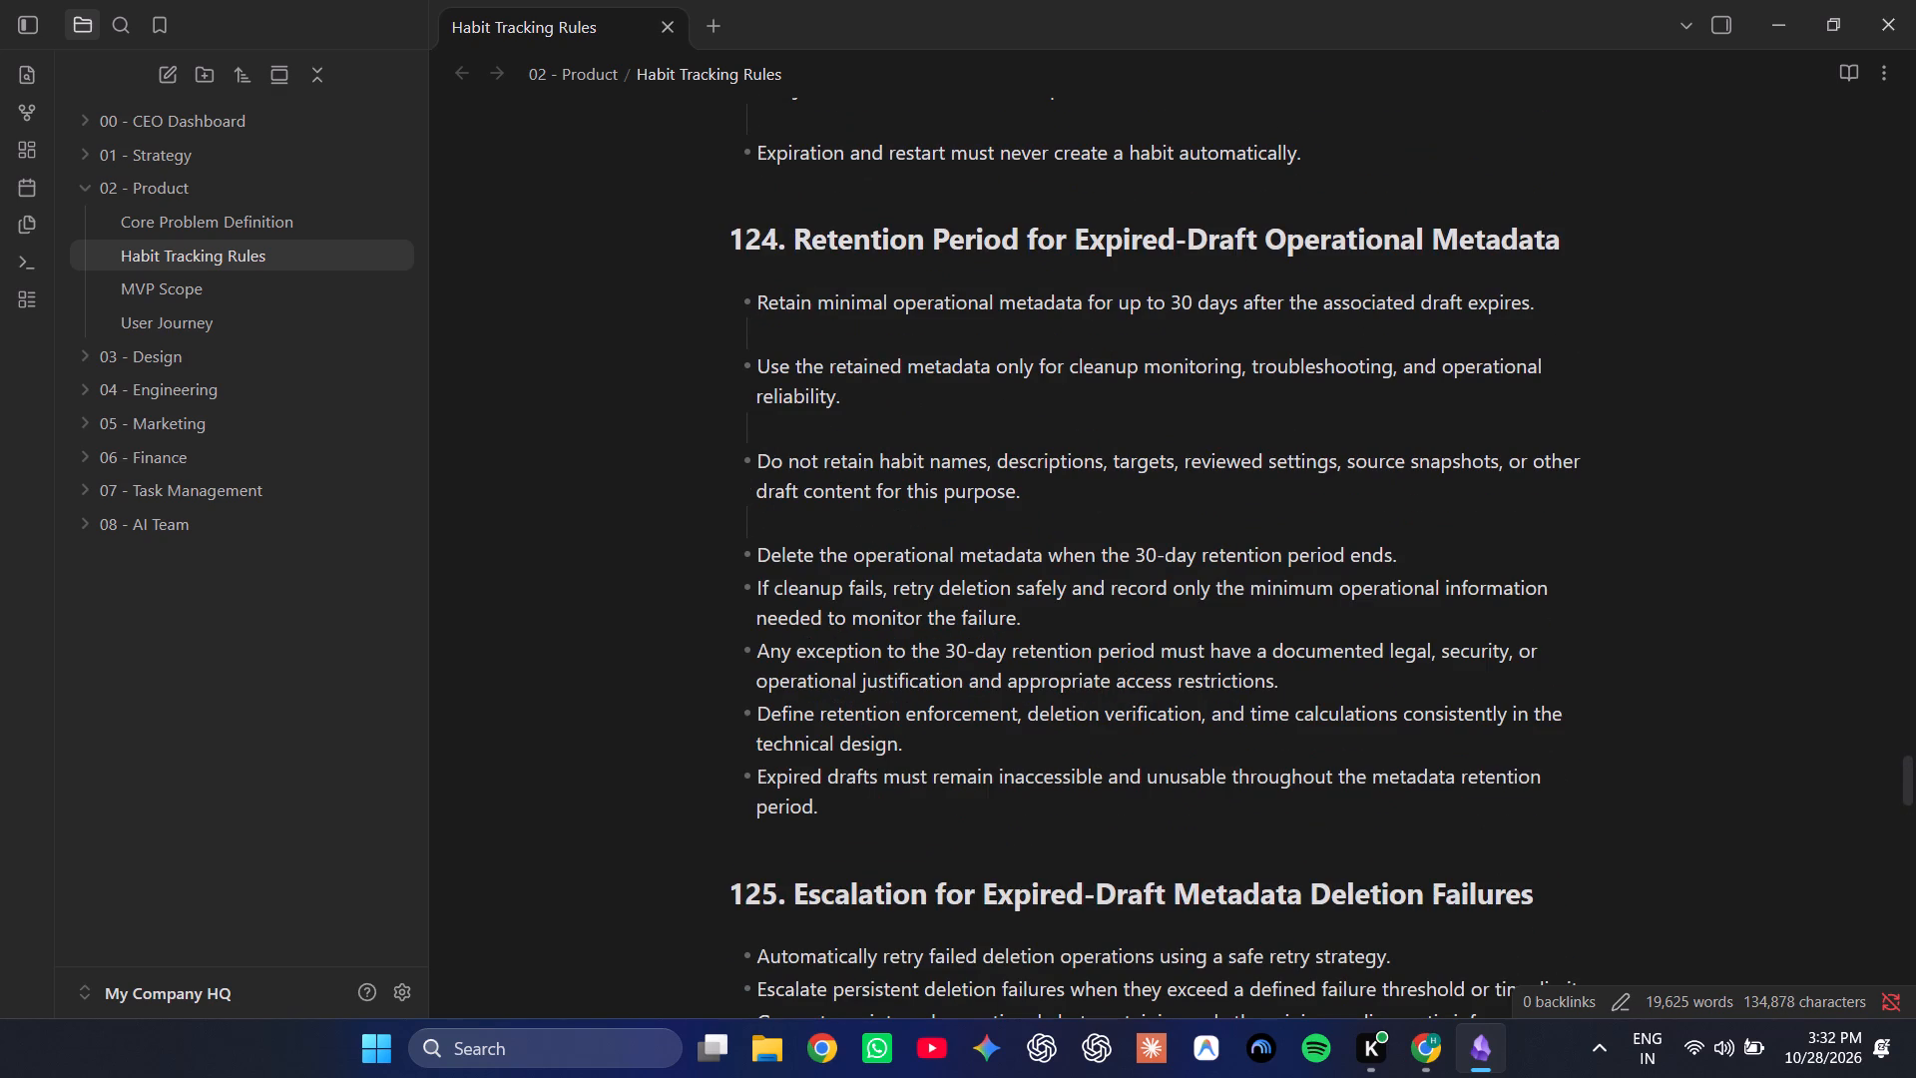
left_click(781, 526)
key("BackSpace")
key("BackSpace")
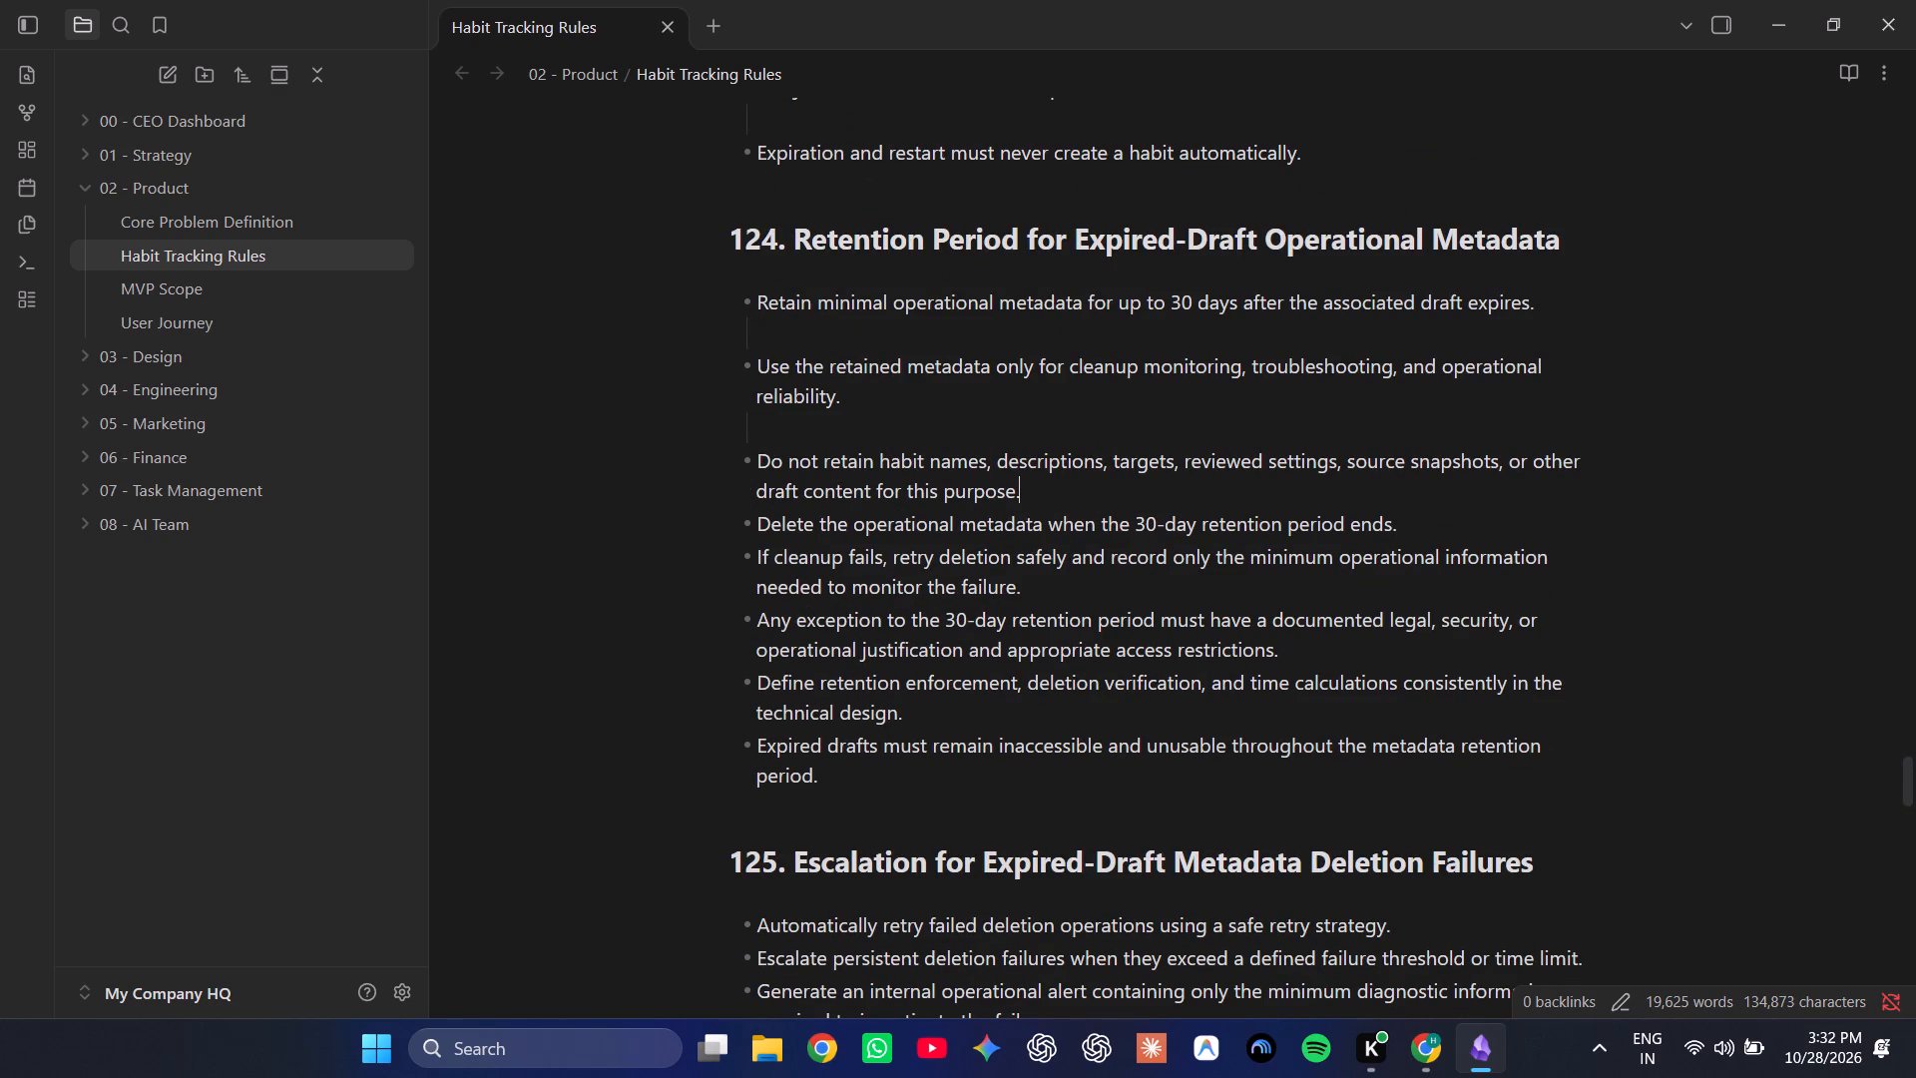
left_click(798, 420)
key("BackSpace")
key("BackSpace")
left_click(789, 332)
key("BackSpace")
key("BackSpace")
Remove the blank lines between section 123's bullets from "Revalidate source existence" down to "Expiration and restart must never create".
scroll(840, 789, "up", 5)
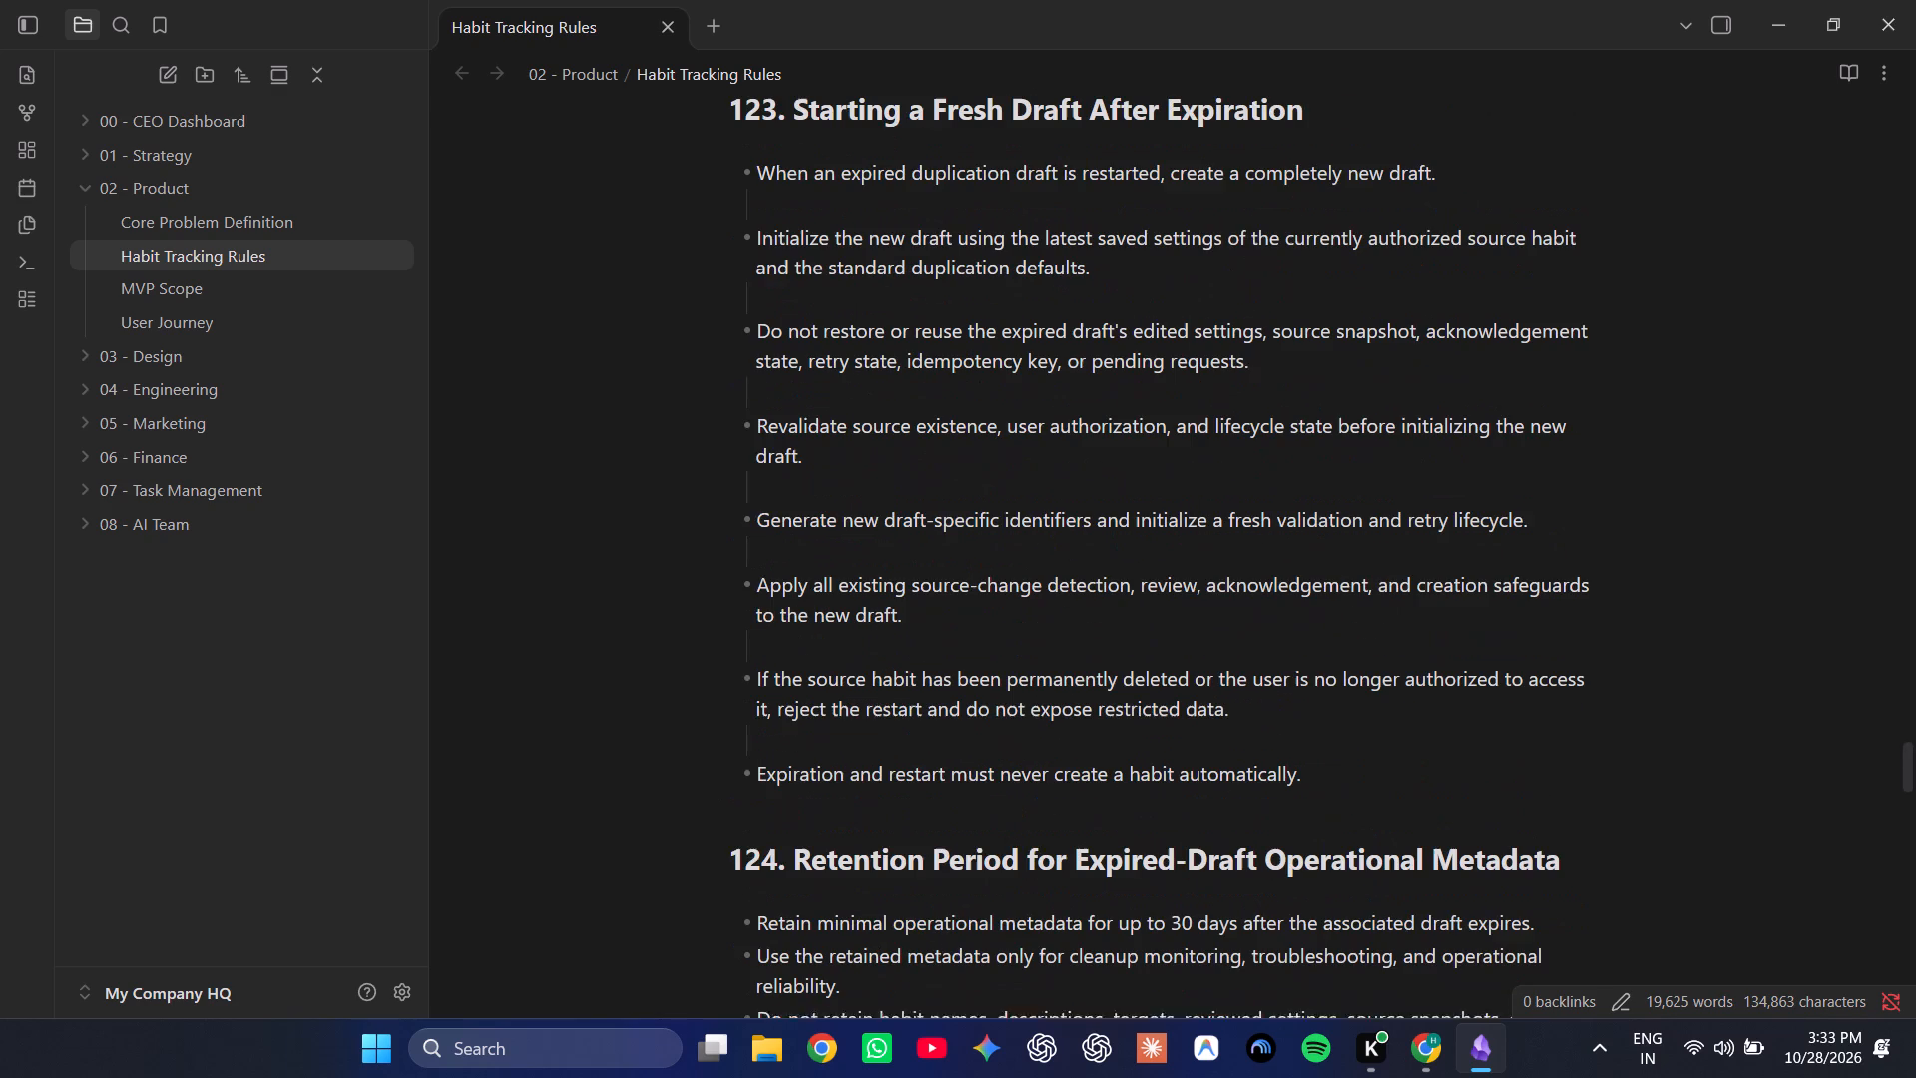
left_click(776, 736)
key("BackSpace")
key("BackSpace")
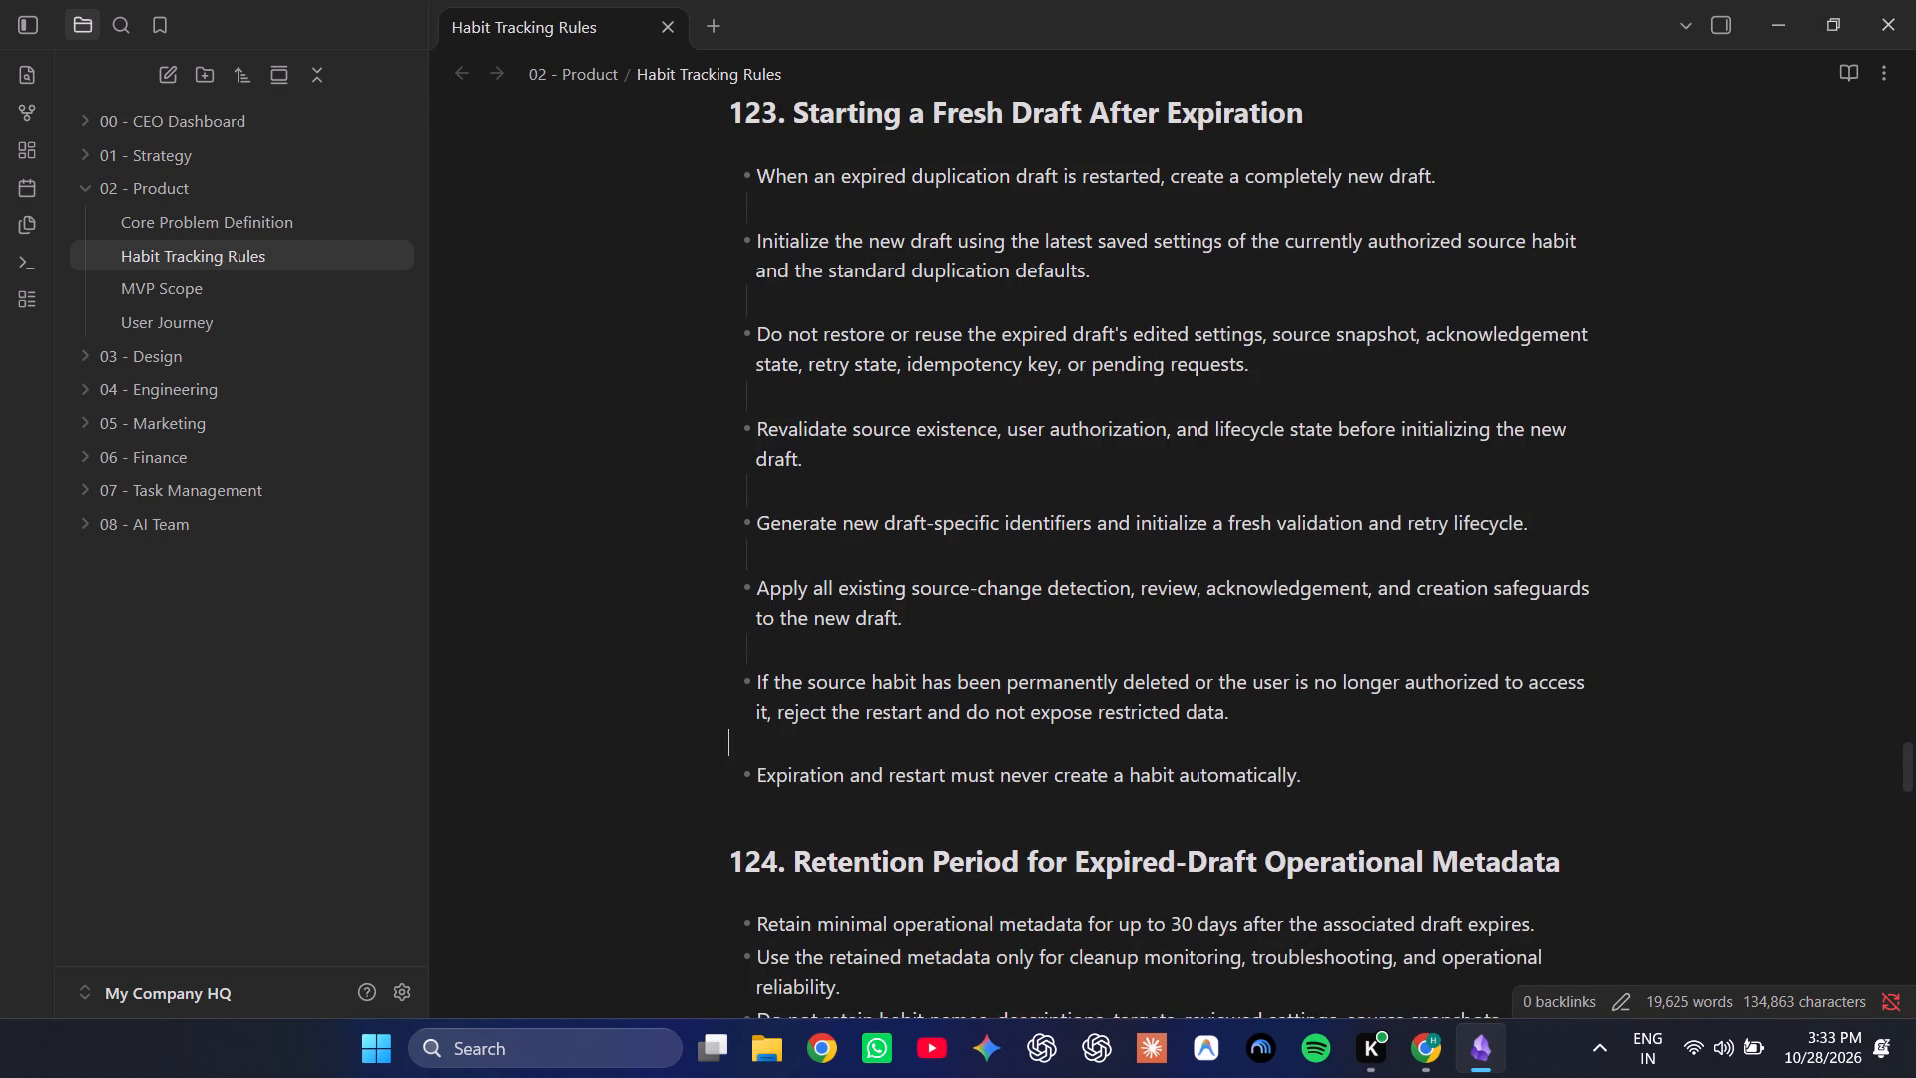
left_click(776, 650)
key("BackSpace")
key("BackSpace")
left_click(755, 551)
key("BackSpace")
key("BackSpace")
left_click(778, 480)
key("BackSpace")
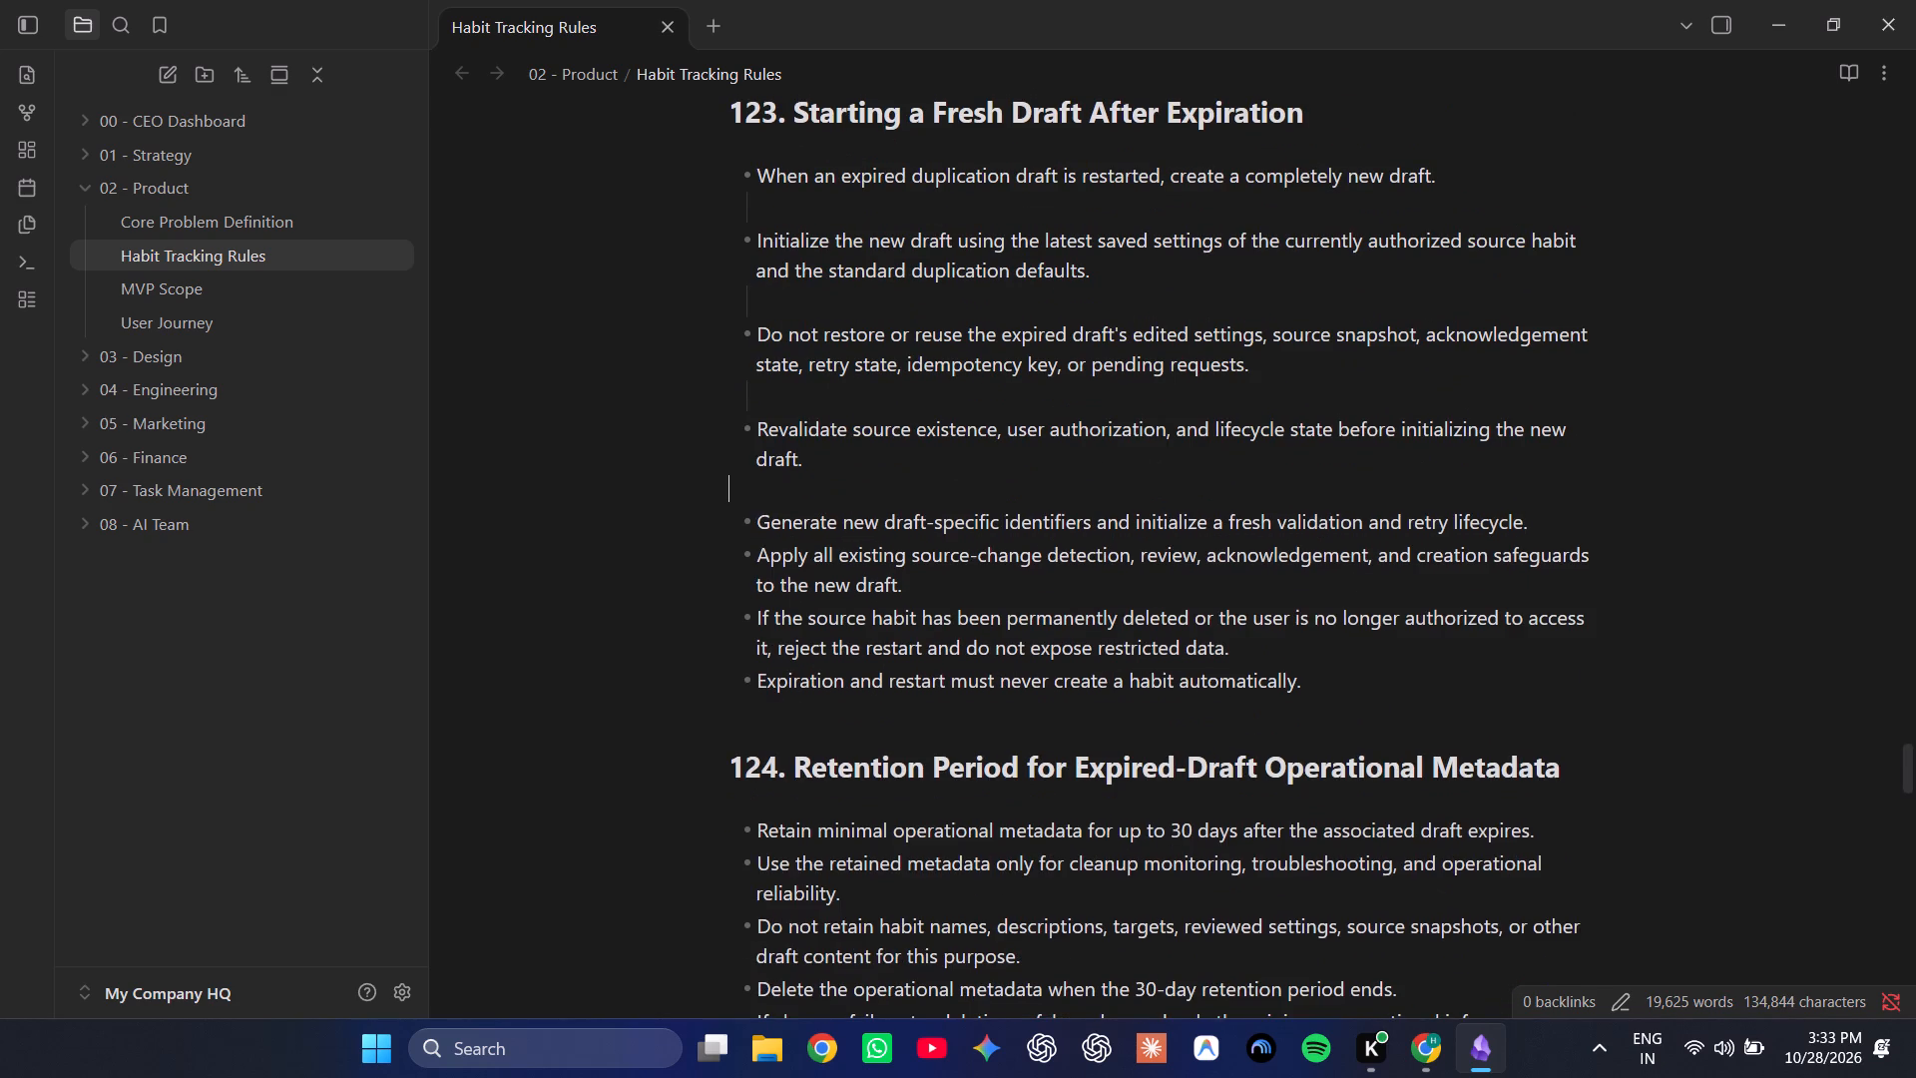
key("BackSpace")
Remove the blank lines between section 123's first four bullets, from "When an expired duplication draft" to "Revalidate source existence".
left_click(774, 398)
key("BackSpace")
key("BackSpace")
left_click(767, 309)
key("BackSpace")
key("BackSpace")
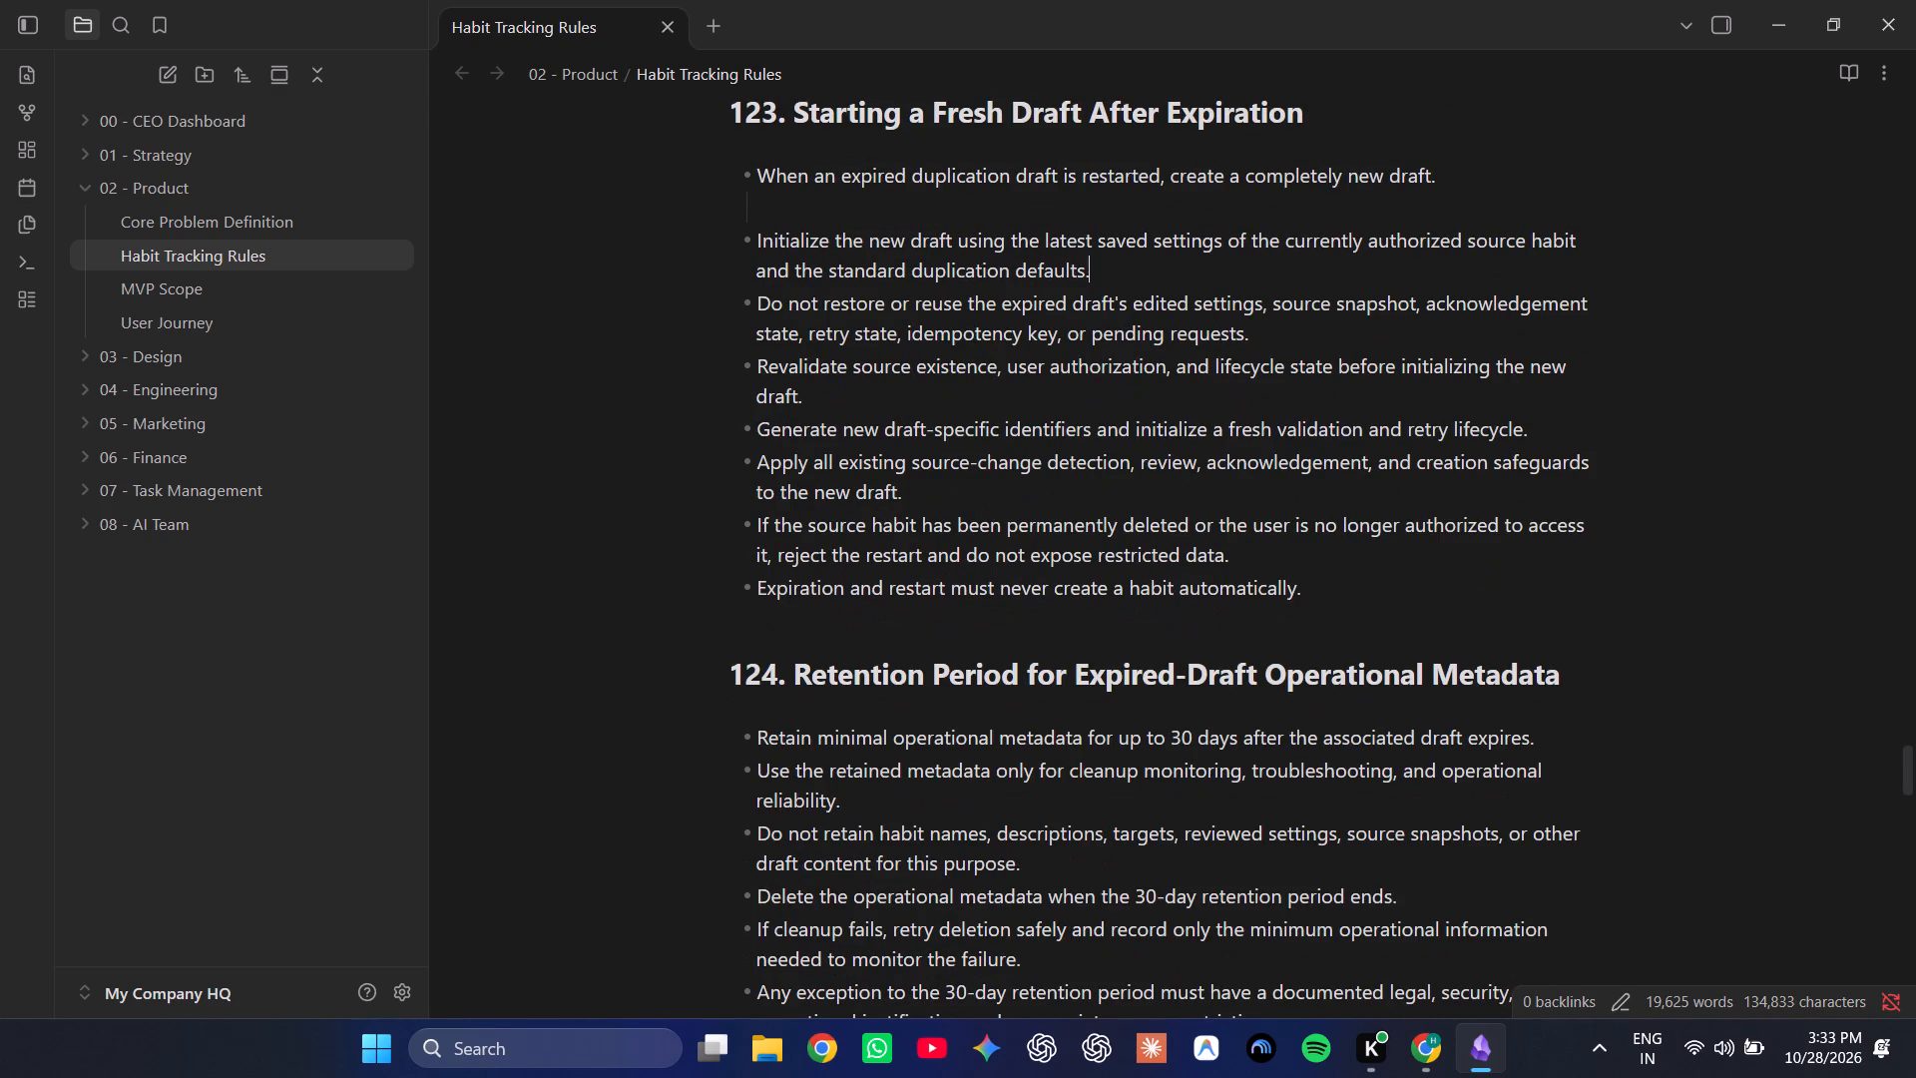
left_click(778, 210)
key("BackSpace")
key("BackSpace")
Collapse sections 91 to 94, from "Repeated Source-Change Warnings During Duplication" through "Retry Policy After Source-Version Conflicts".
scroll(800, 320, "up", 4)
scroll(807, 440, "up", 2)
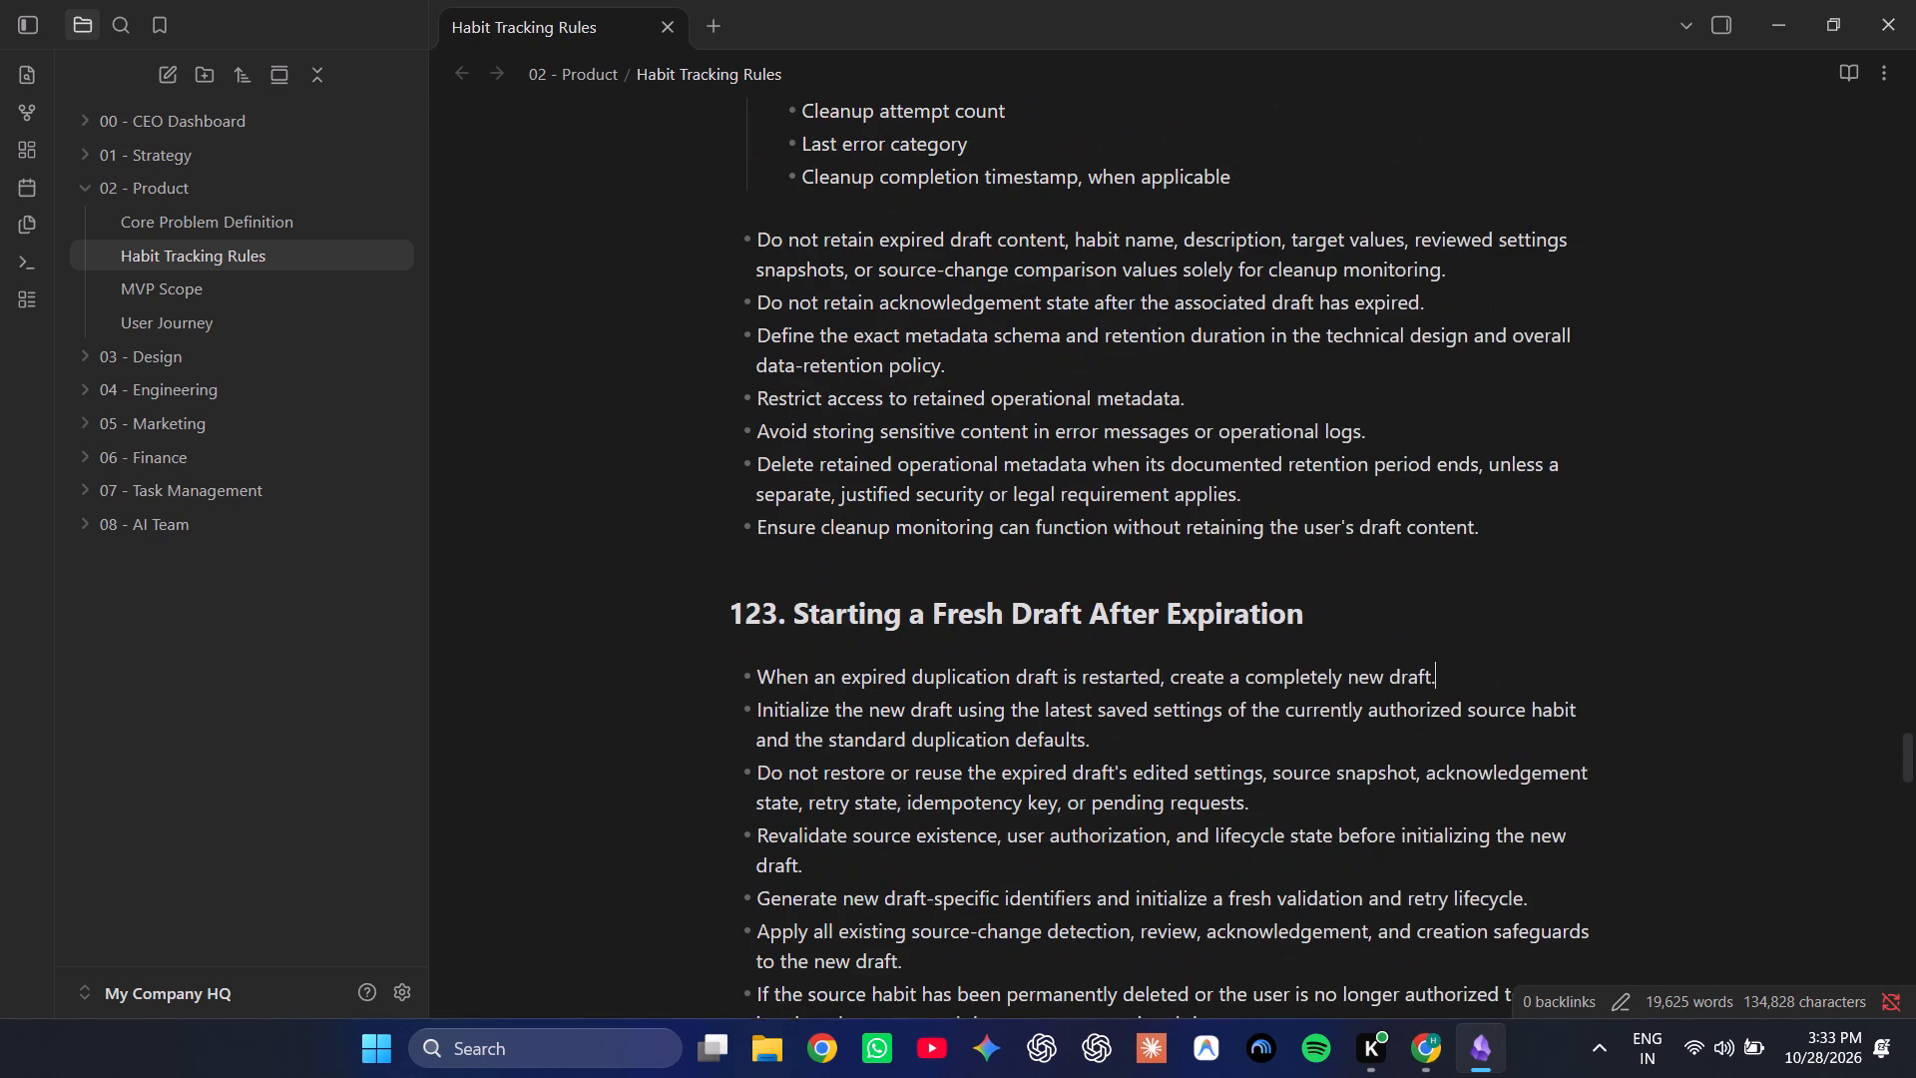
scroll(807, 440, "up", 20)
scroll(807, 440, "up", 11)
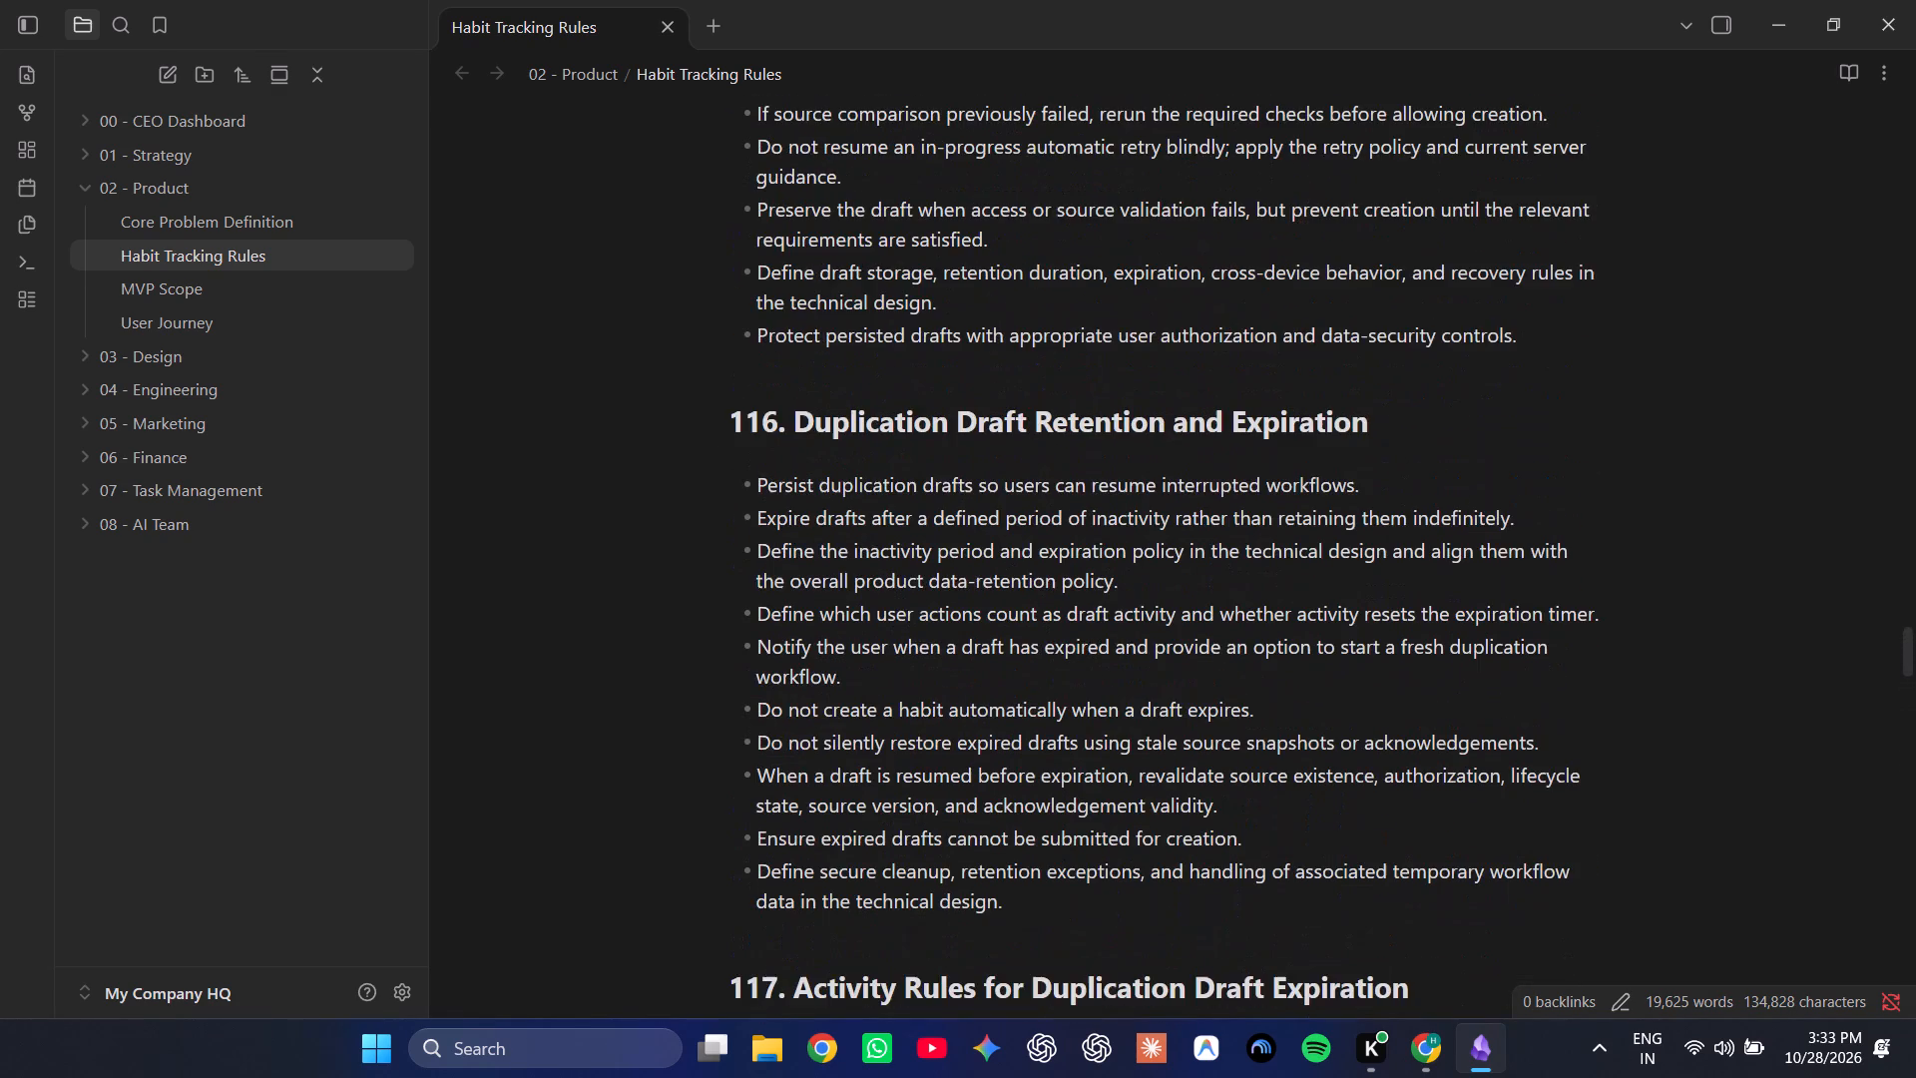
scroll(860, 572, "up", 20)
scroll(860, 572, "up", 20)
scroll(860, 572, "up", 2)
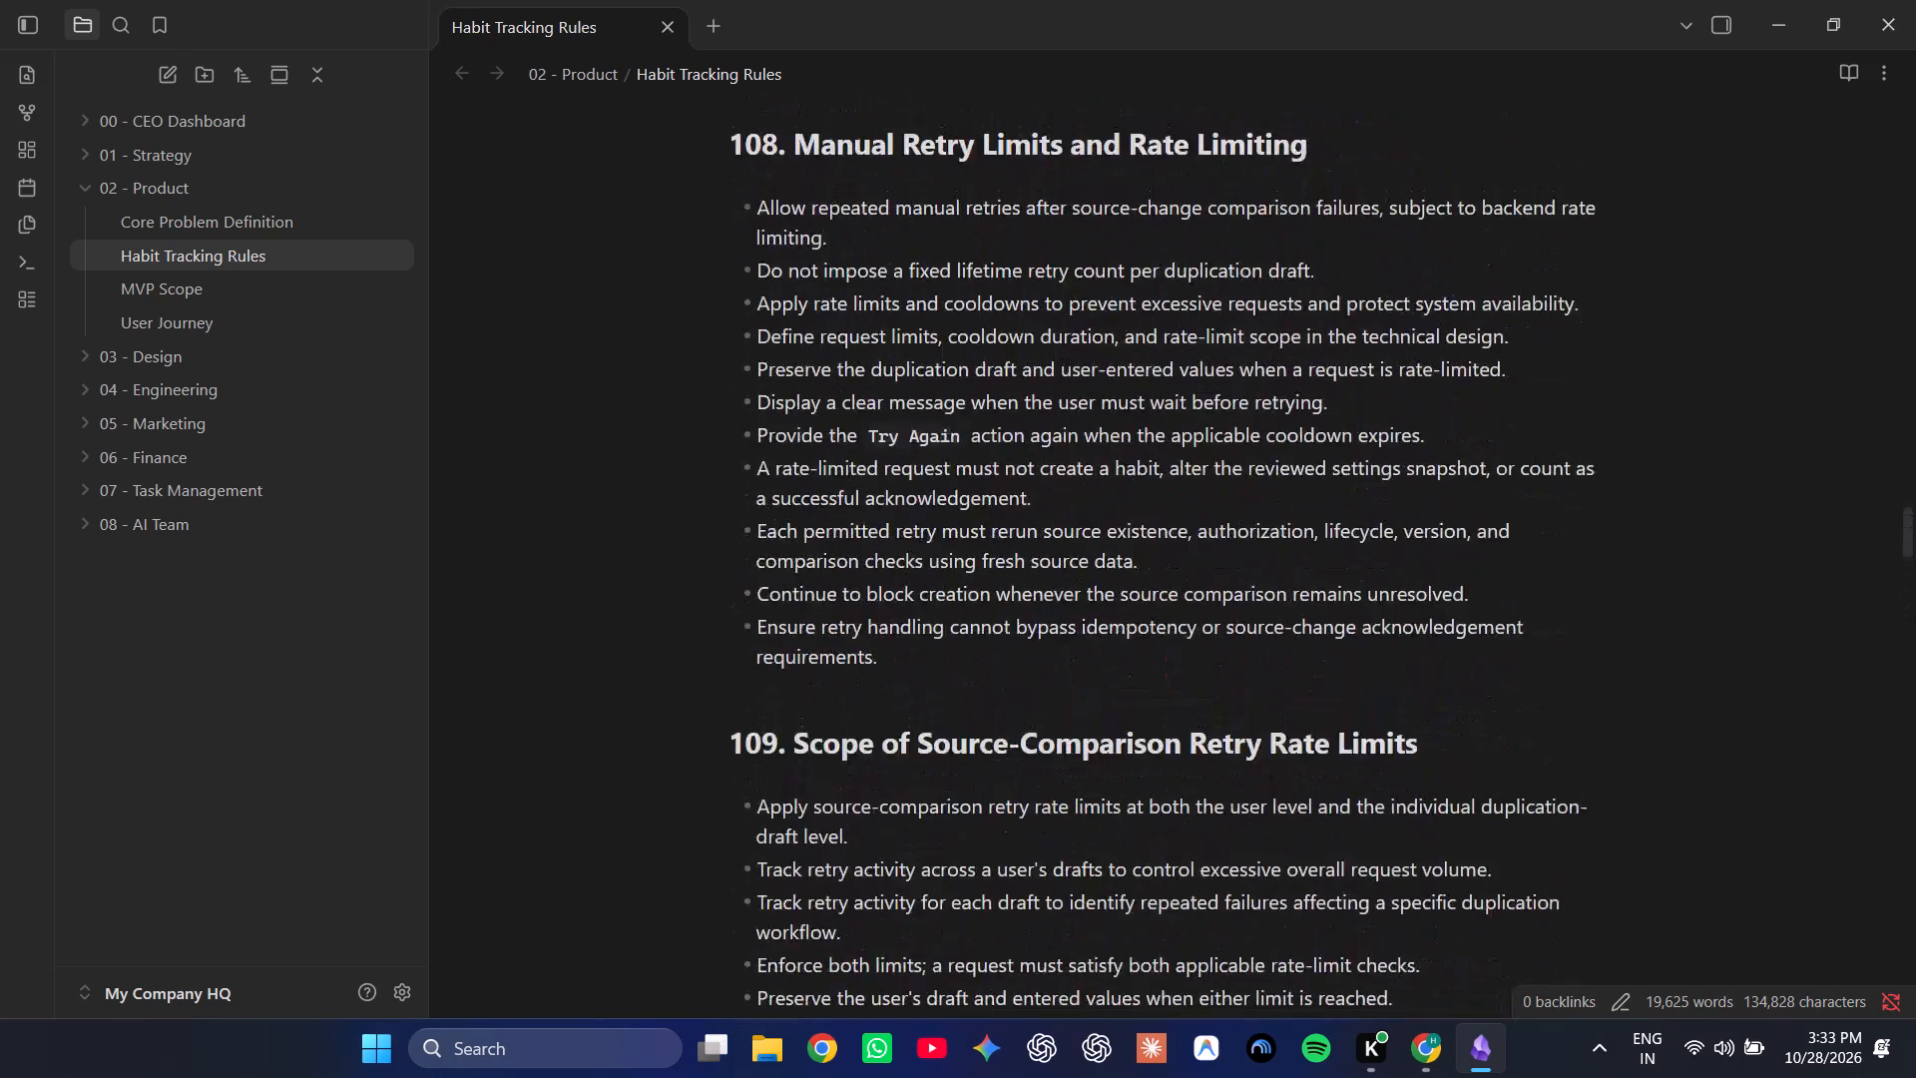
scroll(849, 556, "up", 20)
scroll(849, 556, "up", 8)
scroll(832, 531, "down", 10)
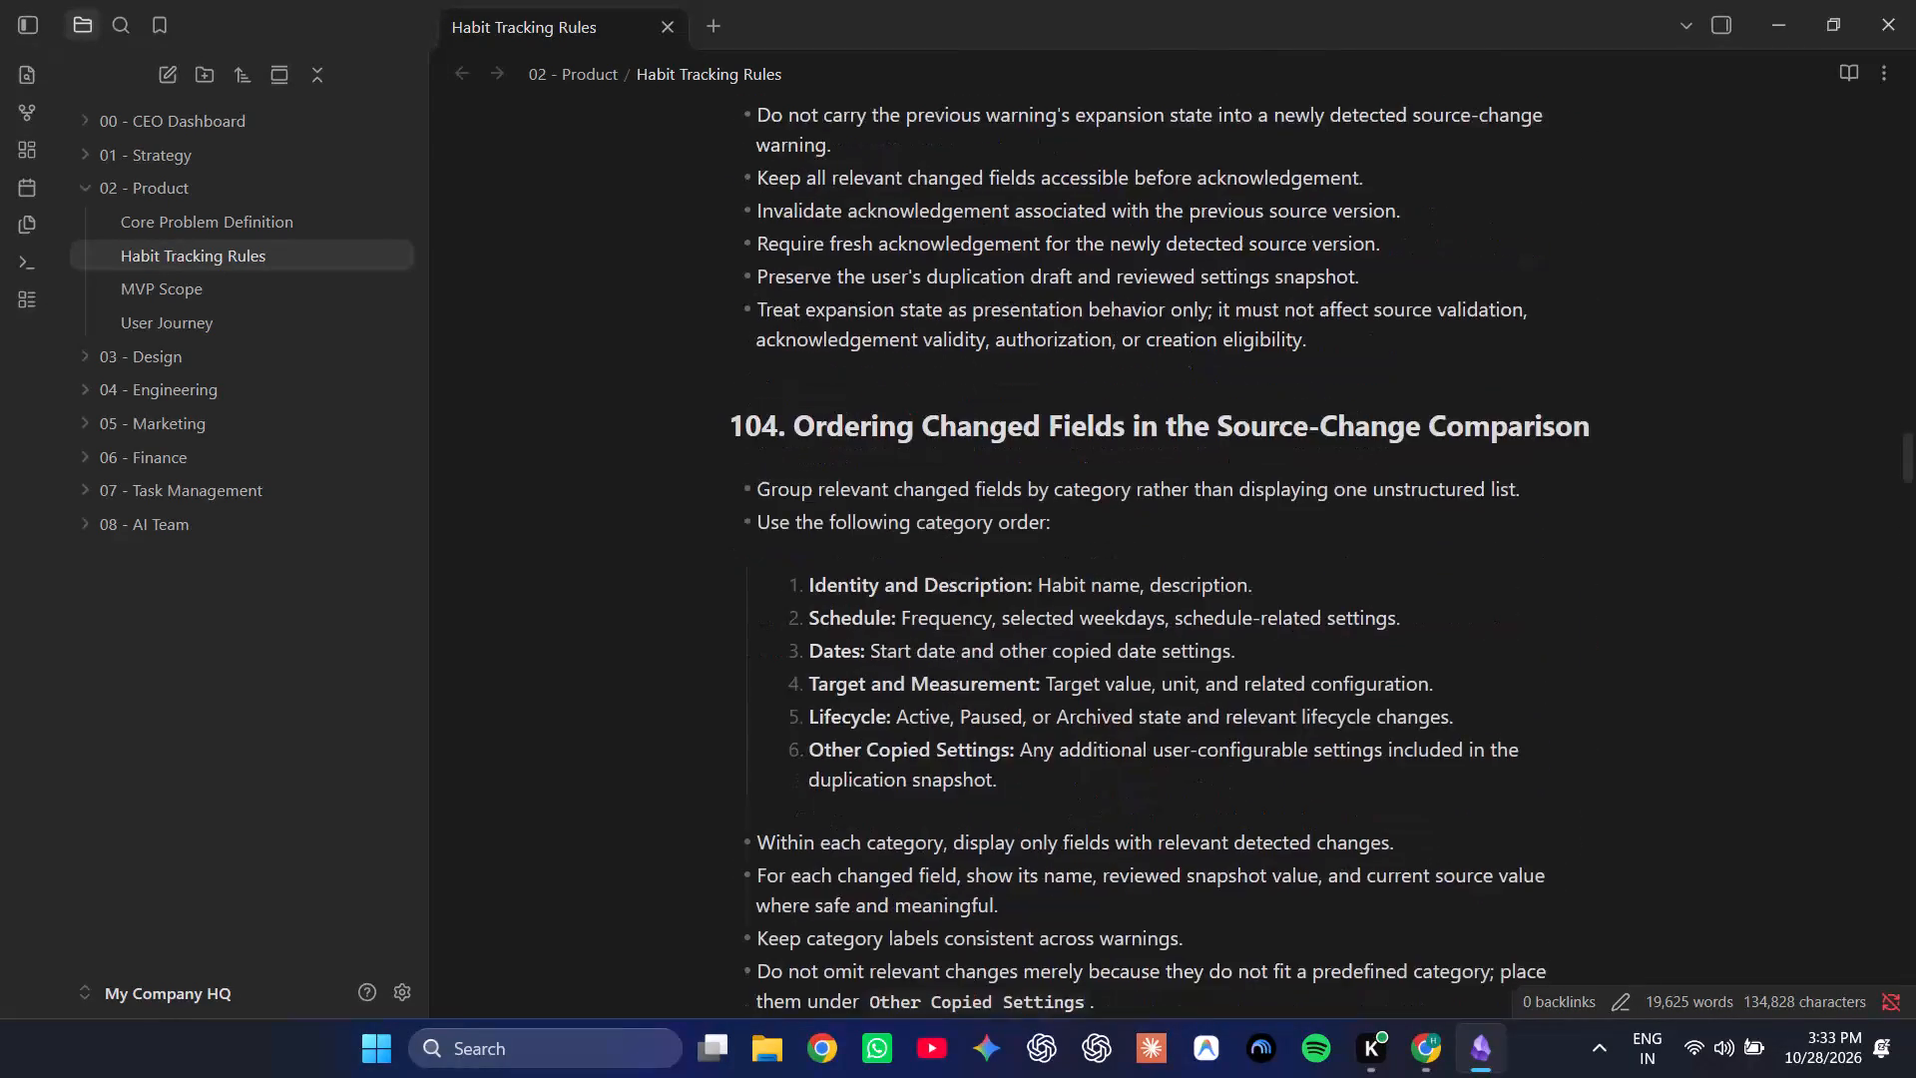
scroll(832, 532, "down", 3)
scroll(826, 536, "up", 20)
scroll(826, 536, "up", 11)
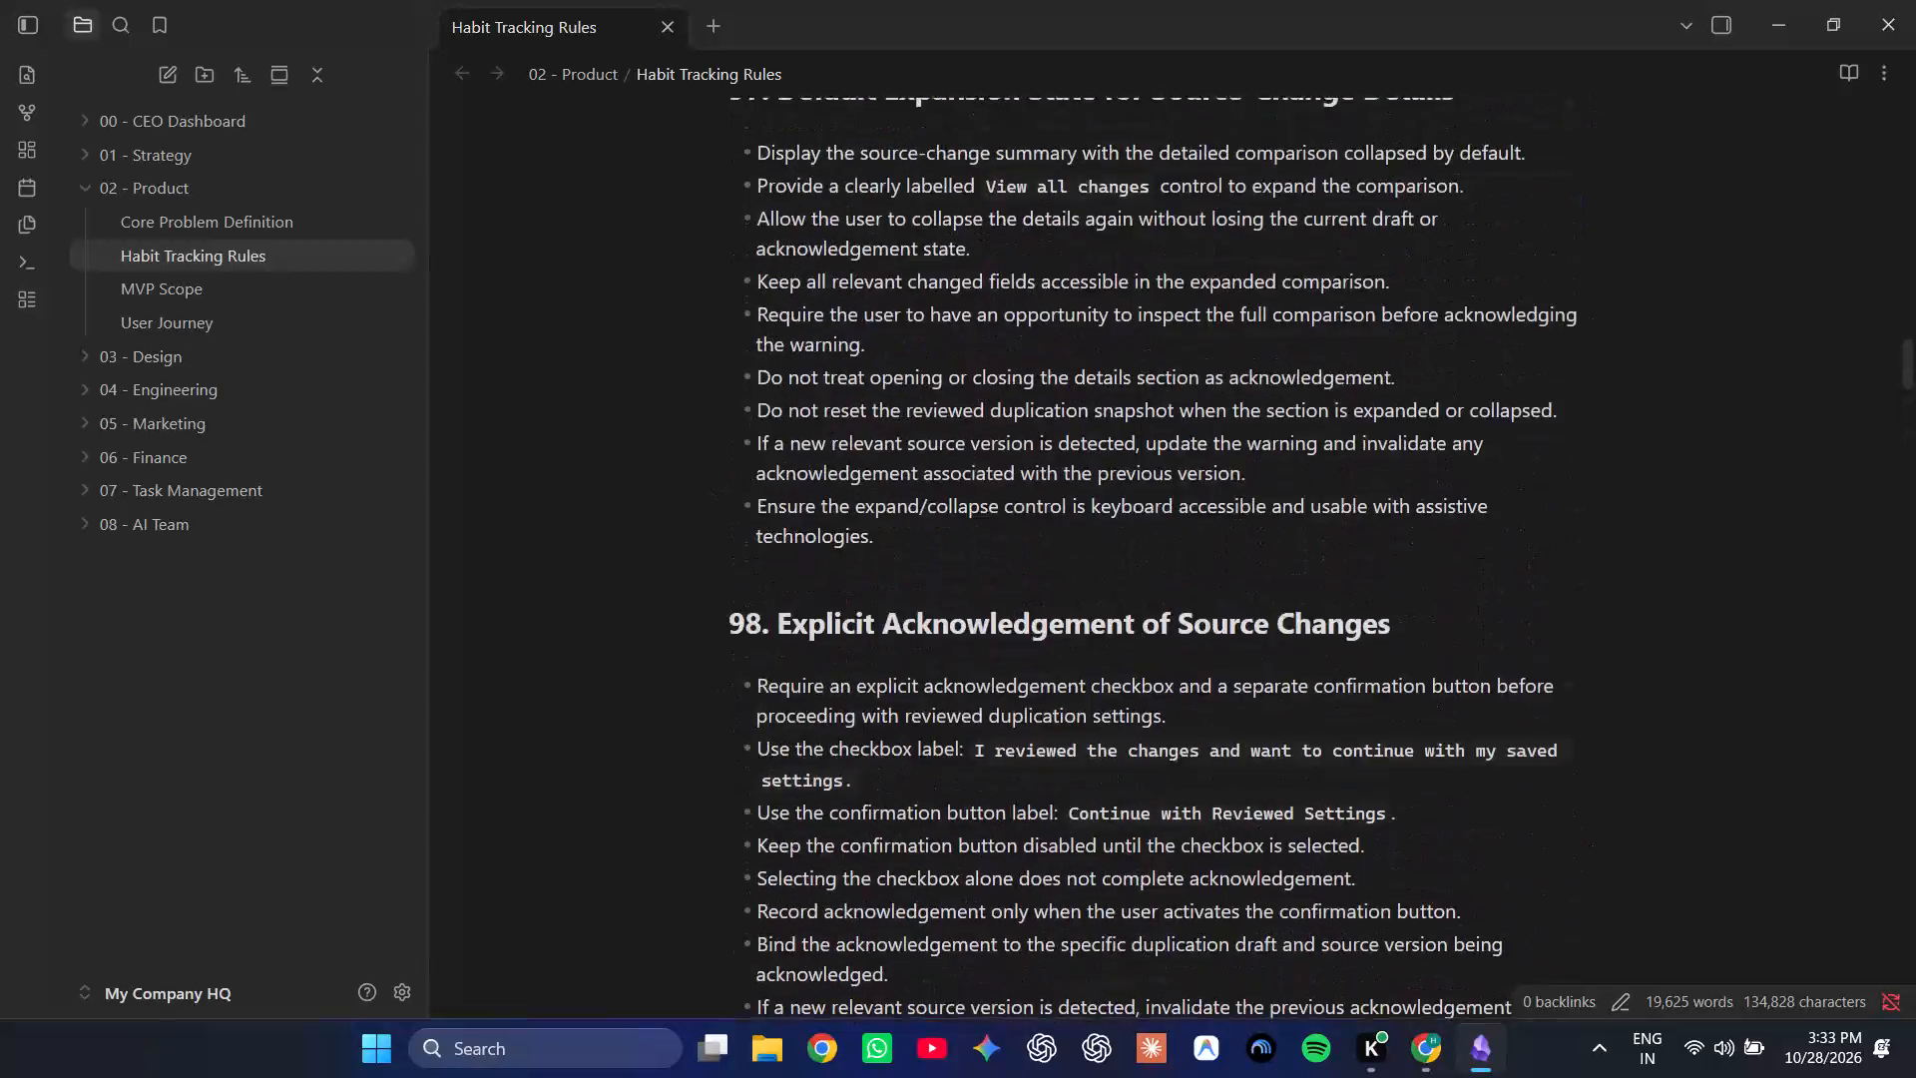
scroll(815, 522, "up", 20)
scroll(815, 522, "up", 18)
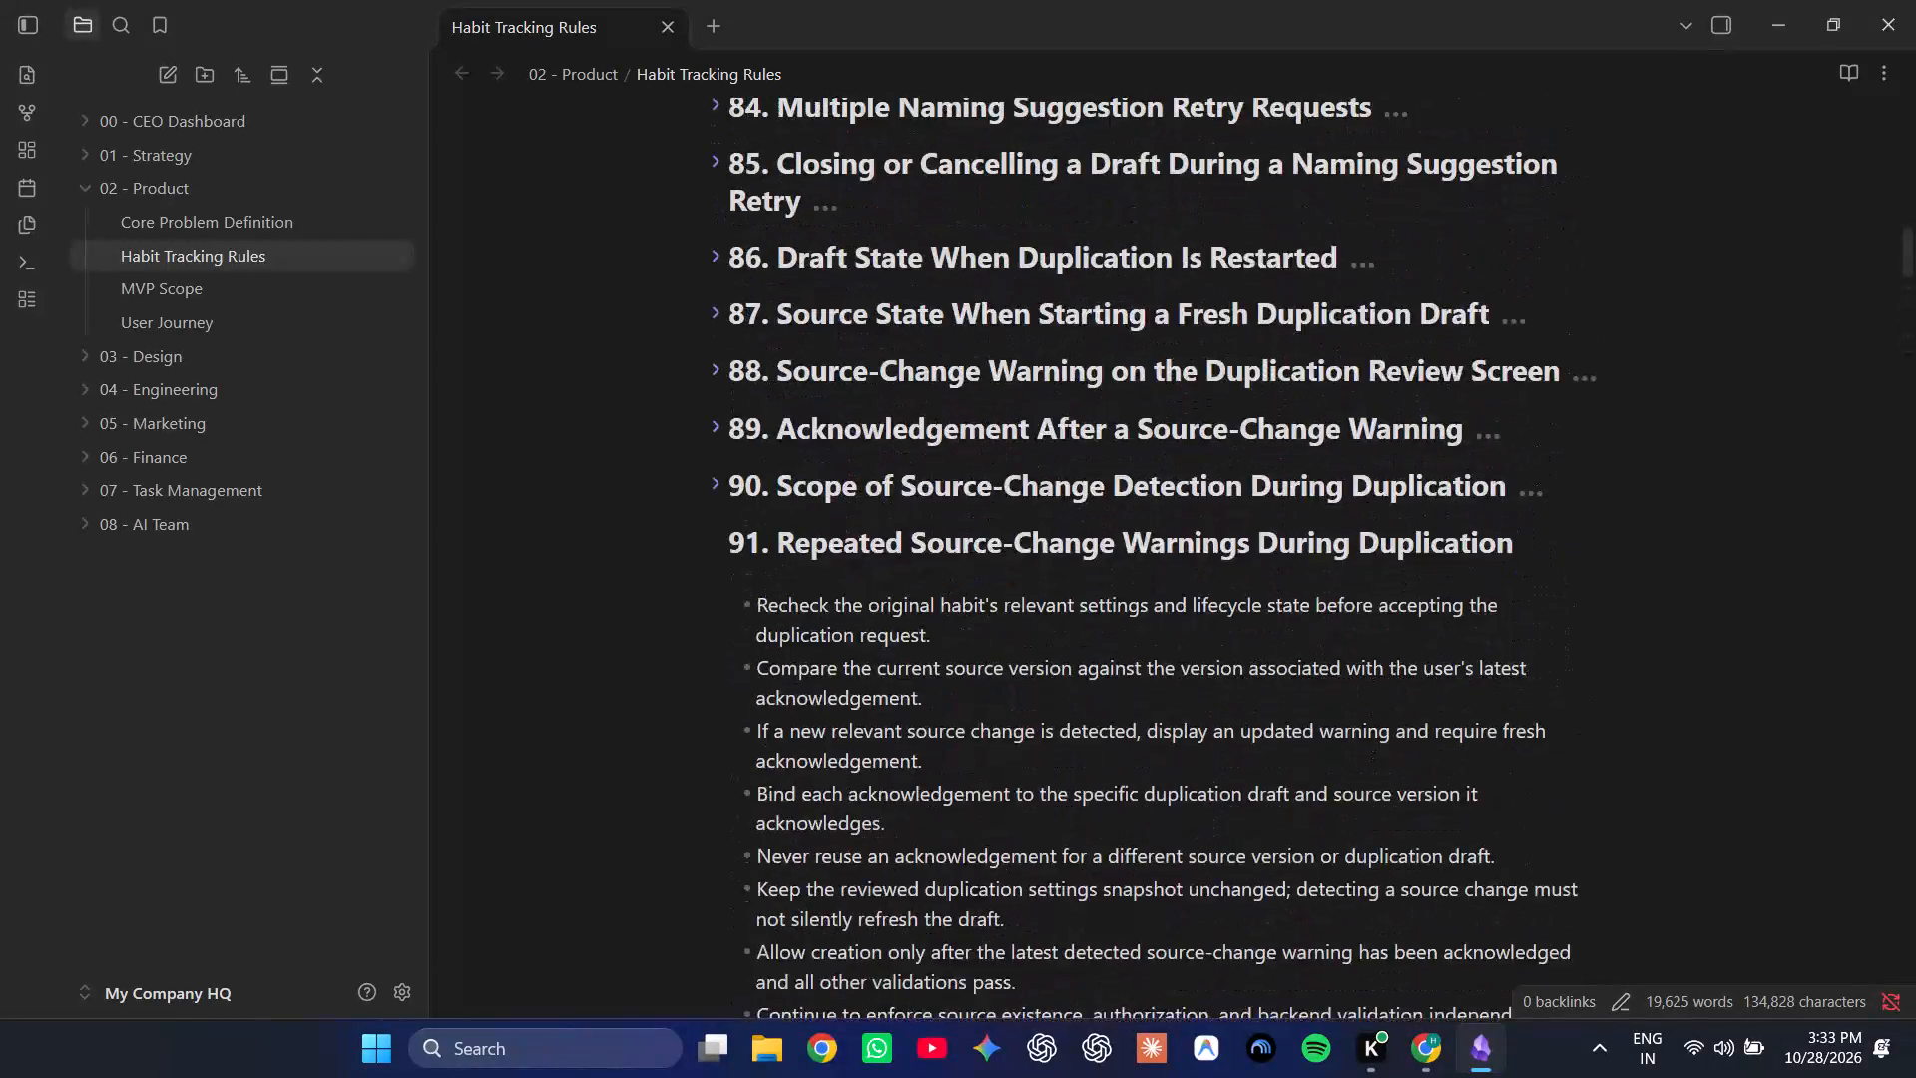
scroll(807, 512, "up", 4)
scroll(804, 512, "down", 7)
left_click(716, 422)
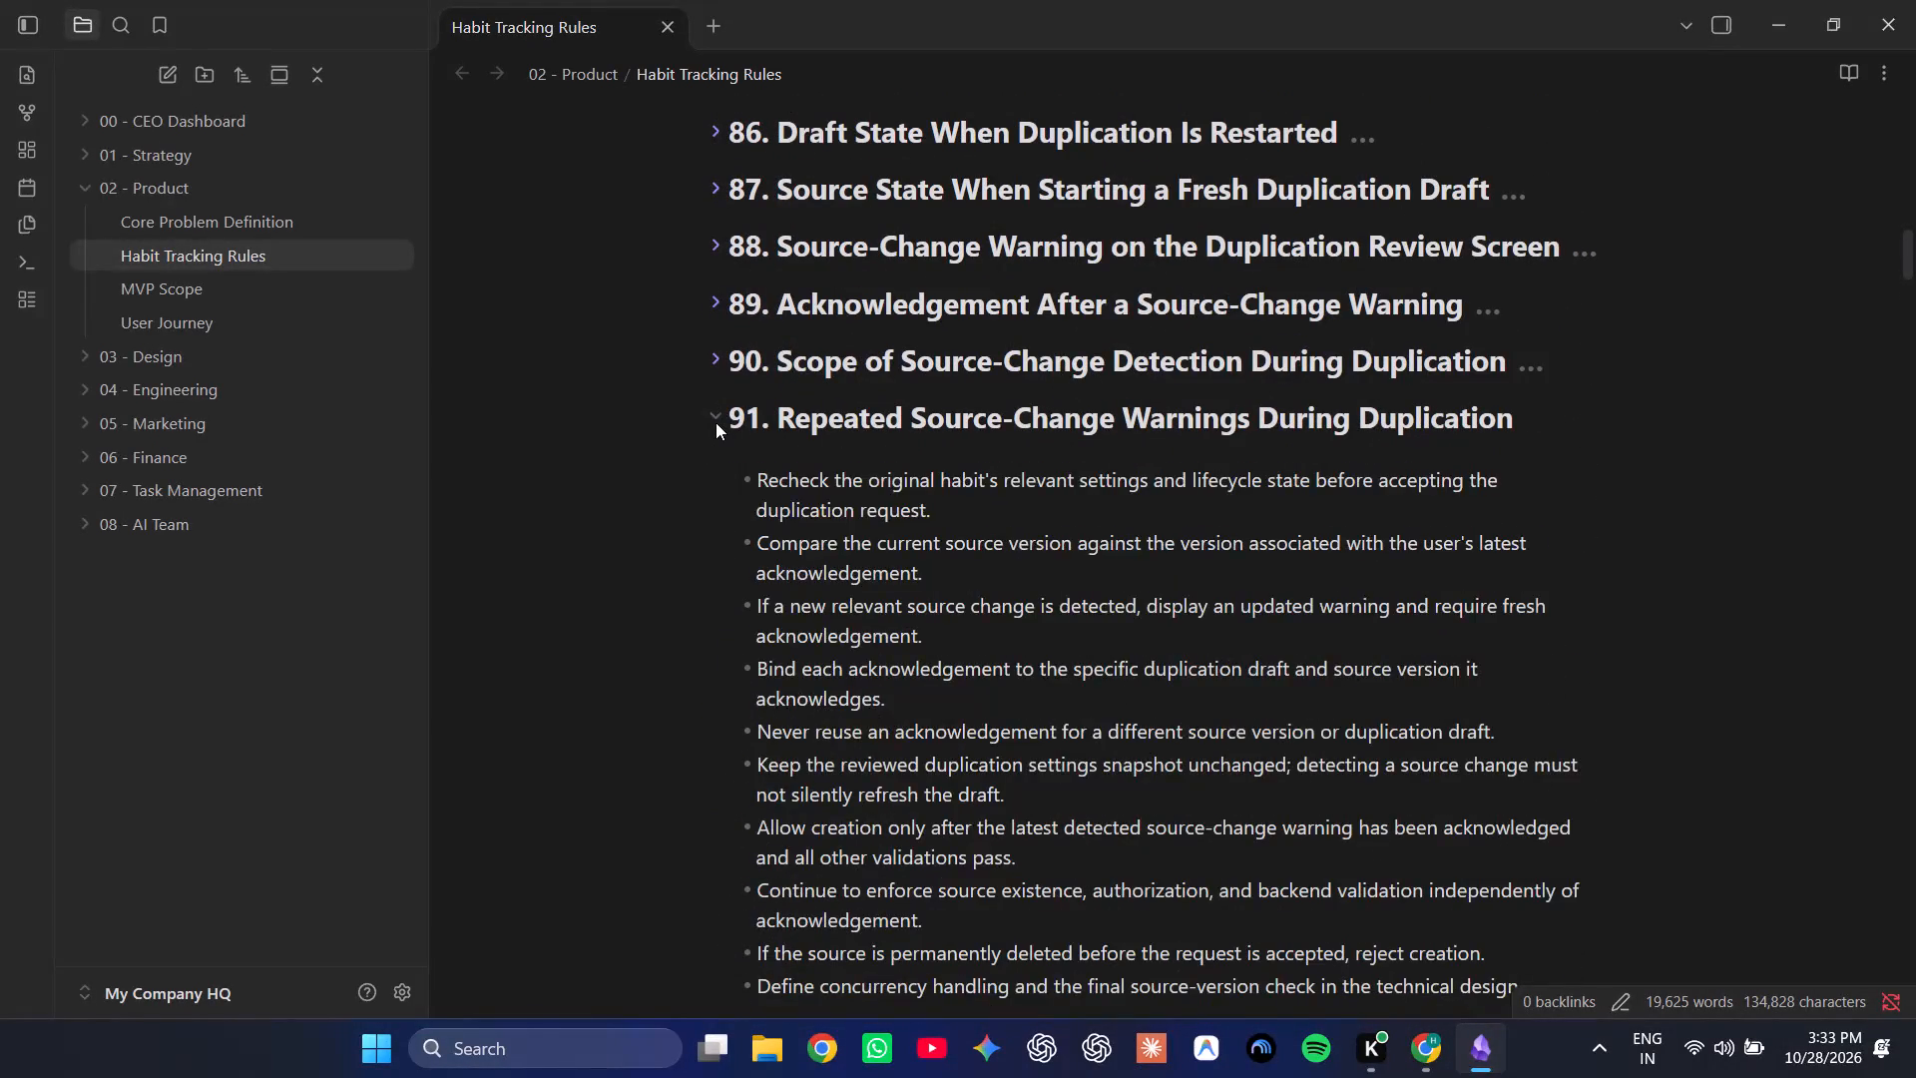
left_click(715, 479)
left_click(712, 528)
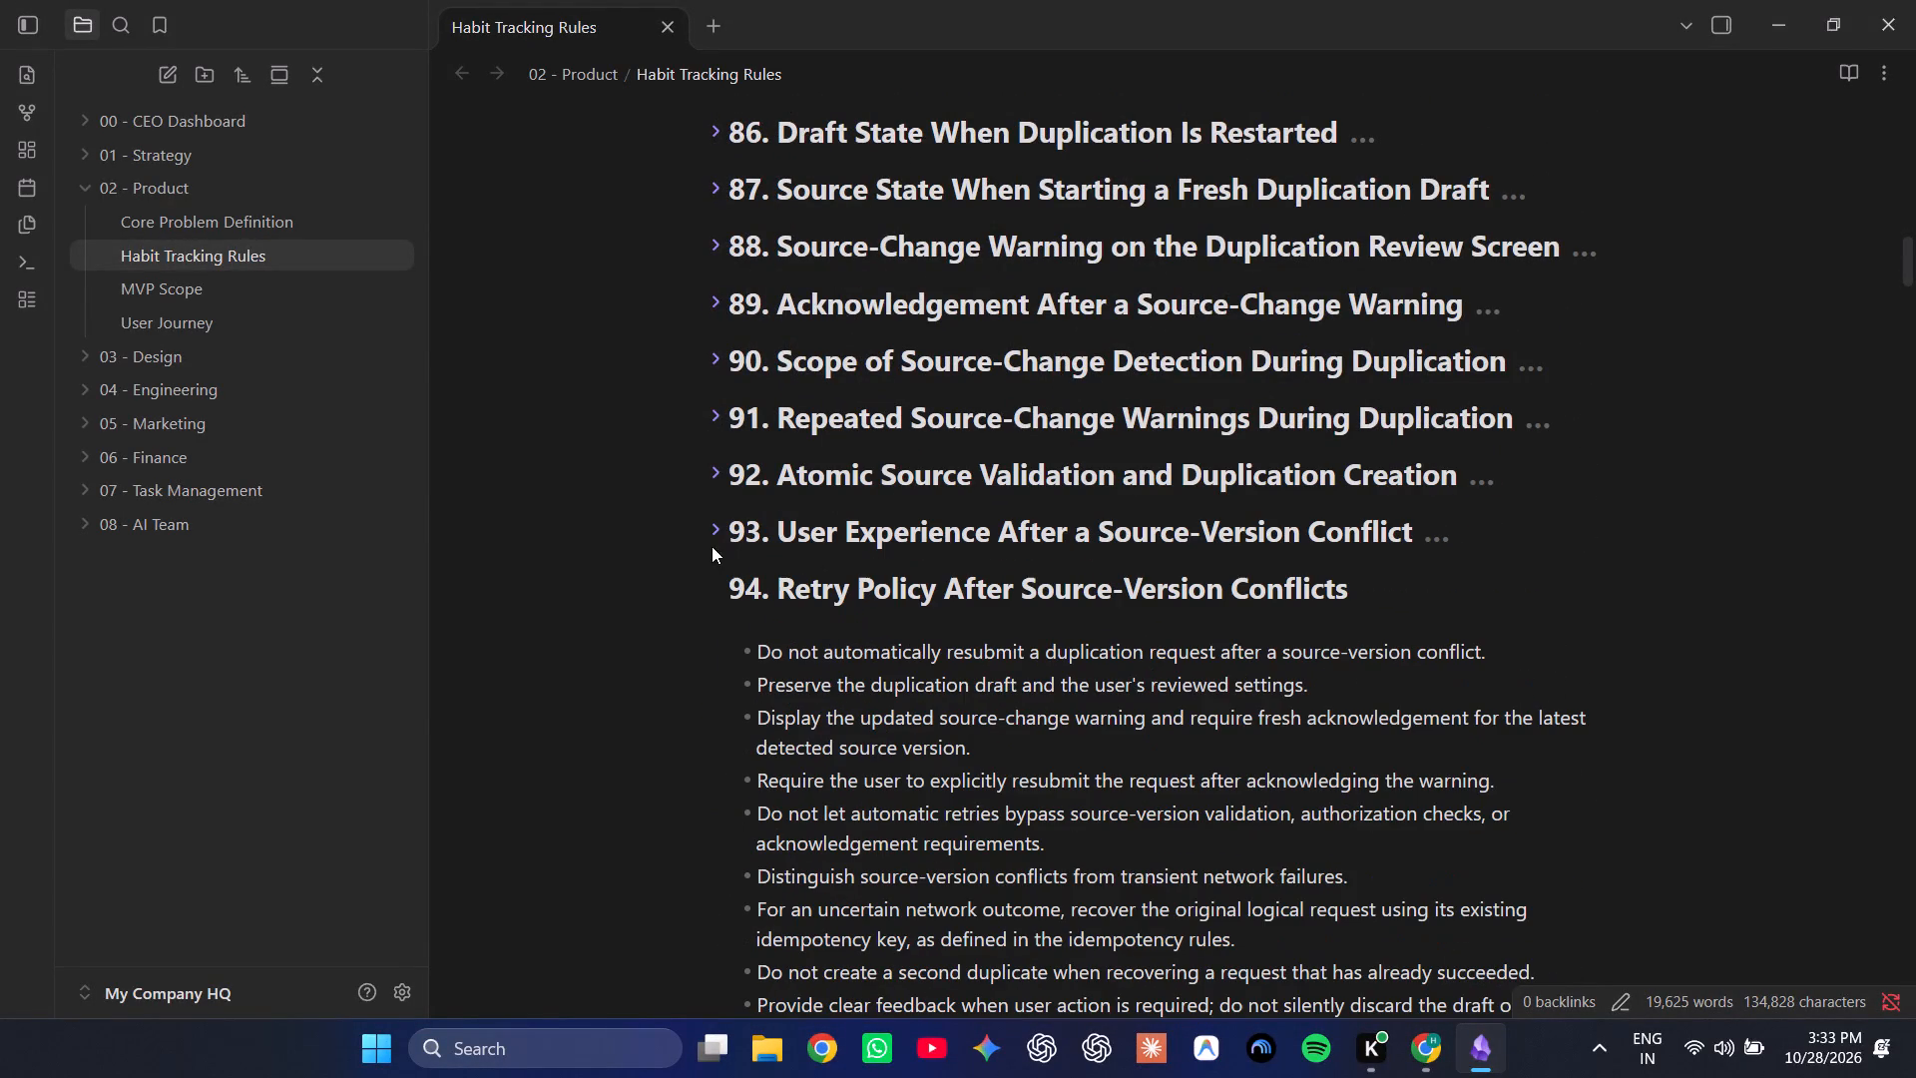
left_click(718, 588)
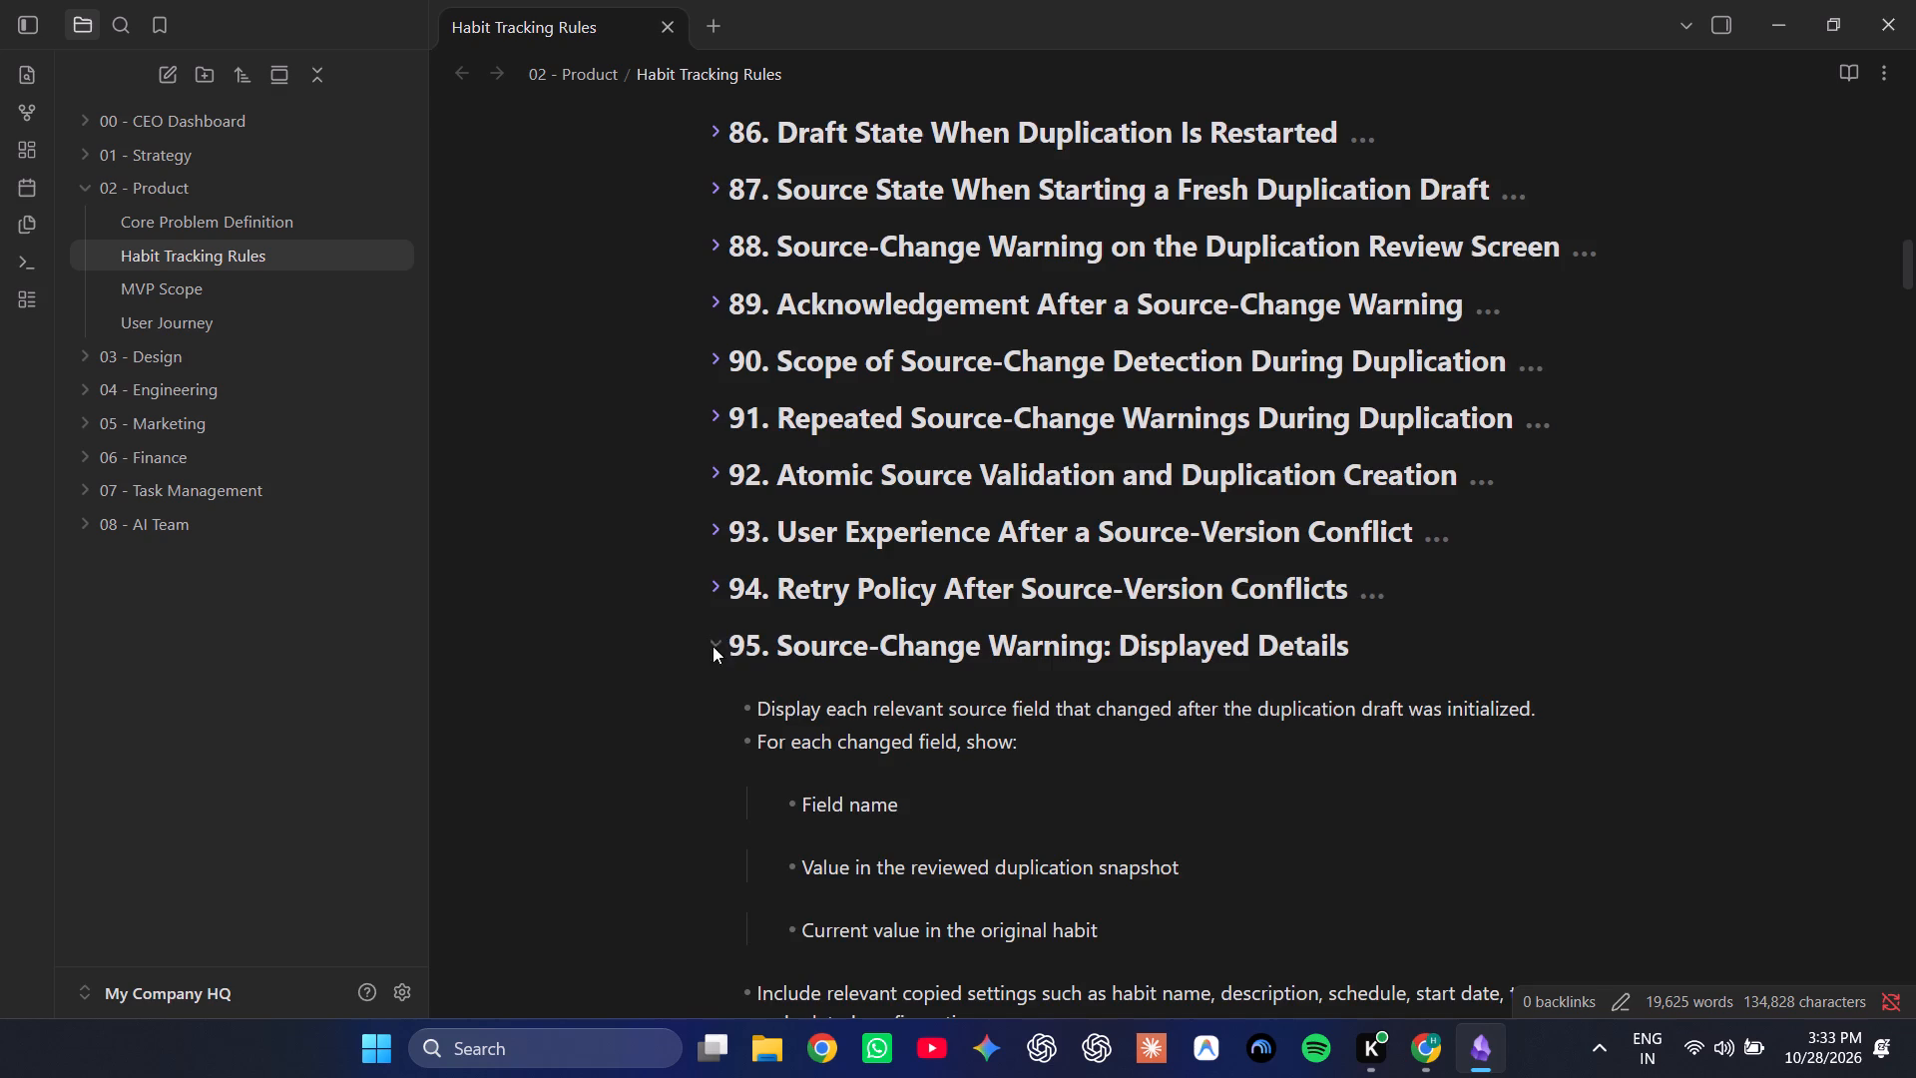
Remove the blank lines between section 95's nested bullets, from "Field name" to "Current value in the original habit", keeping their text intact.
scroll(998, 843, "down", 2)
left_click(861, 649)
key("BackSpace")
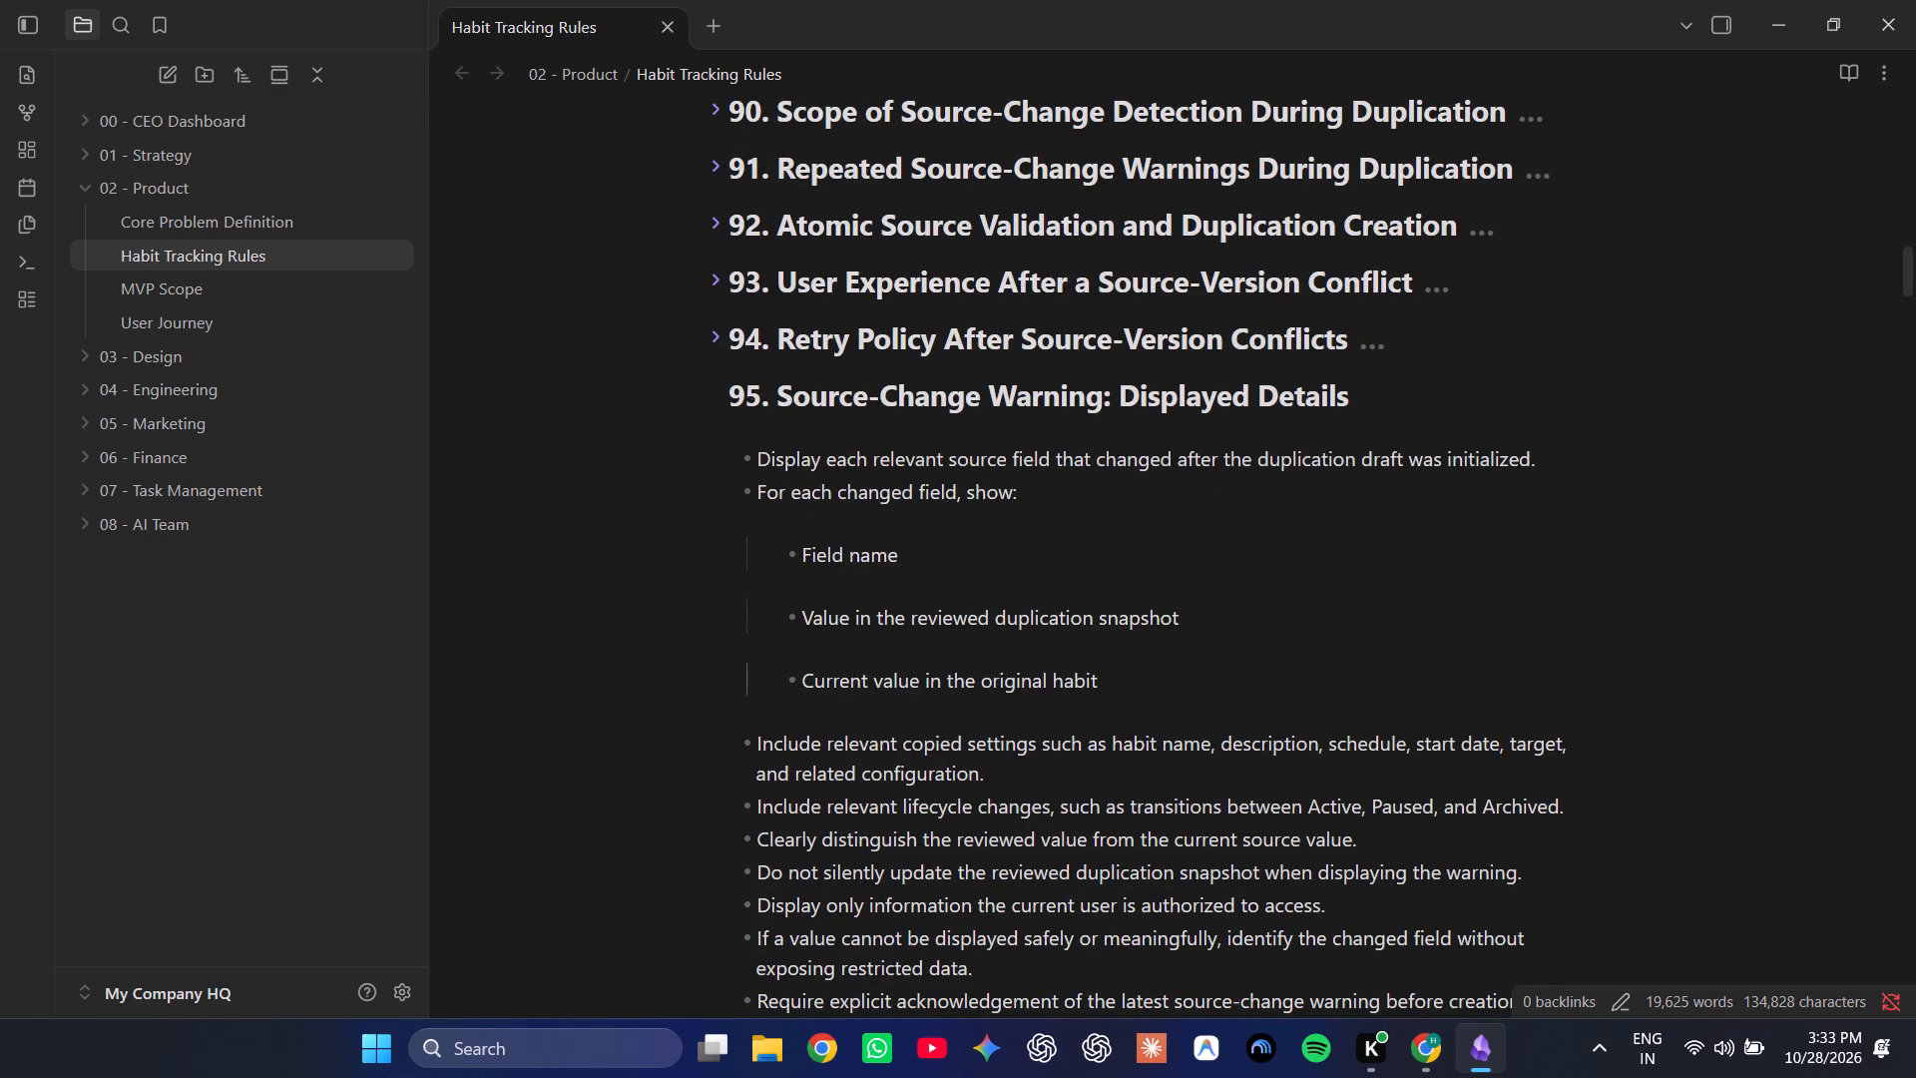
key("BackSpace")
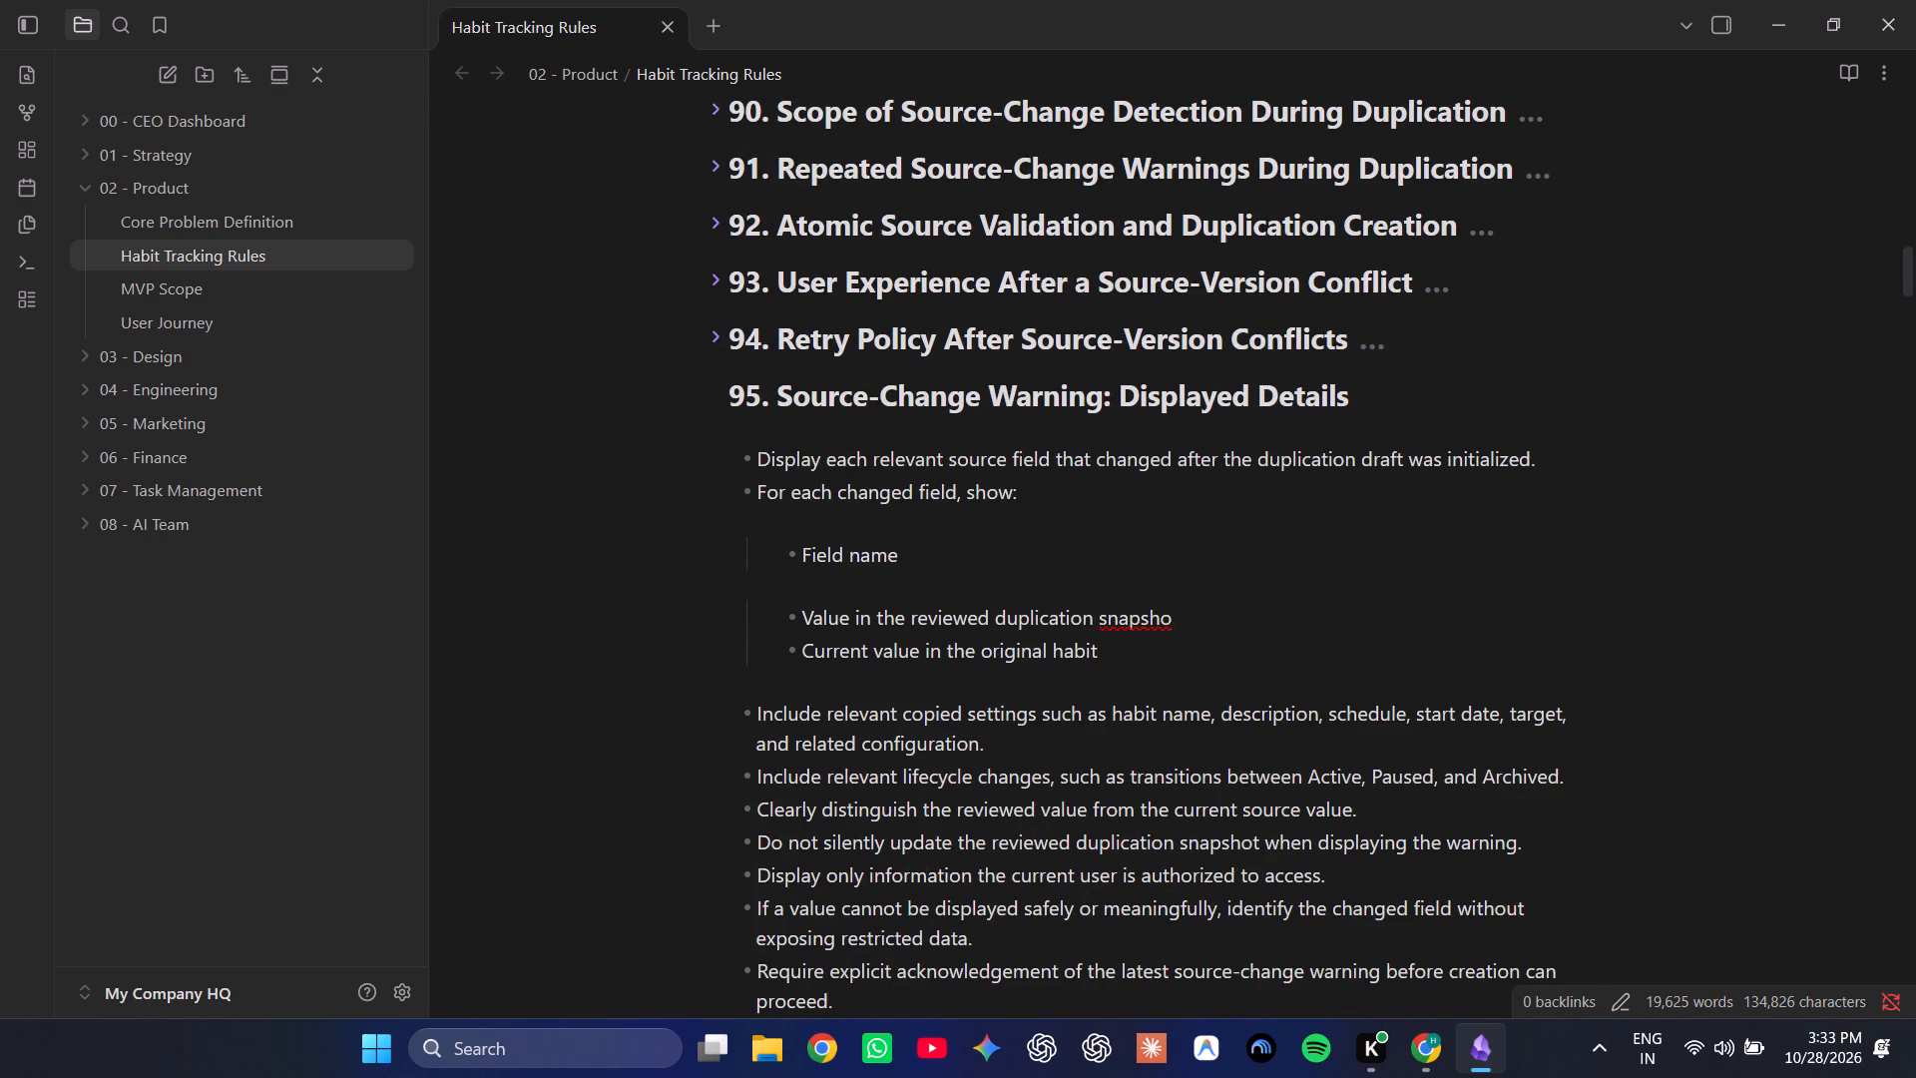
key("t")
left_click(863, 583)
key("BackSpace")
Collapse sections 95 to 102, from "Source-Change Warning: Displayed Details" through "Source-Change Details Expansion State During Draft Editing".
left_click(714, 393)
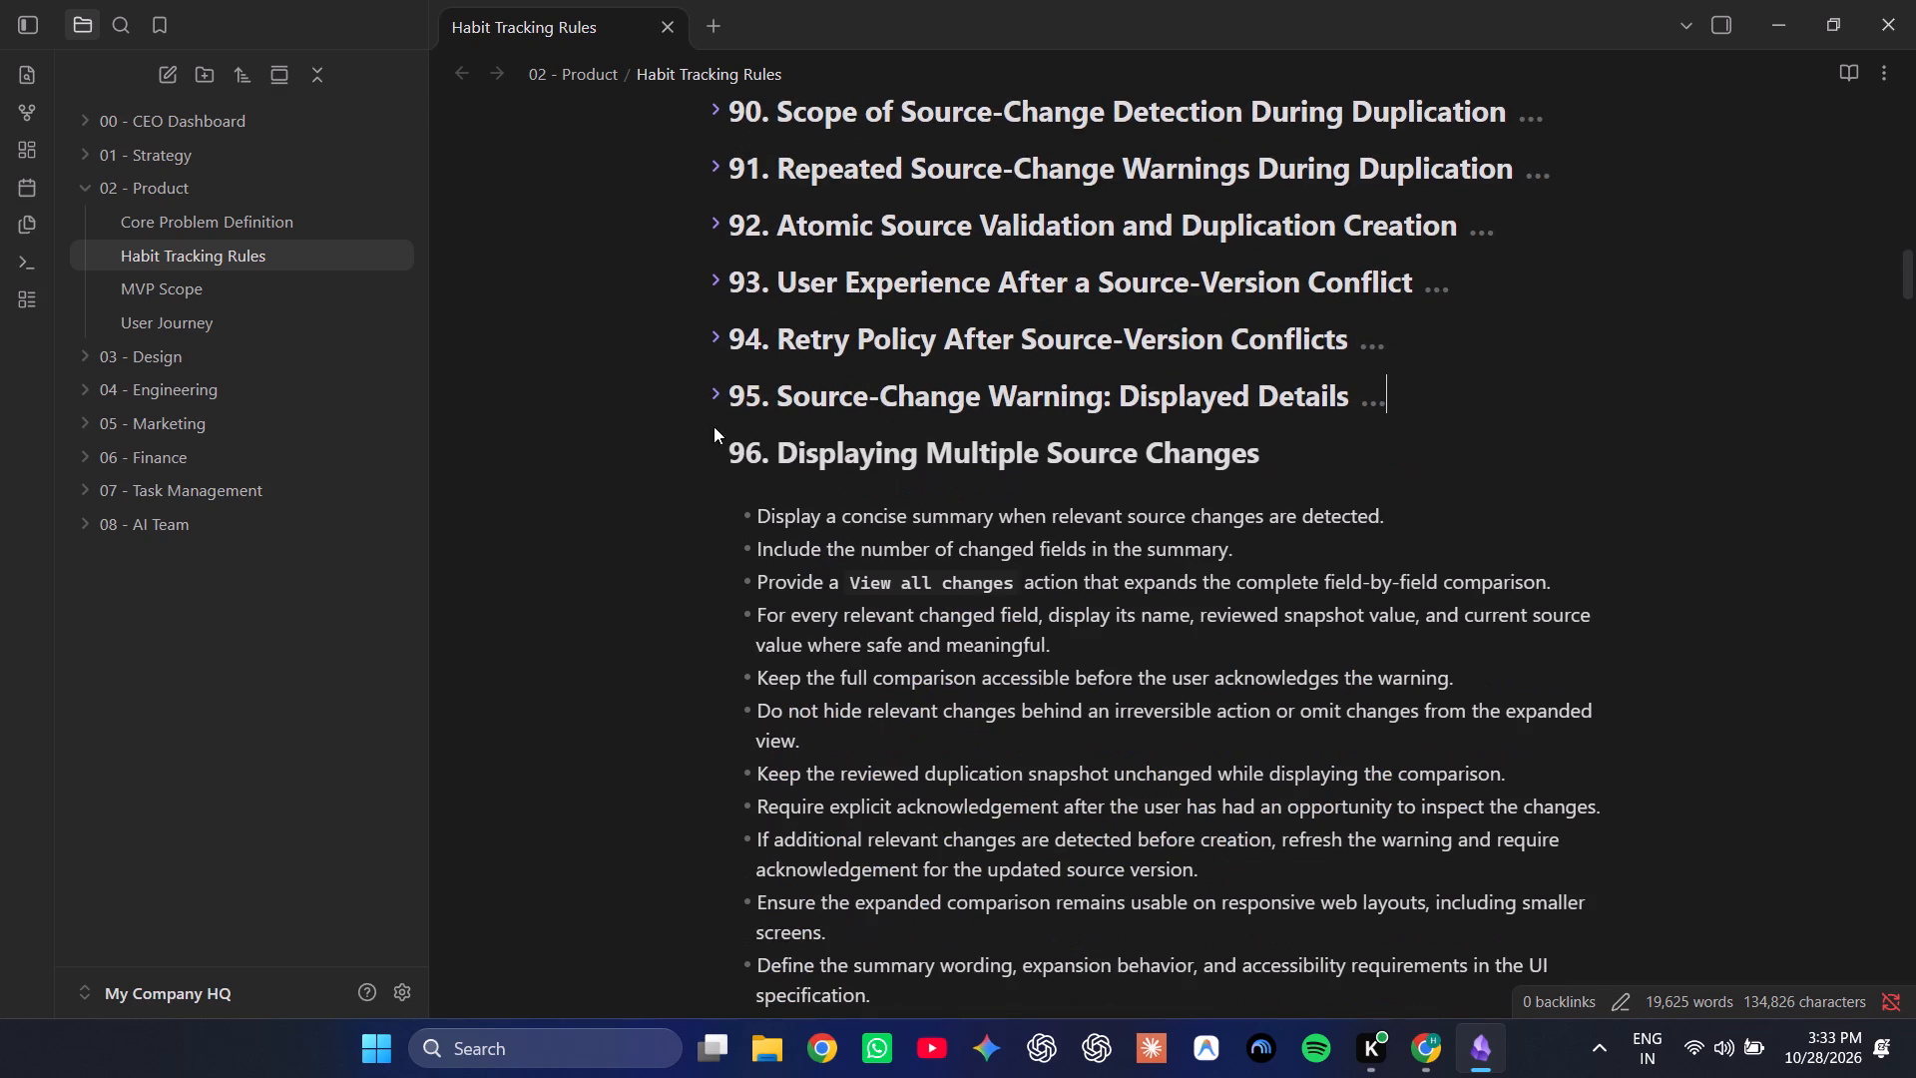
left_click(712, 452)
left_click(714, 508)
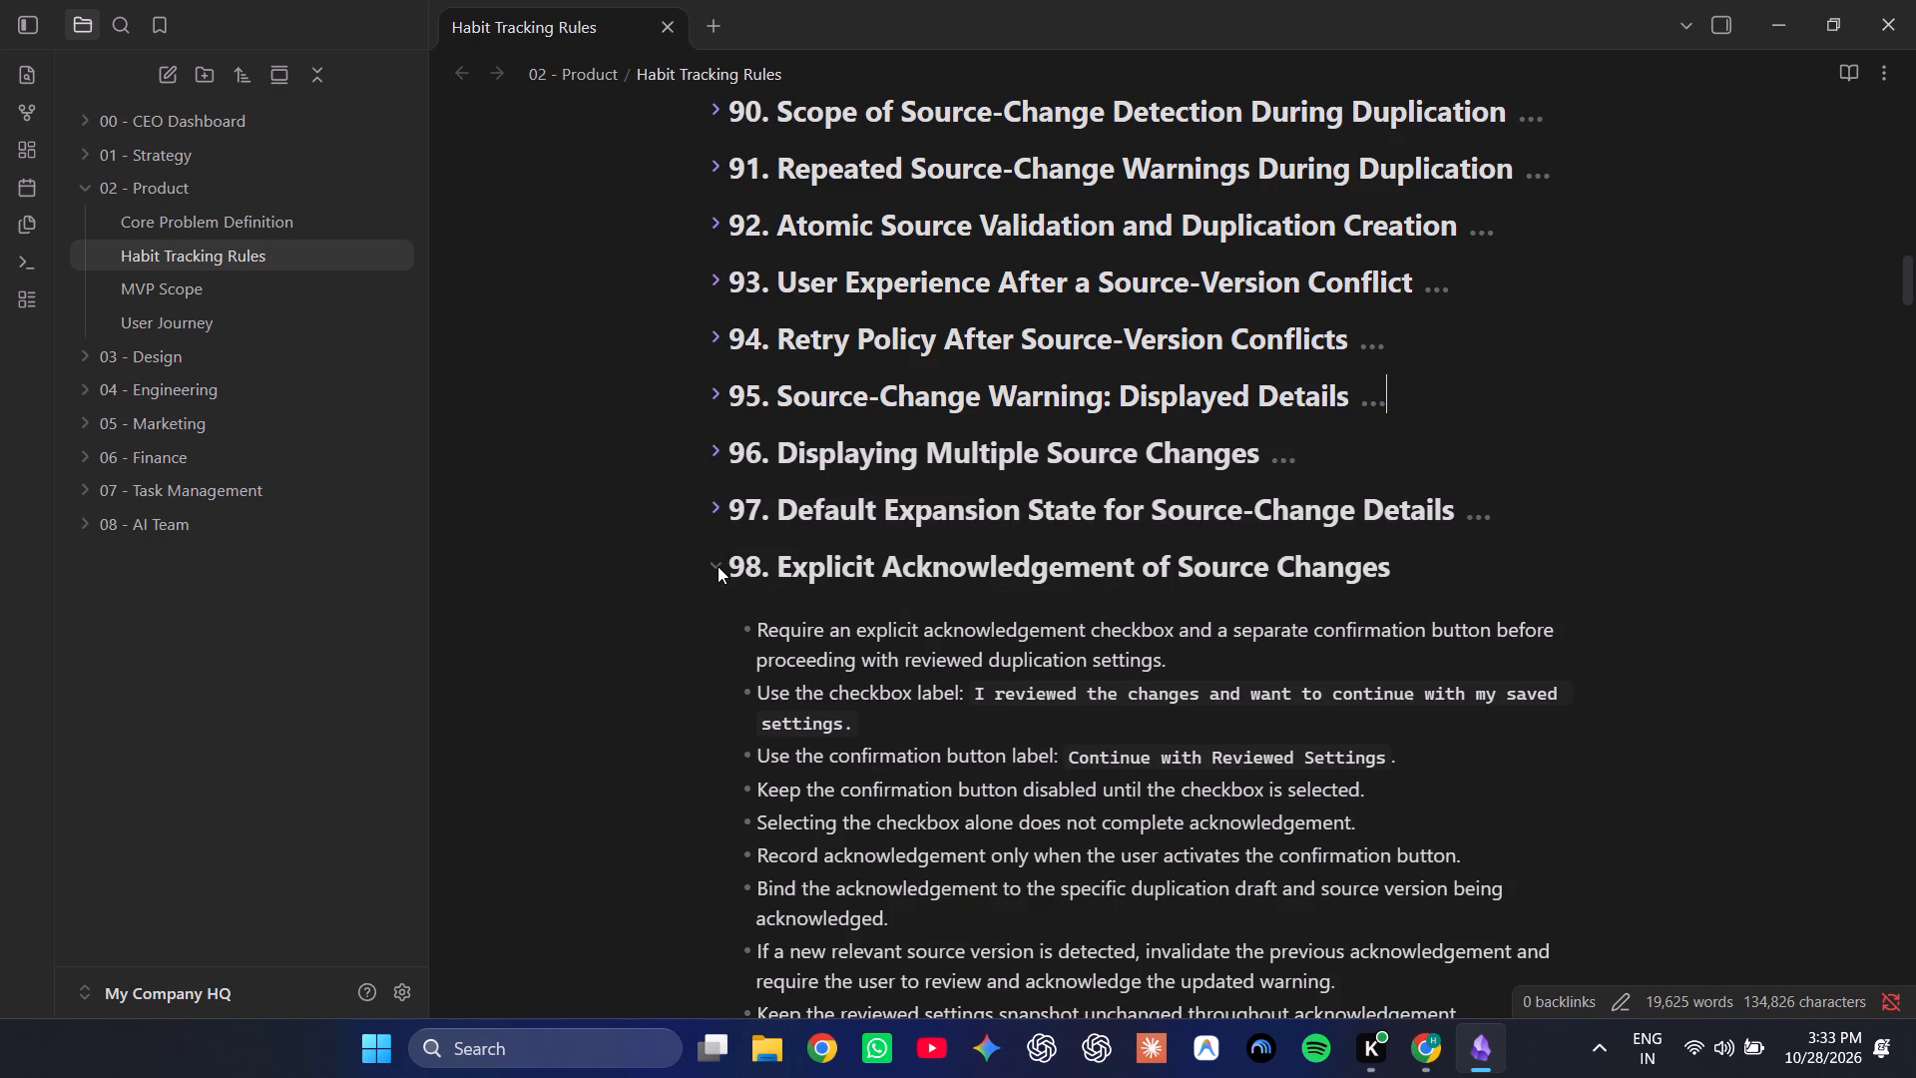
left_click(716, 567)
left_click(716, 626)
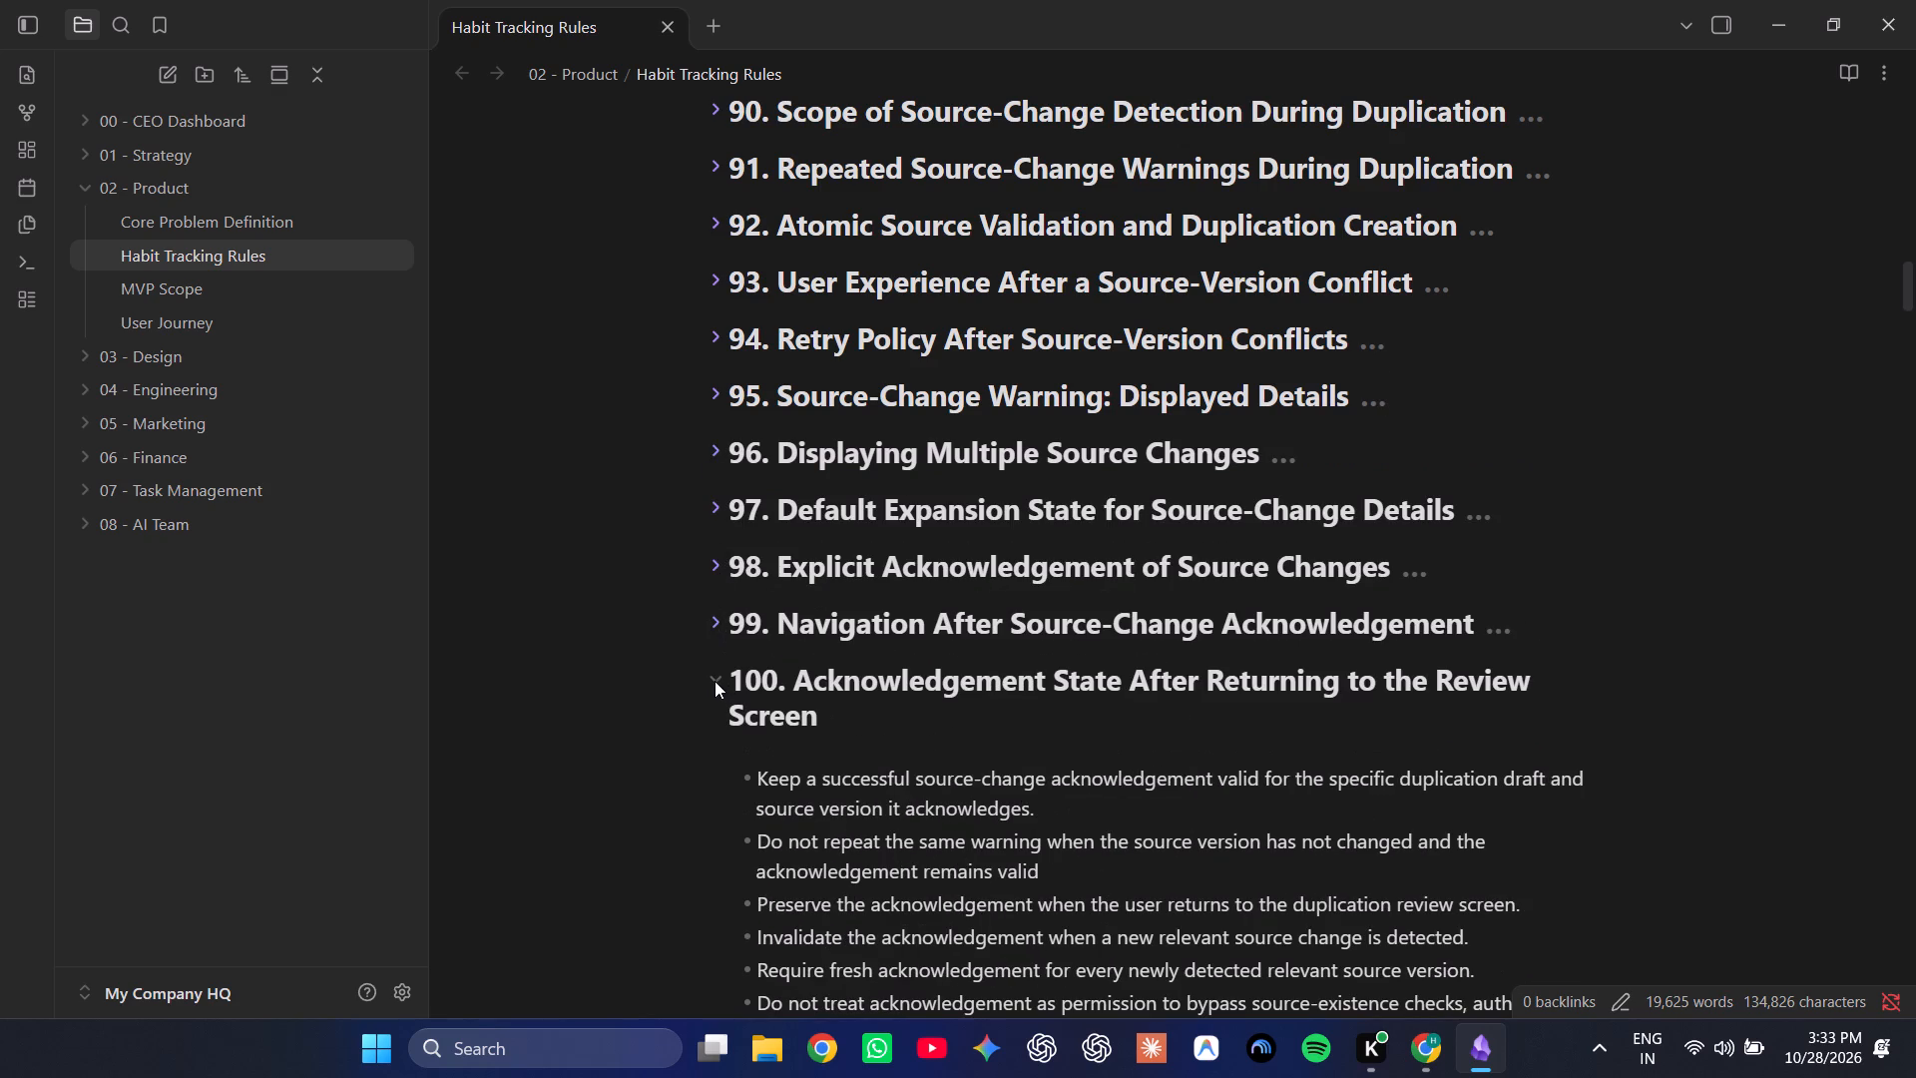
left_click(714, 680)
left_click(714, 777)
left_click(713, 832)
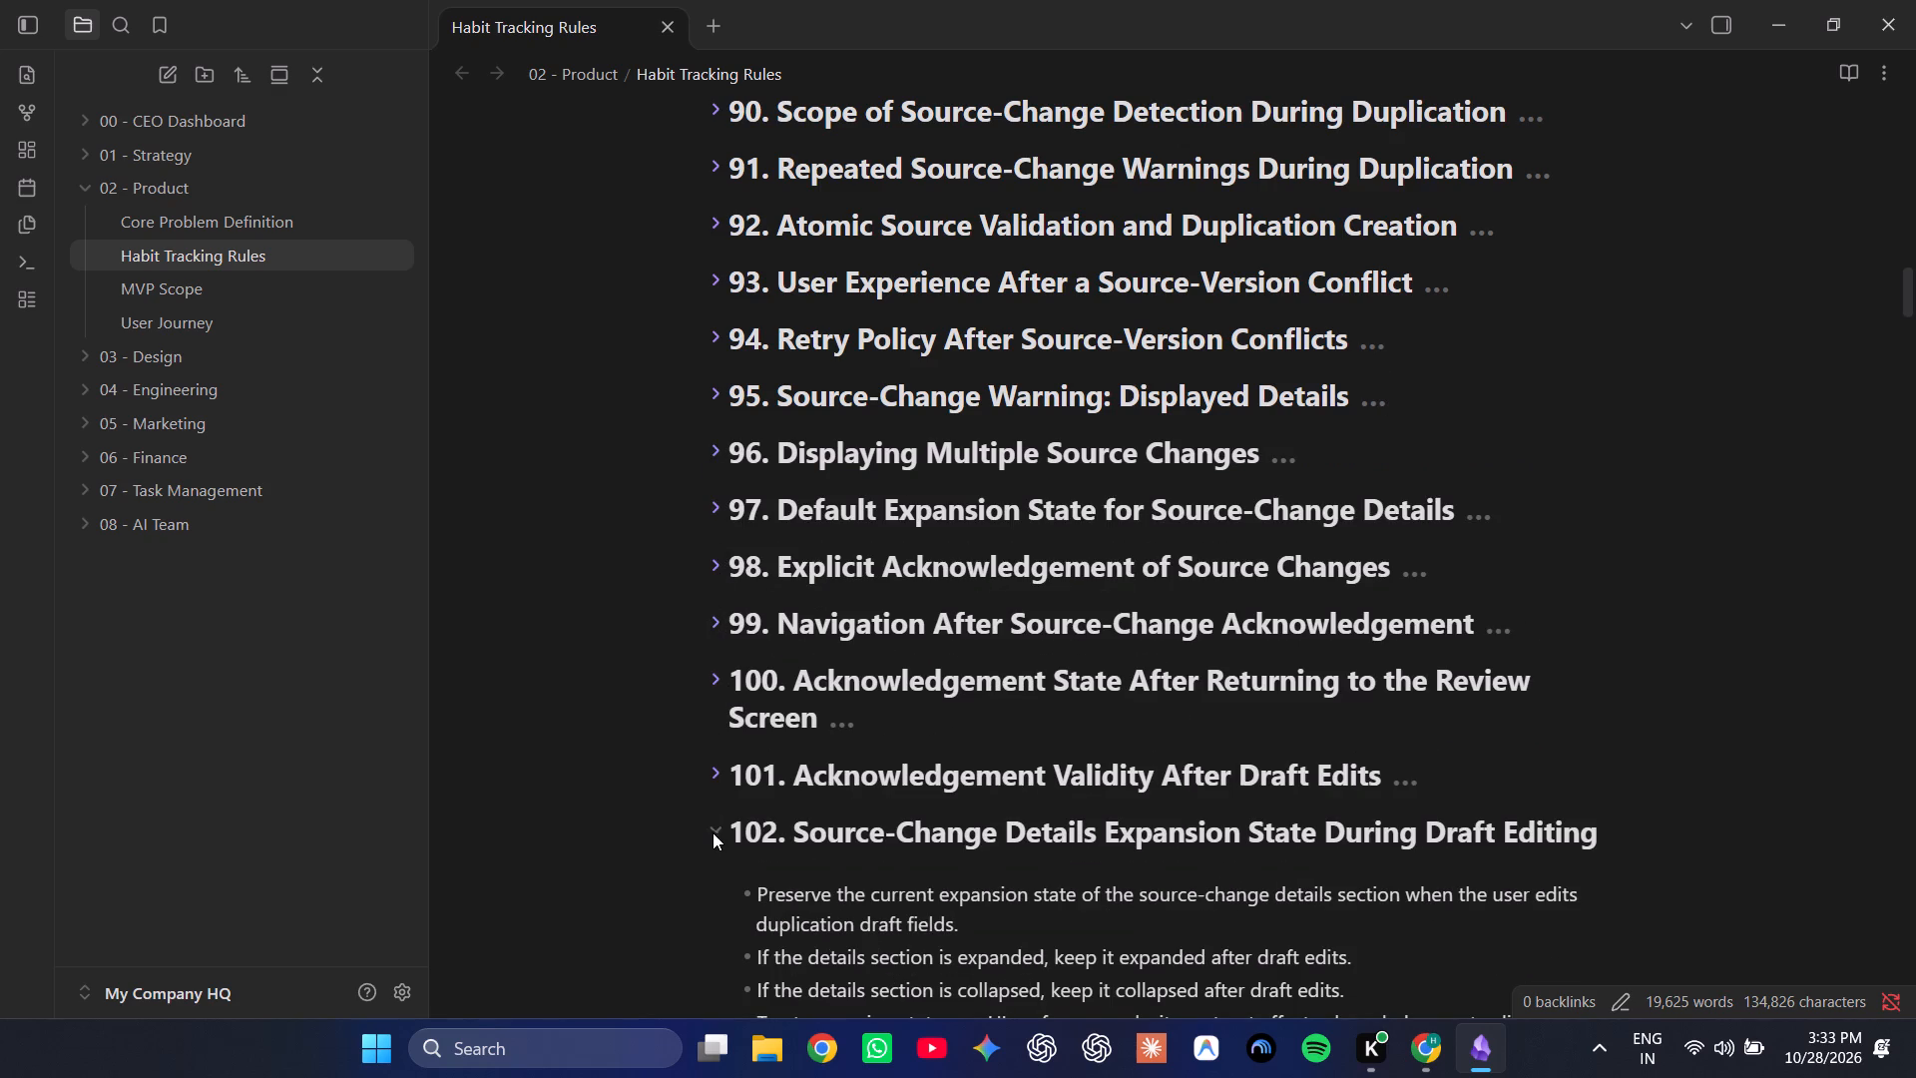
Collapse sections 103 to 109, from "Expansion State for Newly Detected Source Changes" through "Scope of Source-Comparison Retry Rate Limits".
scroll(754, 775, "down", 3)
left_click(715, 553)
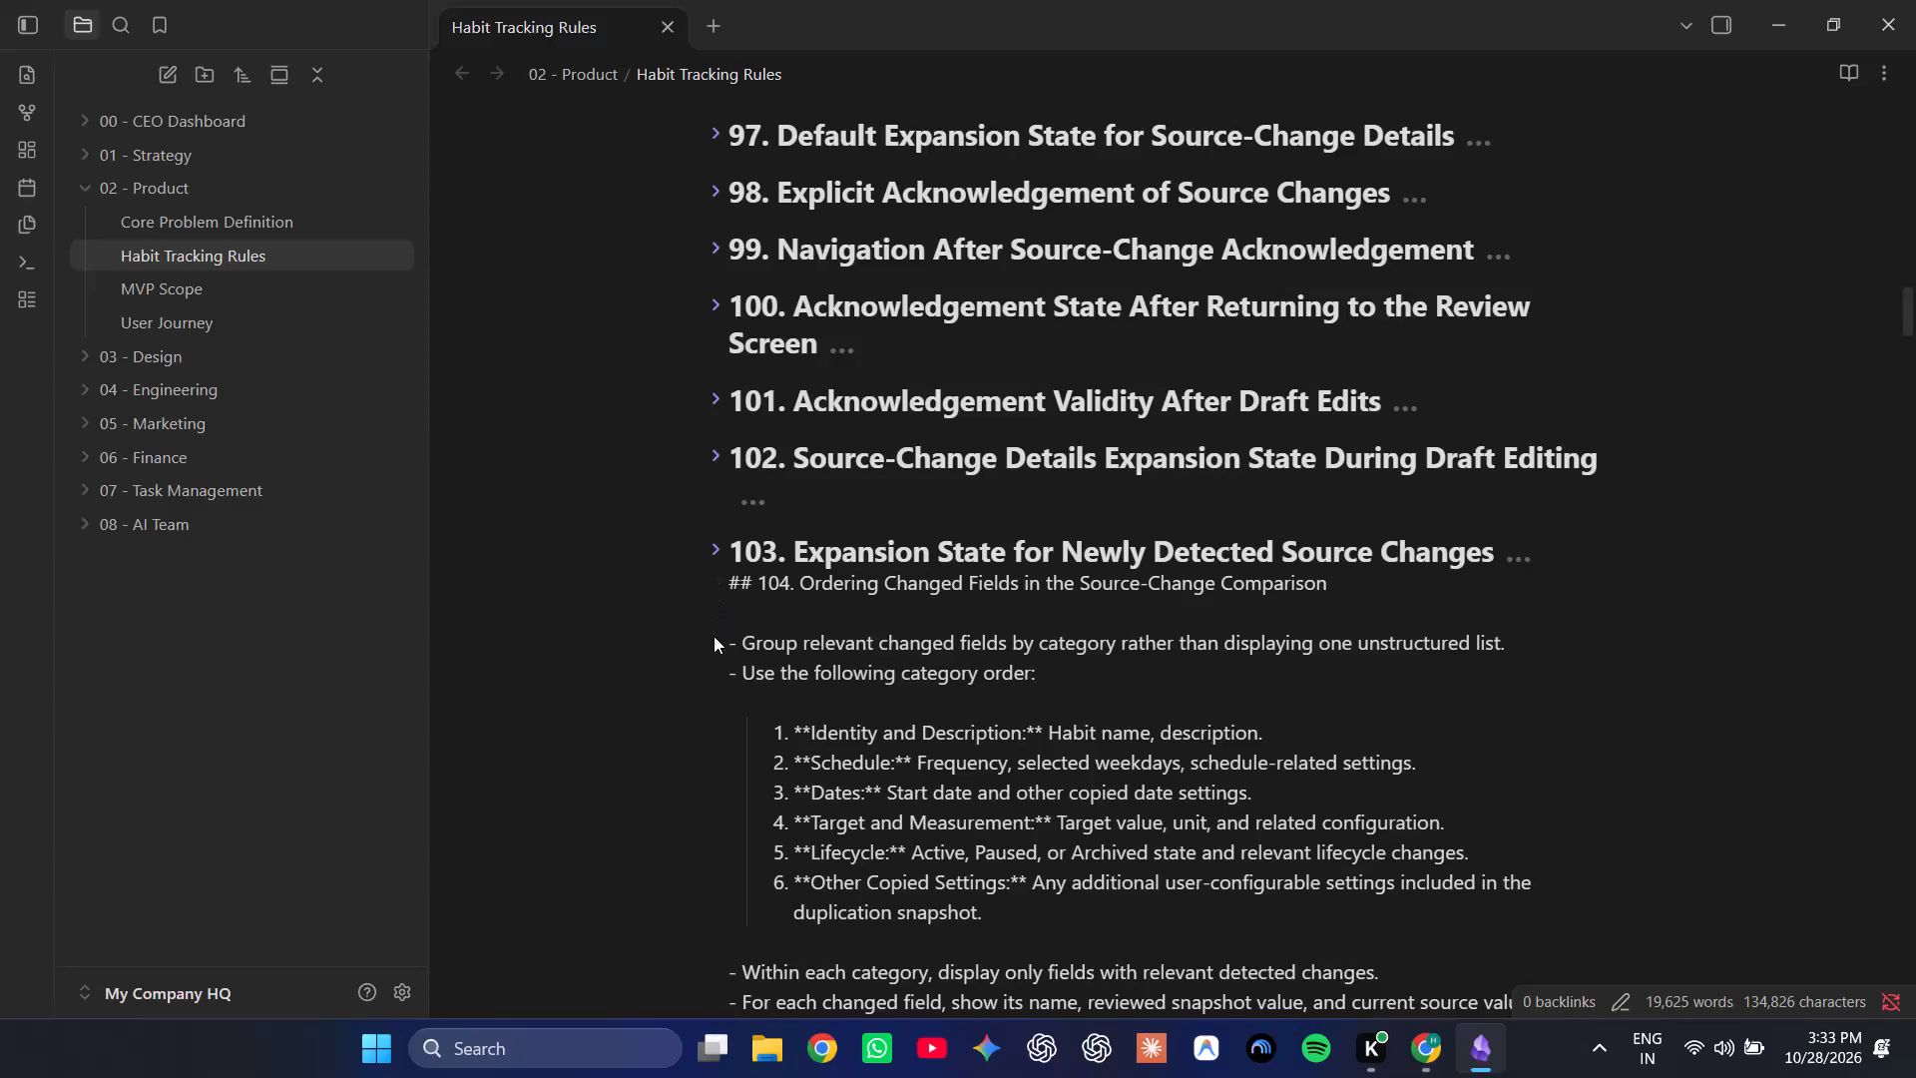
left_click(712, 553)
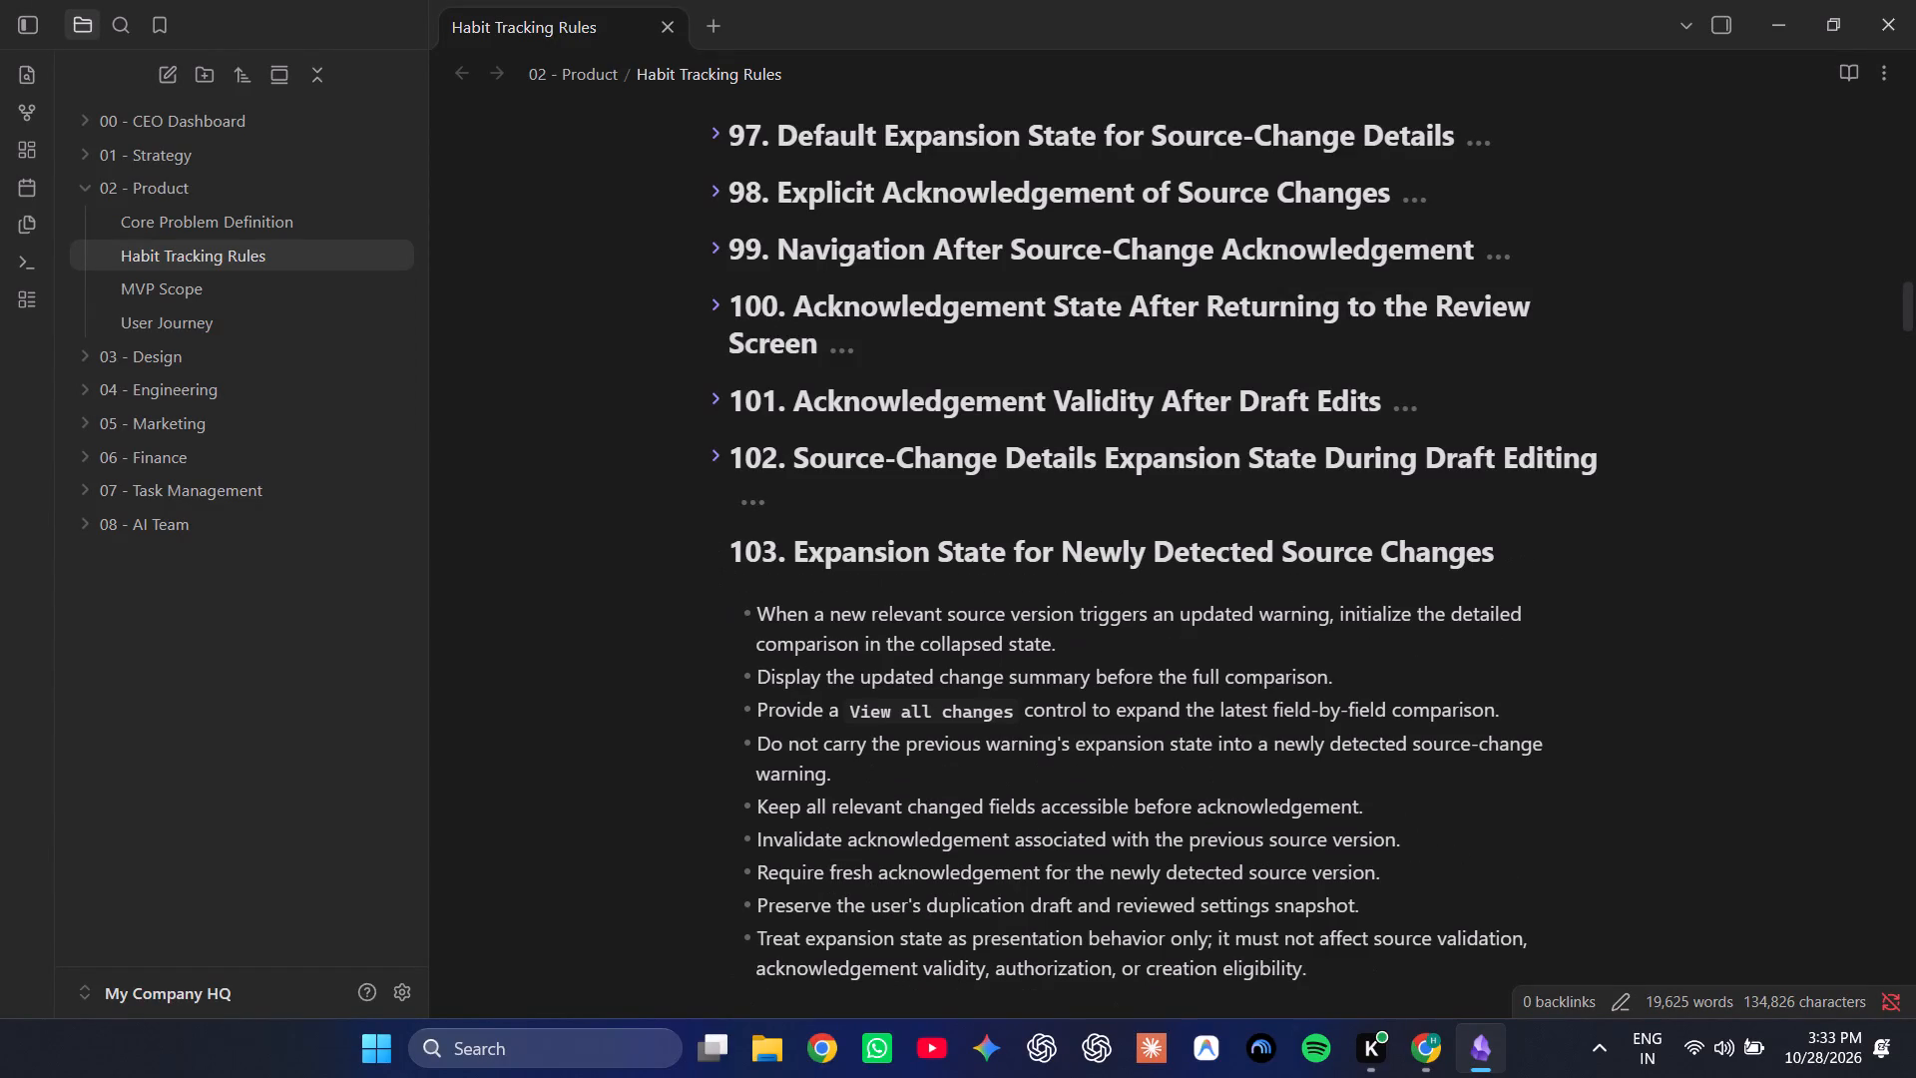
scroll(766, 631, "down", 3)
scroll(707, 513, "up", 1)
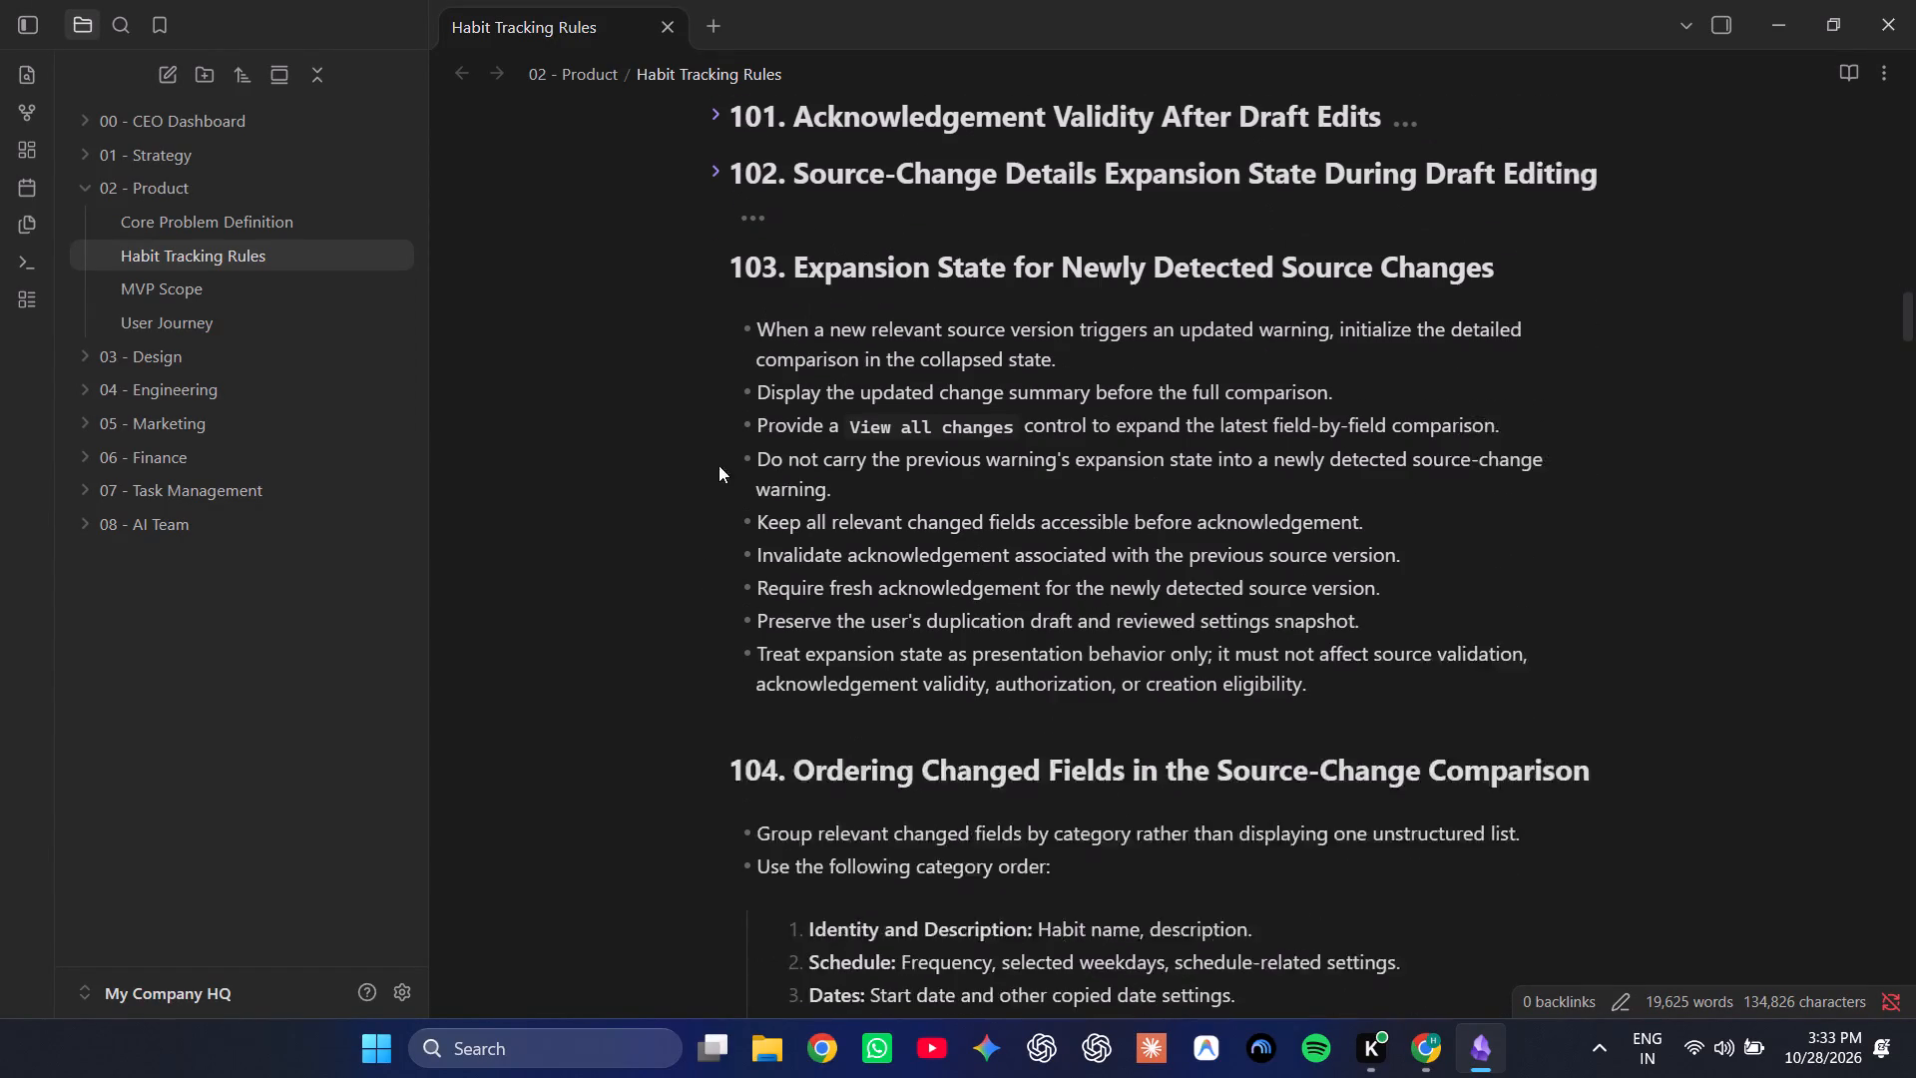
left_click(717, 299)
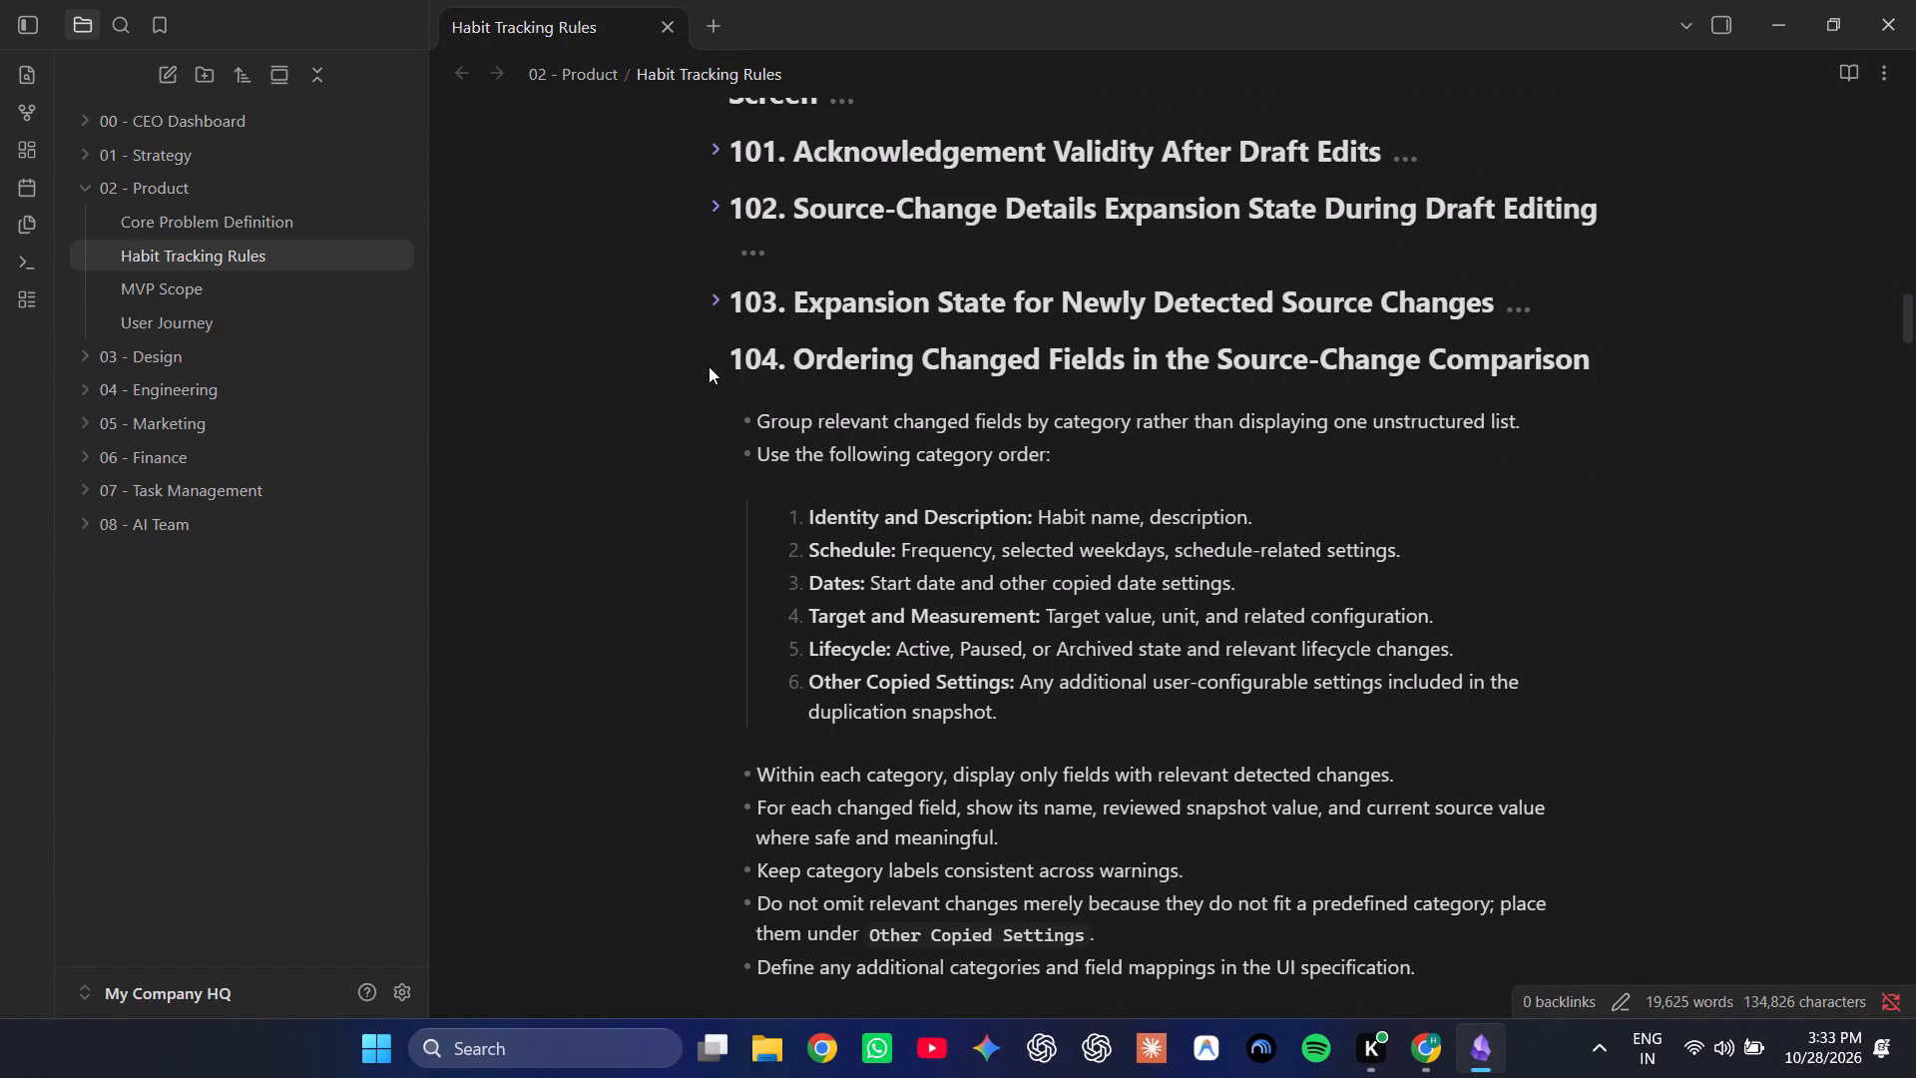
left_click(717, 359)
left_click(715, 450)
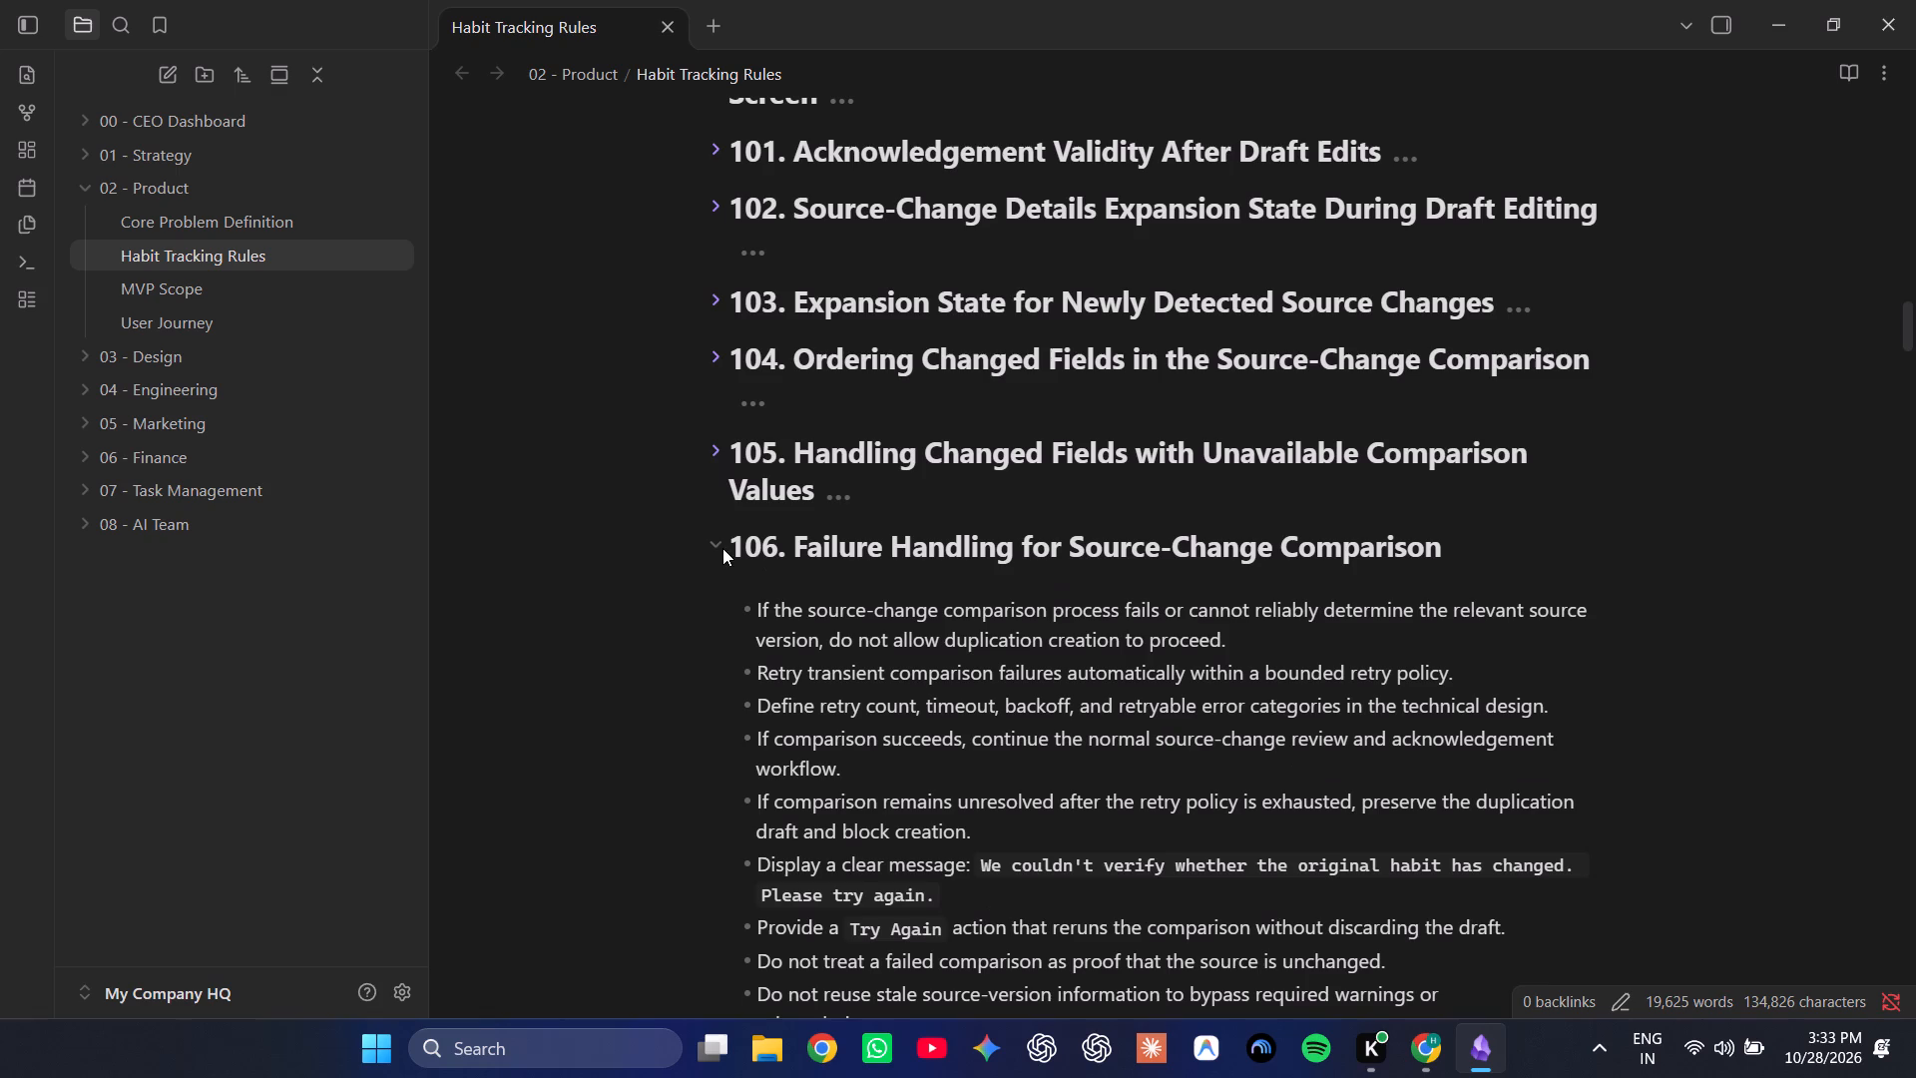
left_click(714, 548)
left_click(714, 600)
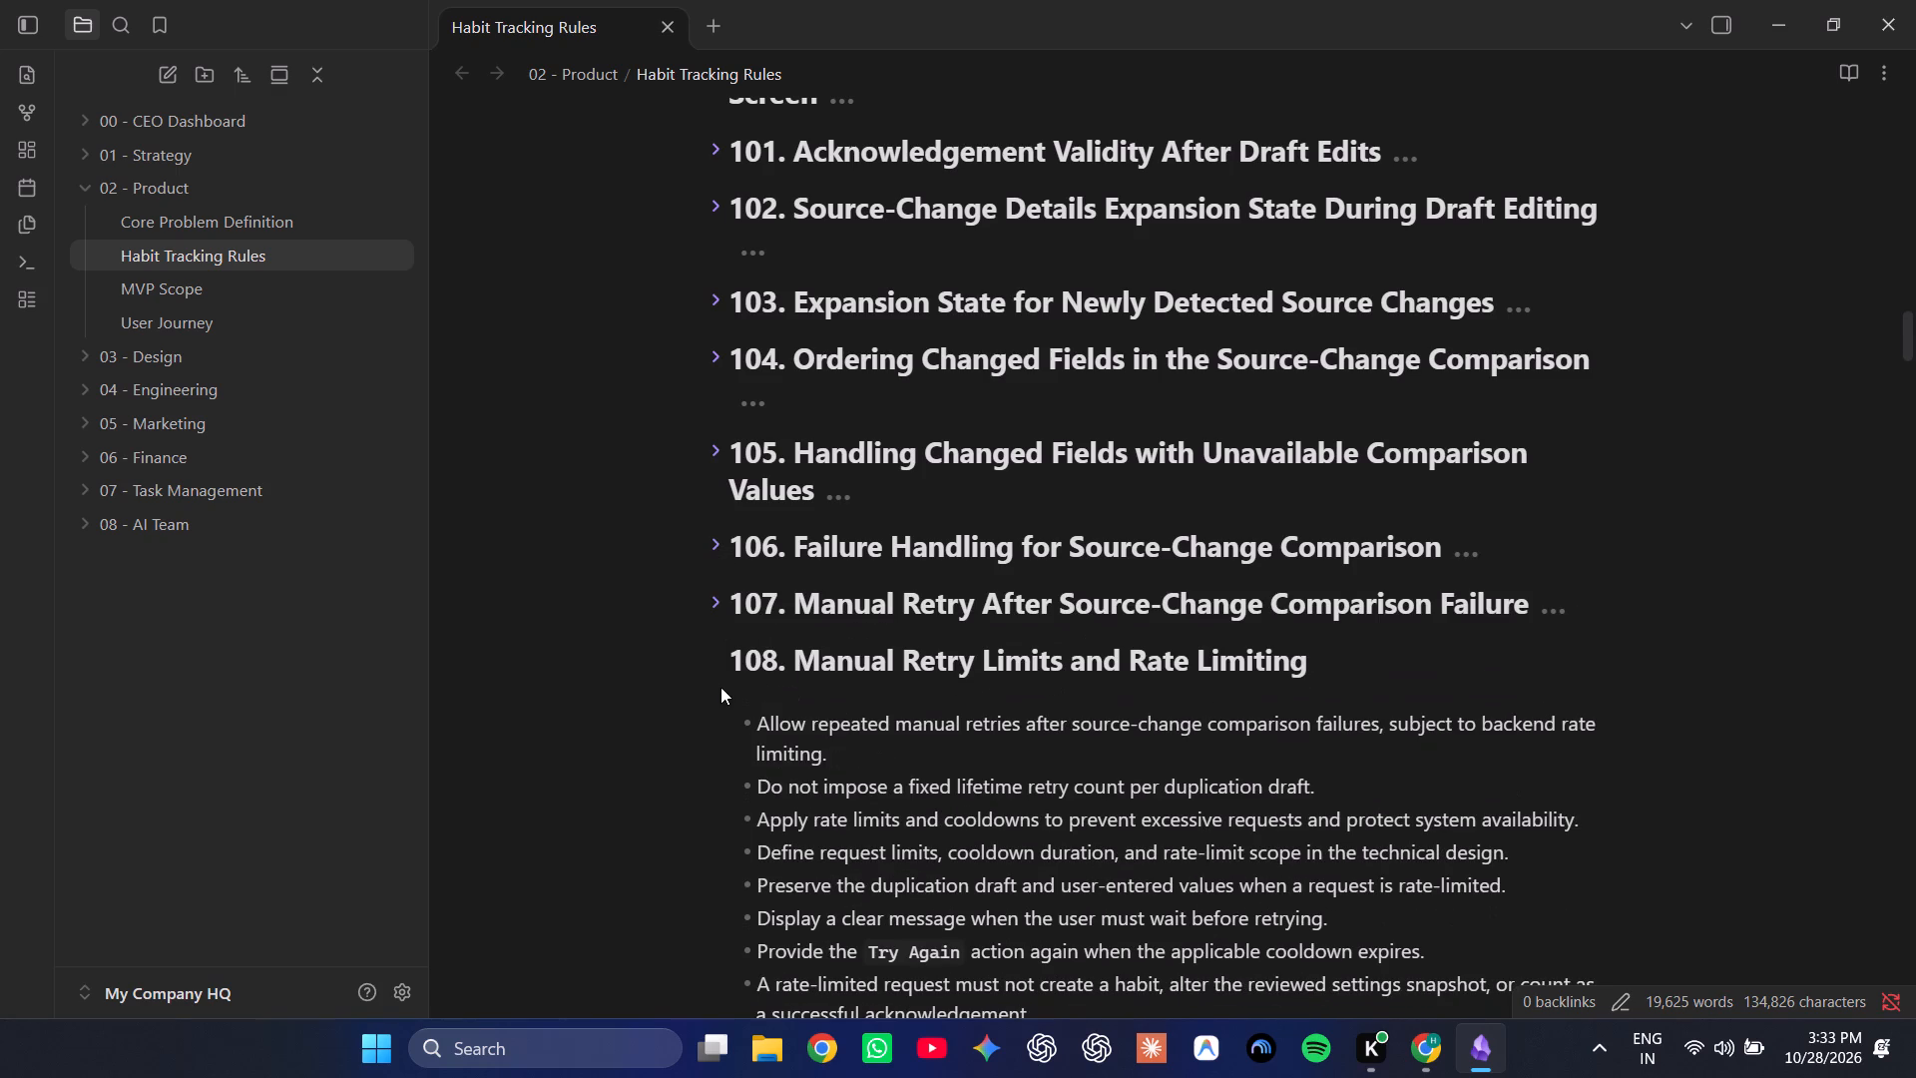
left_click(712, 660)
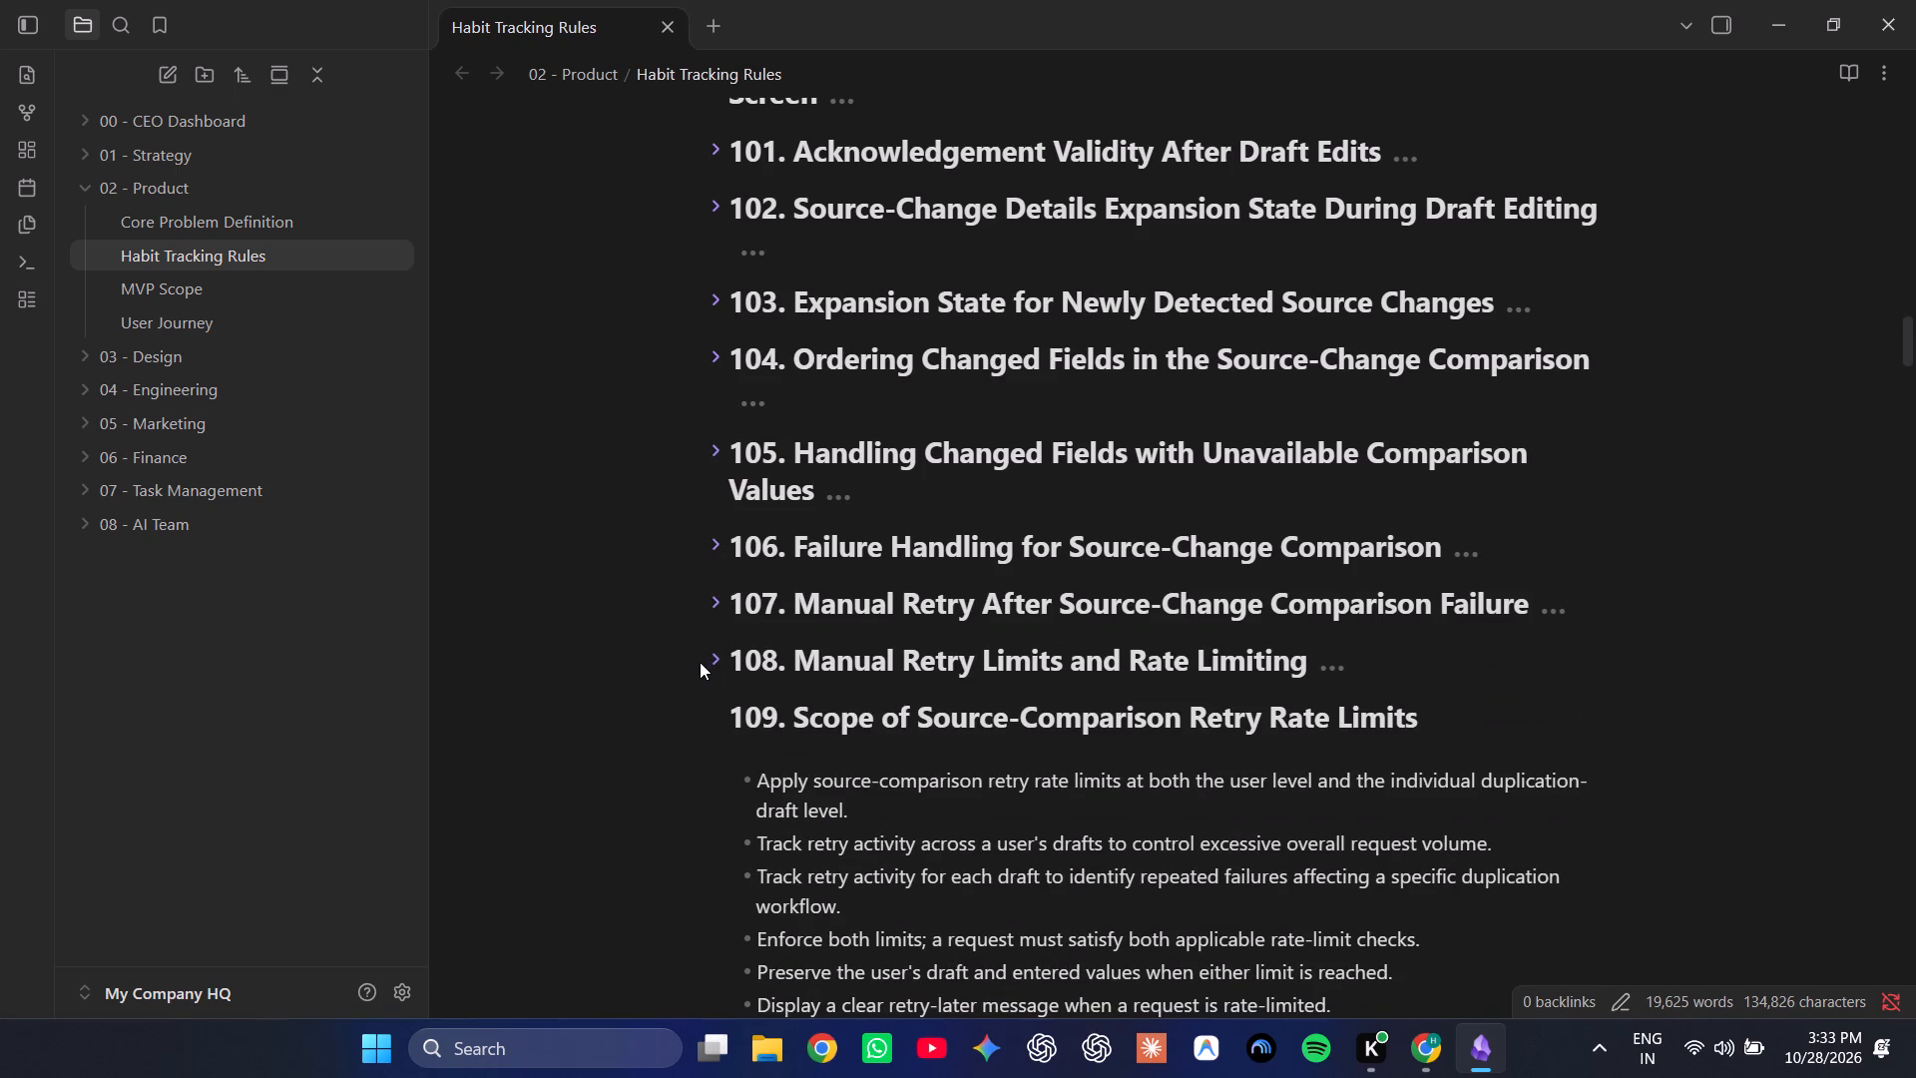
left_click(713, 717)
Collapse sections 110 to 112, from "Rolling Windows for Retry Rate Limits" through "Automatic Retry Backoff Strategy".
left_click(710, 772)
scroll(709, 810, "down", 2)
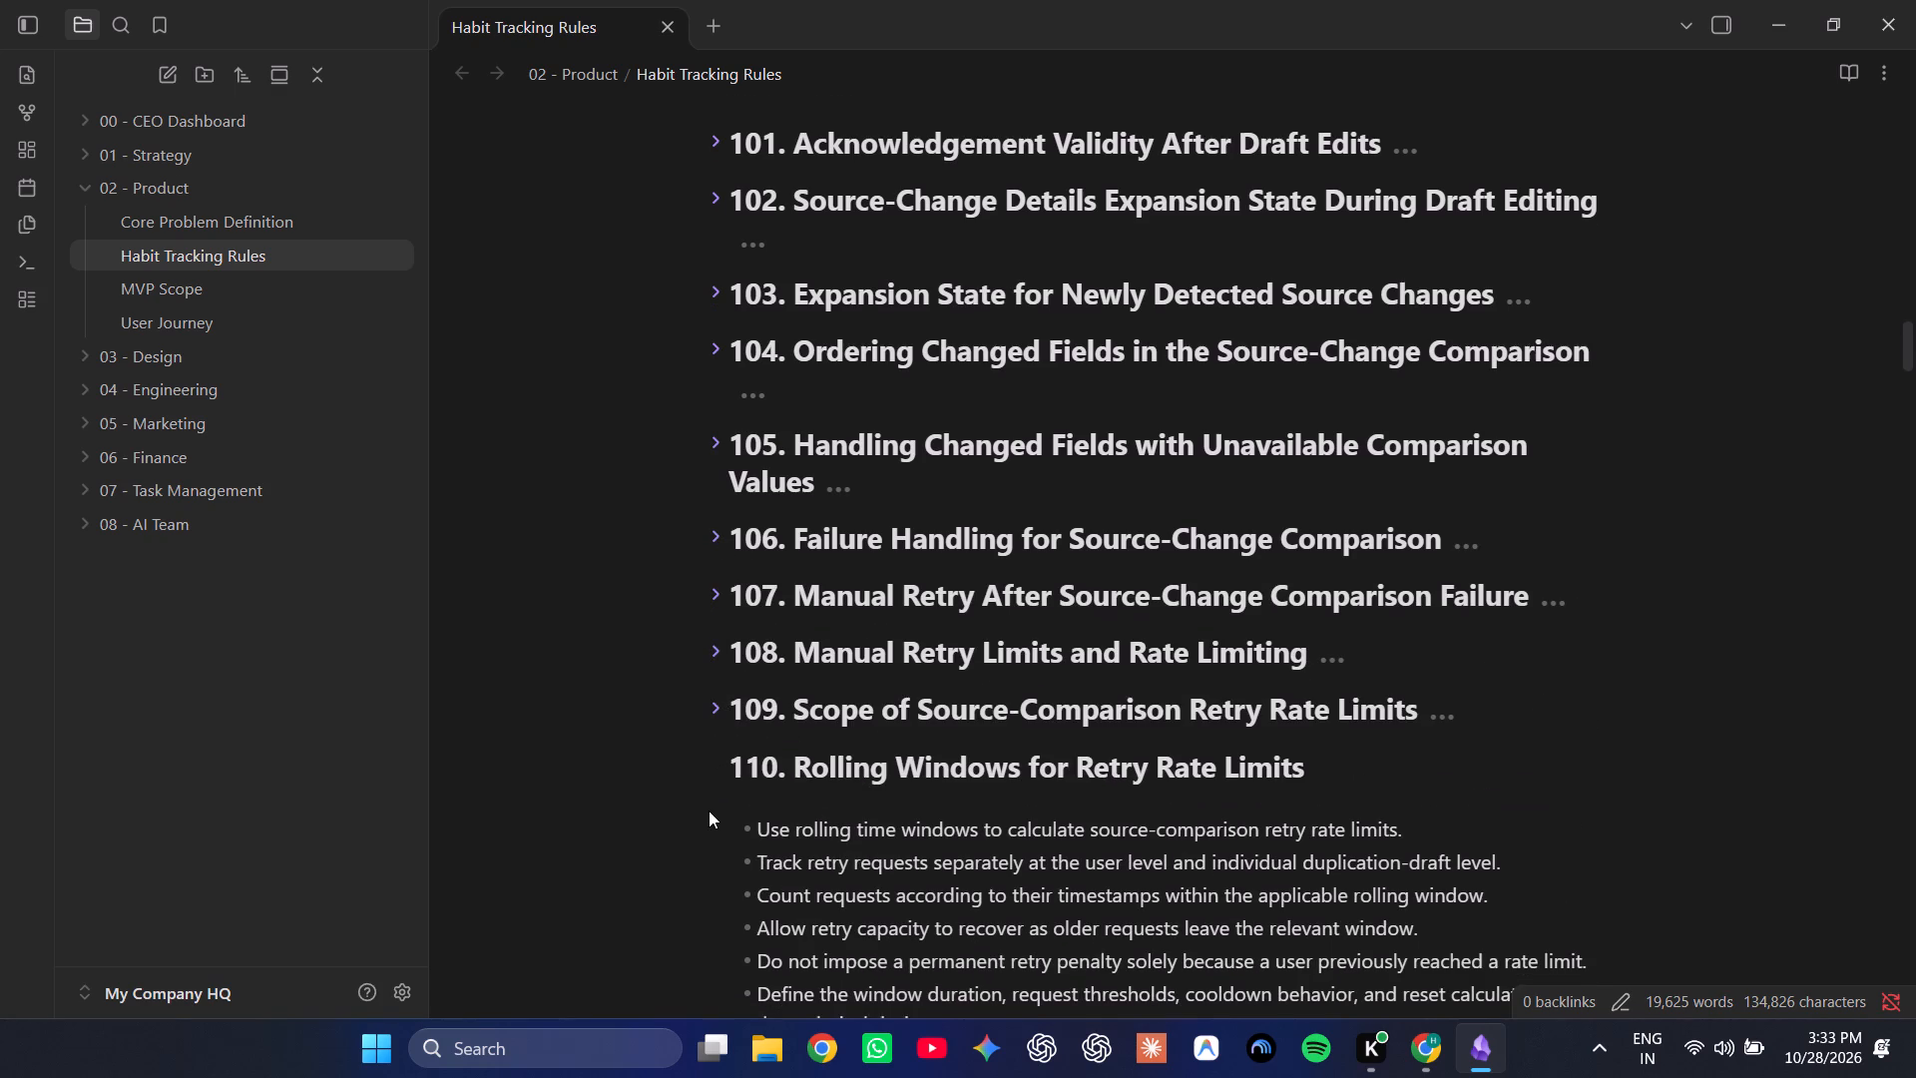
scroll(709, 810, "down", 1)
left_click(709, 402)
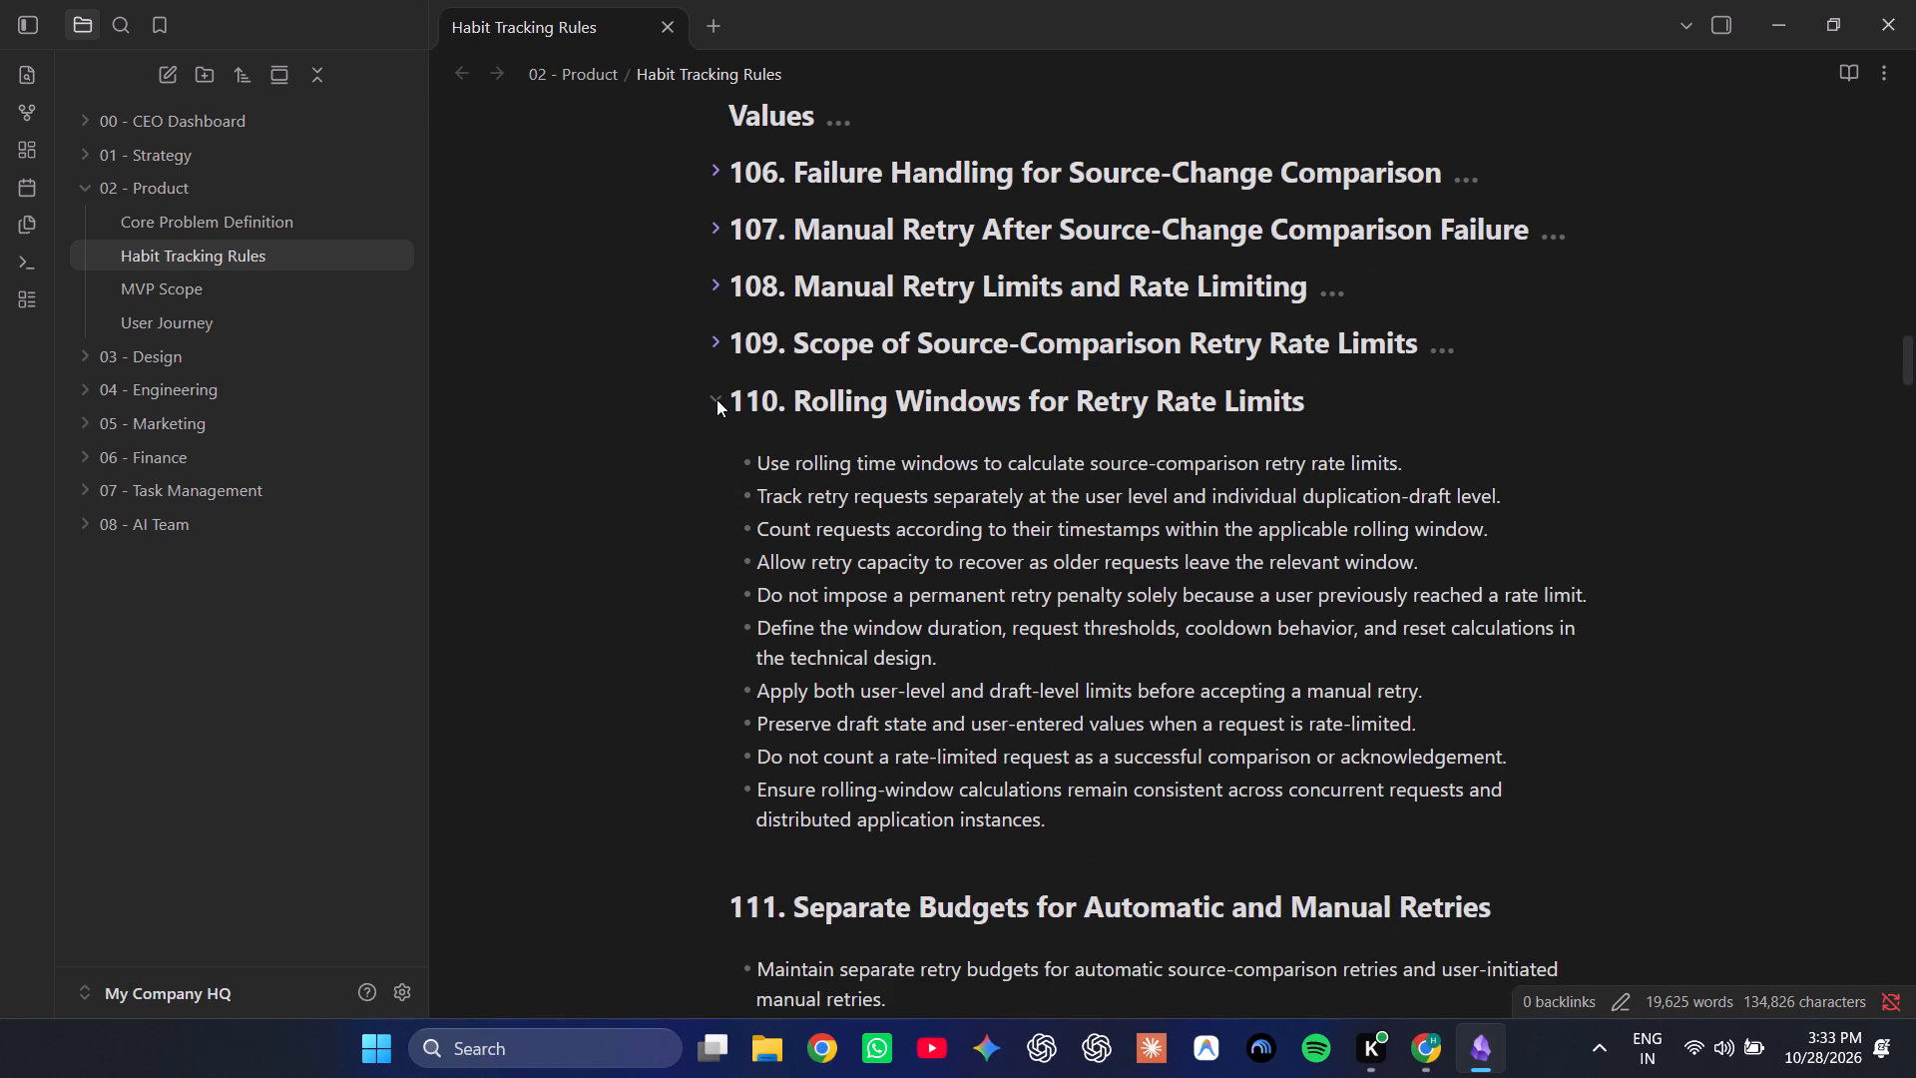
left_click(717, 399)
left_click(713, 454)
left_click(712, 513)
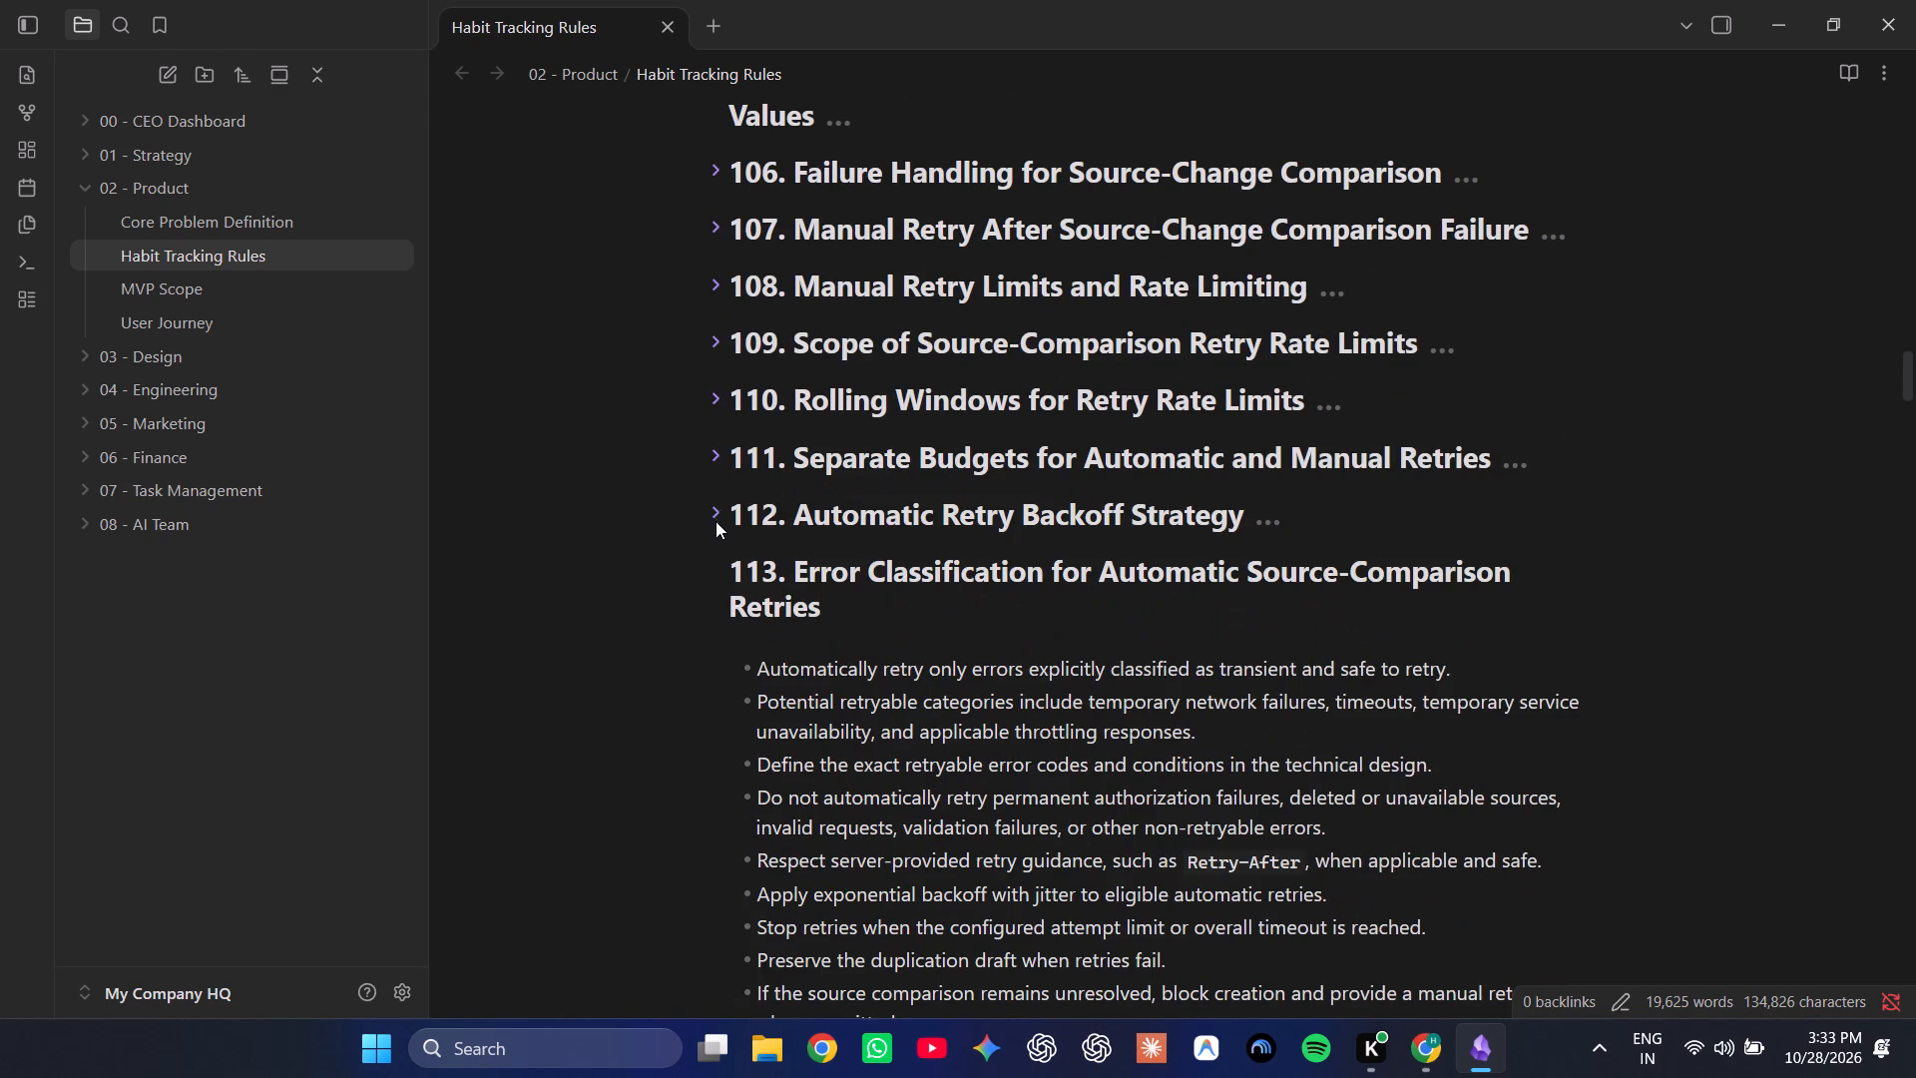
Collapse sections 113 to 118, from "Error Classification for Automatic Source-Comparison Retries" through "Warning Before Duplication Draft Expiration".
left_click(716, 569)
left_click(714, 664)
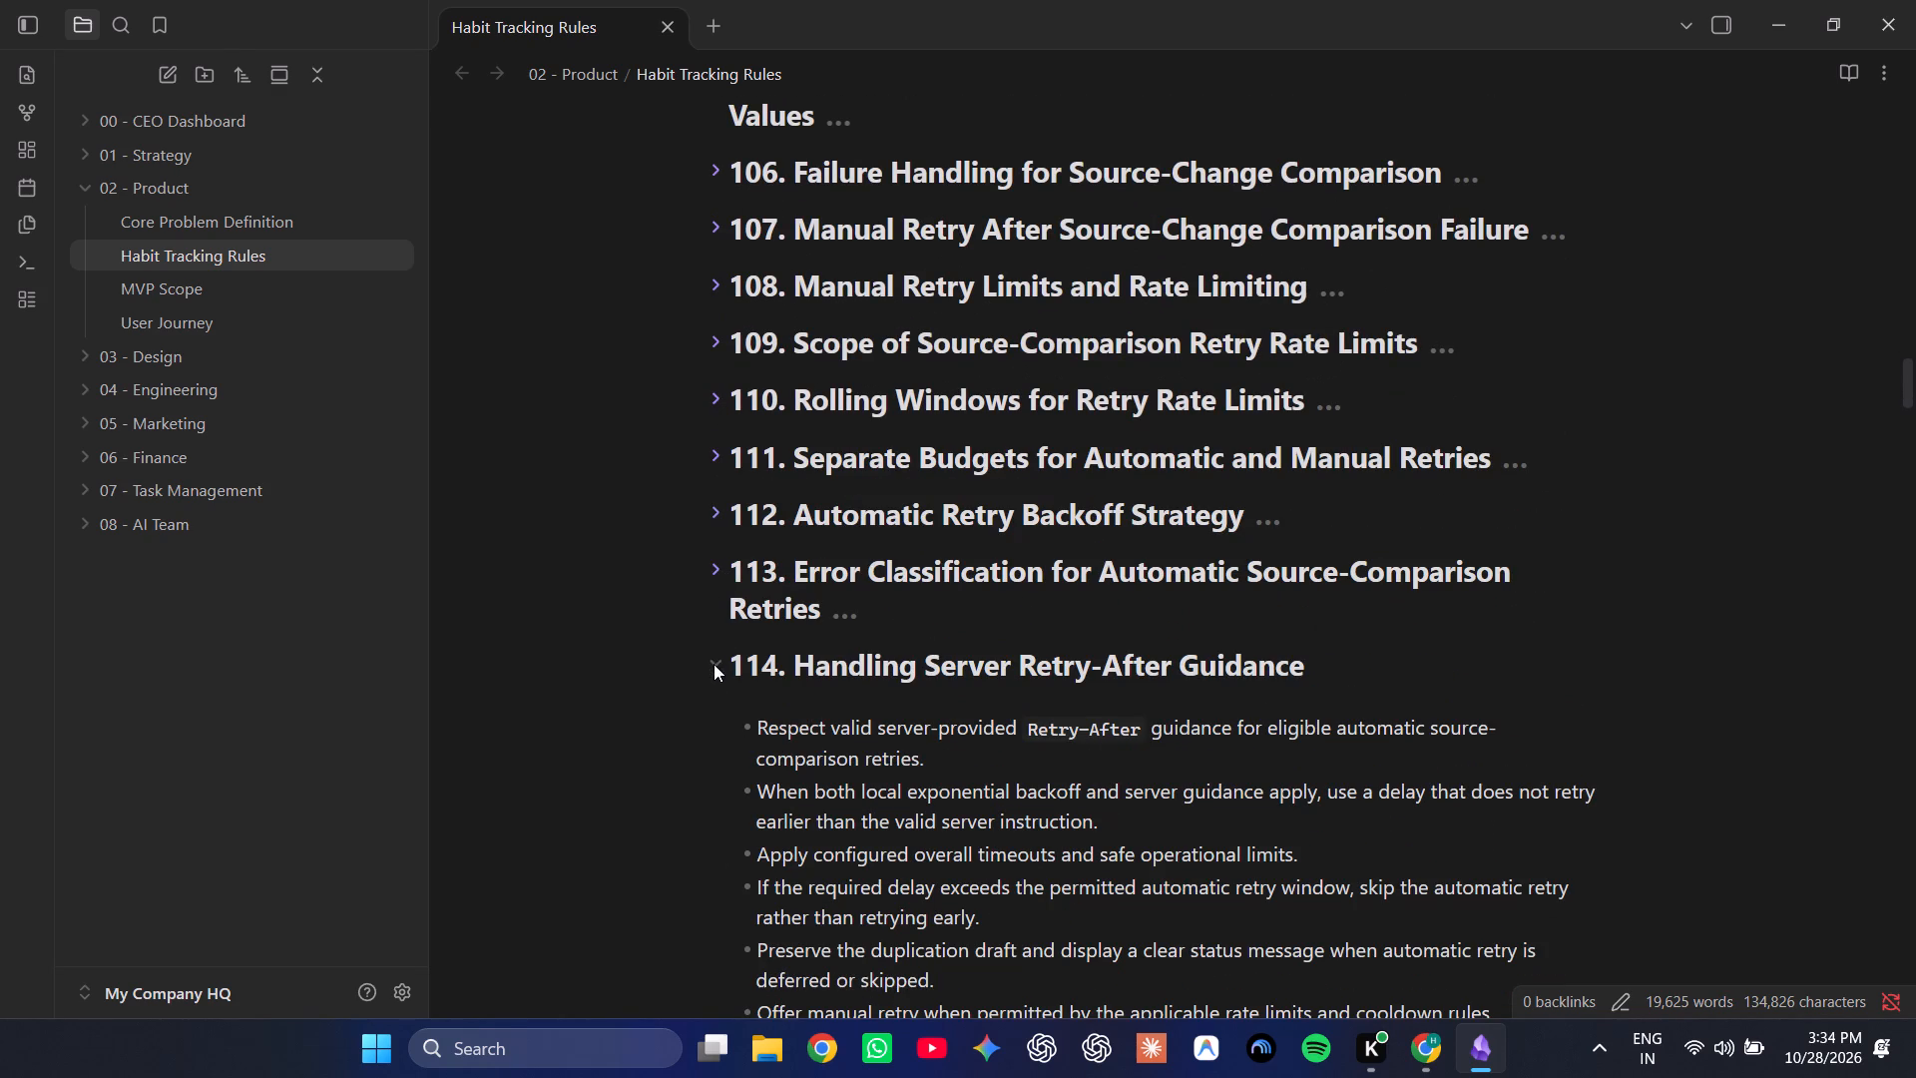
left_click(715, 719)
left_click(714, 776)
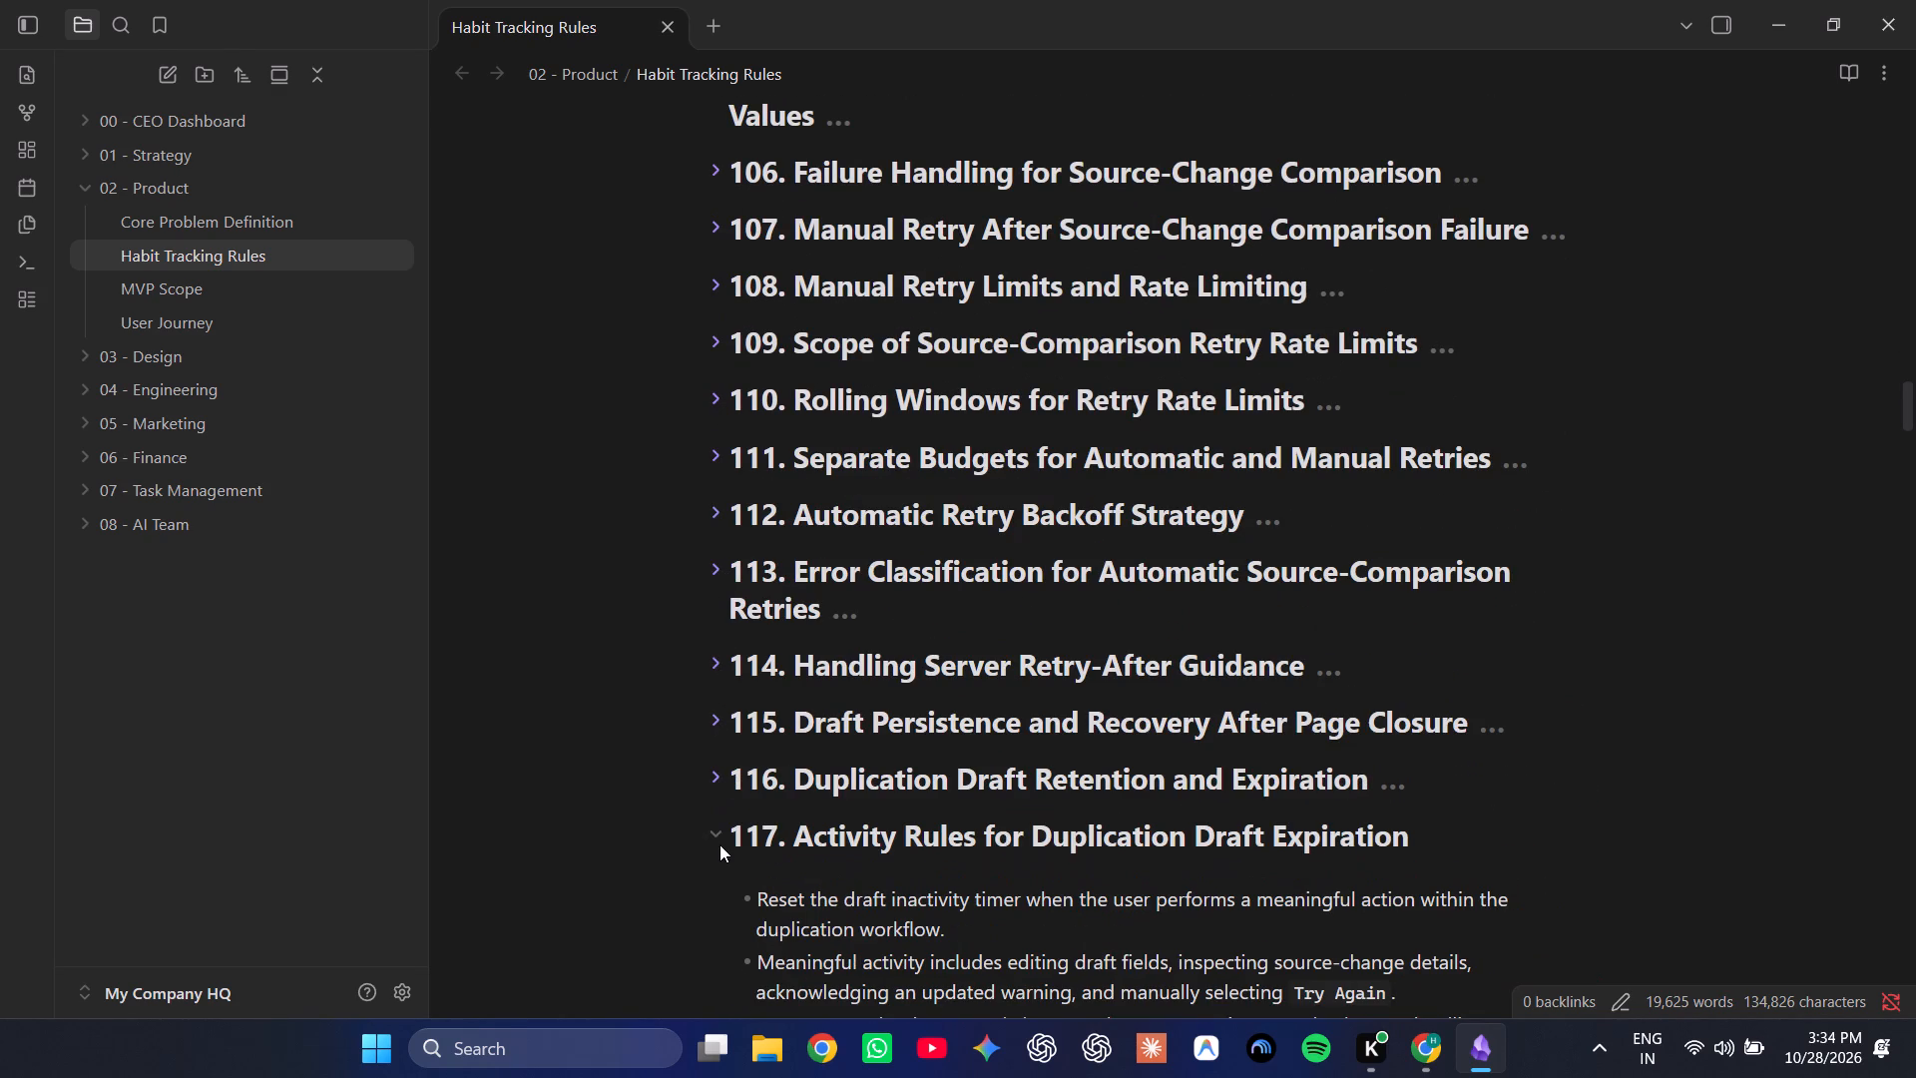
left_click(716, 837)
scroll(713, 842, "down", 3)
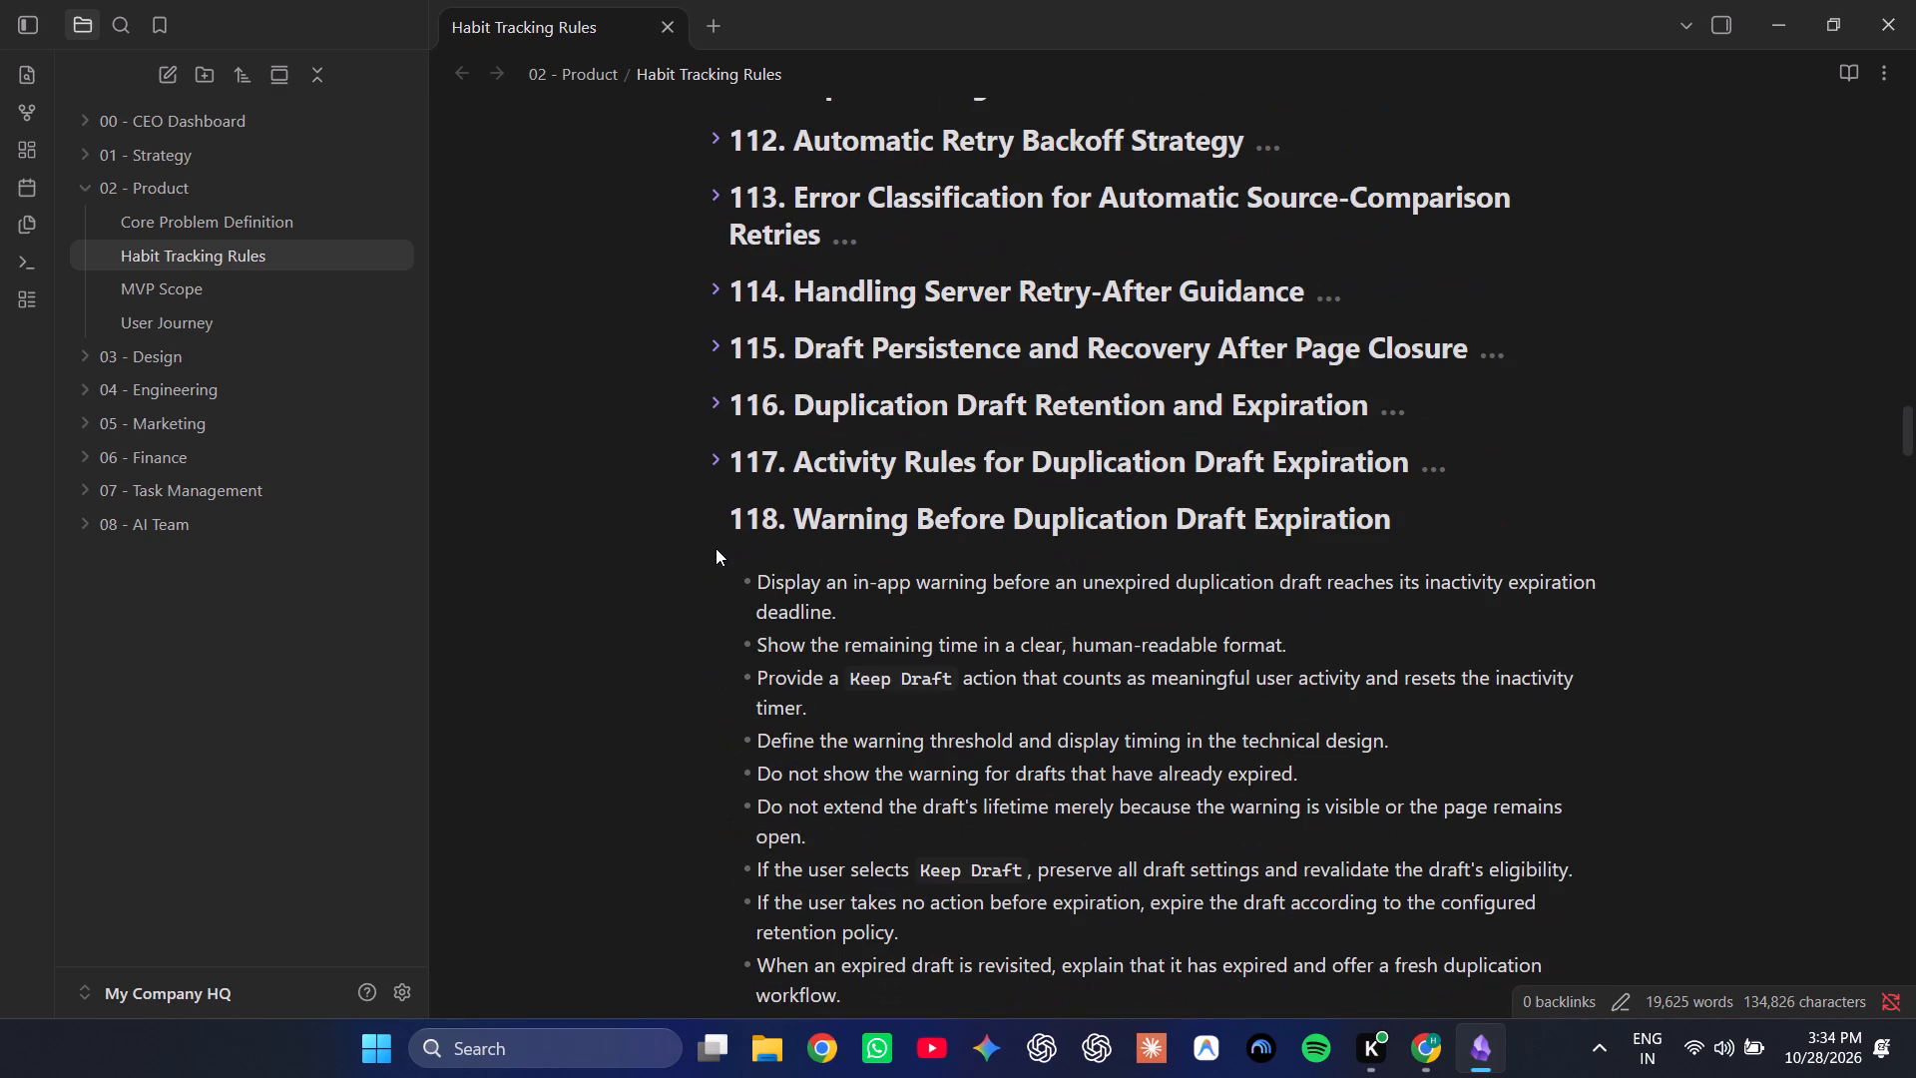
left_click(715, 515)
Collapse sections 119 to 124, from "Behavior When a Draft Expiration Warning Is Ignored" through "Retention Period for Expired-Draft Operational Metadata".
scroll(714, 603, "down", 4)
scroll(696, 387, "up", 2)
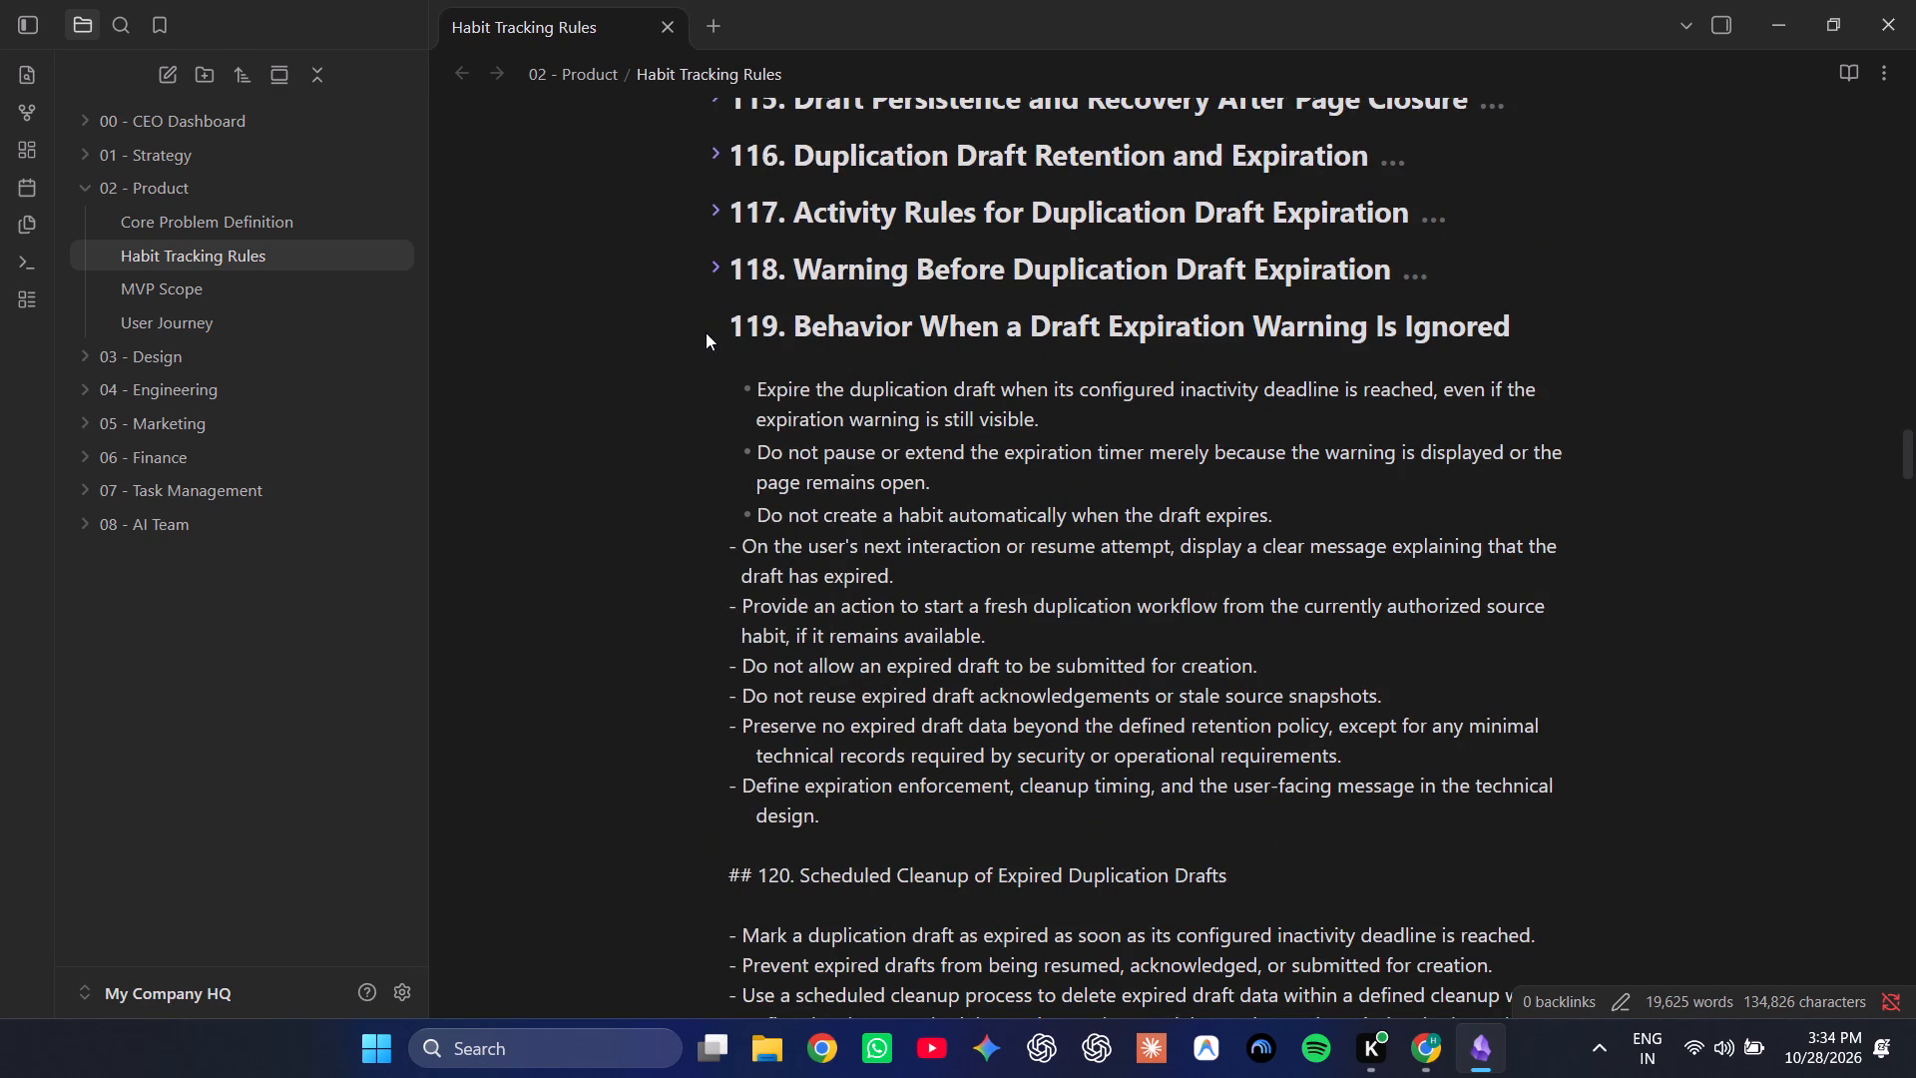
left_click(715, 323)
left_click(716, 358)
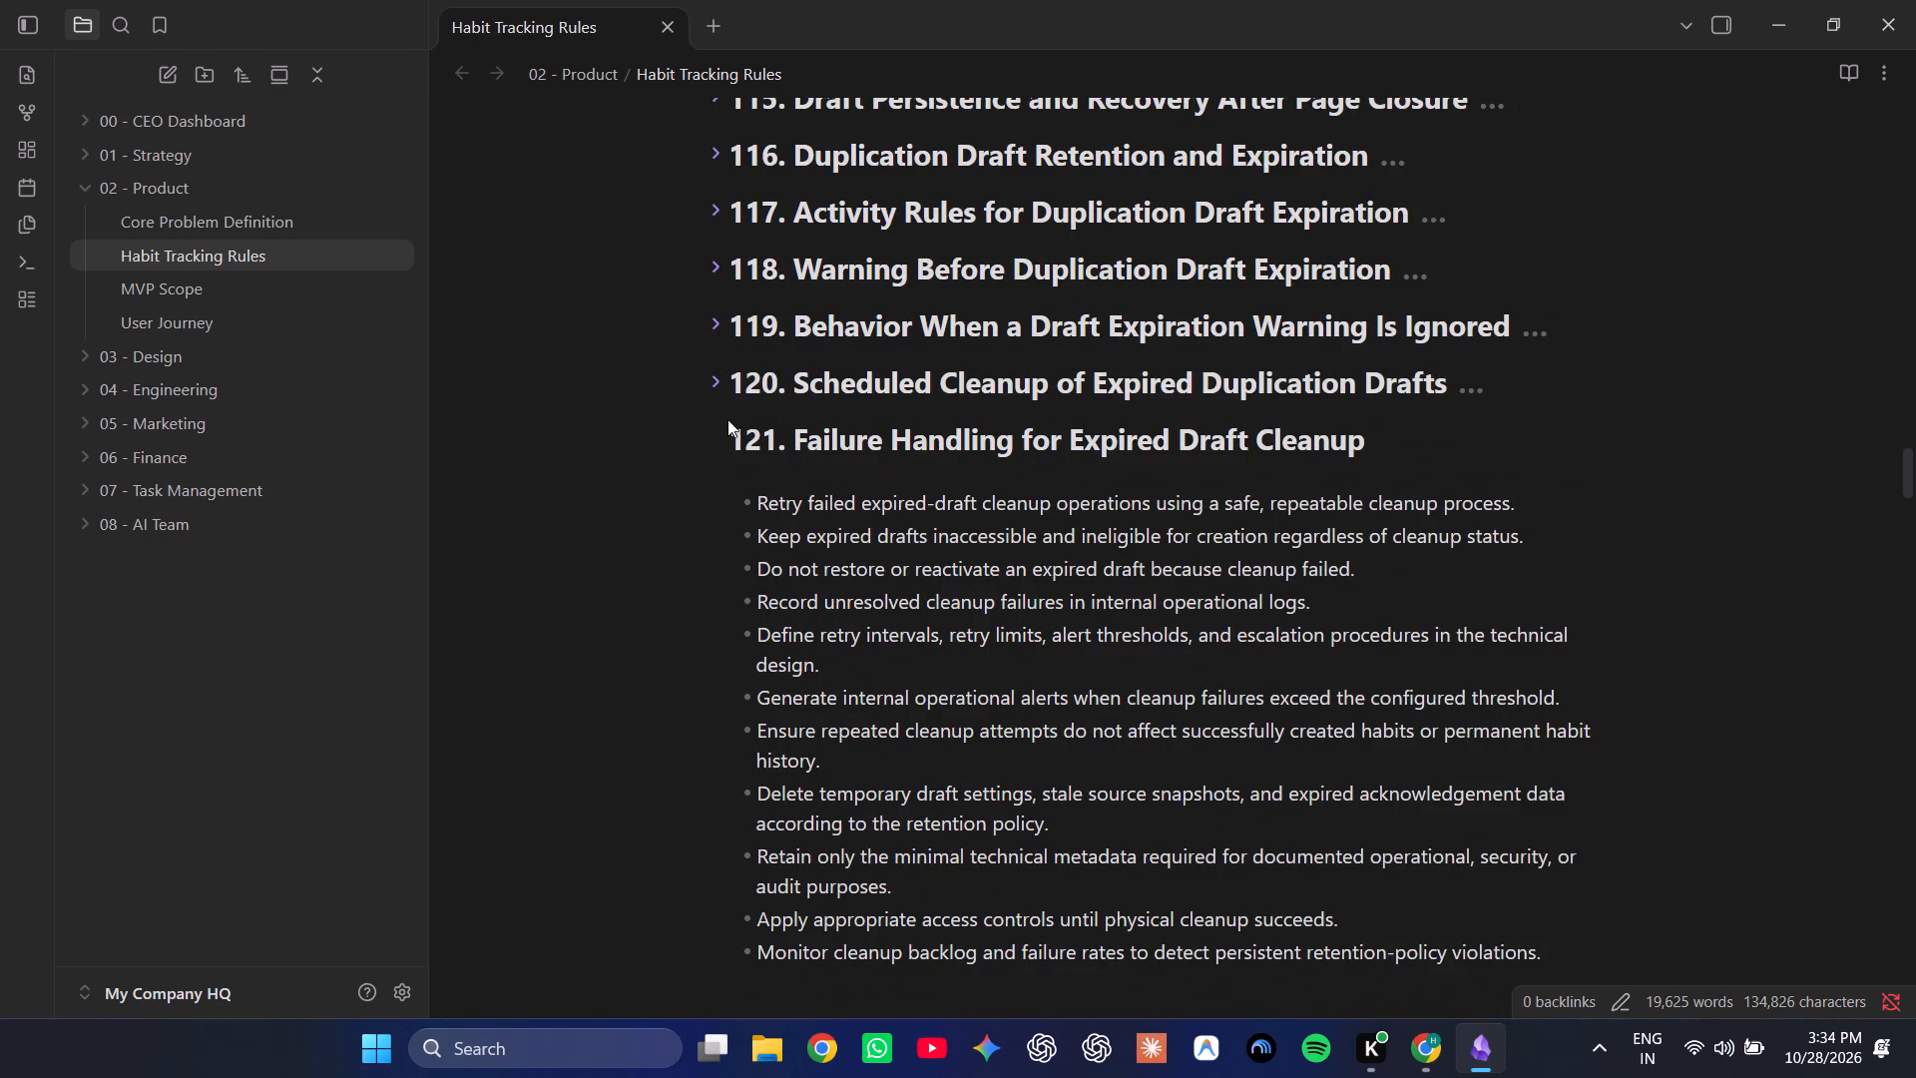
left_click(715, 442)
left_click(716, 502)
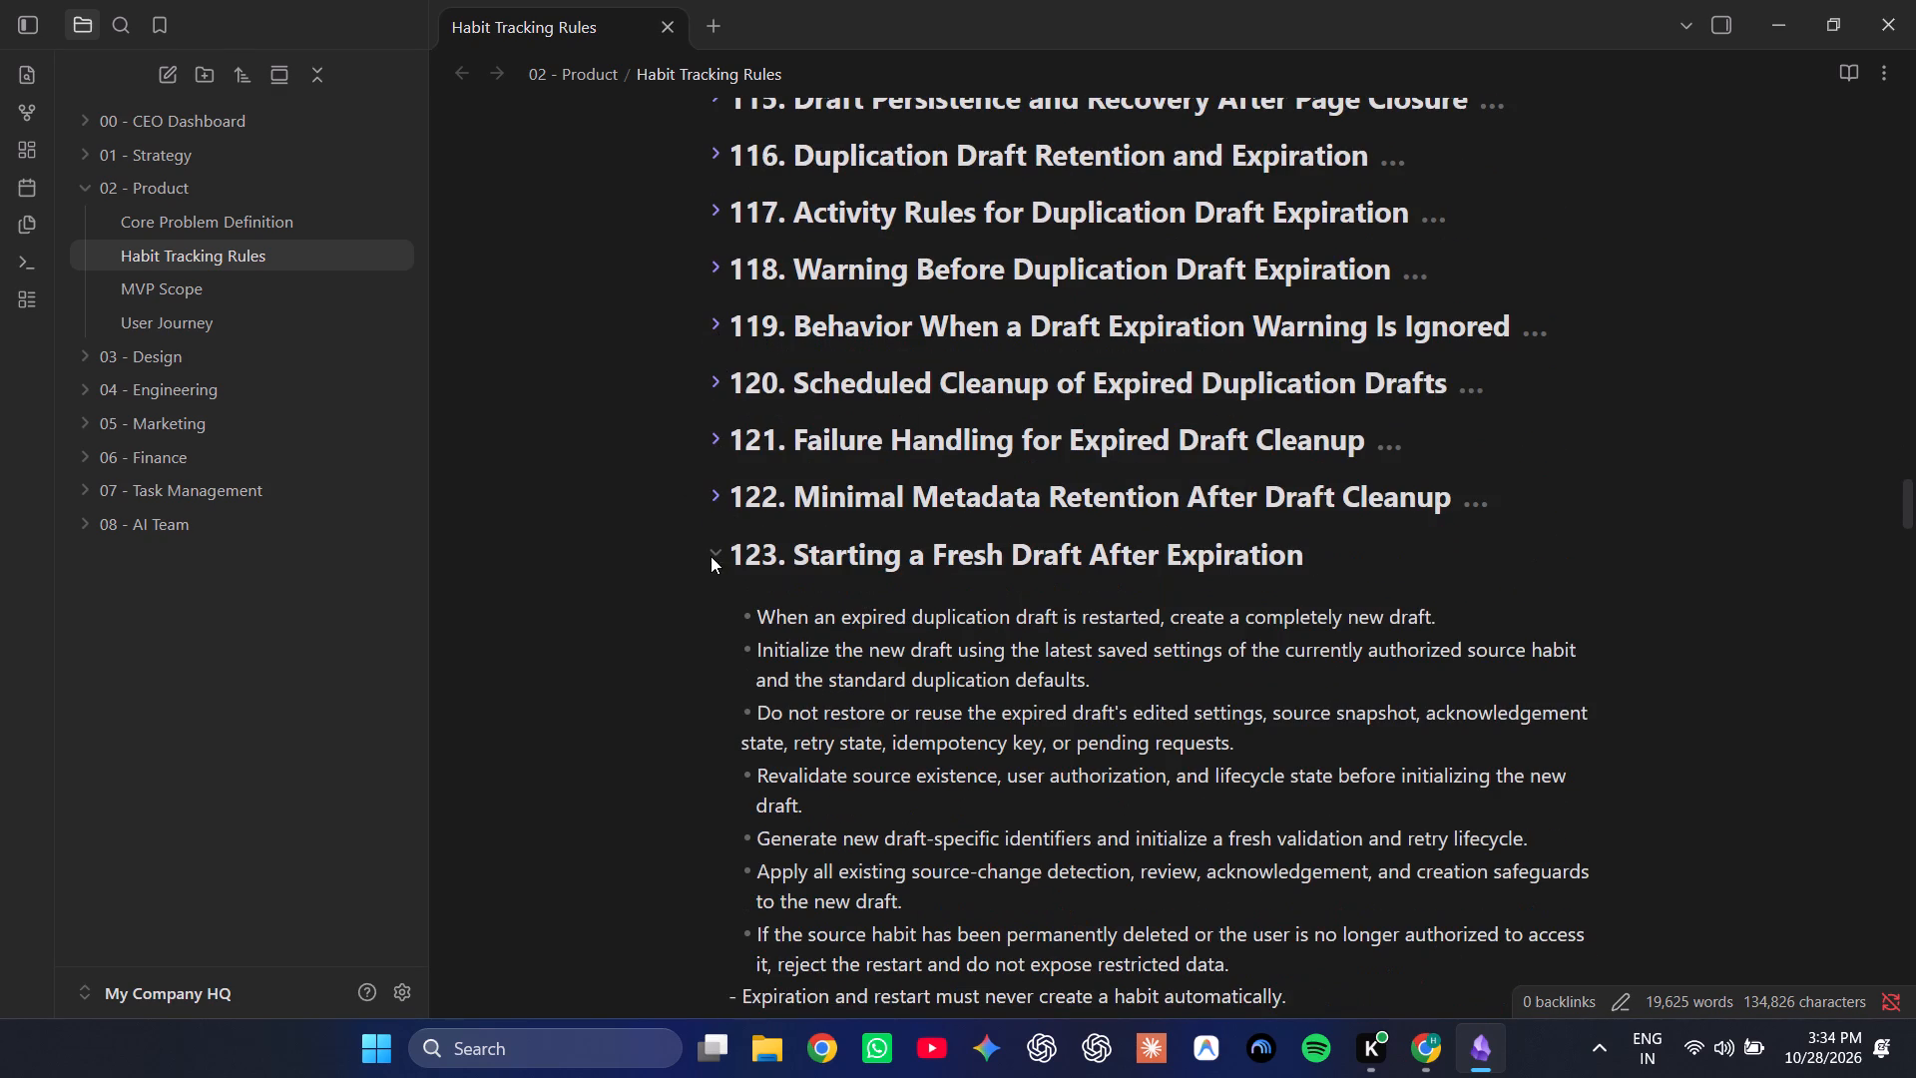
left_click(711, 554)
left_click(715, 607)
Collapse sections 125 to 130, from "Escalation for Expired-Draft Metadata Deletion Failures" through "Definition of Successful Expired-Draft Cleanup".
scroll(718, 614, "down", 3)
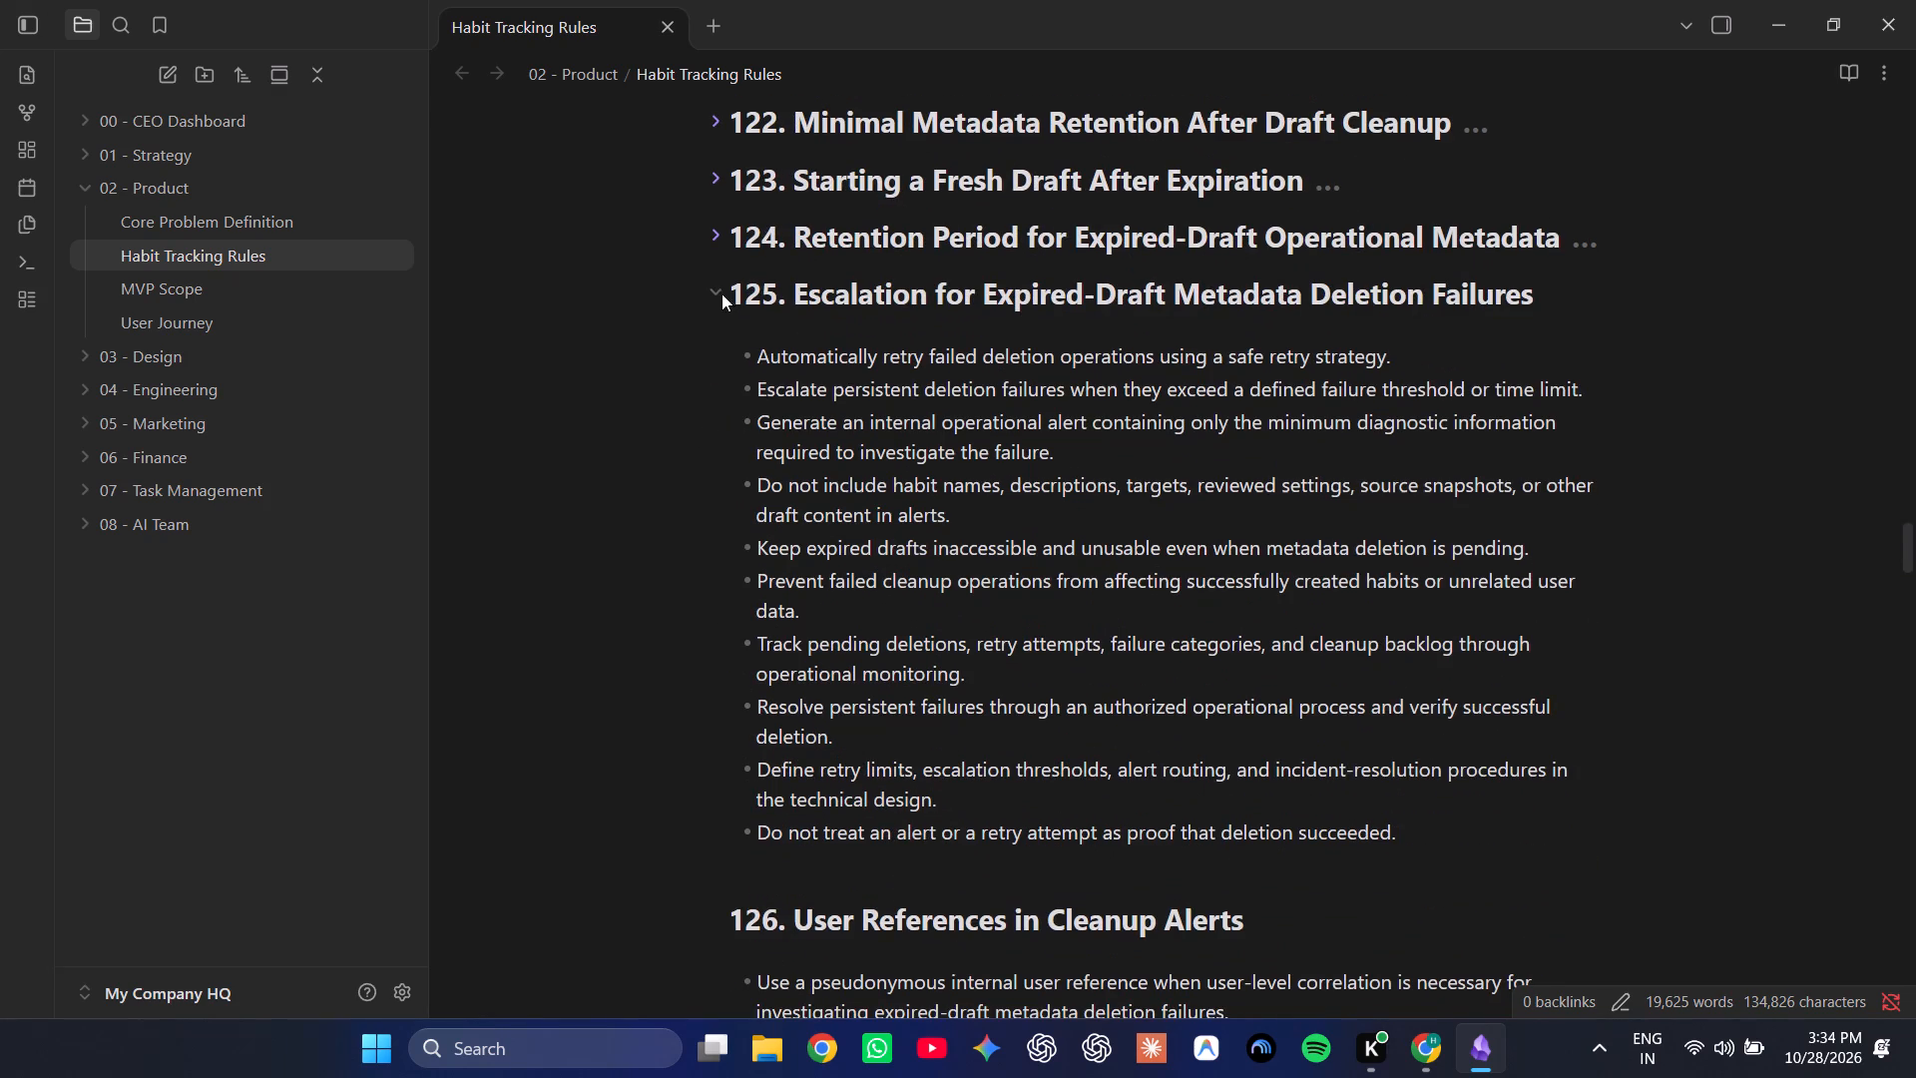
left_click(718, 290)
left_click(715, 350)
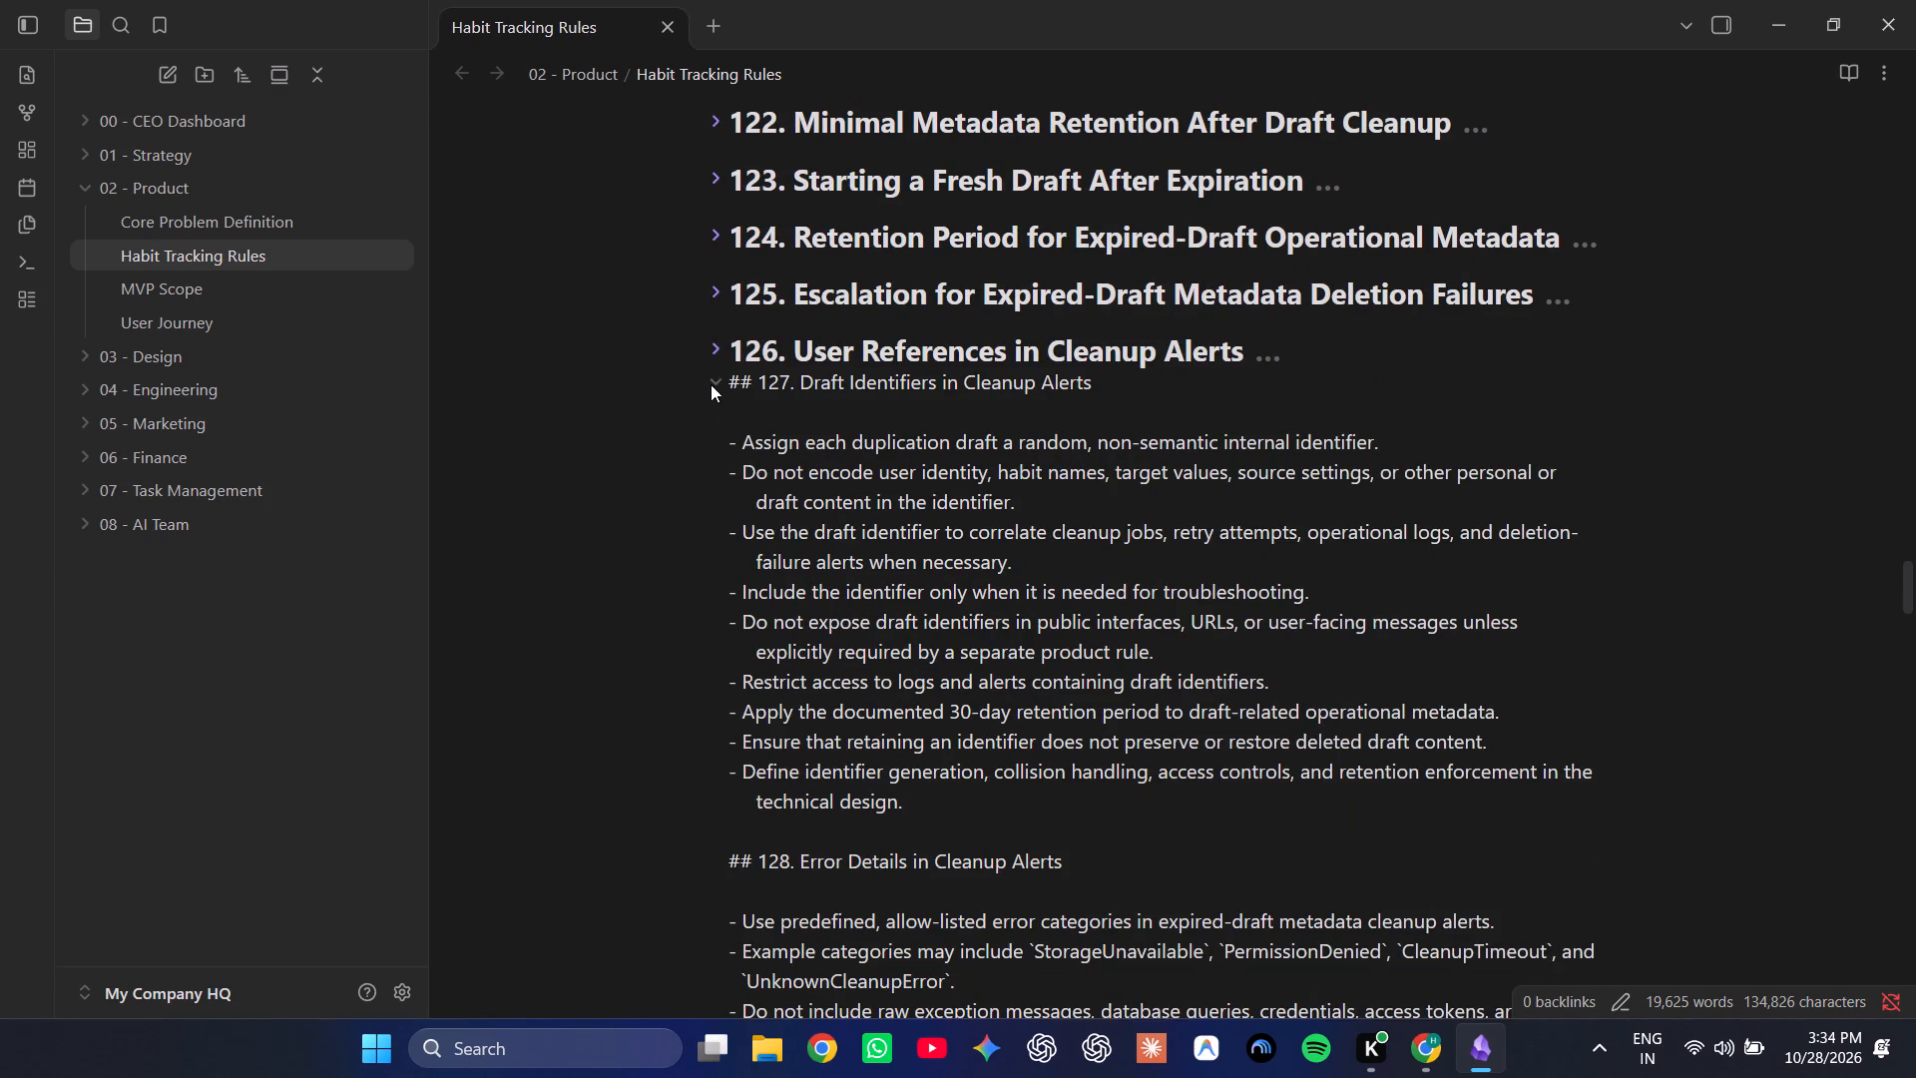
left_click(711, 385)
left_click(712, 466)
left_click(718, 407)
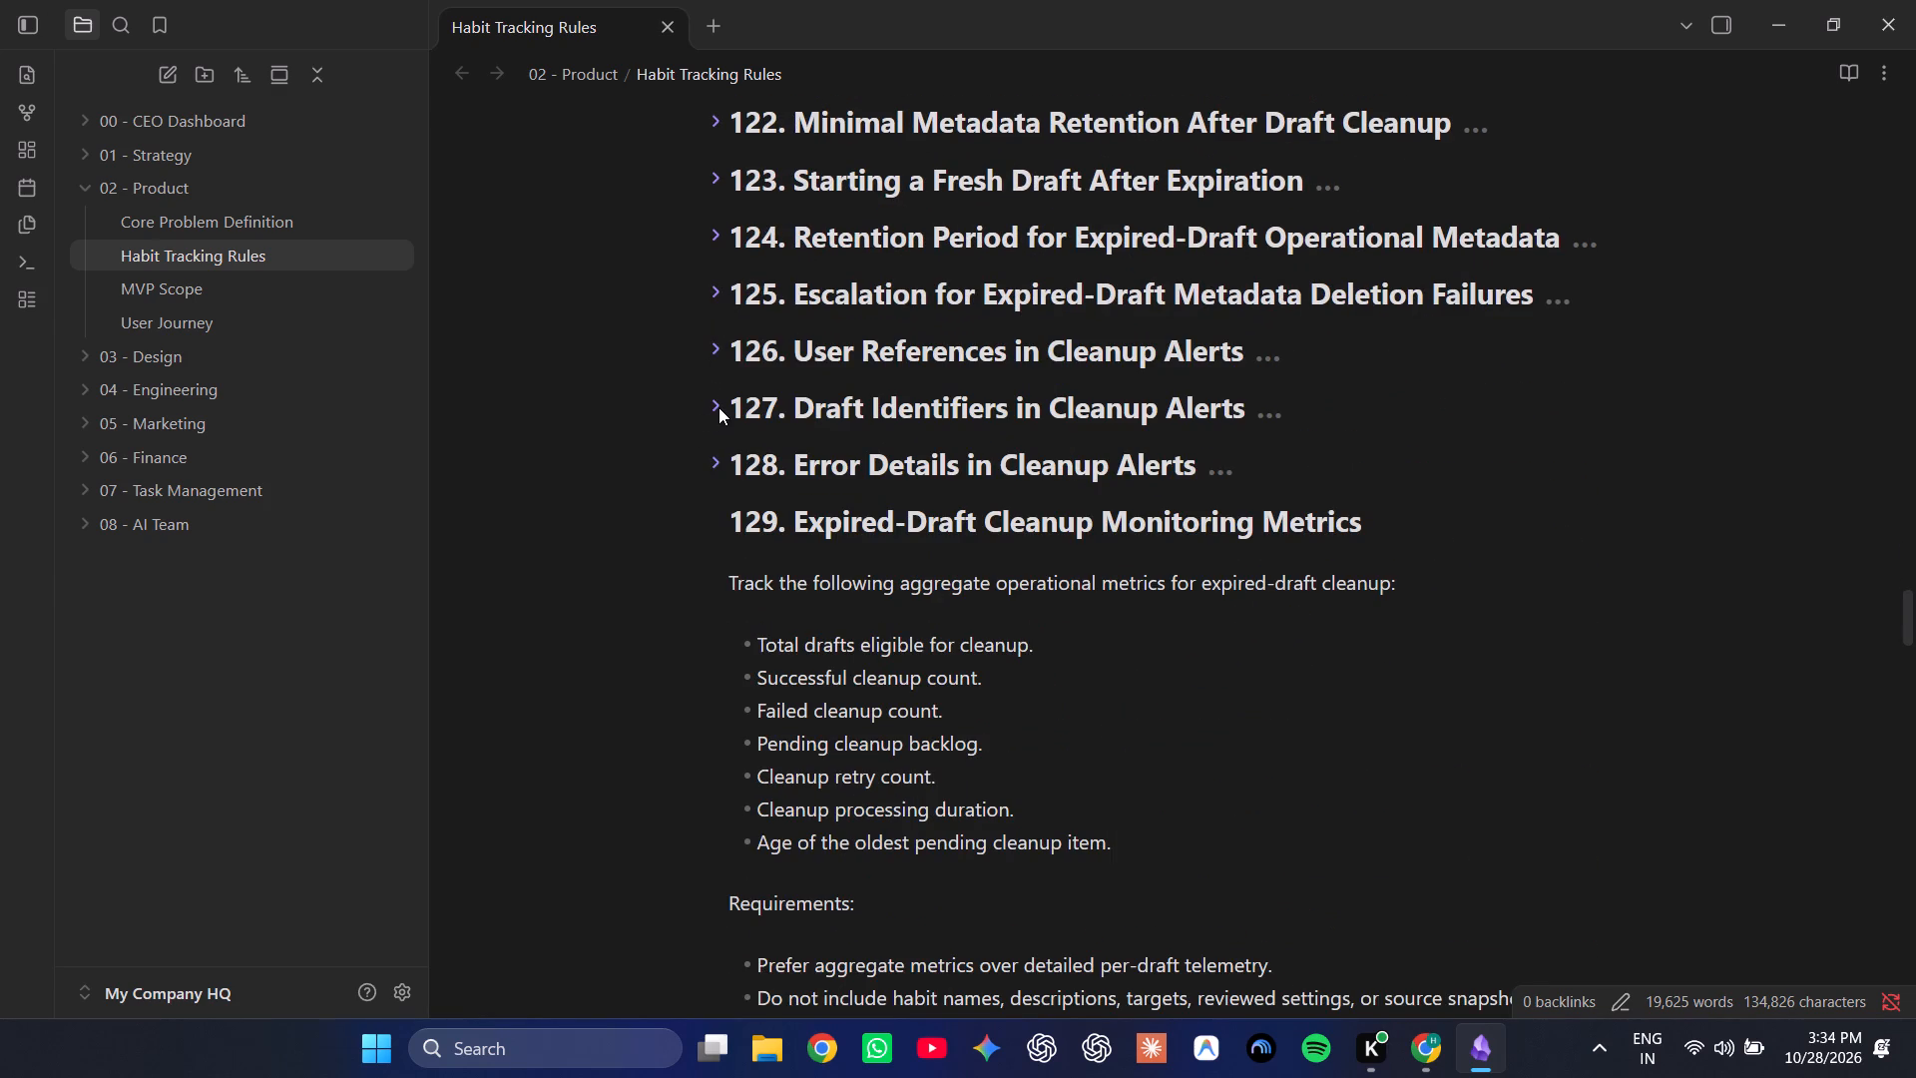
left_click(715, 406)
left_click(711, 512)
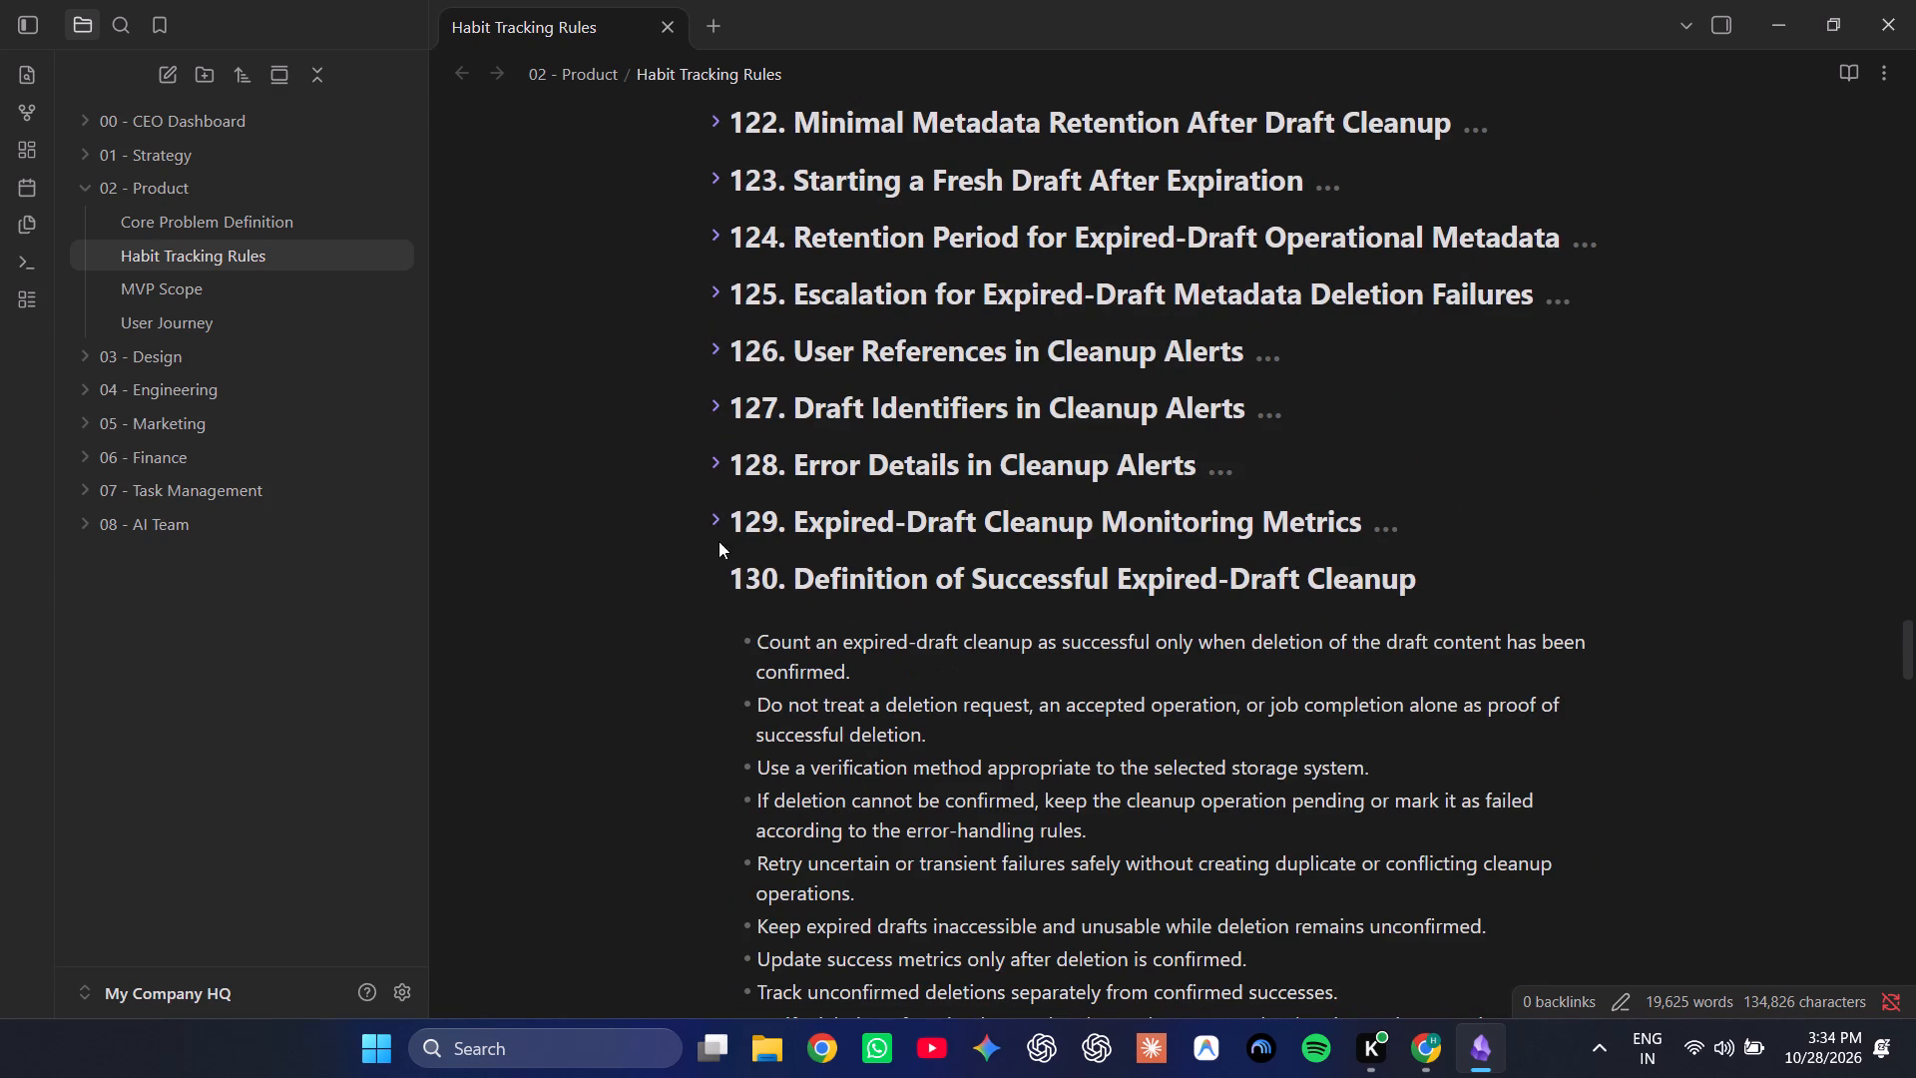
left_click(716, 573)
Collapse sections 131 to 135, from "Pending Verification for Unconfirmed Deletion" through "Evidence-Based Status Transitions After Manual Recovery".
scroll(761, 564, "down", 4)
scroll(758, 347, "up", 1)
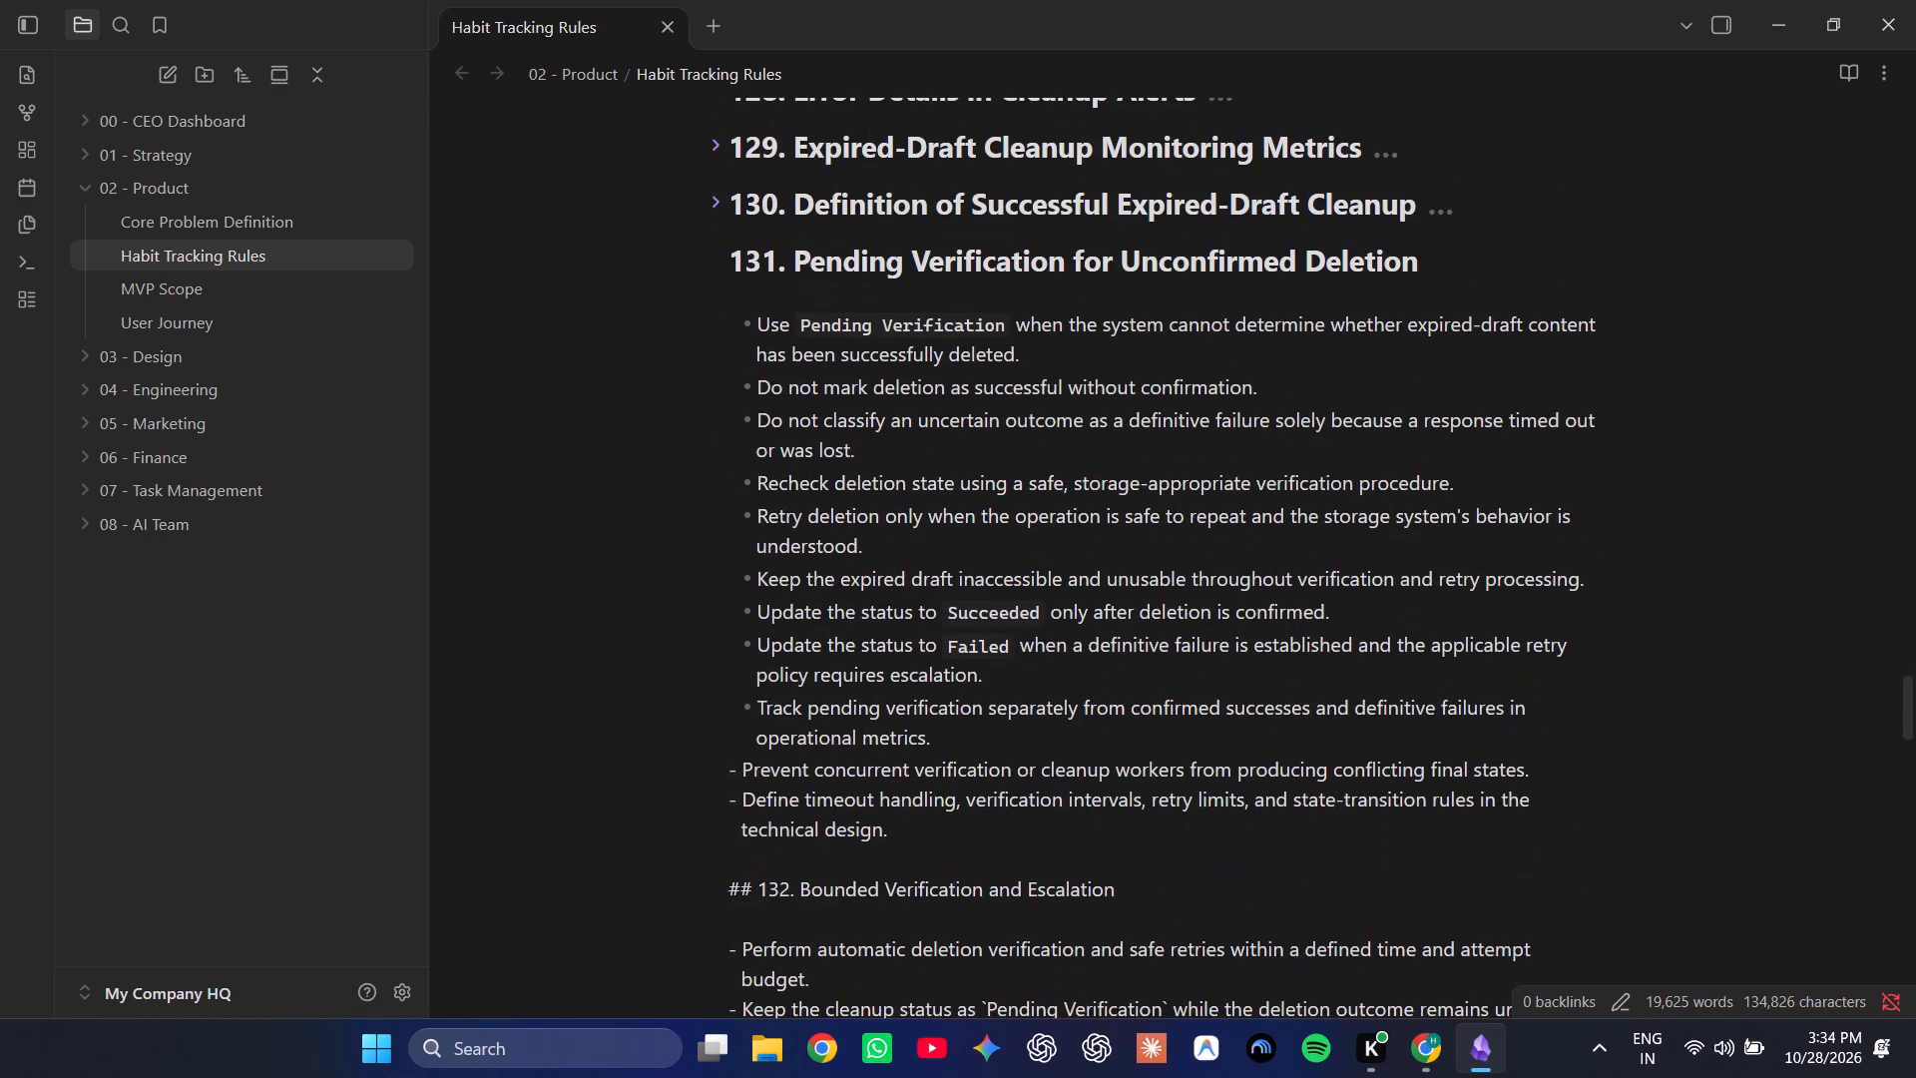
left_click(718, 264)
left_click(713, 290)
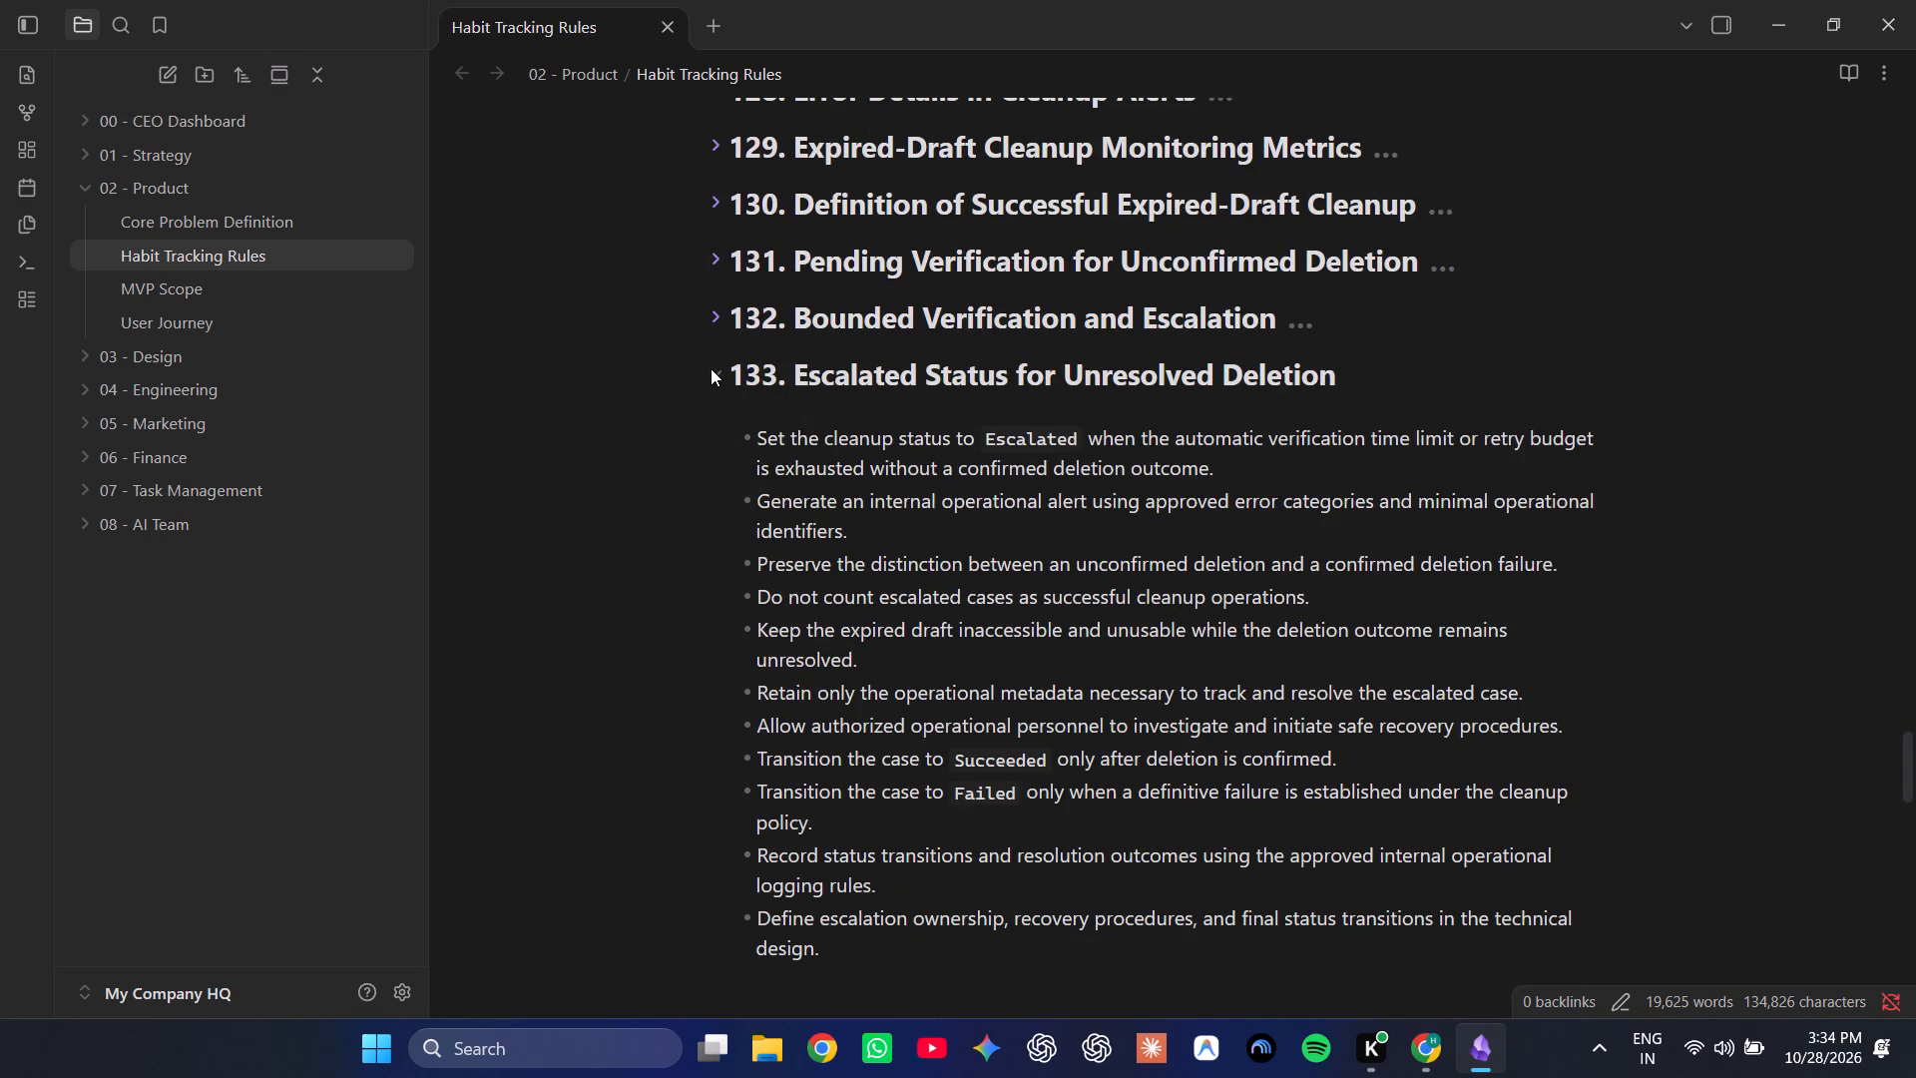
scroll(826, 492, "down", 3)
scroll(777, 493, "up", 3)
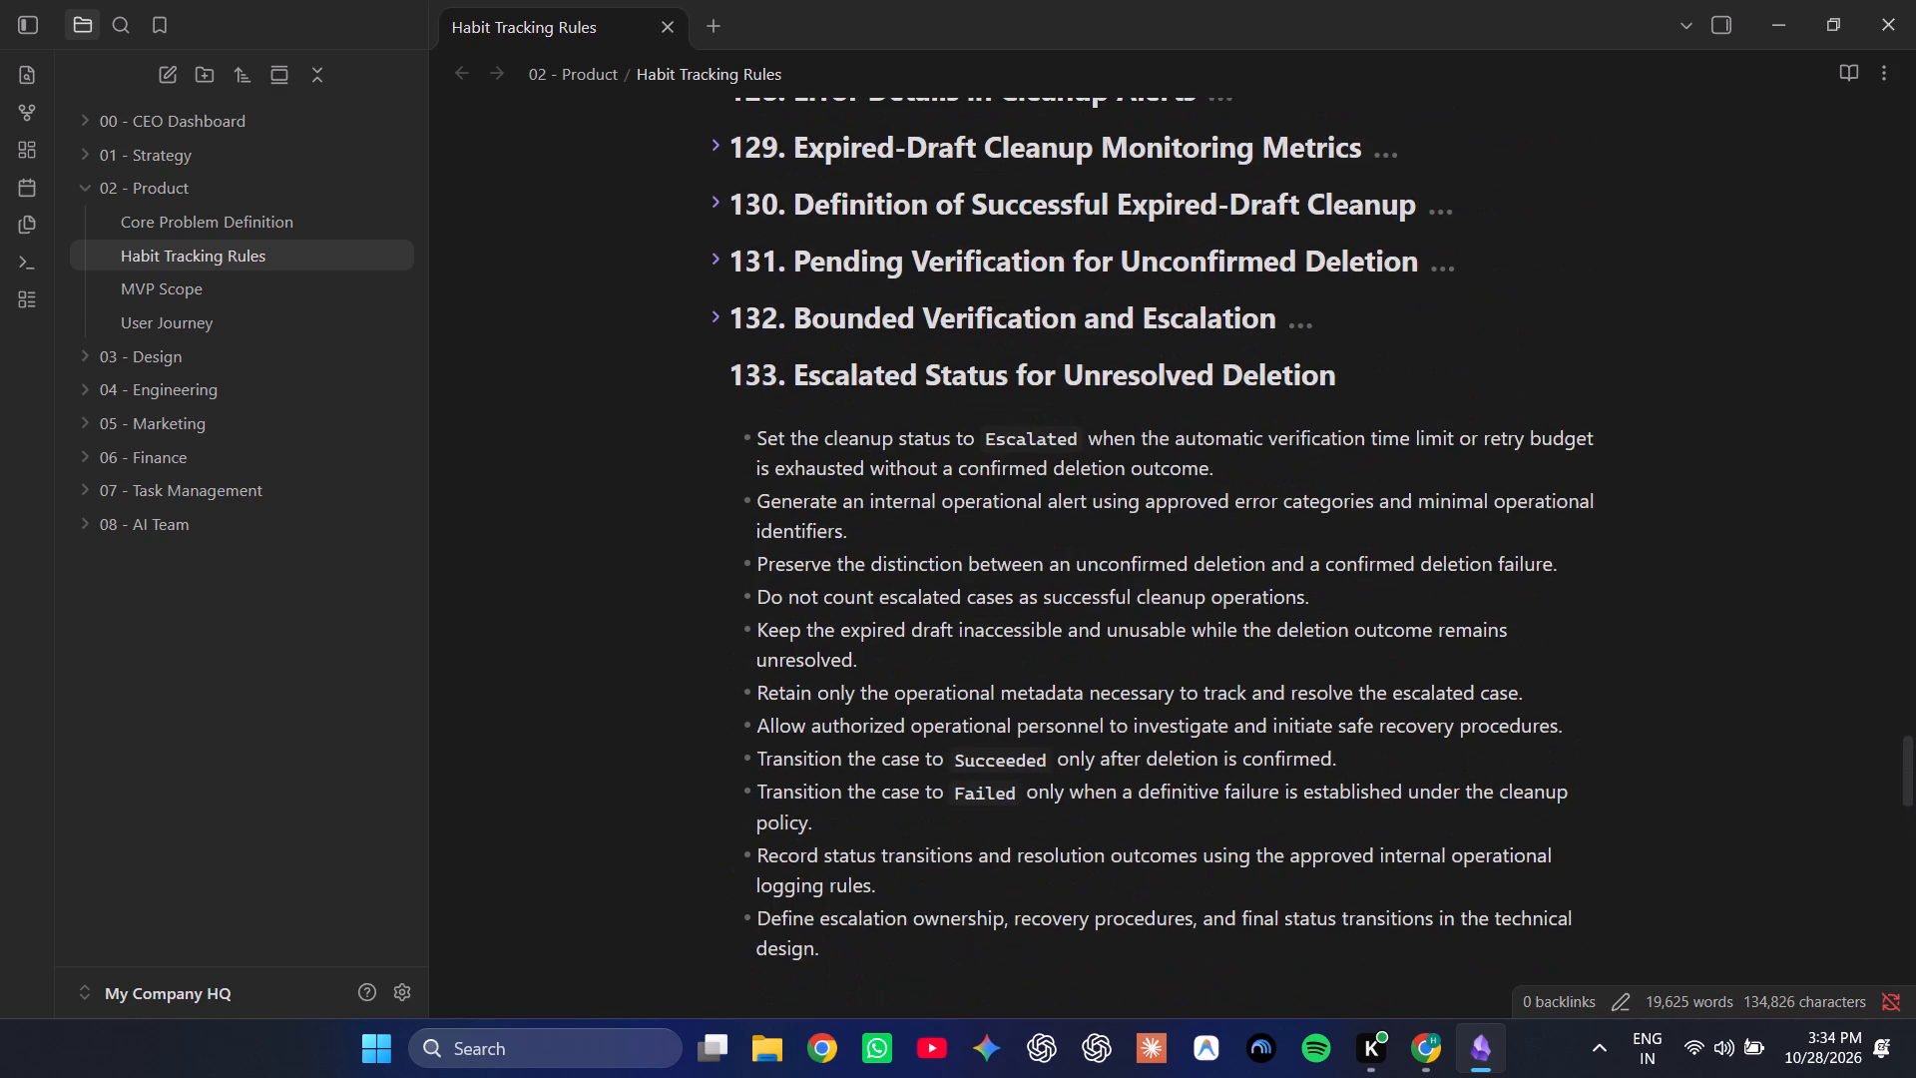
left_click(713, 378)
left_click(717, 425)
scroll(716, 433, "down", 1)
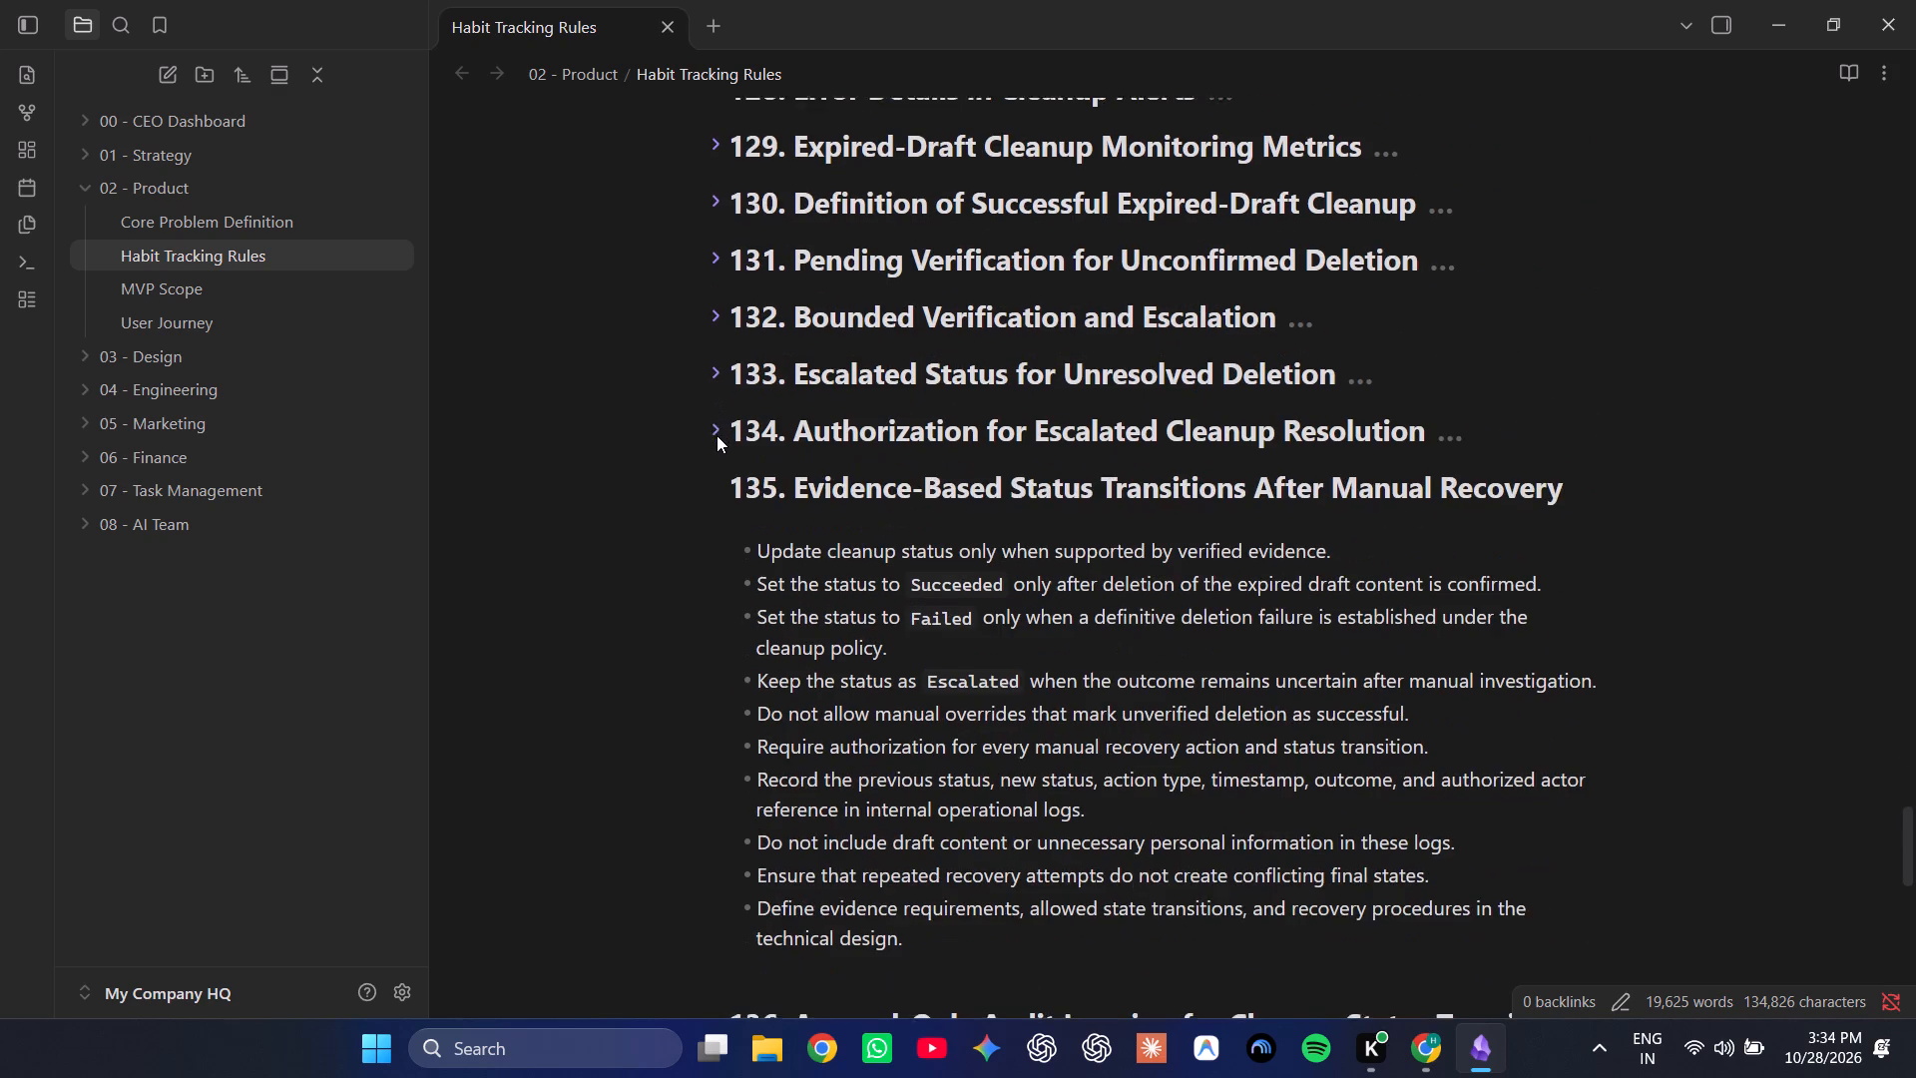
left_click(704, 366)
left_click(712, 364)
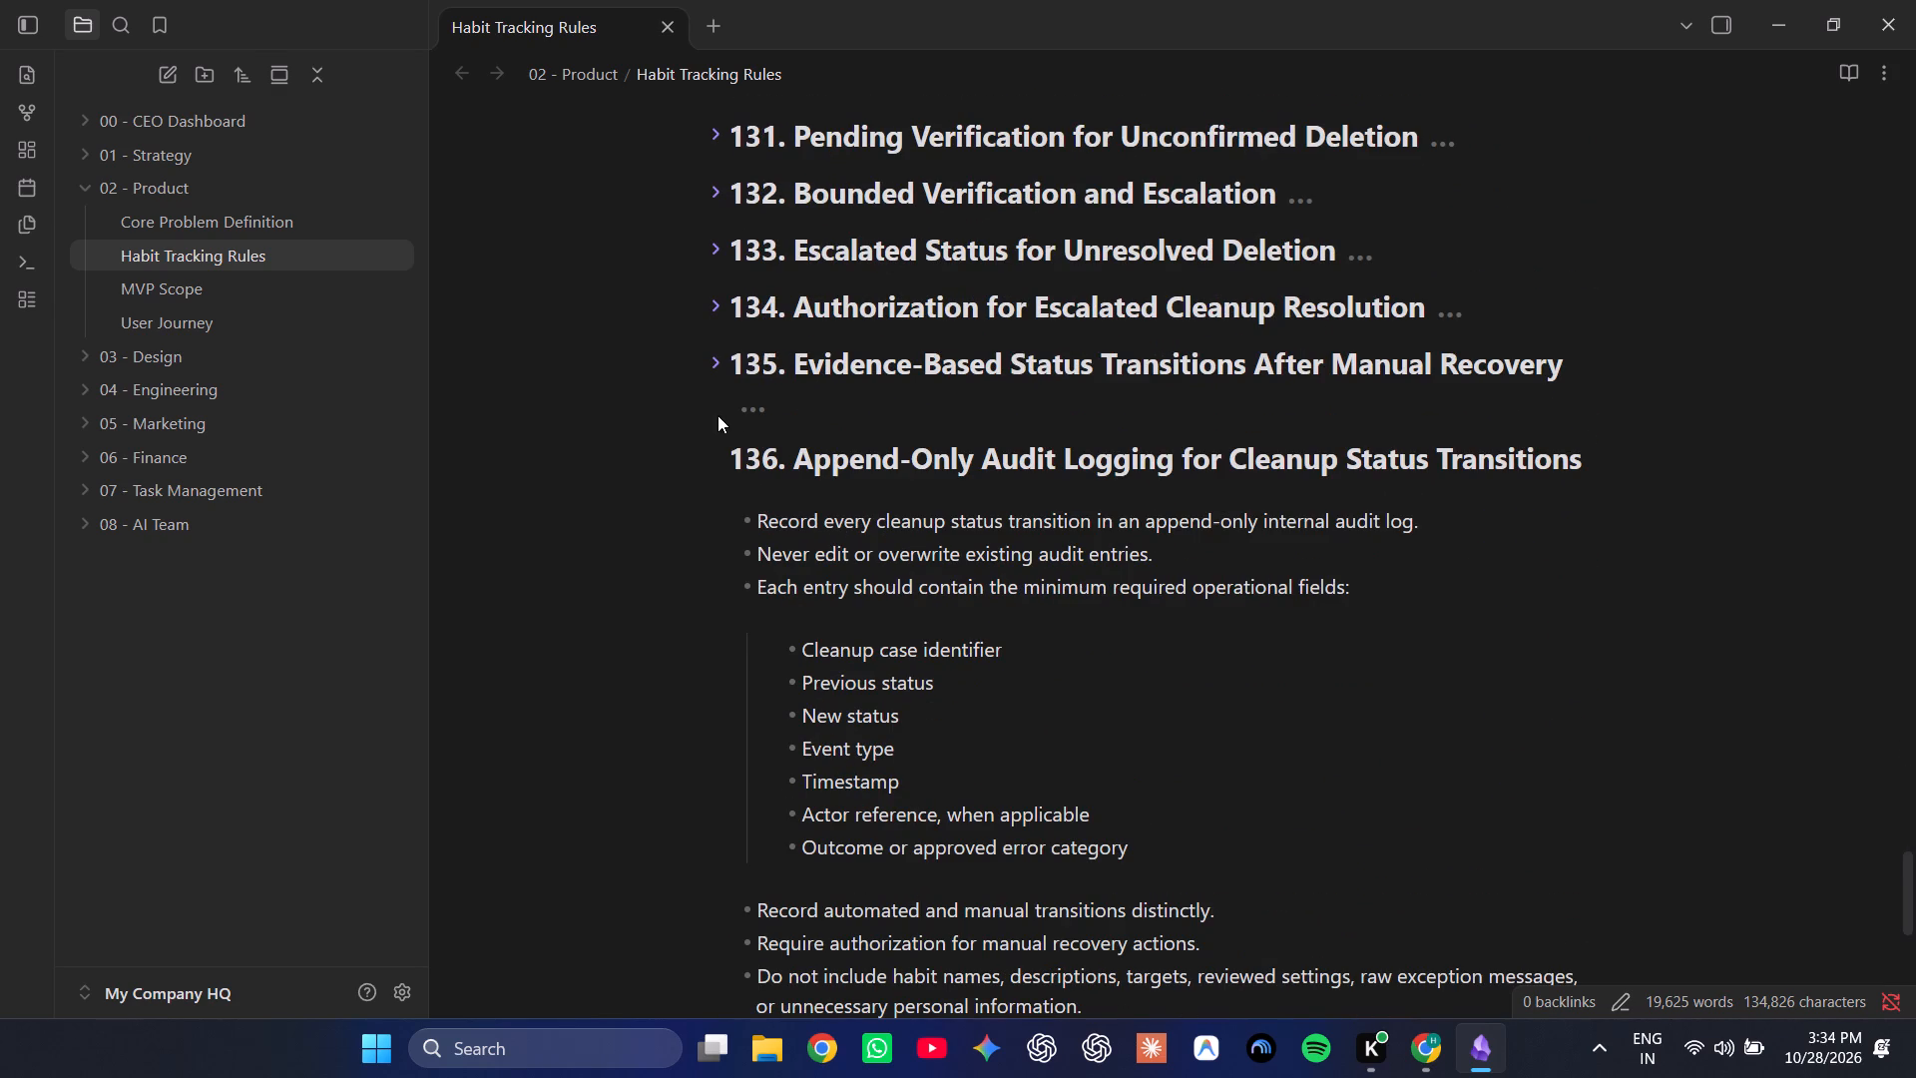
Keep section 136 expanded and start a fresh non-bulleted line below its last bullet, separated by a blank line.
left_click(718, 459)
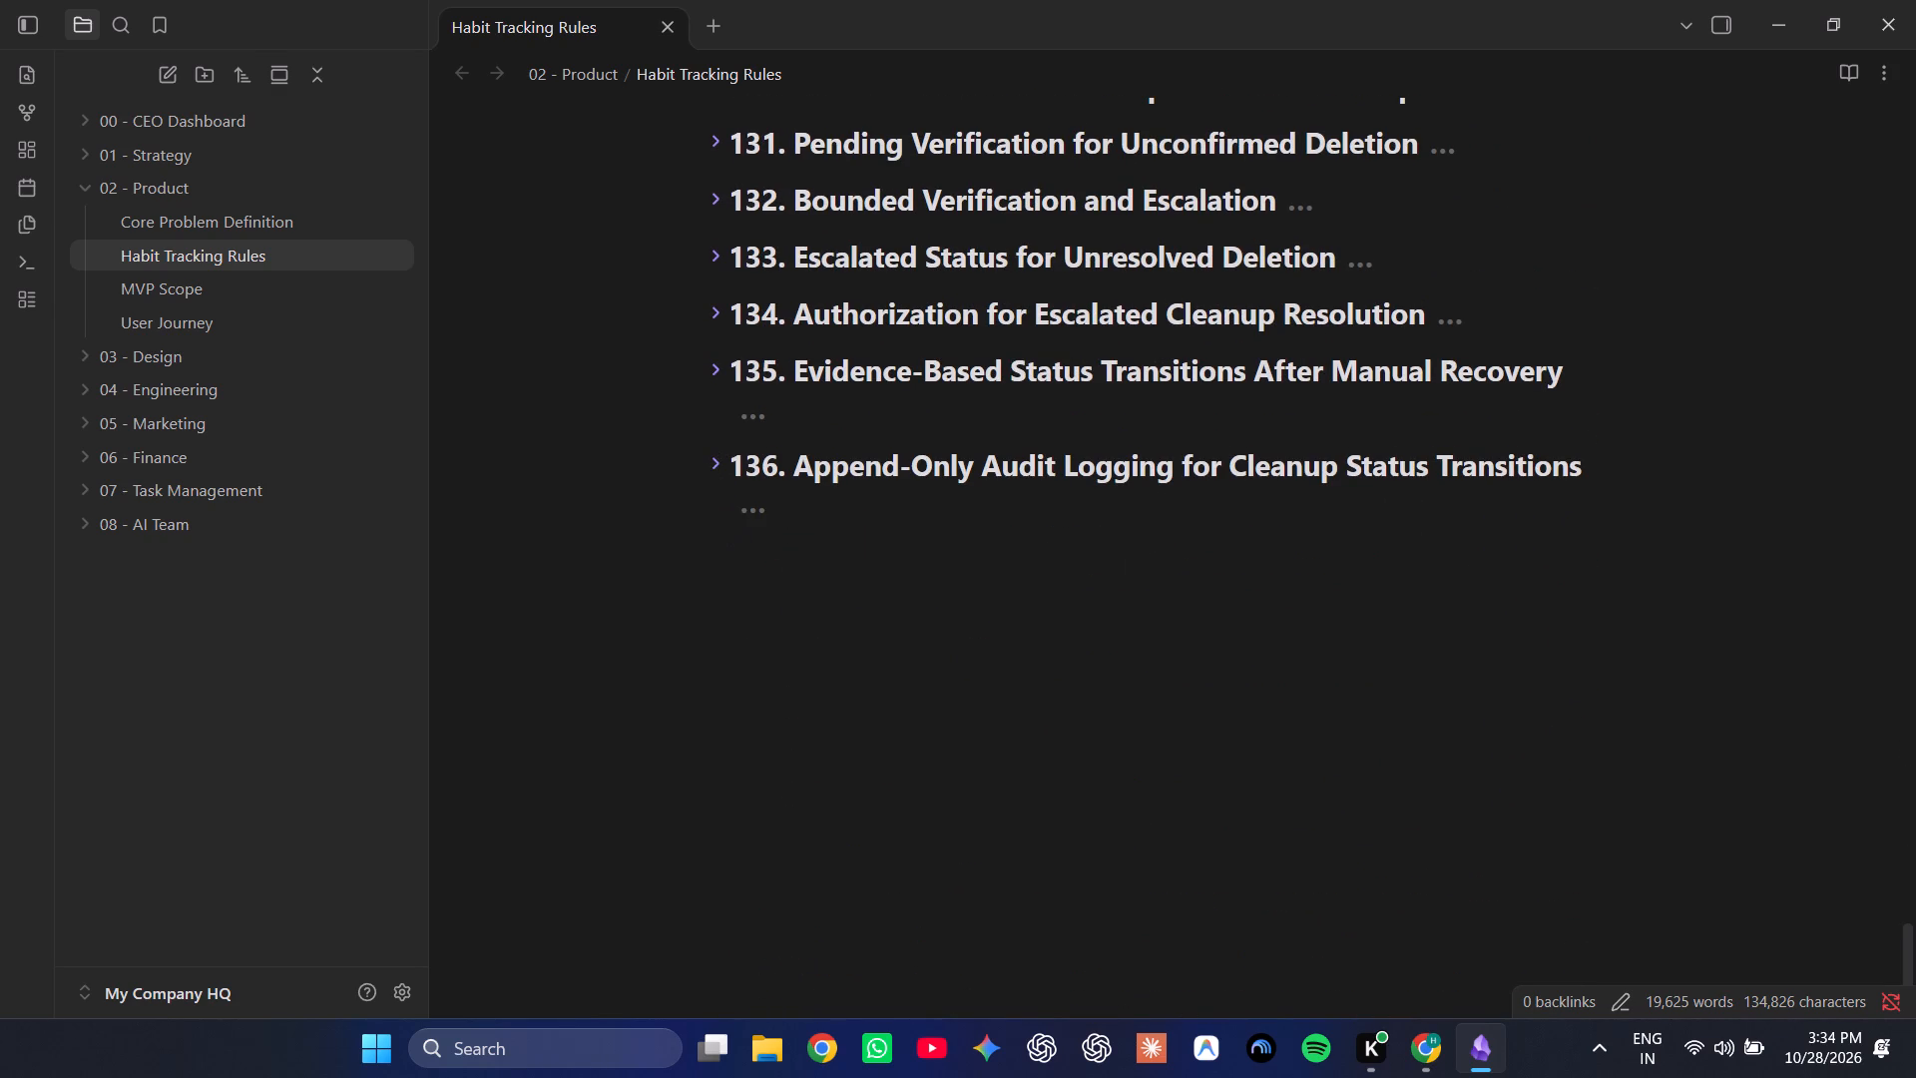
left_click(712, 465)
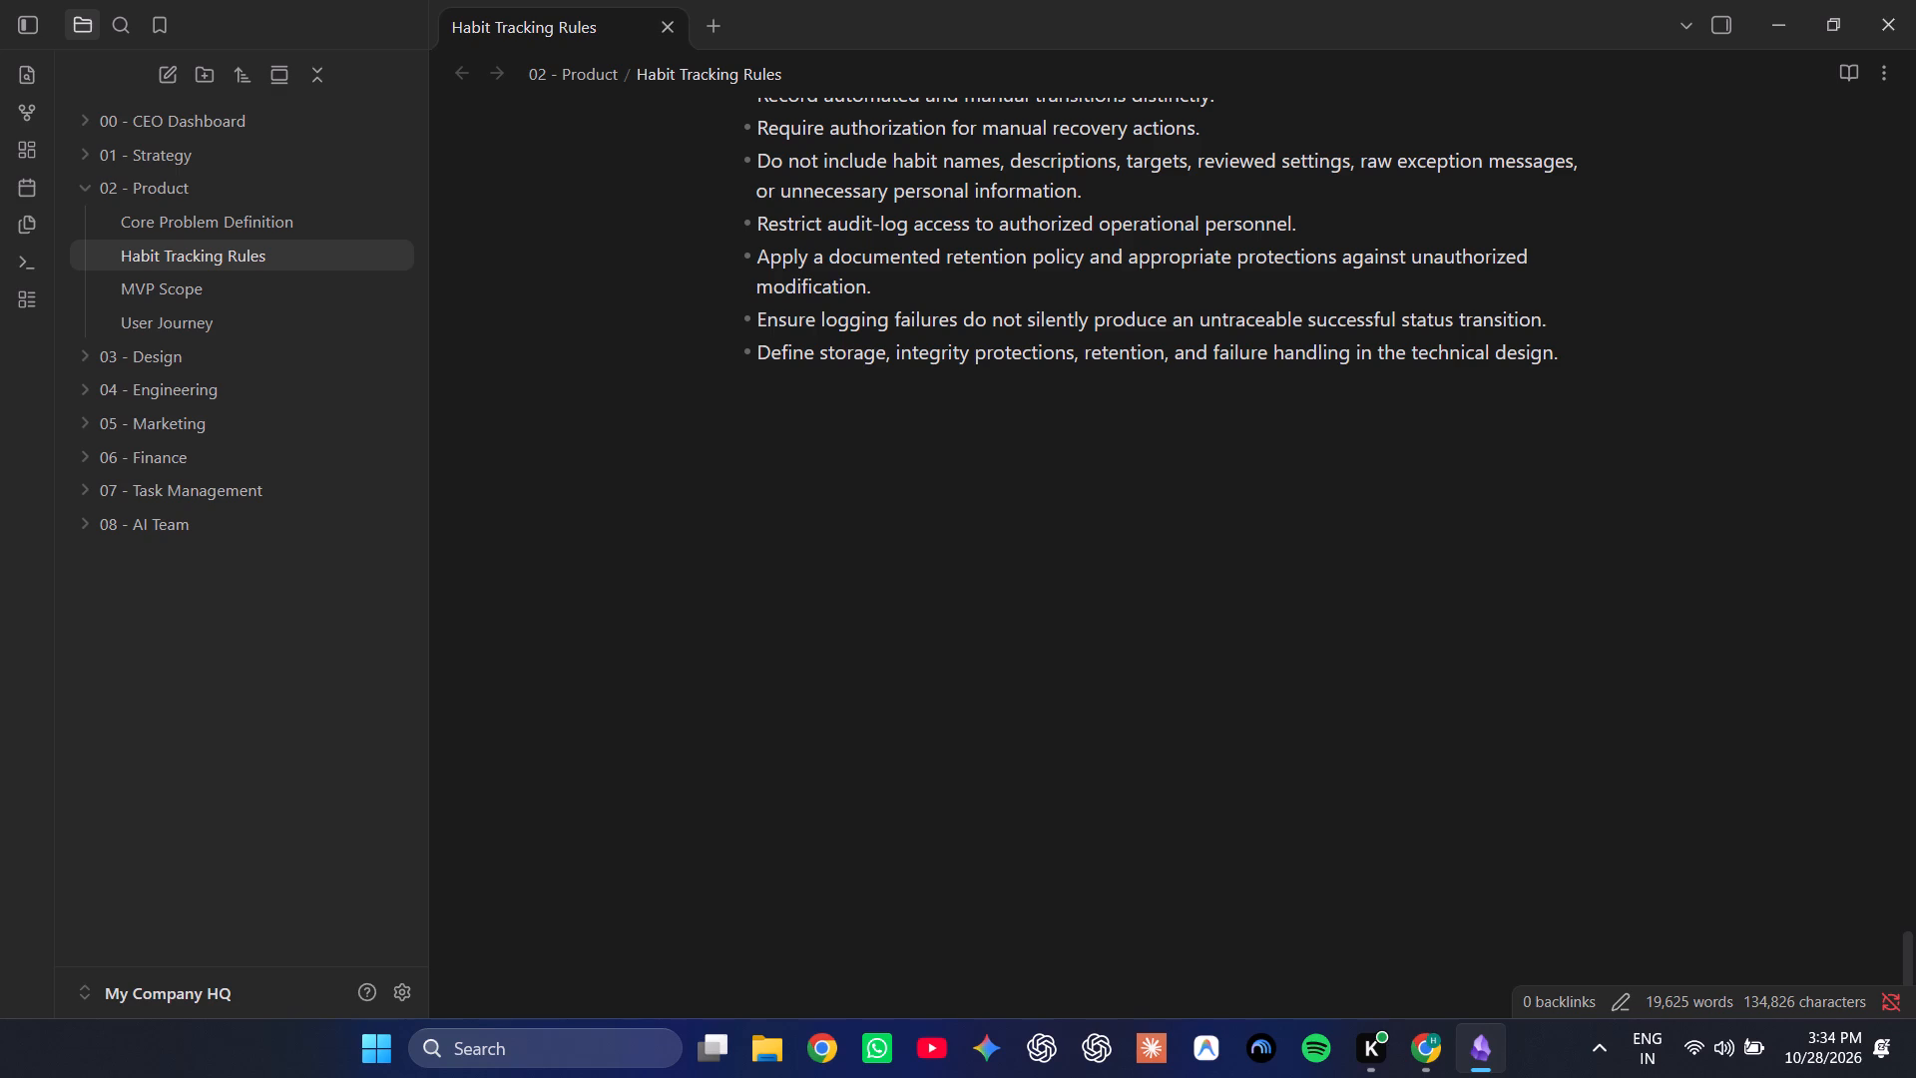
left_click(1573, 356)
key("Return")
key("Return")
key("Return")
Compare section 136 in Obsidian with ChatGPT's "Append-Only Audit Logging for Cleanup Status Transitions" draft, and review the Step 159 audit-log retention options.
scroll(1318, 411, "up", 3)
scroll(1405, 619, "up", 2)
scroll(1403, 616, "down", 1)
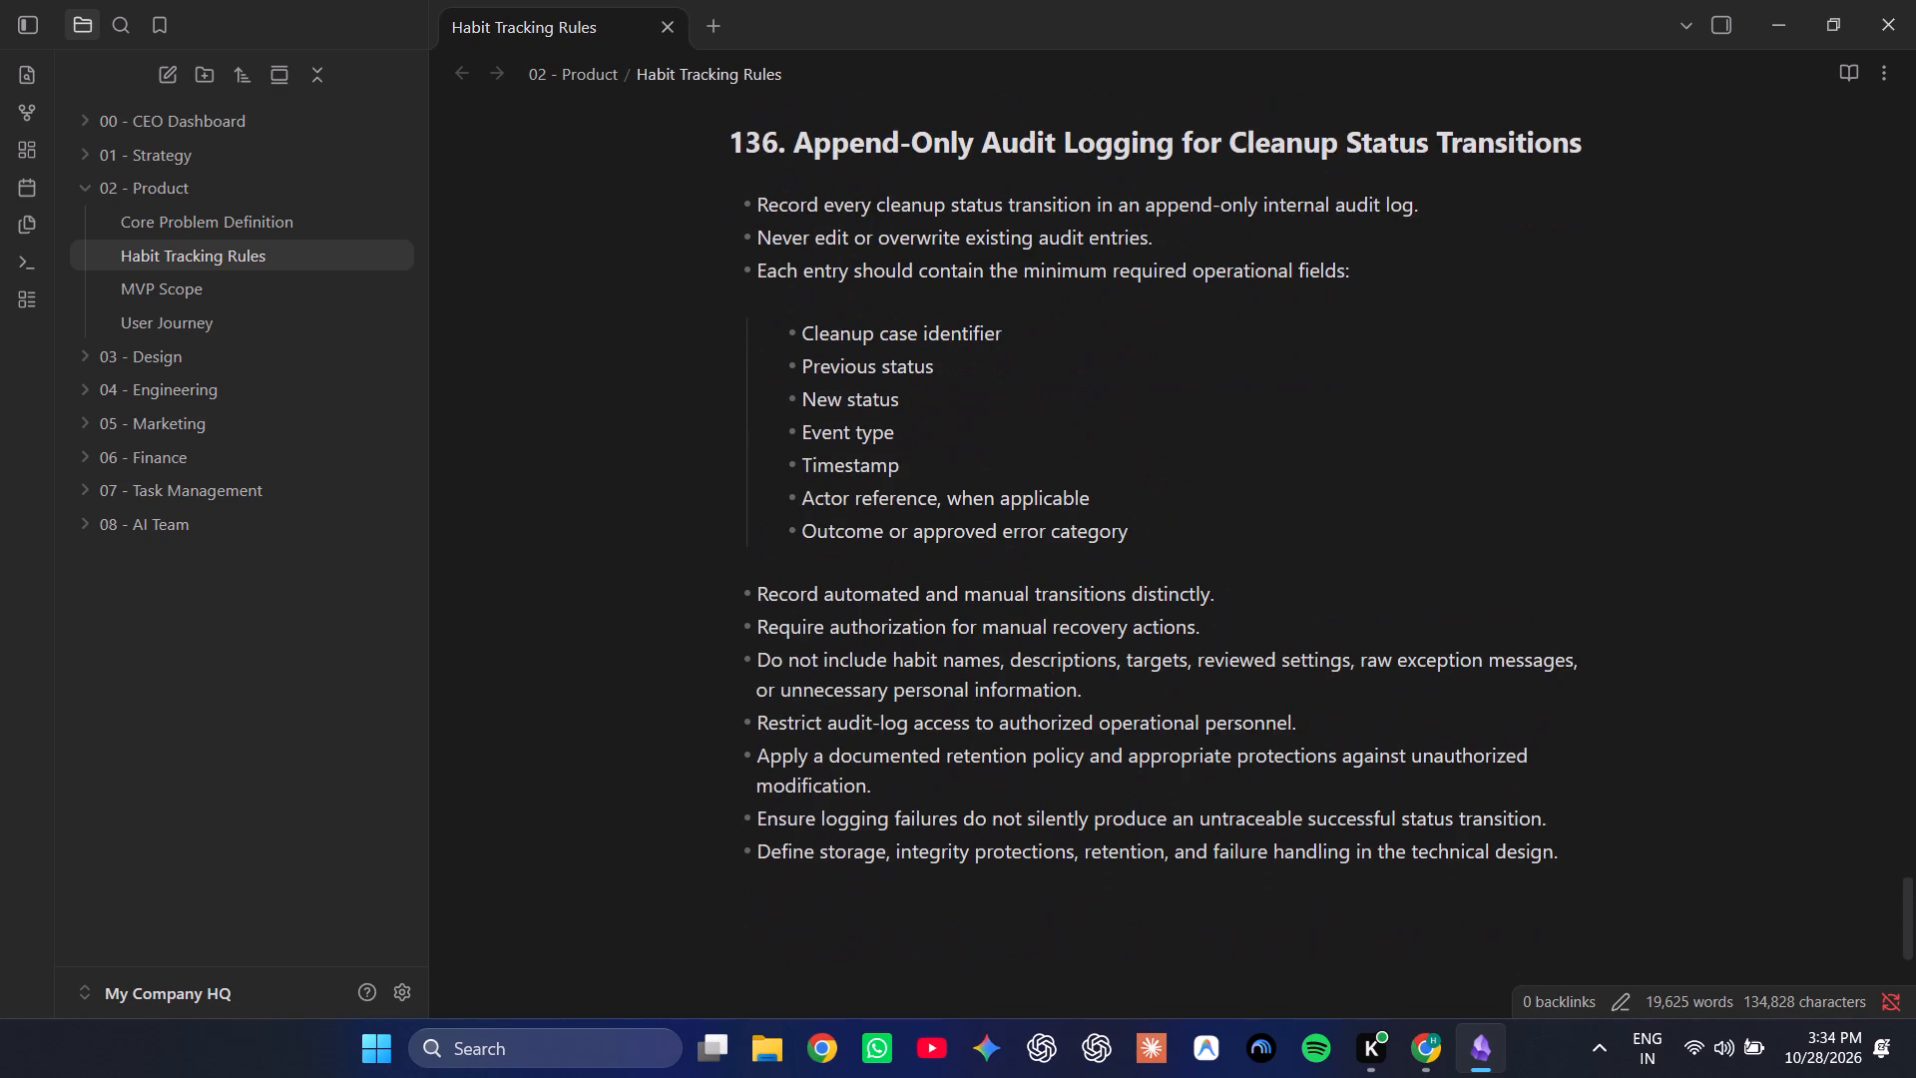
left_click(1418, 1043)
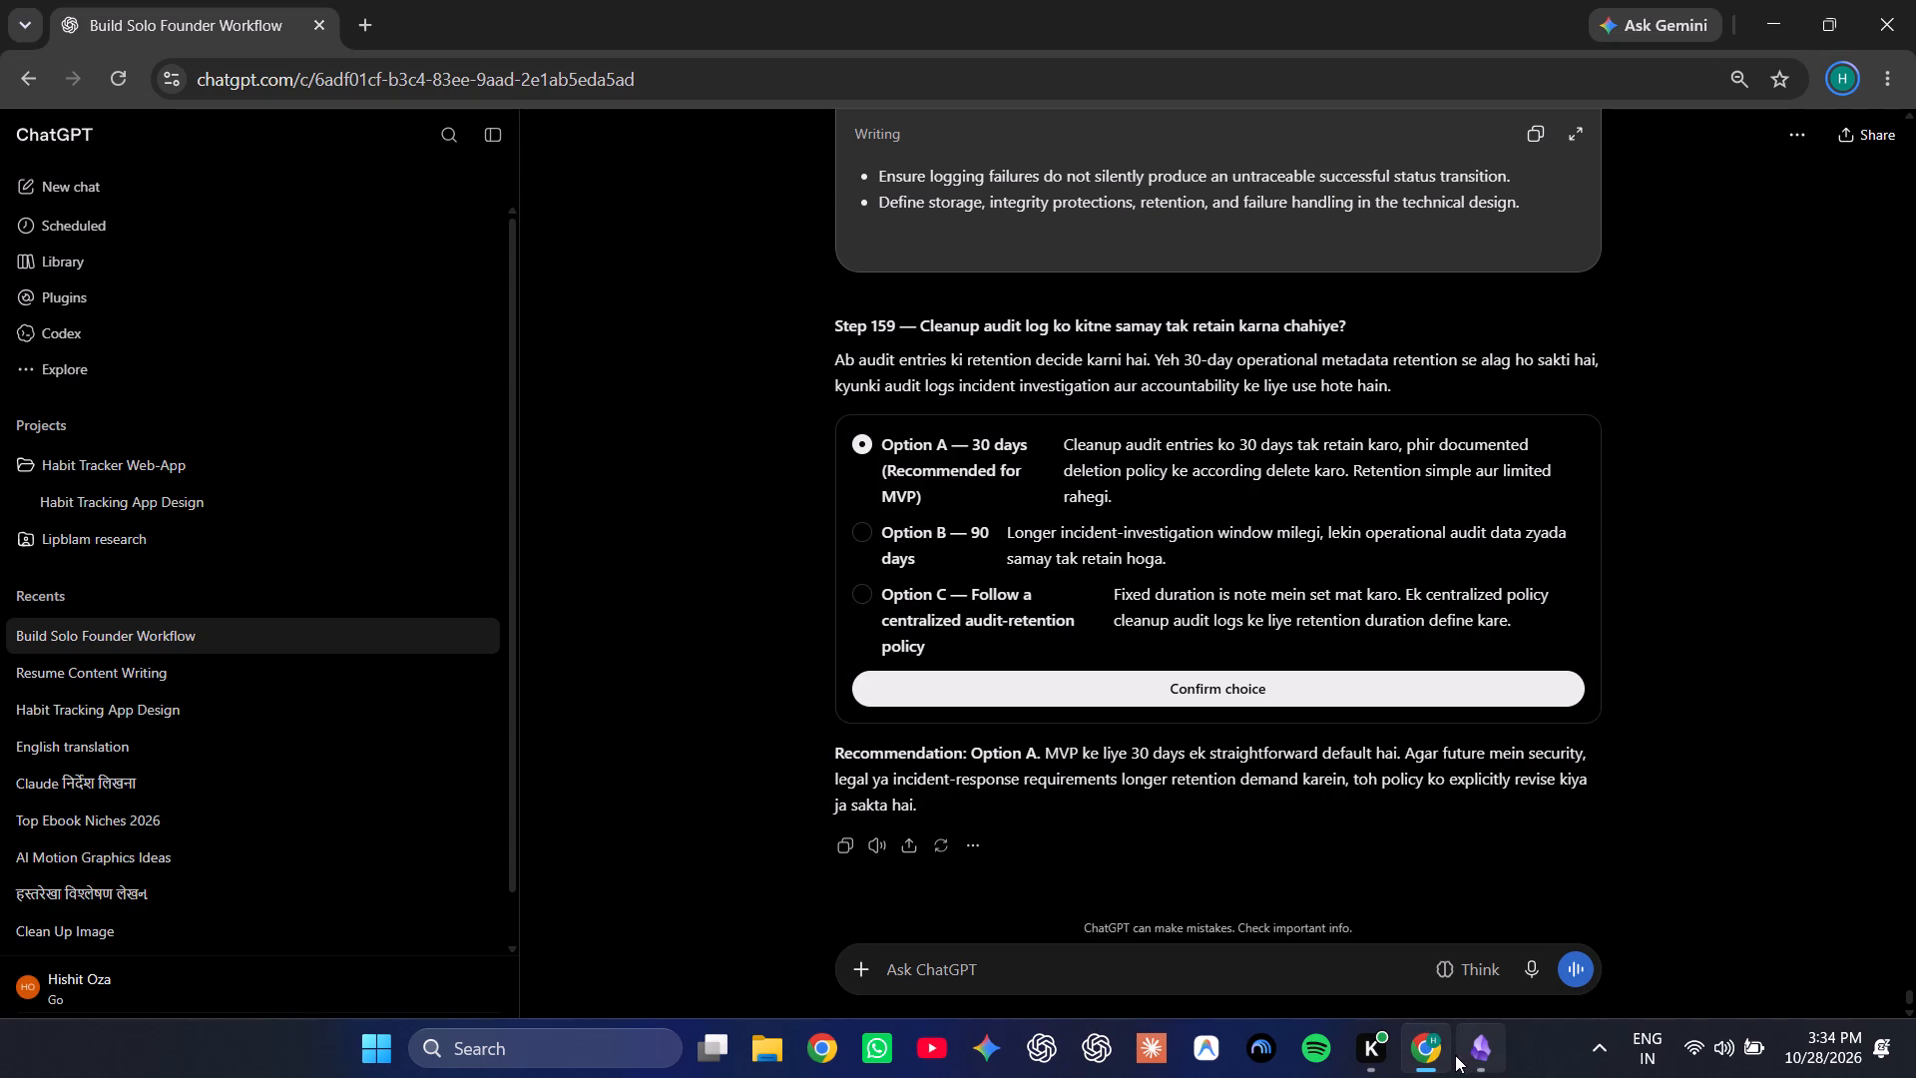
left_click(1488, 1053)
left_click(1417, 1048)
left_click(1467, 1043)
left_click(1432, 1049)
scroll(1393, 599, "up", 4)
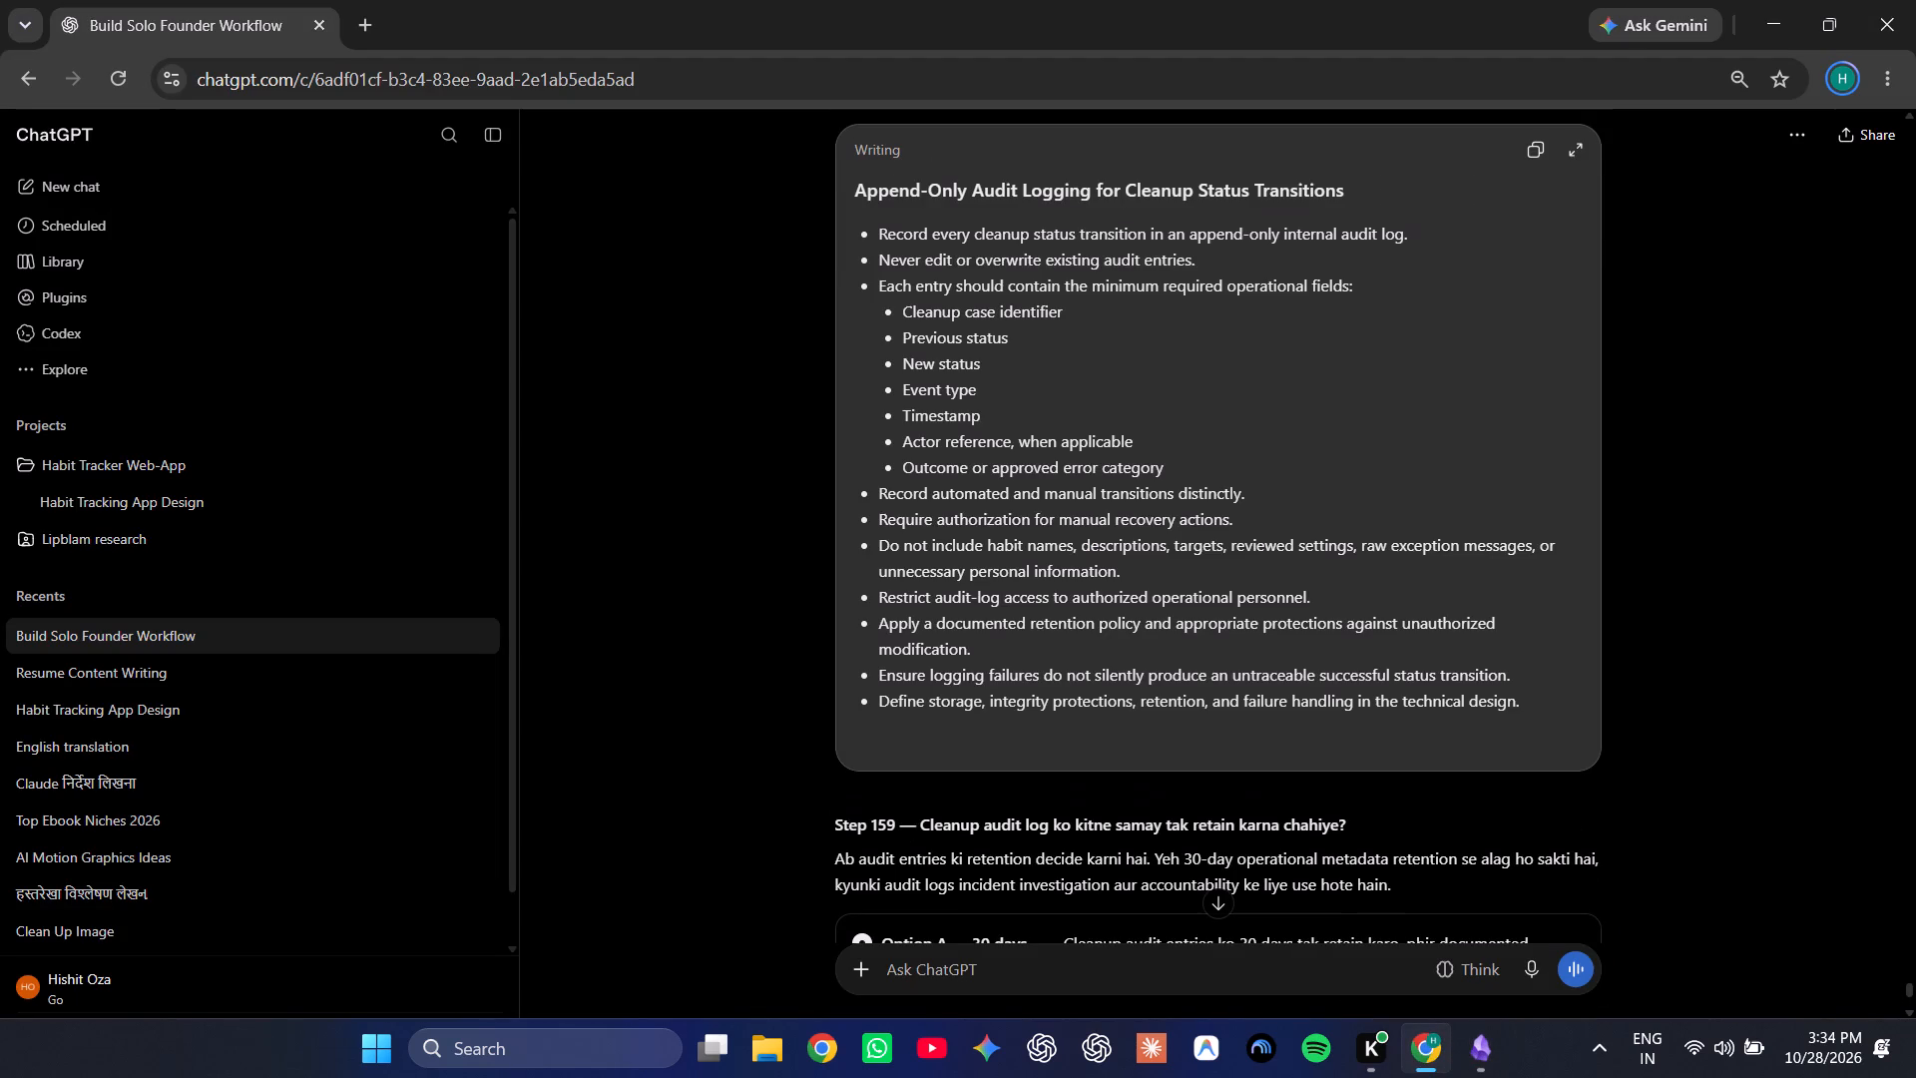
left_click(1481, 1053)
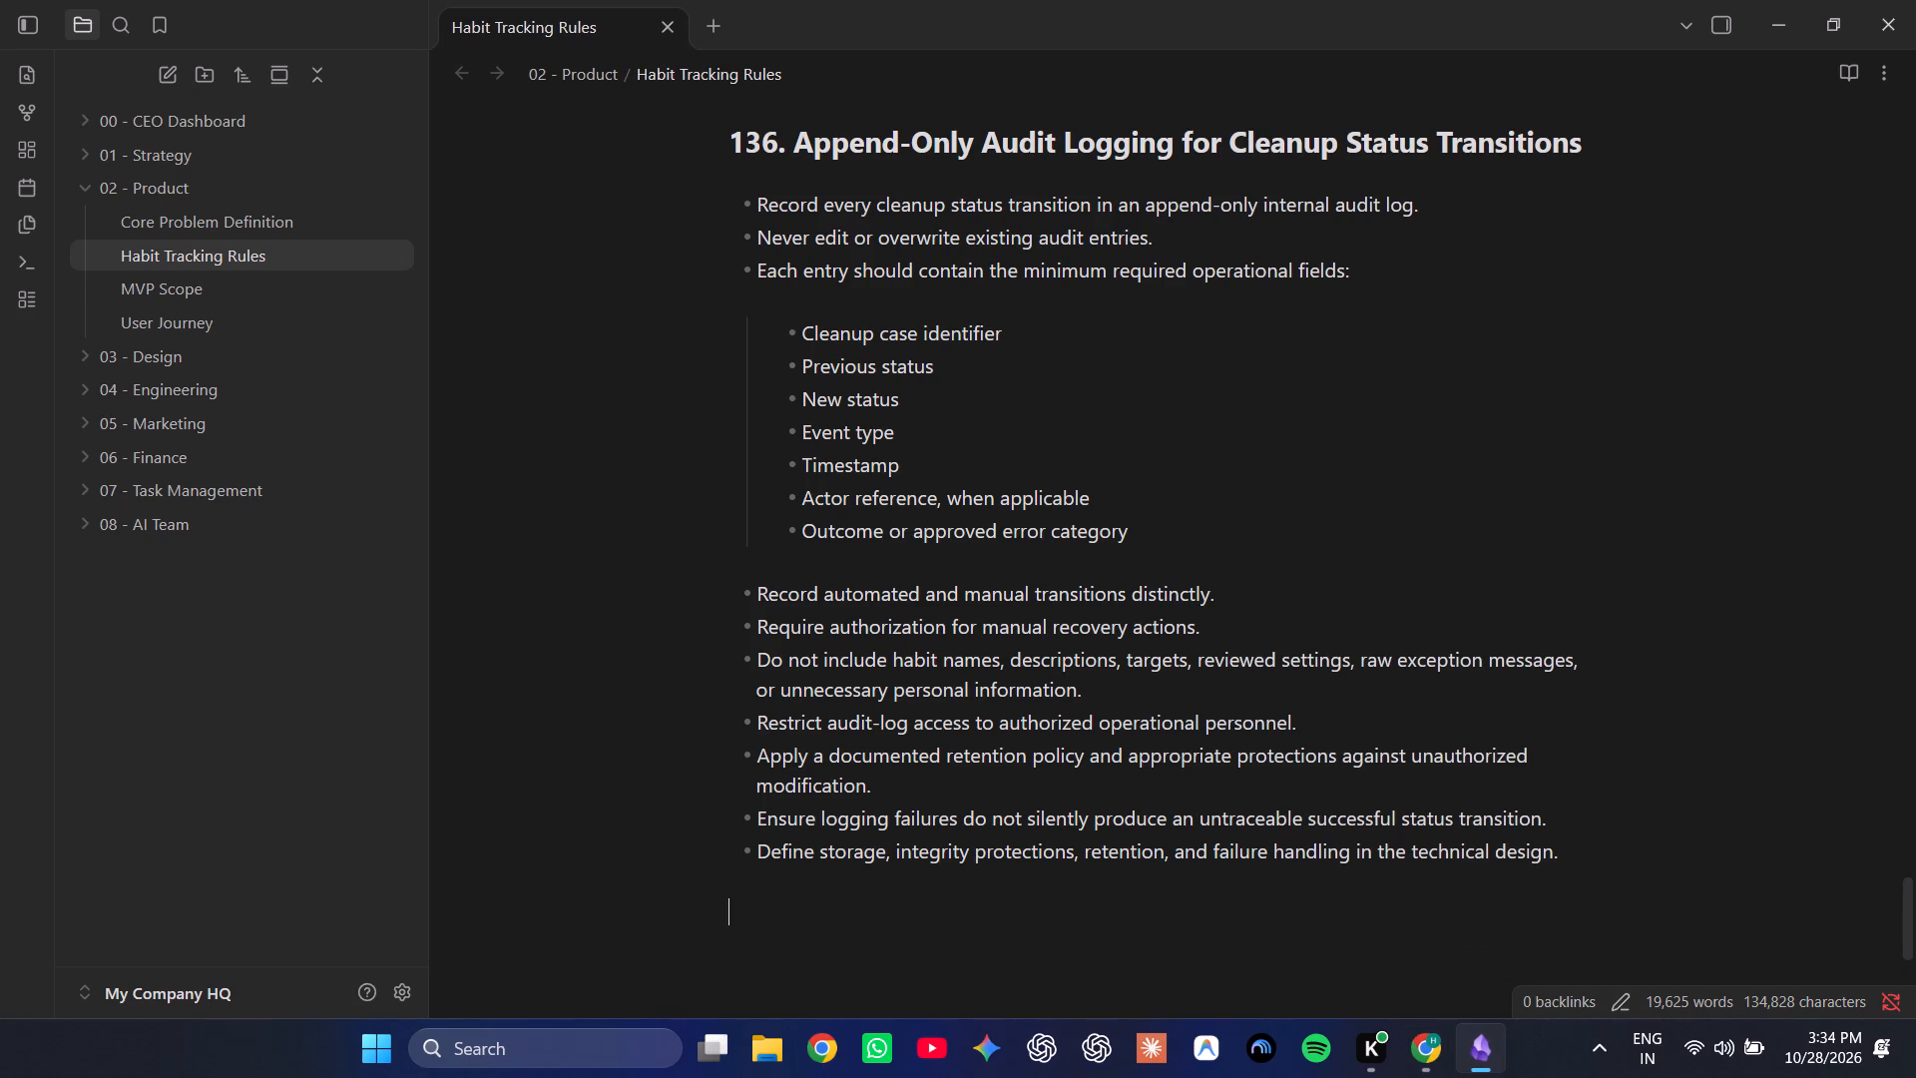
left_click(1438, 1047)
scroll(1418, 857, "down", 2)
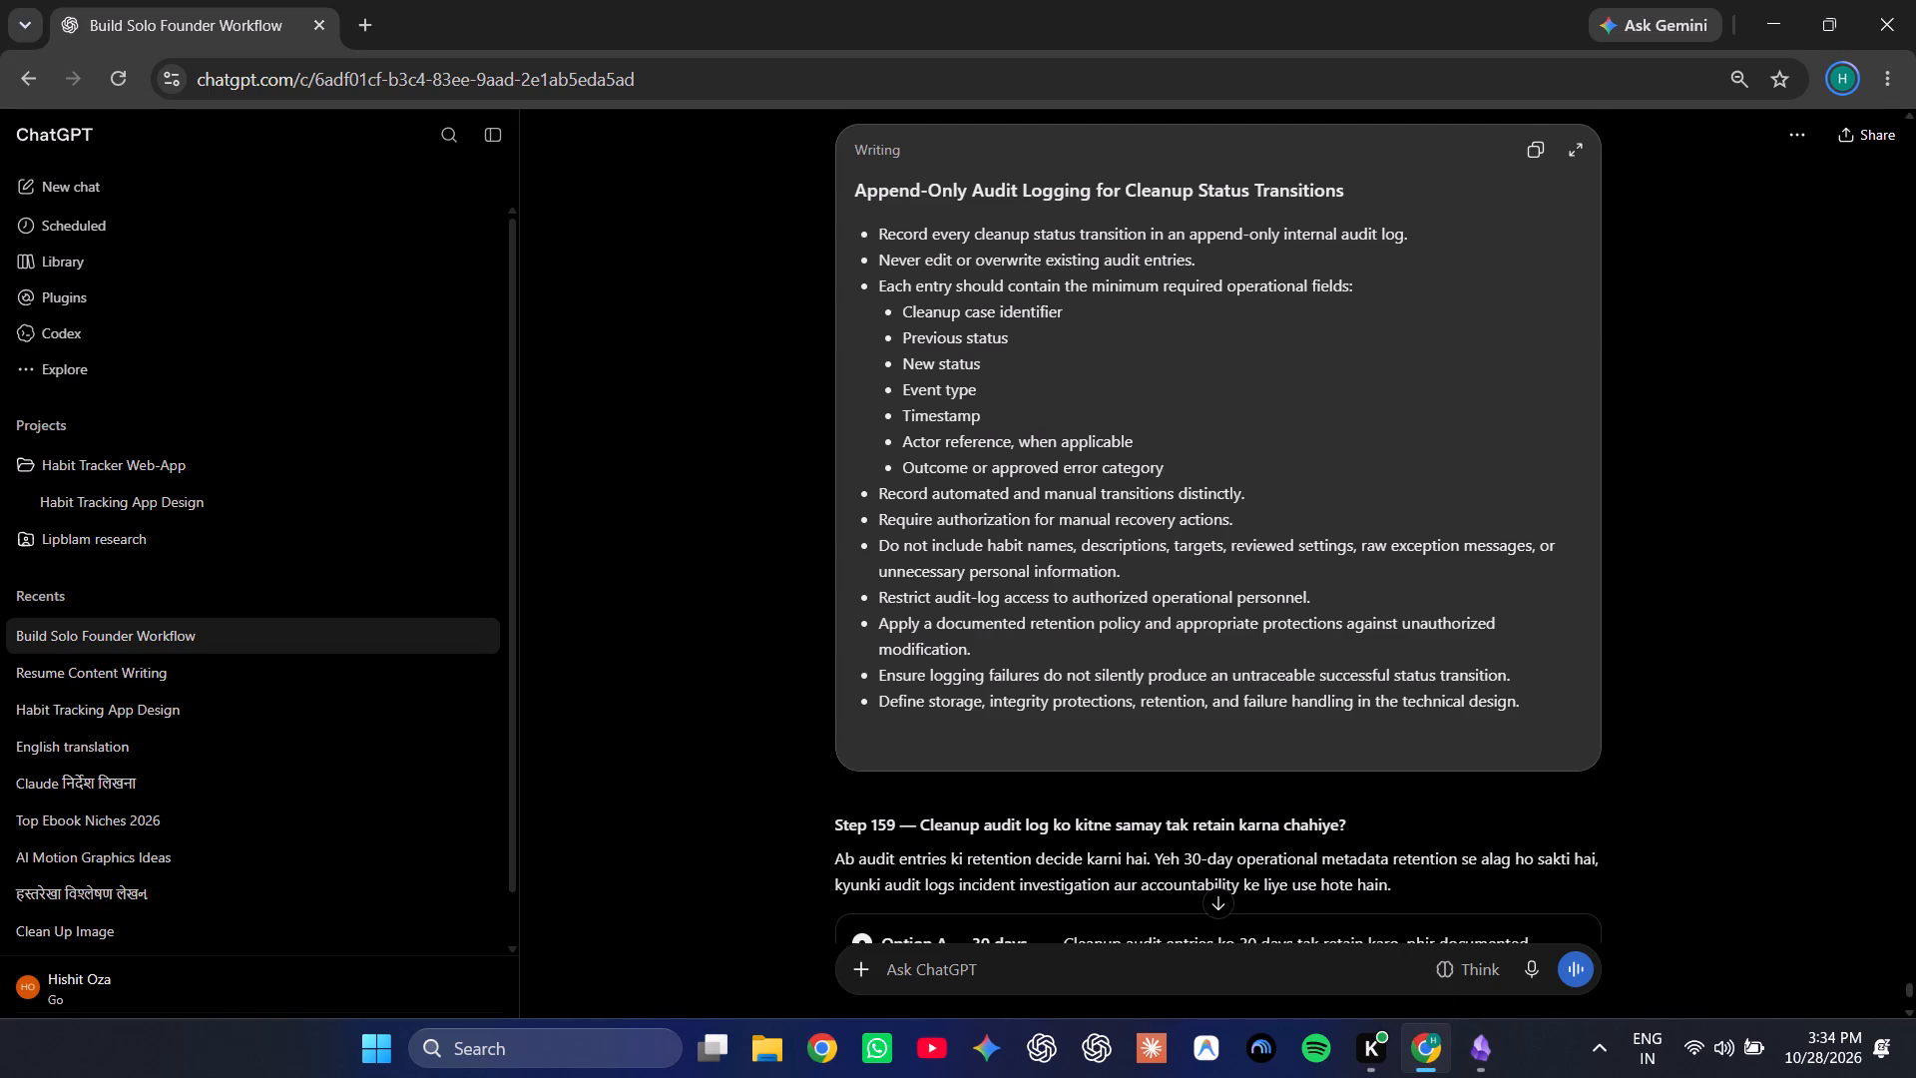
scroll(1418, 854, "down", 5)
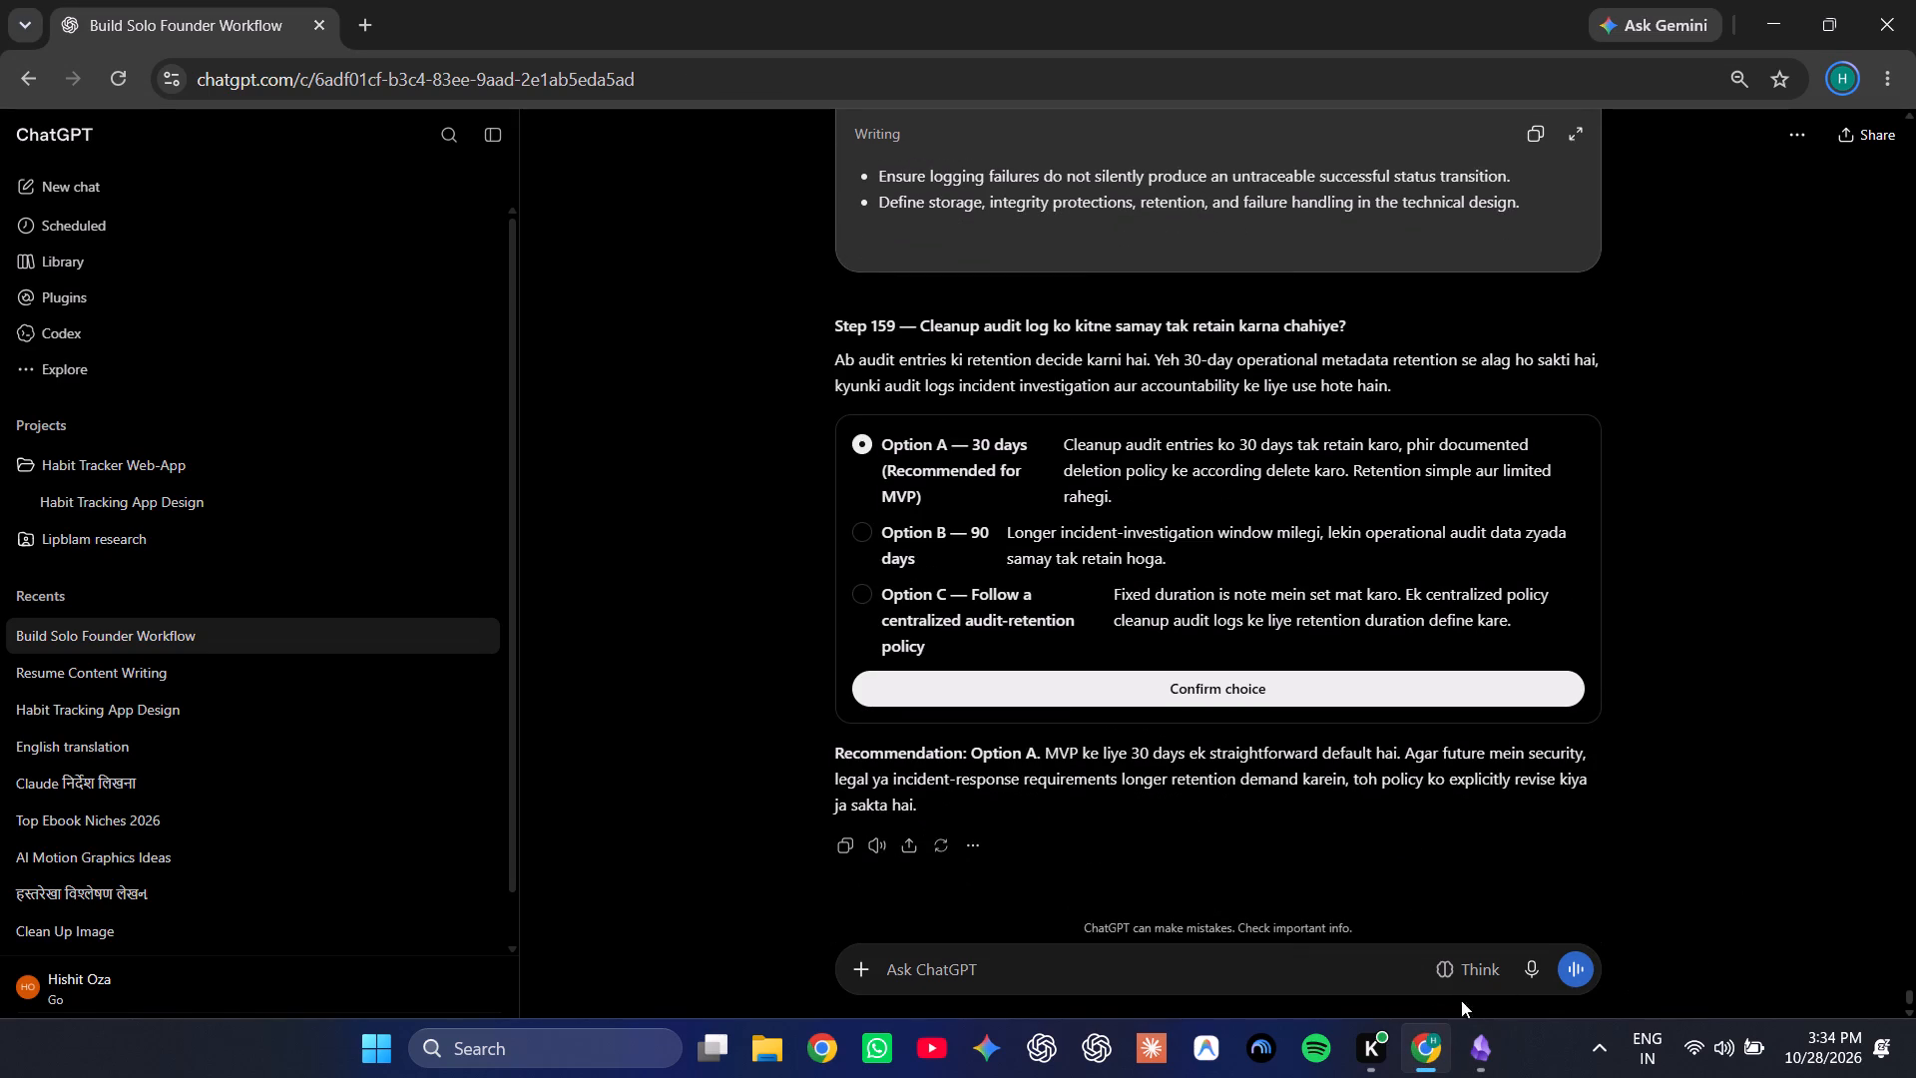
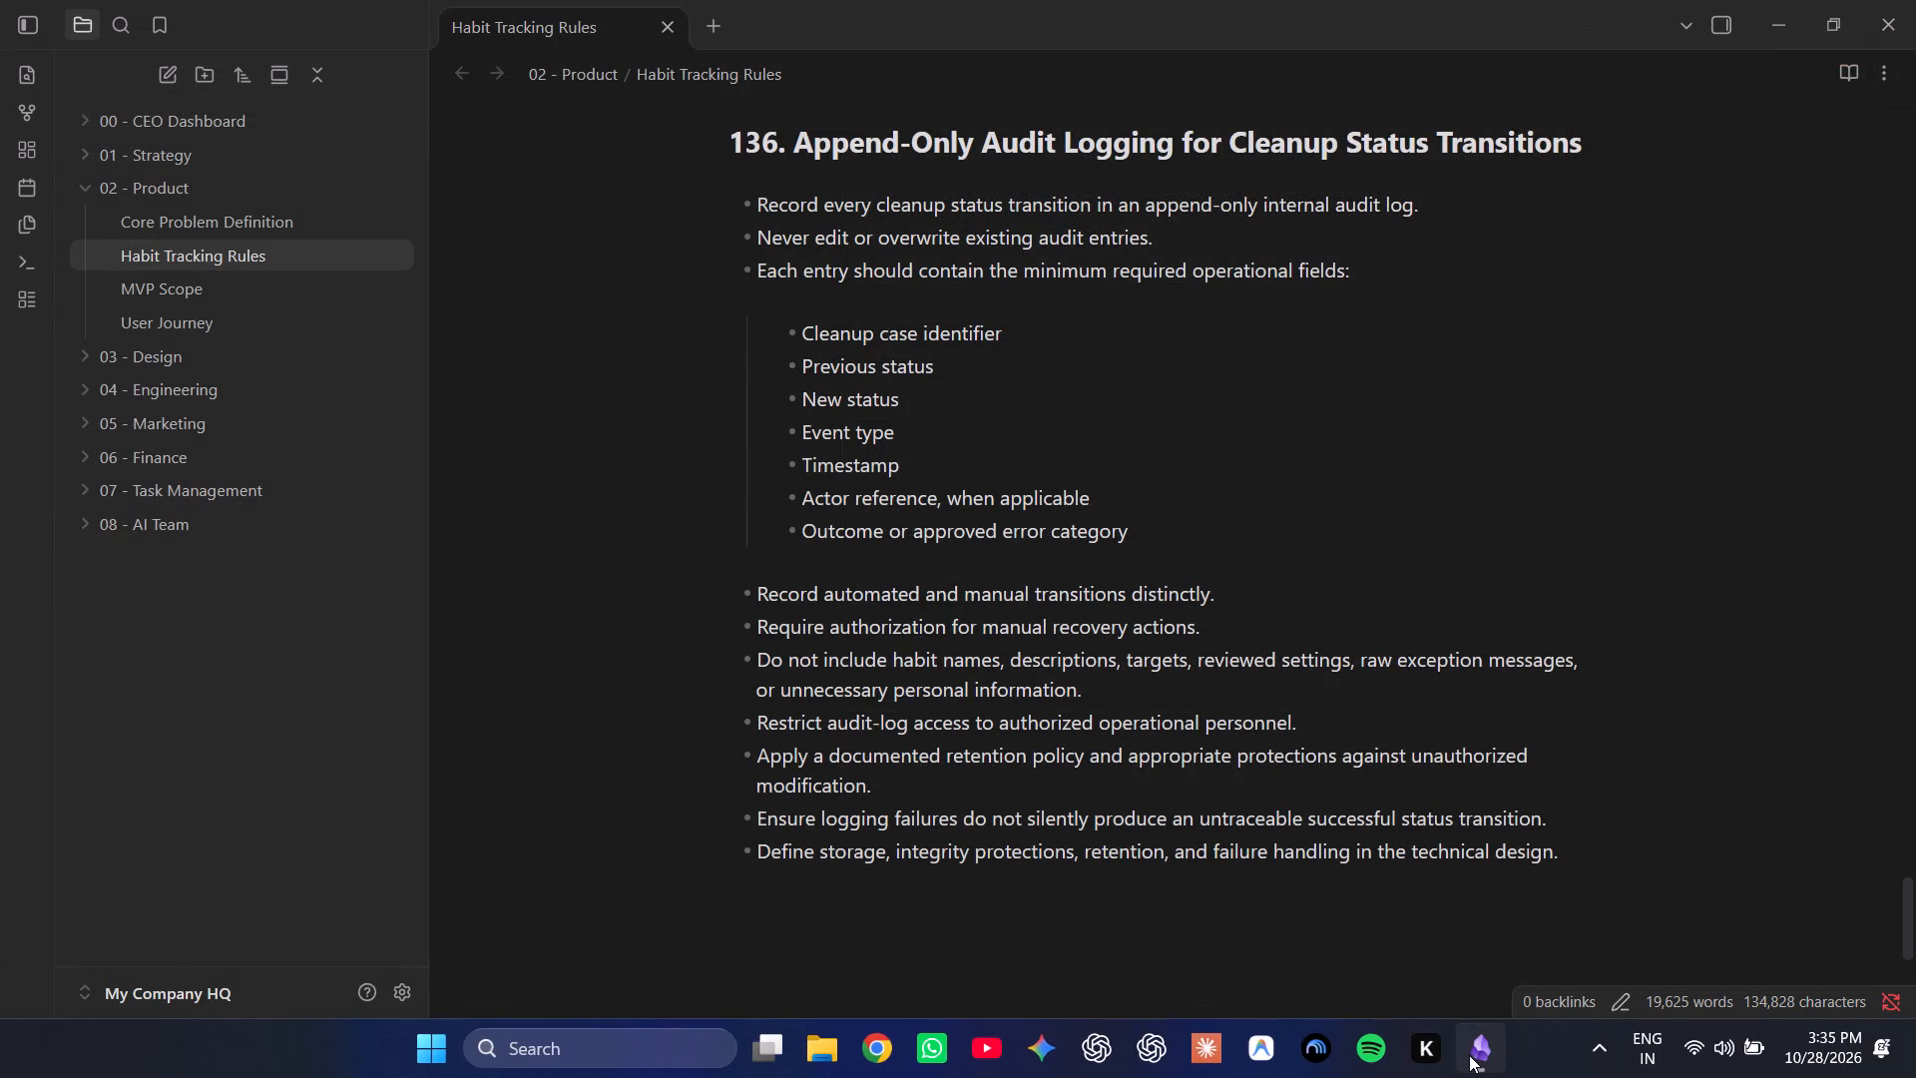
Switch to Obsidian and close its window with the Habit Tracking Rules note, returning to the Windows desktop.
left_click(1469, 1055)
left_click(1883, 13)
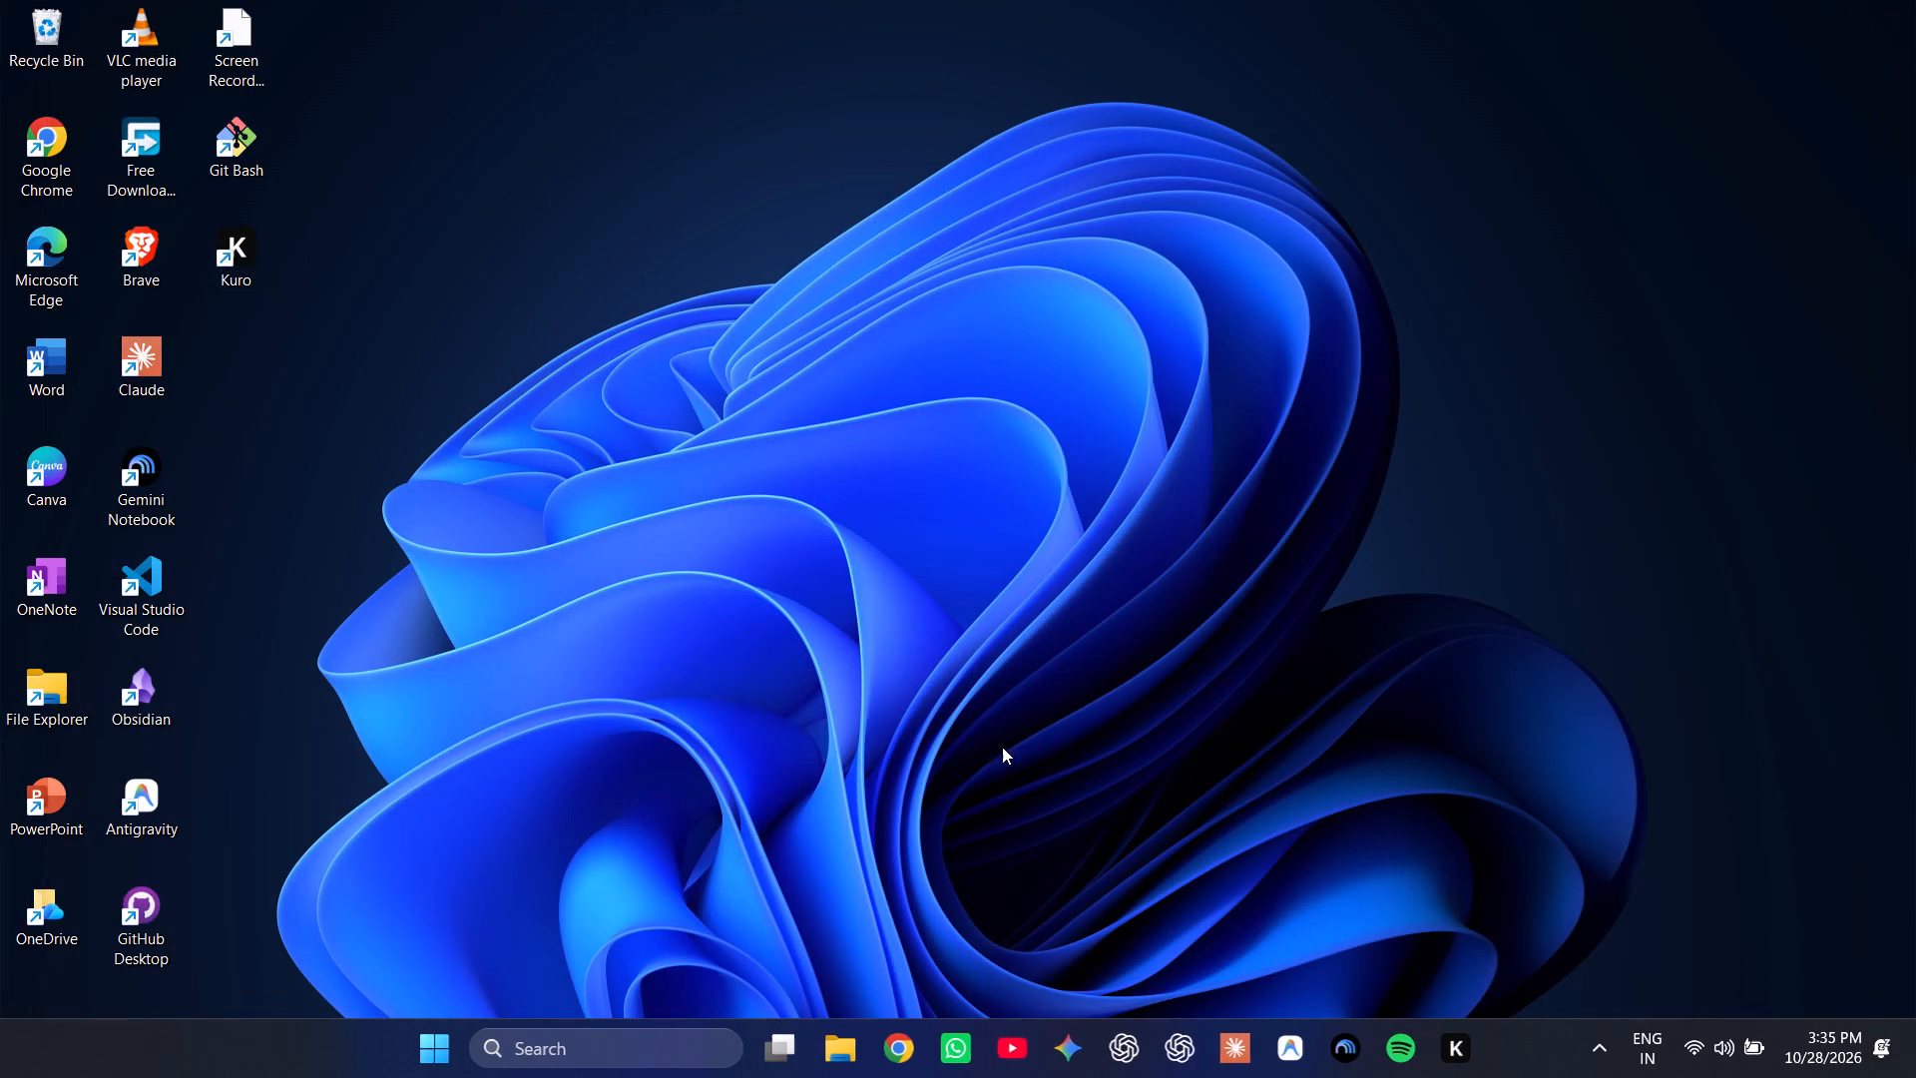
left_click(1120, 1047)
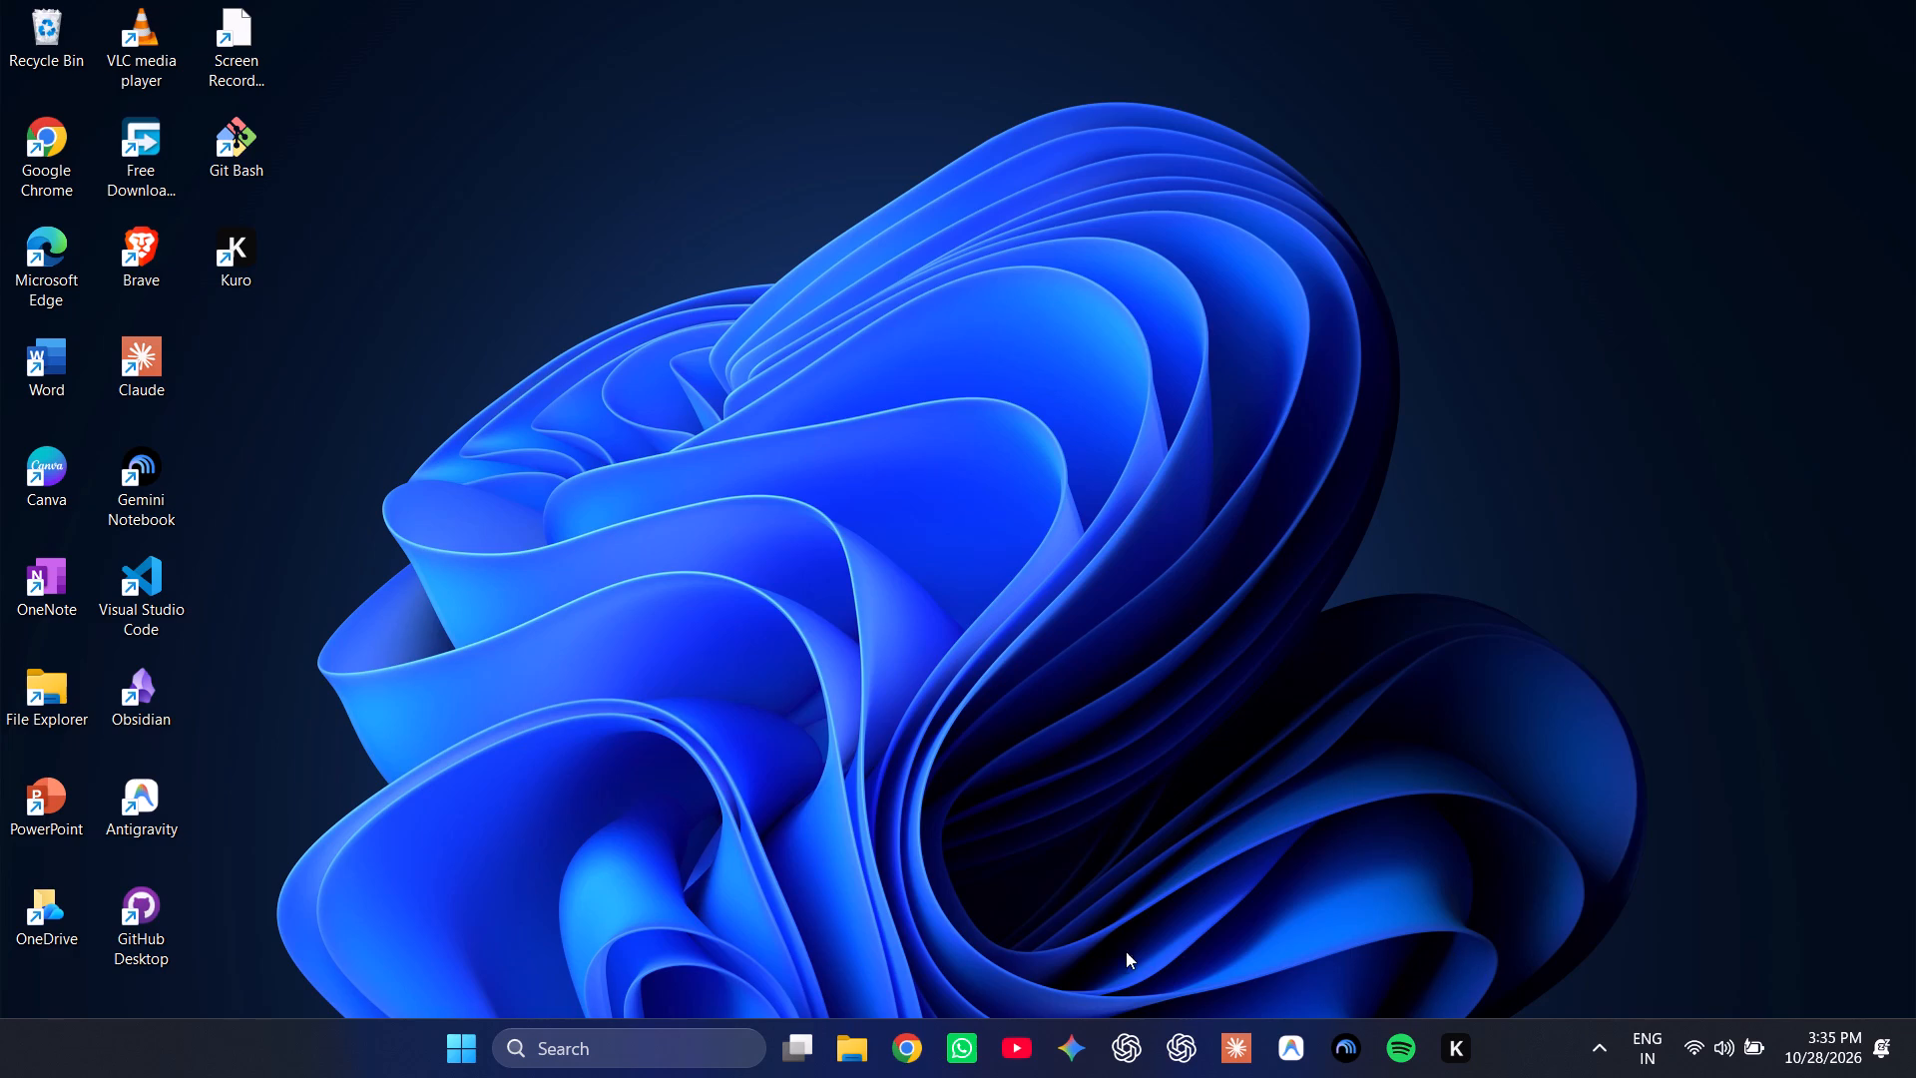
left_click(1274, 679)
Open the Shut Down Windows dialog from the empty desktop.
left_click(1630, 773)
key("alt+F4")
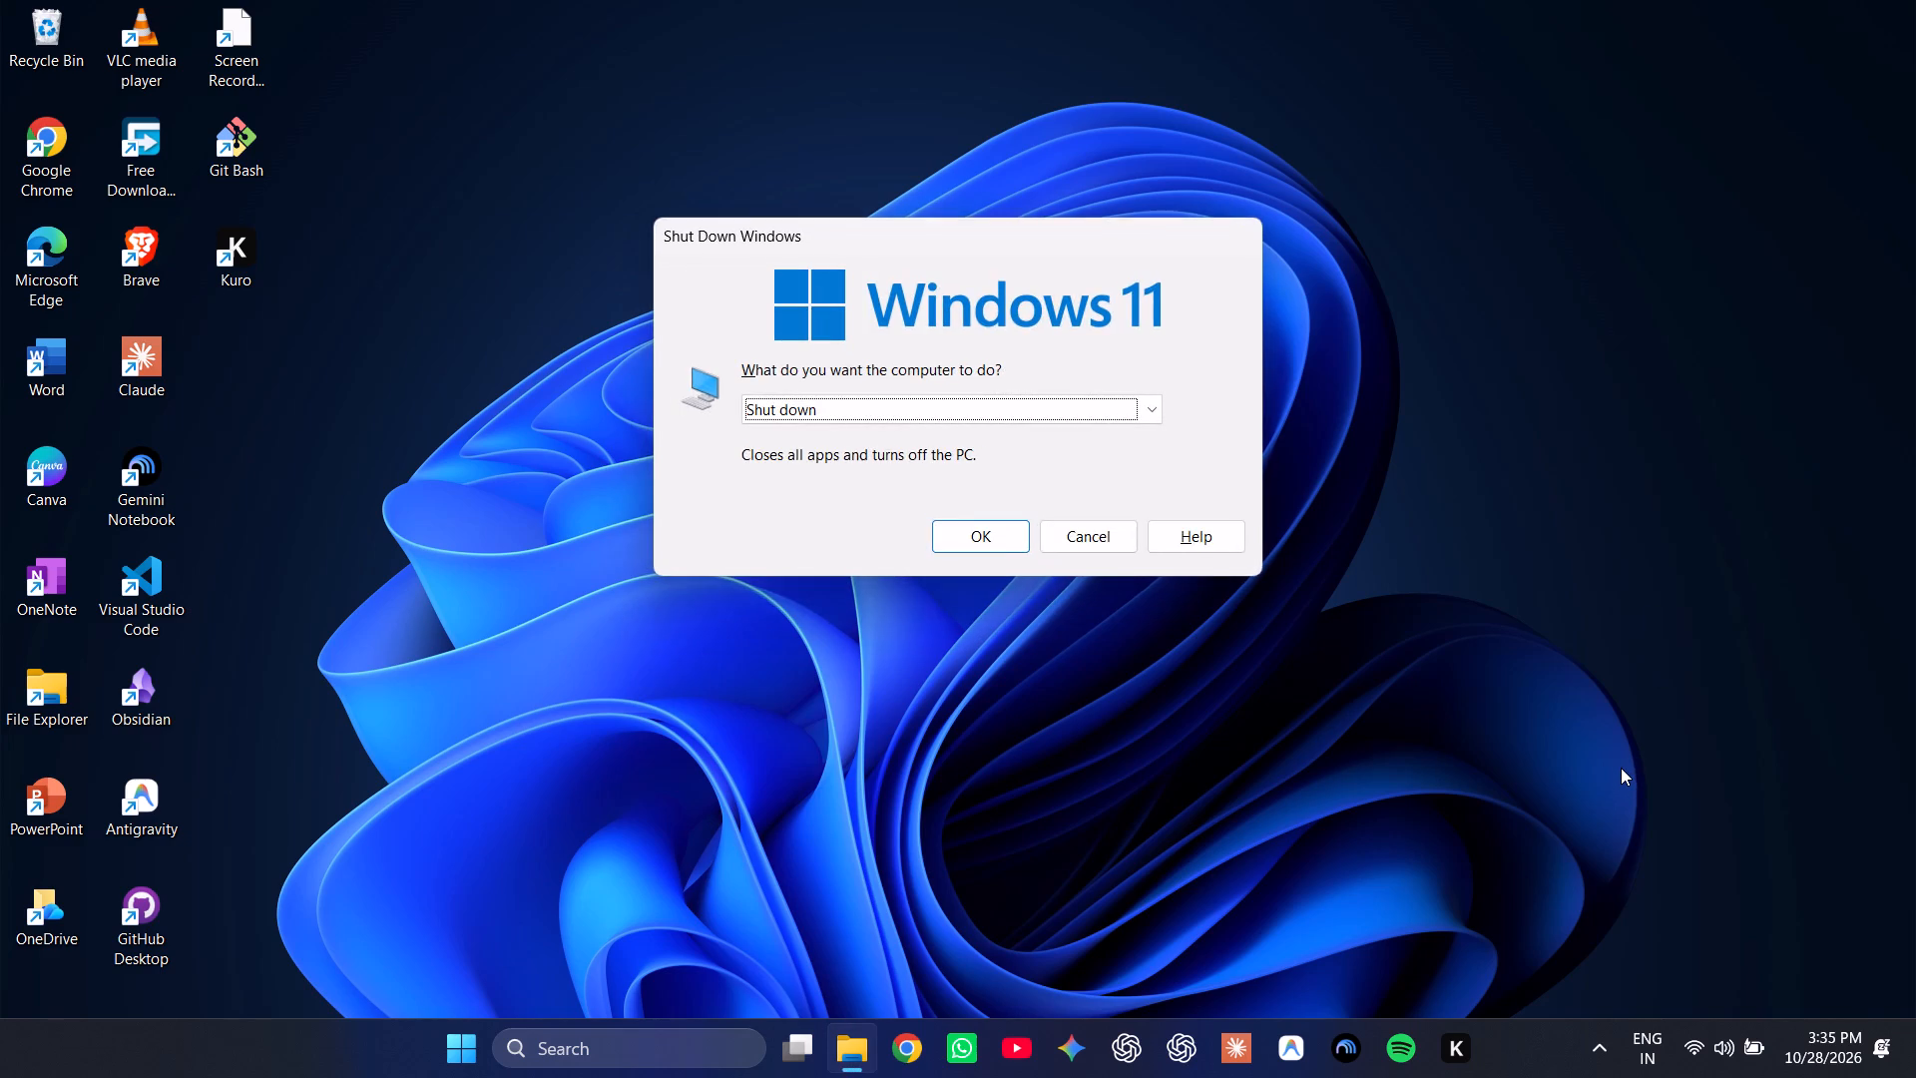